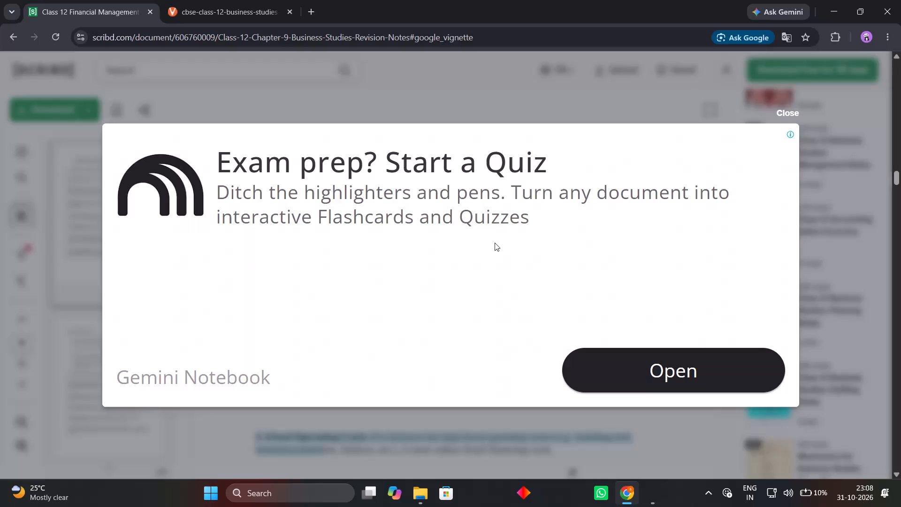
# Close the full-page advertisement covering the Scribd document.
pyautogui.click(790, 116)
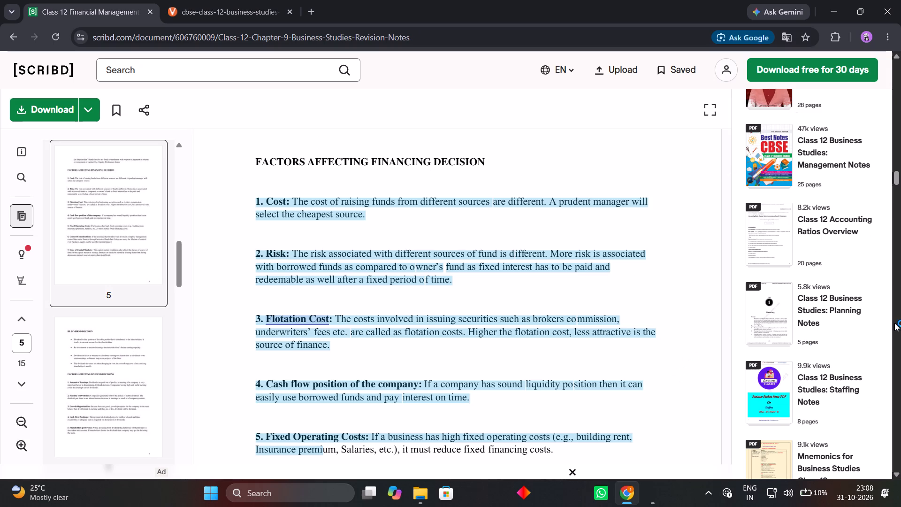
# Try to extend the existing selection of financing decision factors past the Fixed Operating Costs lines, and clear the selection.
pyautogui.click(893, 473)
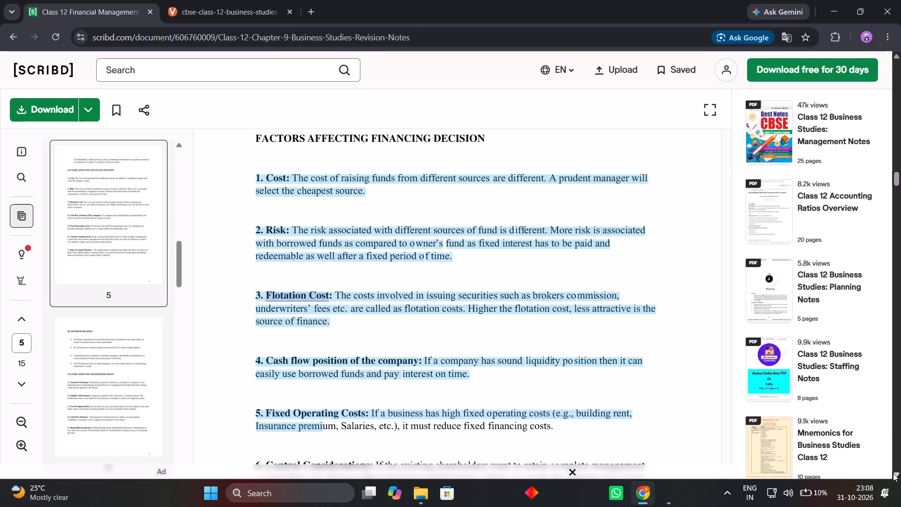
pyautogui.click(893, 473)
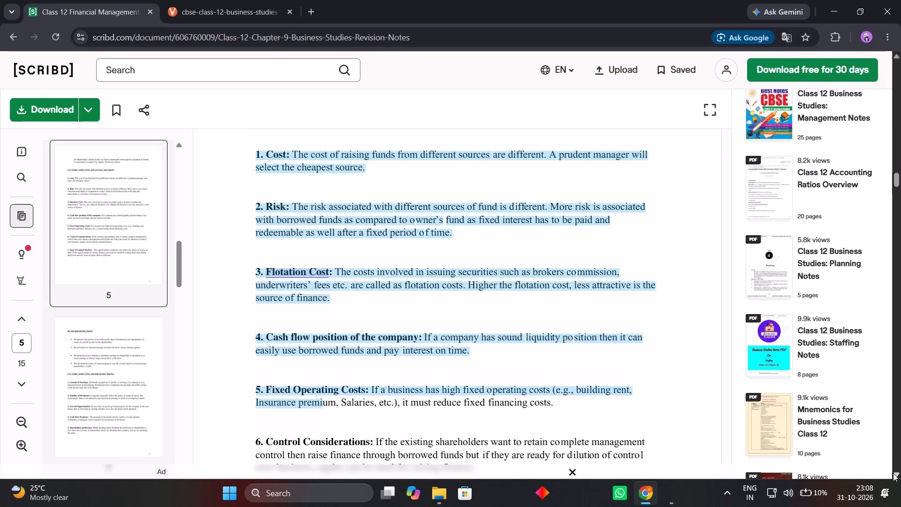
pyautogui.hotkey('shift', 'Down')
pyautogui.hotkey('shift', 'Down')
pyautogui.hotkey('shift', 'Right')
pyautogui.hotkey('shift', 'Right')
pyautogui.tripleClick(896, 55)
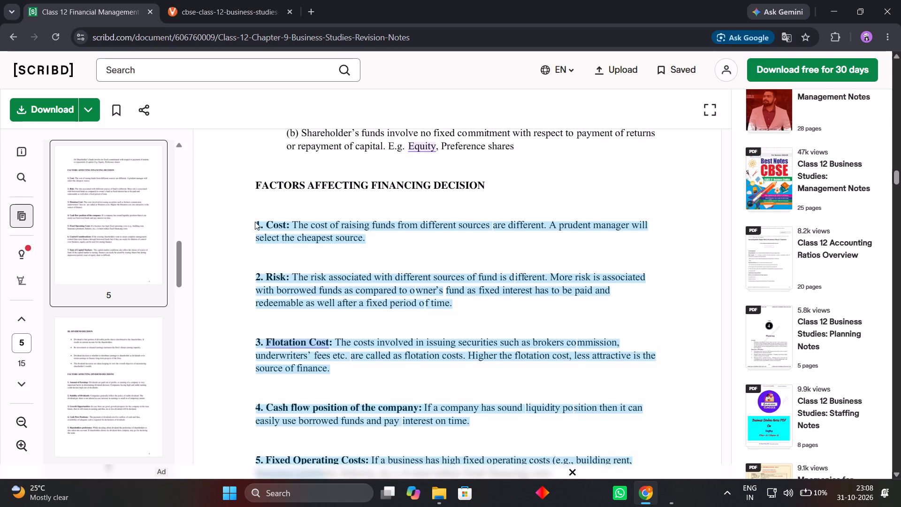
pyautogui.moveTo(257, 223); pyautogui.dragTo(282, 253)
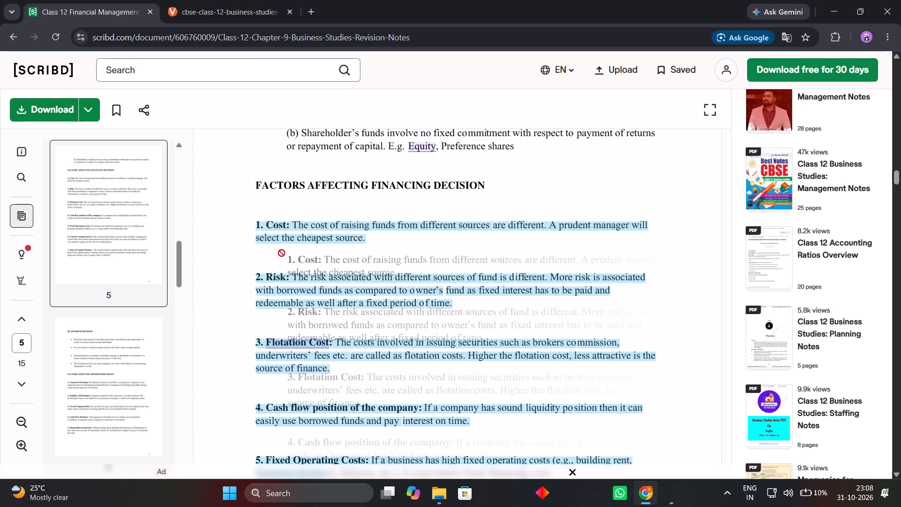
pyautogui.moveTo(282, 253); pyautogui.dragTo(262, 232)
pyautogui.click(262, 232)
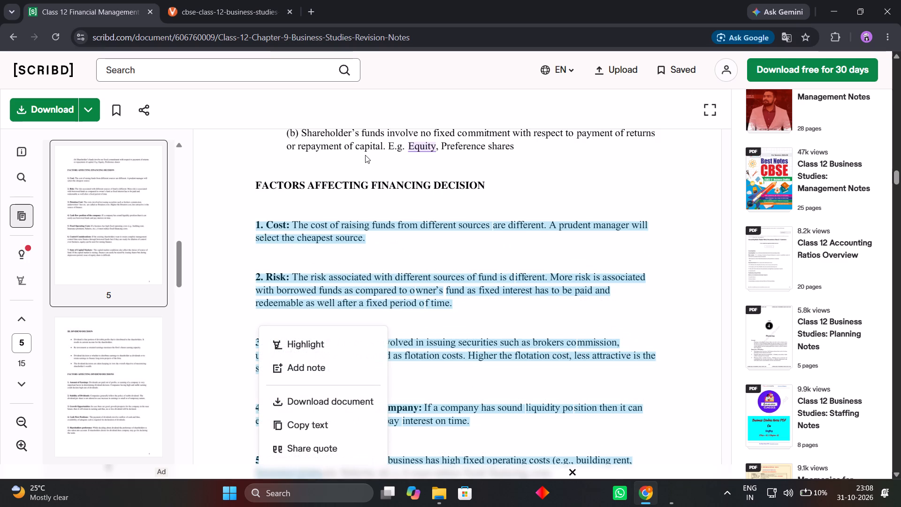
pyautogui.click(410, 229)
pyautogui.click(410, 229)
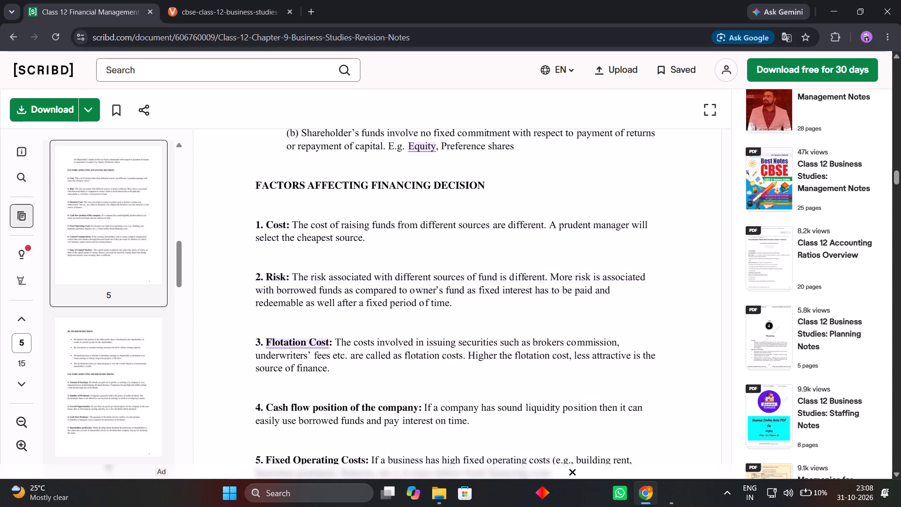
# Copy the text of the financing decision factors from 1. Cost to the end of 5. Fixed Operating Costs.
pyautogui.moveTo(255, 223); pyautogui.dragTo(402, 429)
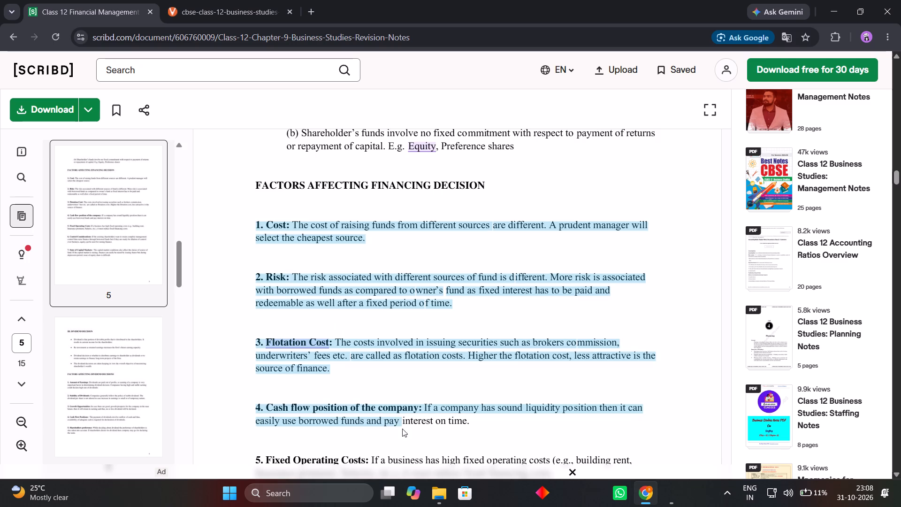
pyautogui.moveTo(402, 429); pyautogui.dragTo(547, 447)
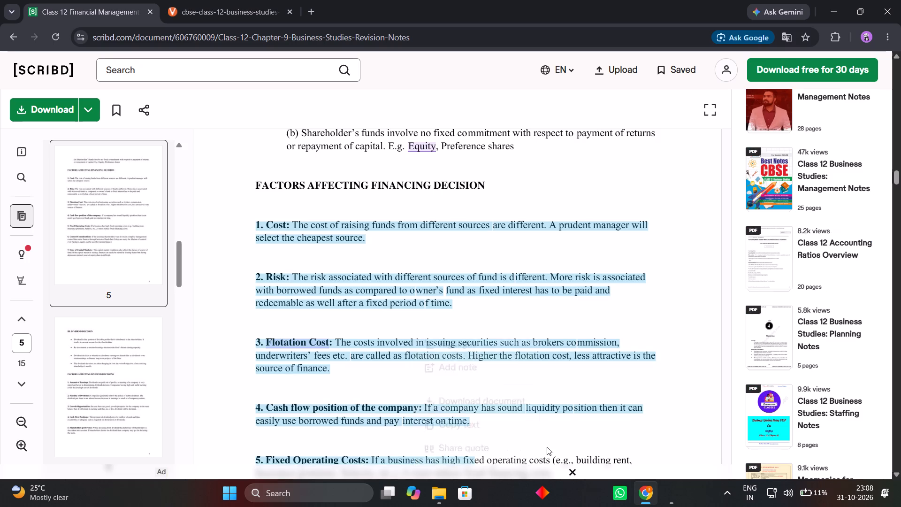
pyautogui.hotkey('shift', 'Down')
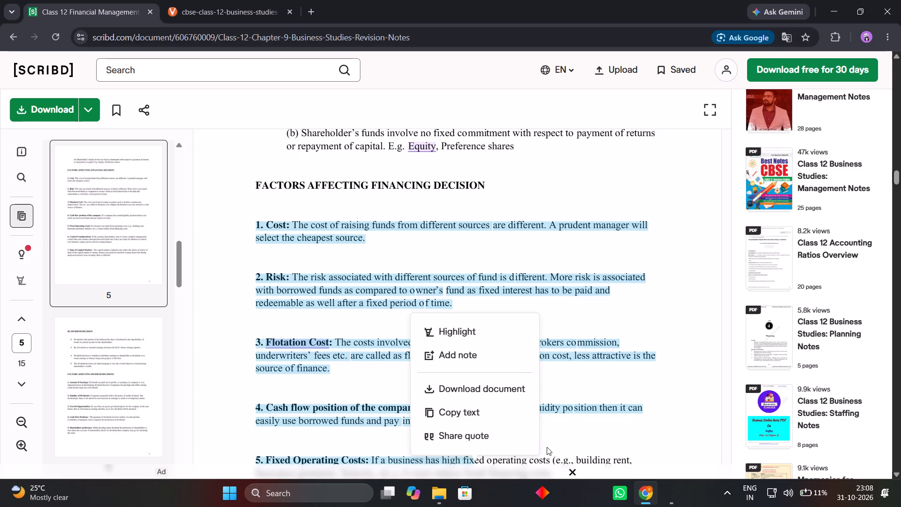
pyautogui.hotkey('shift', 'Down')
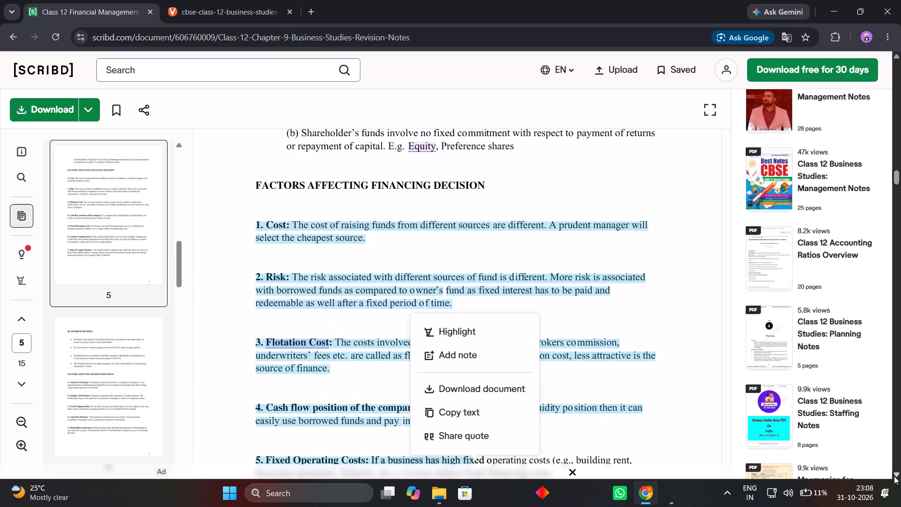
pyautogui.tripleClick(897, 474)
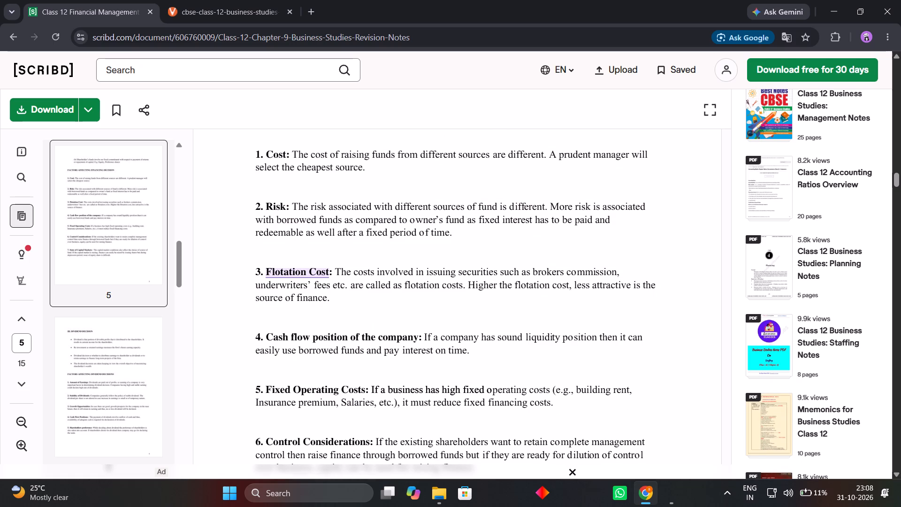
pyautogui.moveTo(259, 153); pyautogui.dragTo(255, 158)
pyautogui.moveTo(253, 153); pyautogui.dragTo(503, 375)
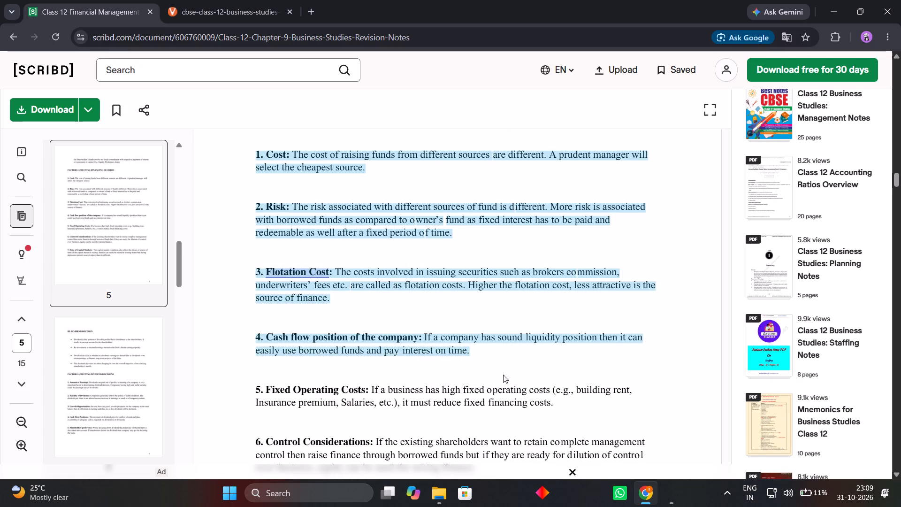
pyautogui.moveTo(503, 375); pyautogui.dragTo(558, 407)
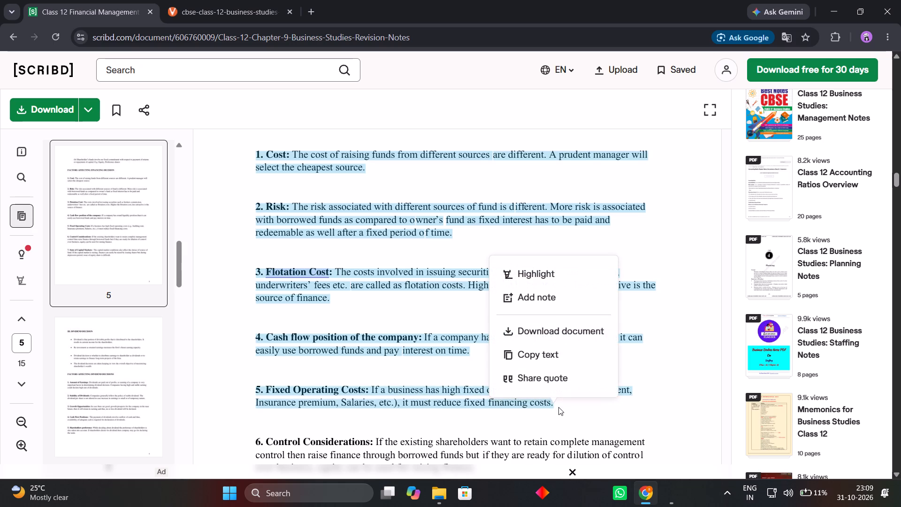
pyautogui.hotkey('ctrl', 'c')
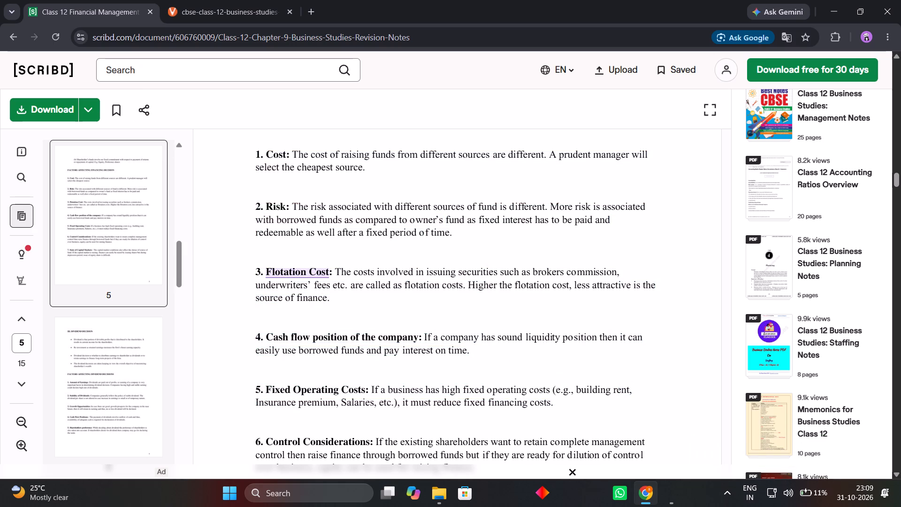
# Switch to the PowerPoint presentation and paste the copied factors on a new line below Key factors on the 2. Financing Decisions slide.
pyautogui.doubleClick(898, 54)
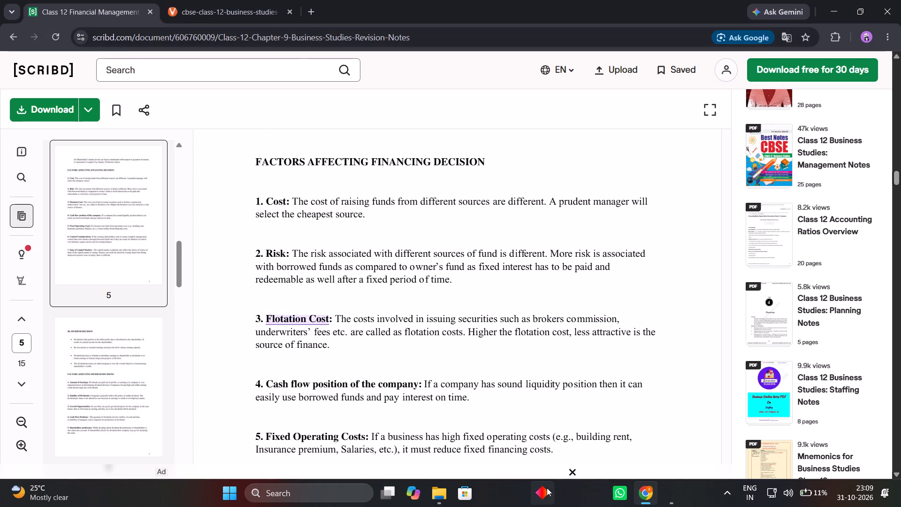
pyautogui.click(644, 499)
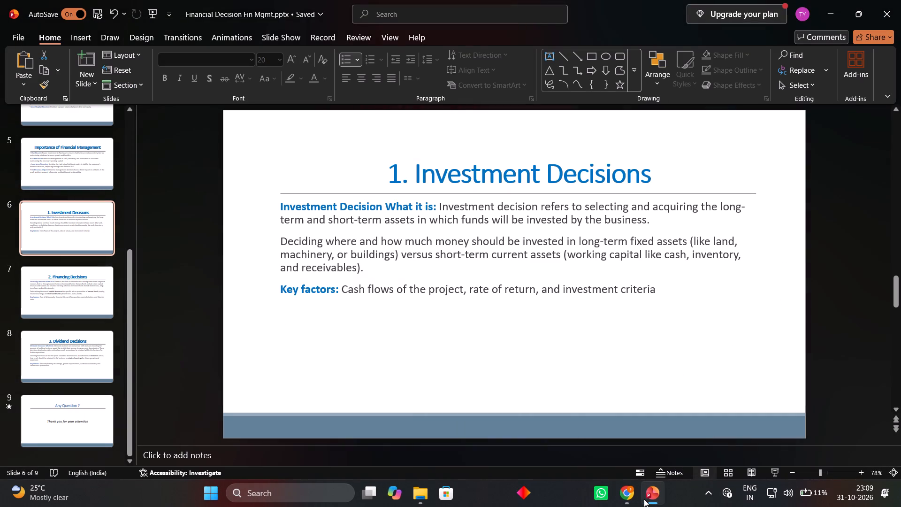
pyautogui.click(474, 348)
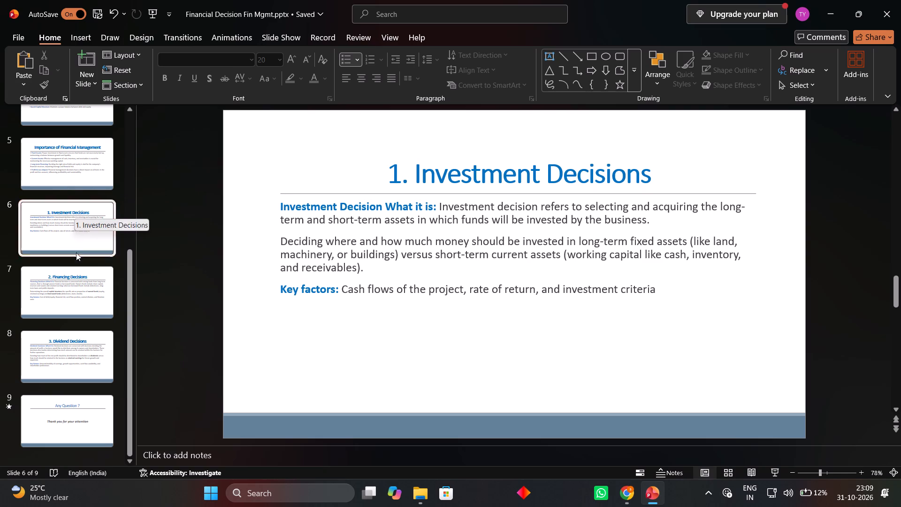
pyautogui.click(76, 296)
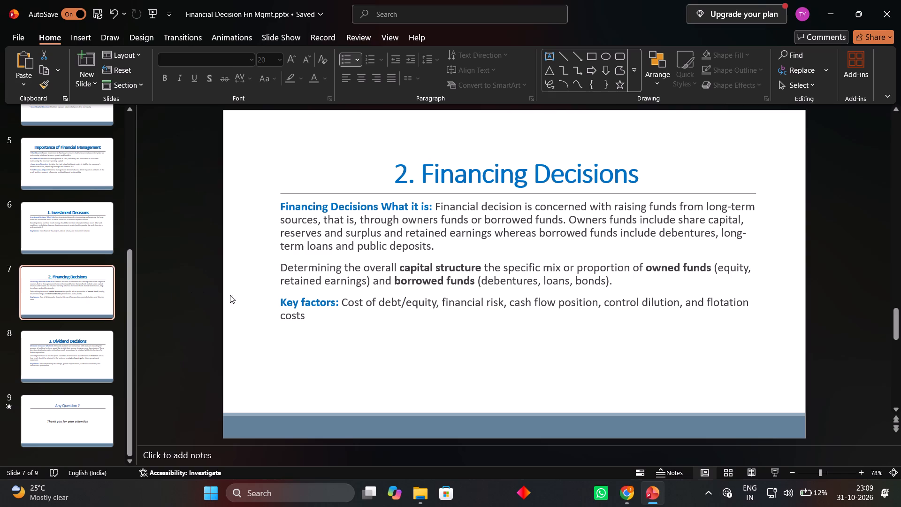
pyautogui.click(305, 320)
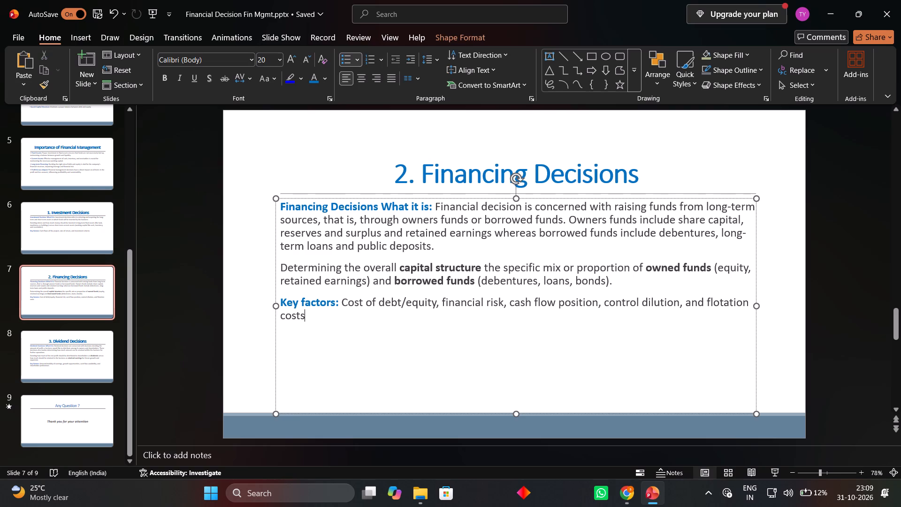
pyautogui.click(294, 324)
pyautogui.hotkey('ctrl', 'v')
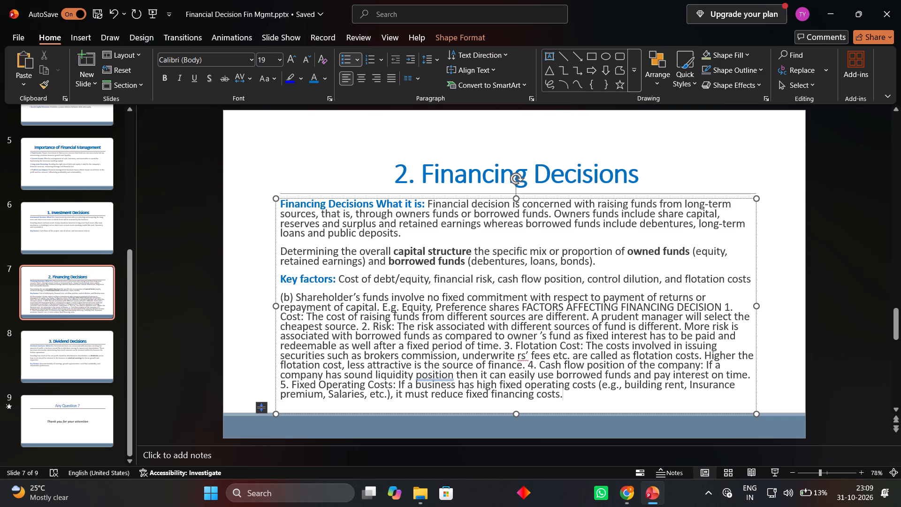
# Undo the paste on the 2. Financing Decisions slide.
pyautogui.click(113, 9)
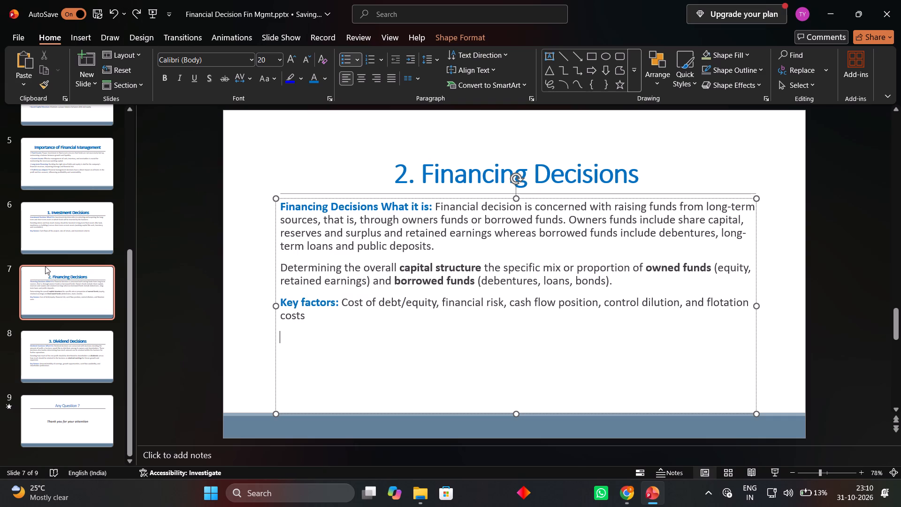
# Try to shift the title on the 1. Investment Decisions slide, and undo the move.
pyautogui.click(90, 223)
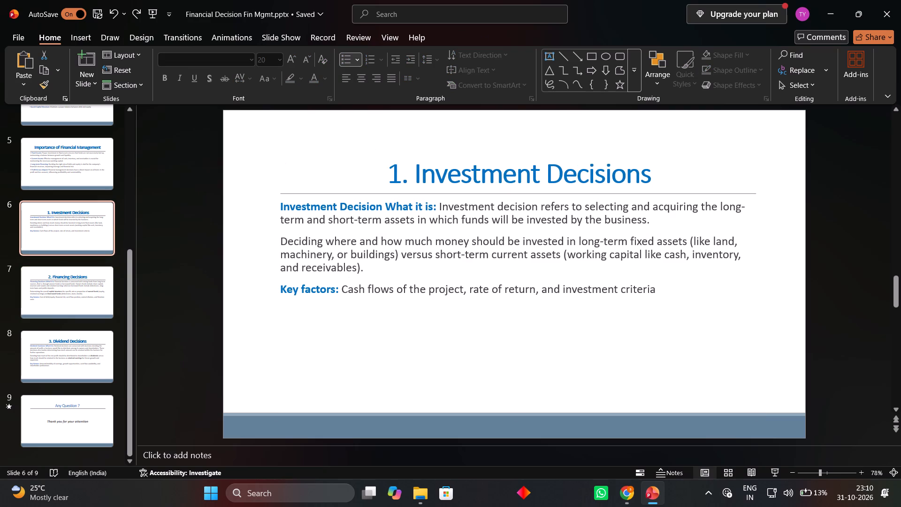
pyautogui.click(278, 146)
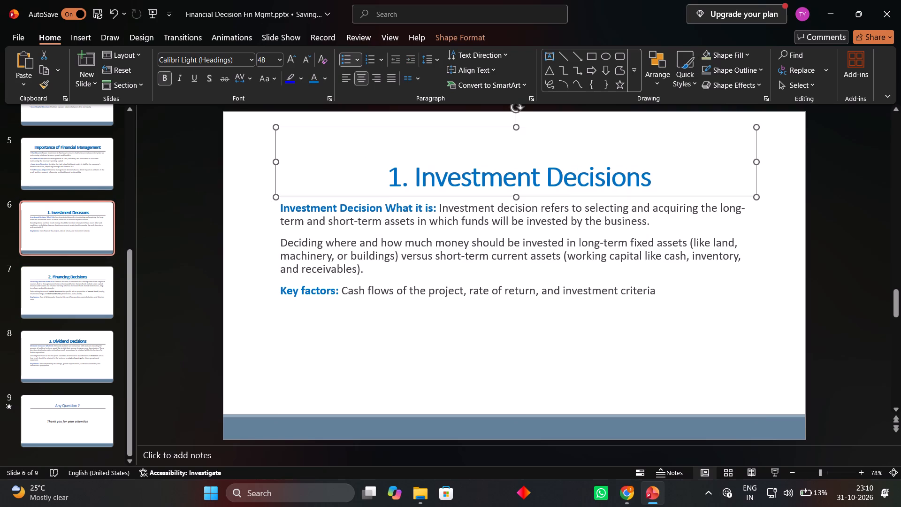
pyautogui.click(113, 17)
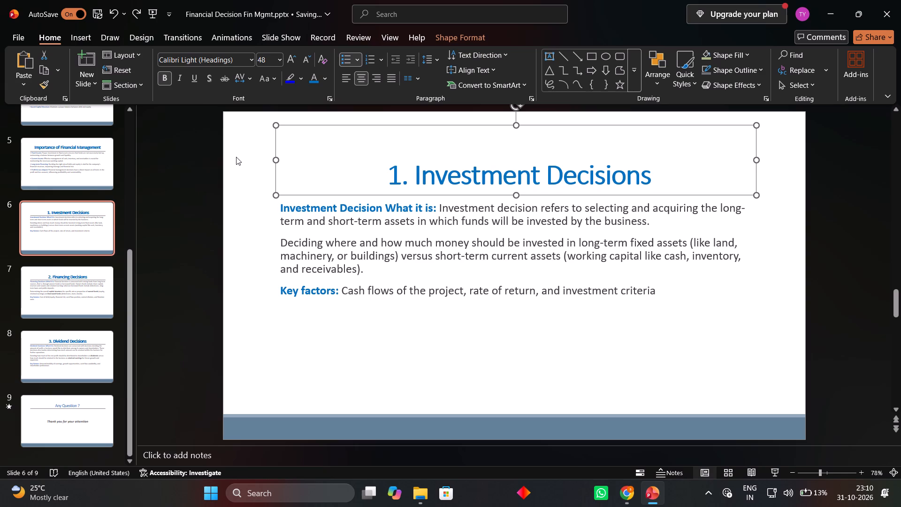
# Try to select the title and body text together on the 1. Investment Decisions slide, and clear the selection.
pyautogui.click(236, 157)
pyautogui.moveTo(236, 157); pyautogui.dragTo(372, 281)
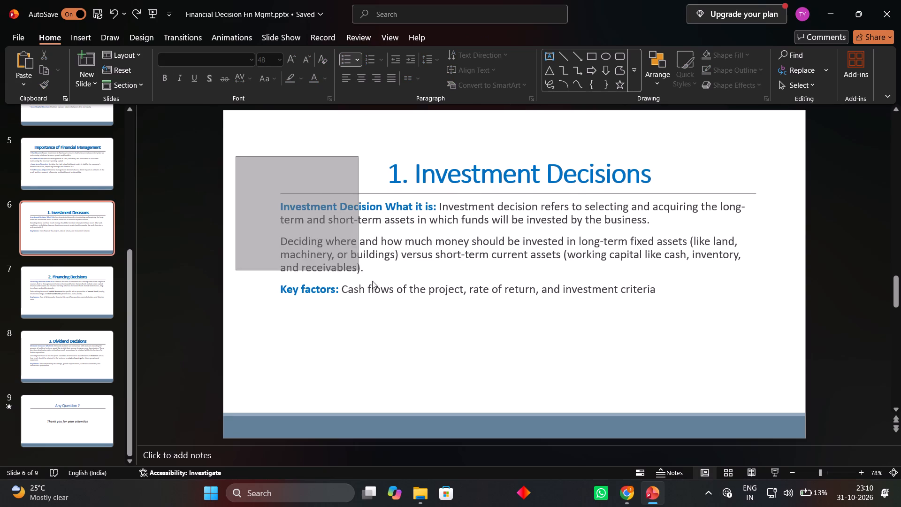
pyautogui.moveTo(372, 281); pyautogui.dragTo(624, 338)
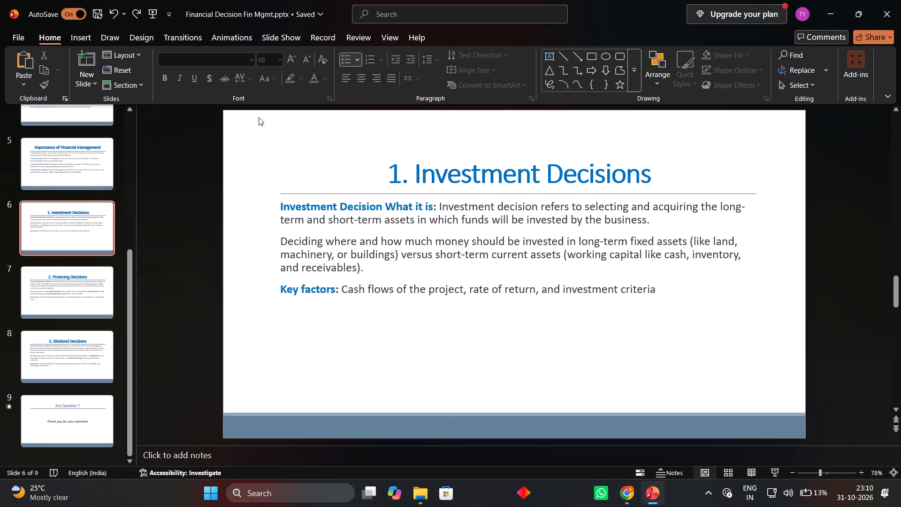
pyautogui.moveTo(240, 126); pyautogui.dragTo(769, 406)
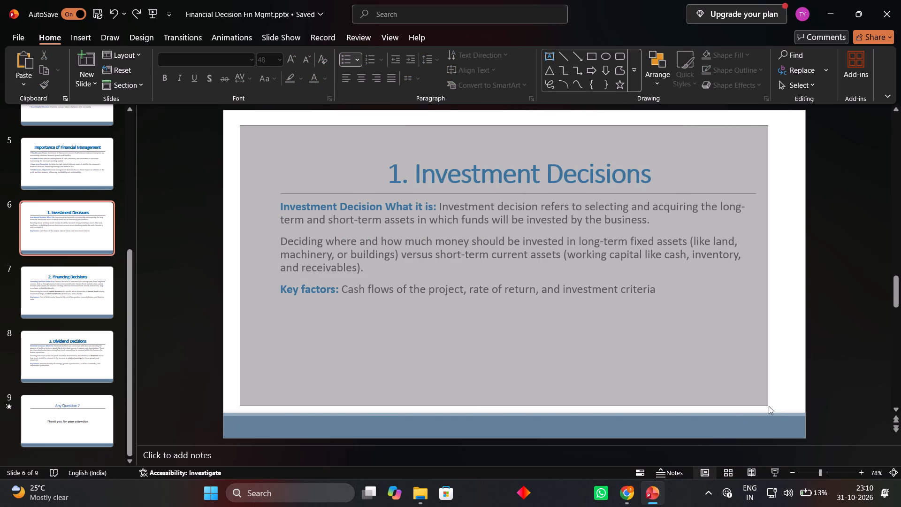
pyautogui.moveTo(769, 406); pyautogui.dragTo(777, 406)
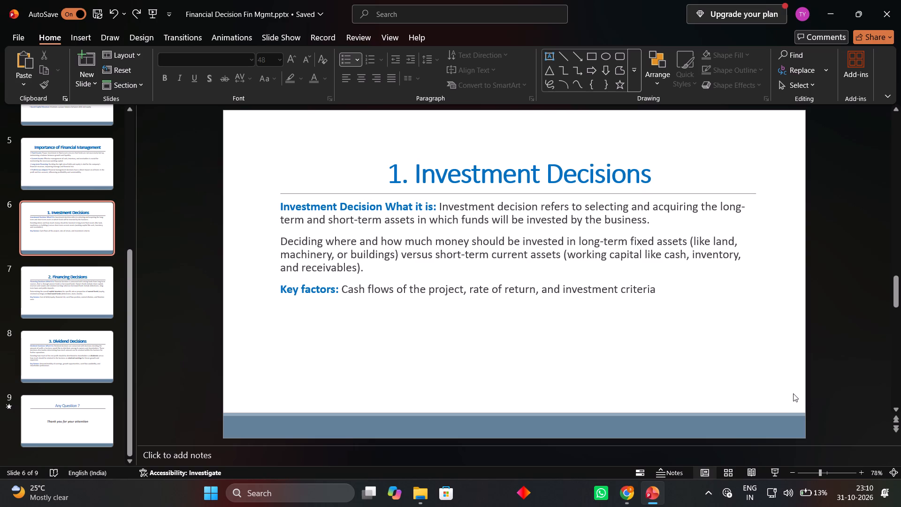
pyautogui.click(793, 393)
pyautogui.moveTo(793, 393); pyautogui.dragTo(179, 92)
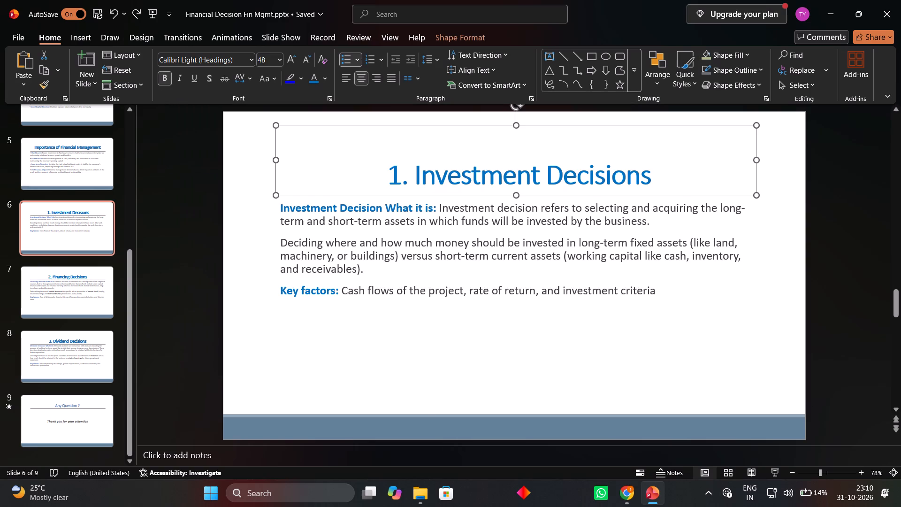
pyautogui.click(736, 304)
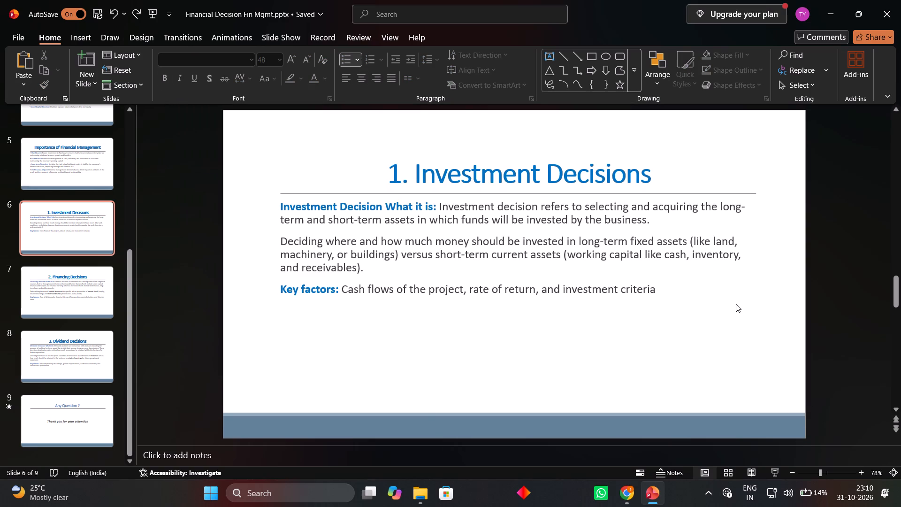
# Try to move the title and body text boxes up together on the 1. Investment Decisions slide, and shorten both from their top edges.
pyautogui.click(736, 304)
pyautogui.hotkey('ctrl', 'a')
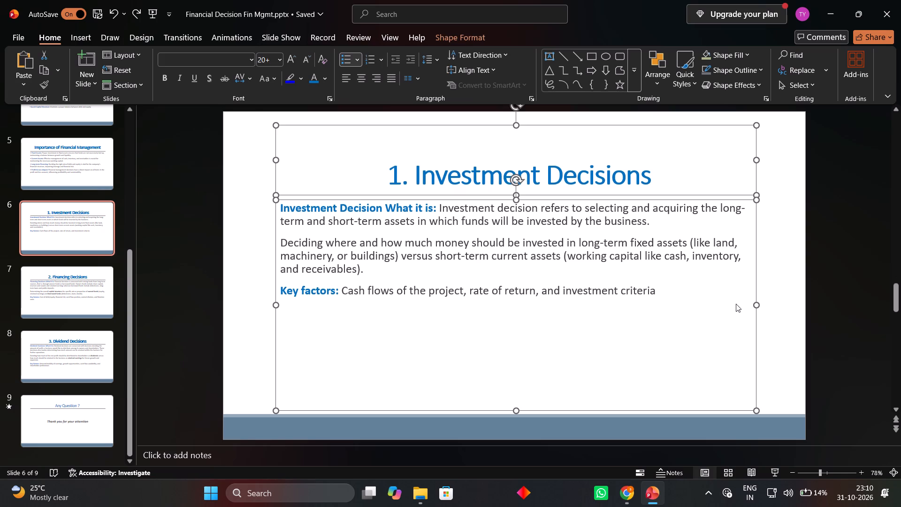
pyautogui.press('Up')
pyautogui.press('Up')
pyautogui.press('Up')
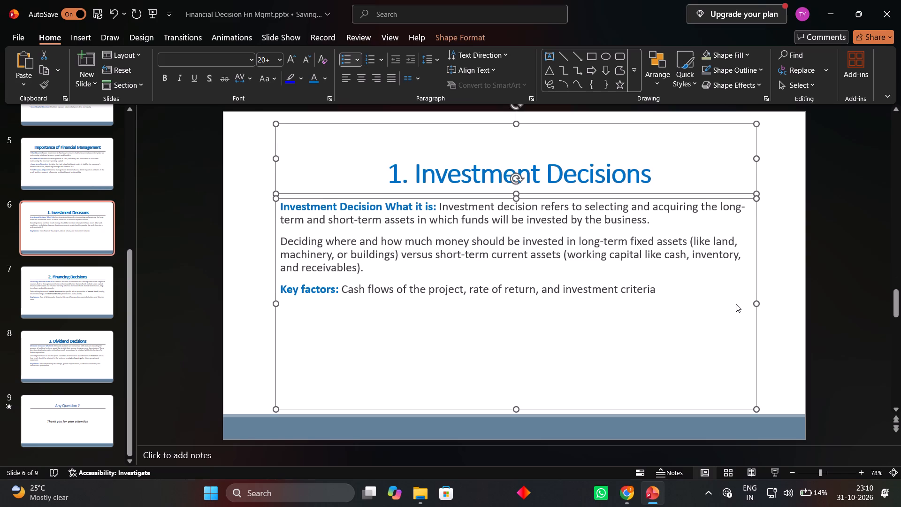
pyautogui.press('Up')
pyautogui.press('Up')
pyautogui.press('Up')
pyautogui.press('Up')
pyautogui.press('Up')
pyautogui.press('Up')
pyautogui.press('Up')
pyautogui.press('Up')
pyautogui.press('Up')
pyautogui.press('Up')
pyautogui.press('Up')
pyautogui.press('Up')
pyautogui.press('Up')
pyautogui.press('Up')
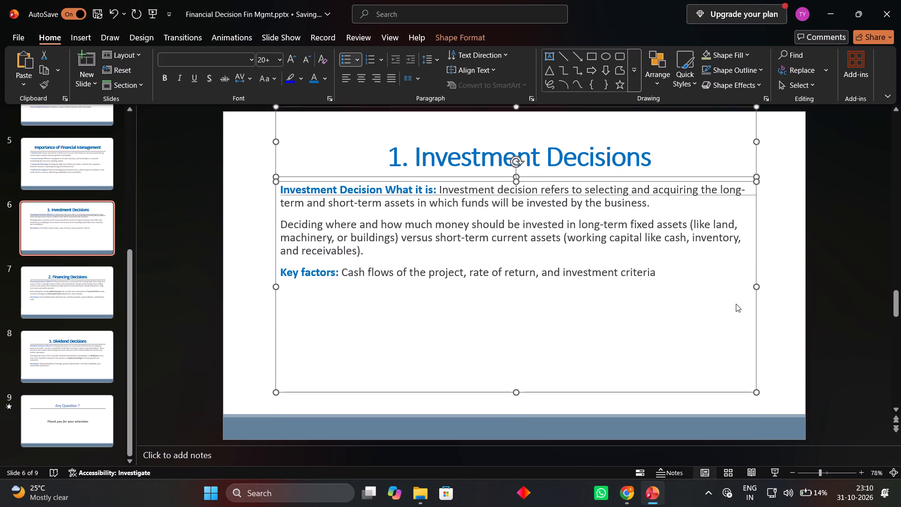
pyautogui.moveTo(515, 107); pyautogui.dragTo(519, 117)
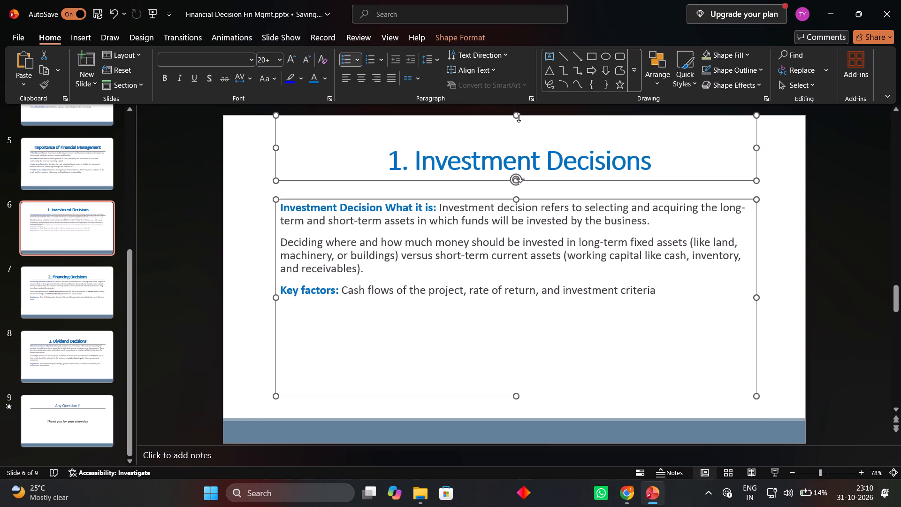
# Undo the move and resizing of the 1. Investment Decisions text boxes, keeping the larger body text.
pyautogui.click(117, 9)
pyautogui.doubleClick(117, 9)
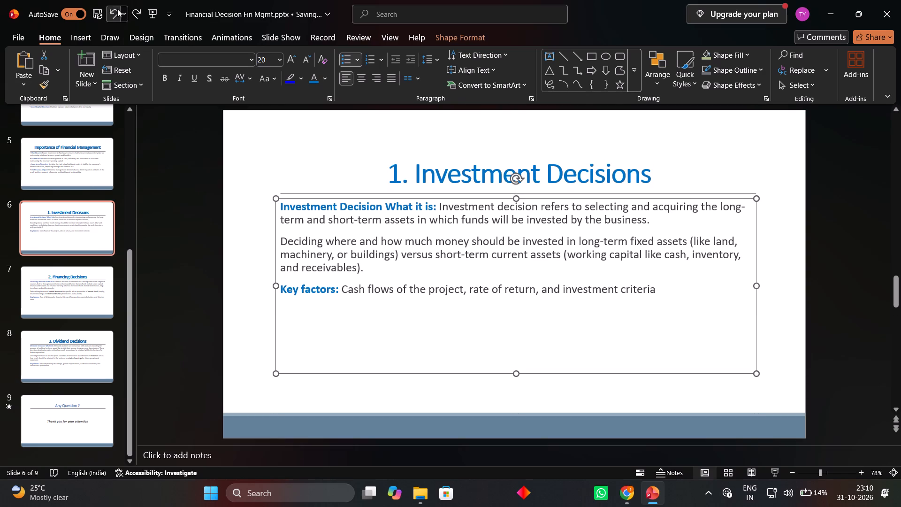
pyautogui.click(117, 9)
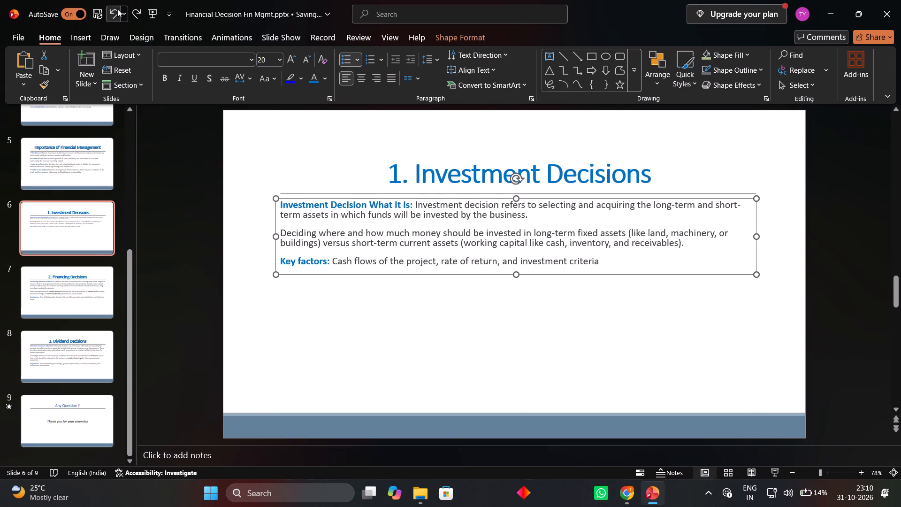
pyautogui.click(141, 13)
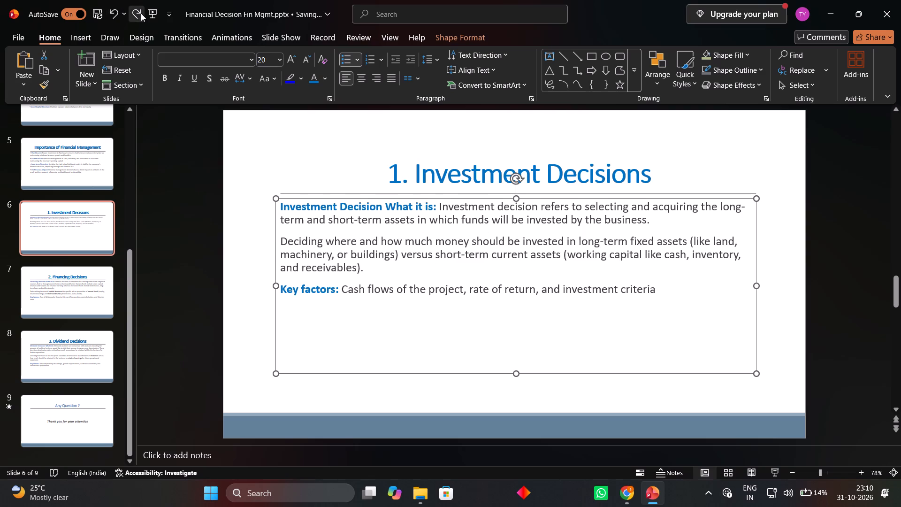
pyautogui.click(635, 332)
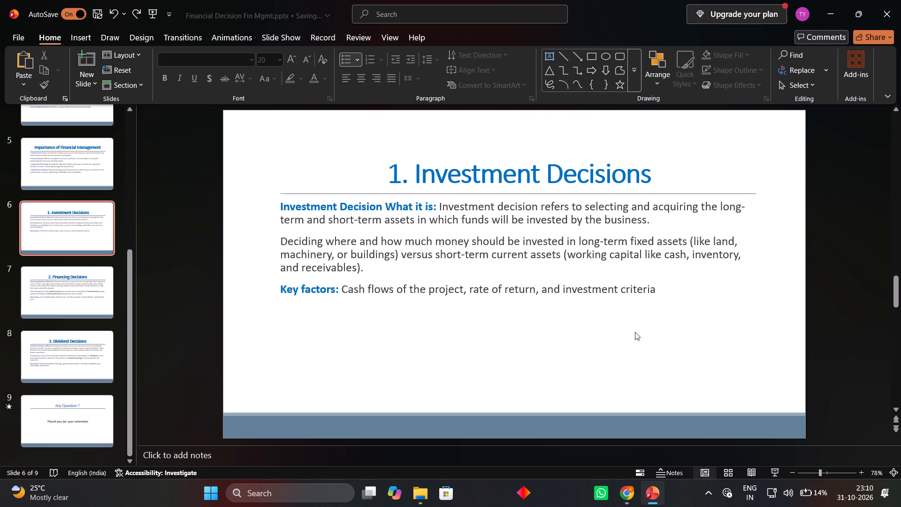
# Shorten the title box on the 1. Investment Decisions slide from its top edge so it fits closely around the heading.
pyautogui.click(548, 188)
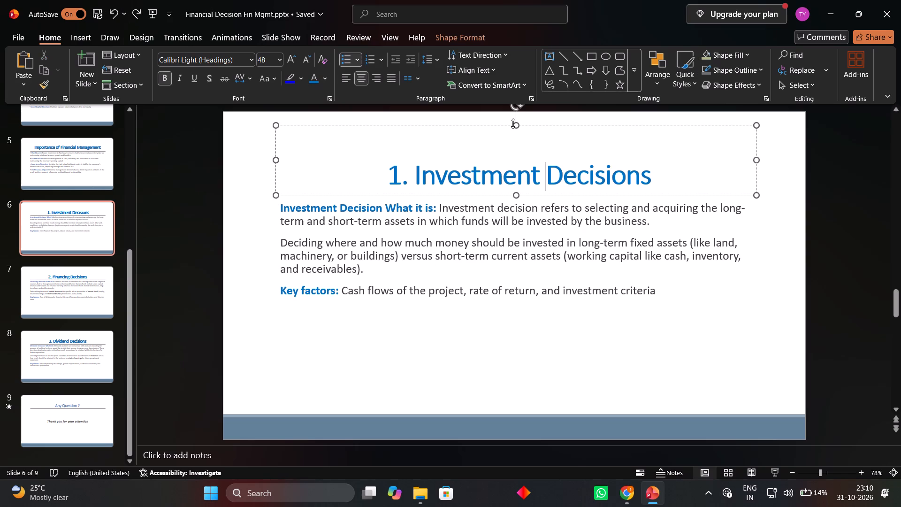
pyautogui.moveTo(514, 127); pyautogui.dragTo(514, 146)
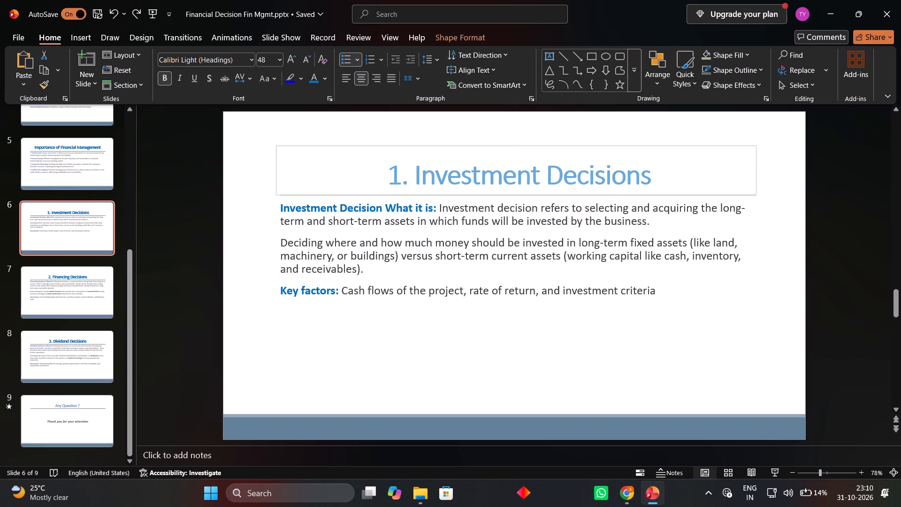
pyautogui.moveTo(514, 146); pyautogui.dragTo(514, 147)
pyautogui.moveTo(515, 147); pyautogui.dragTo(516, 155)
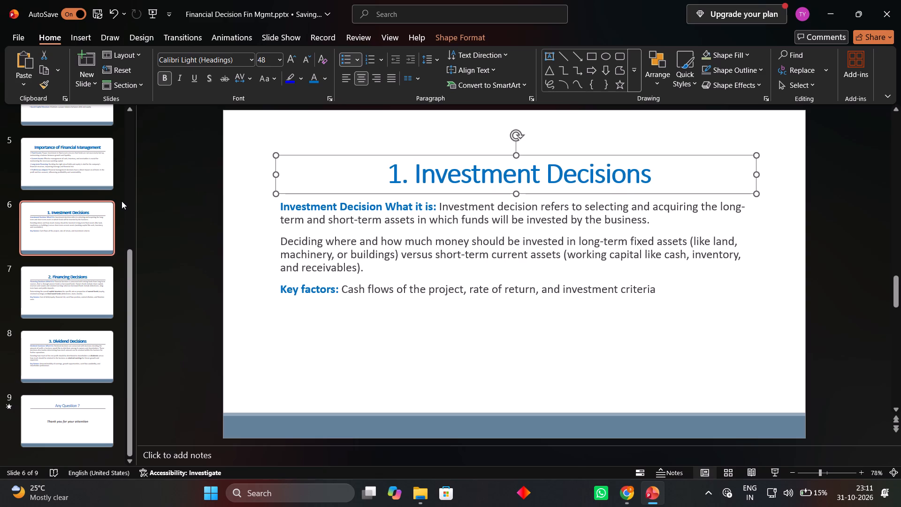
# Shorten the title box on the 2. Financing Decisions slide from its top edge to fit the heading, keeping the title at size 48.
pyautogui.click(94, 285)
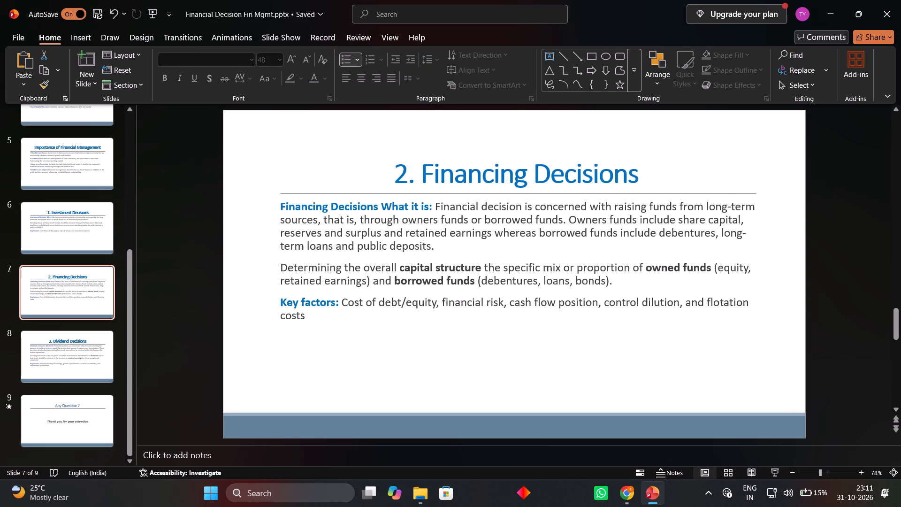
pyautogui.click(523, 164)
pyautogui.moveTo(518, 123); pyautogui.dragTo(518, 139)
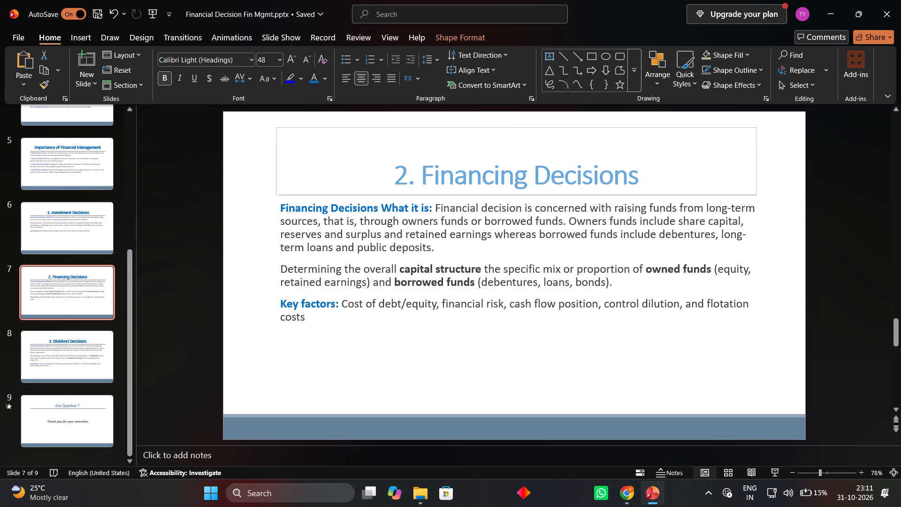
pyautogui.moveTo(518, 139); pyautogui.dragTo(520, 156)
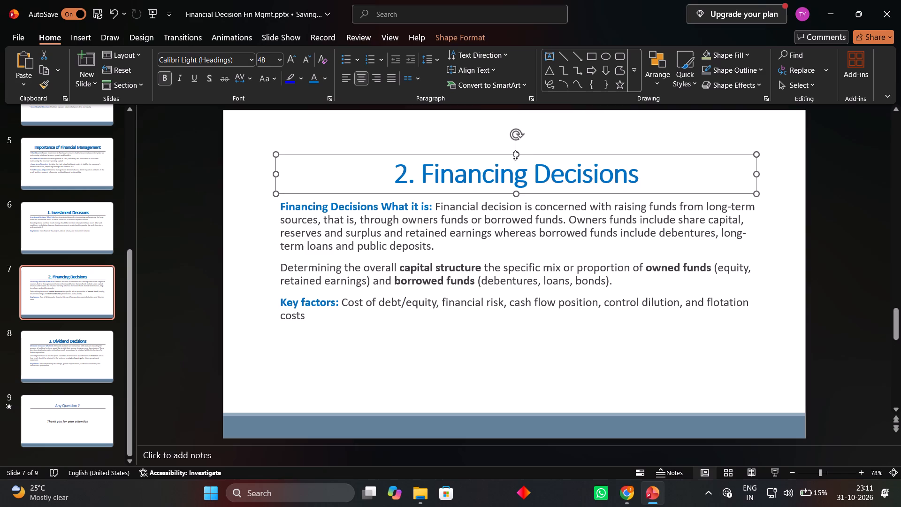
pyautogui.moveTo(515, 154); pyautogui.dragTo(515, 159)
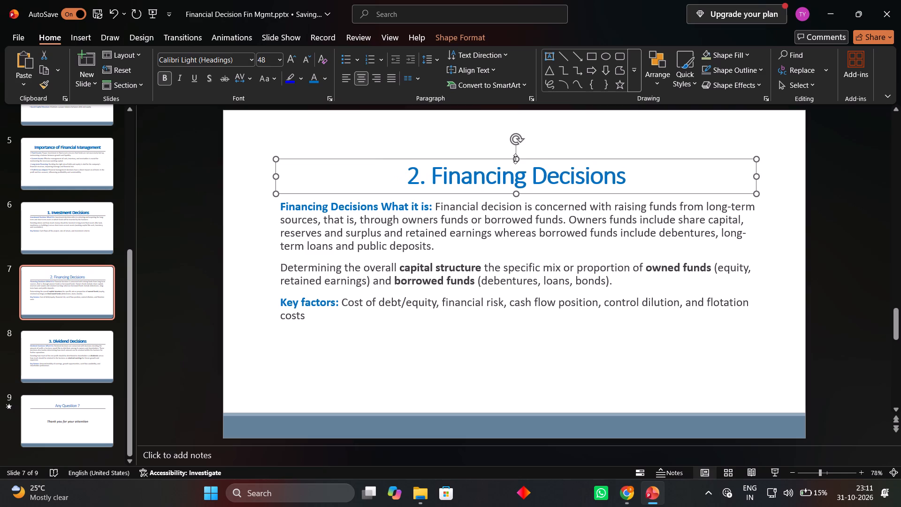
pyautogui.click(115, 13)
pyautogui.click(518, 154)
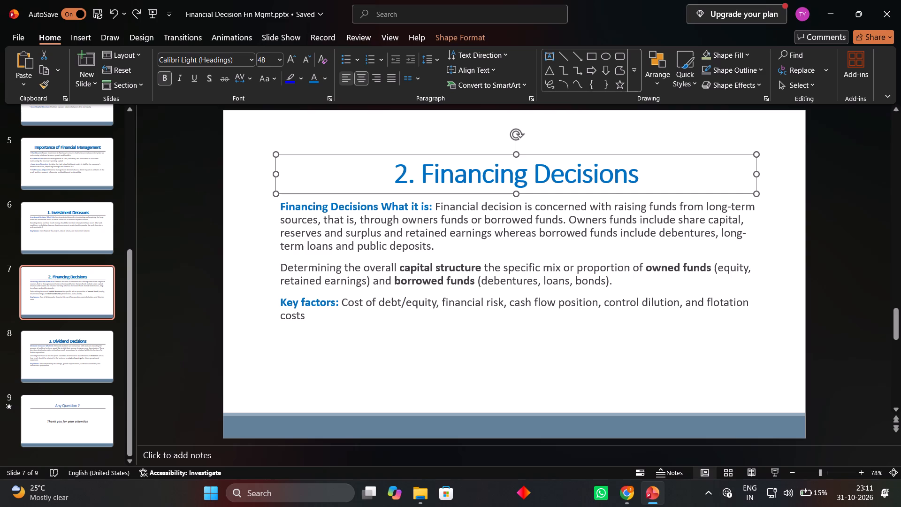
pyautogui.click(517, 156)
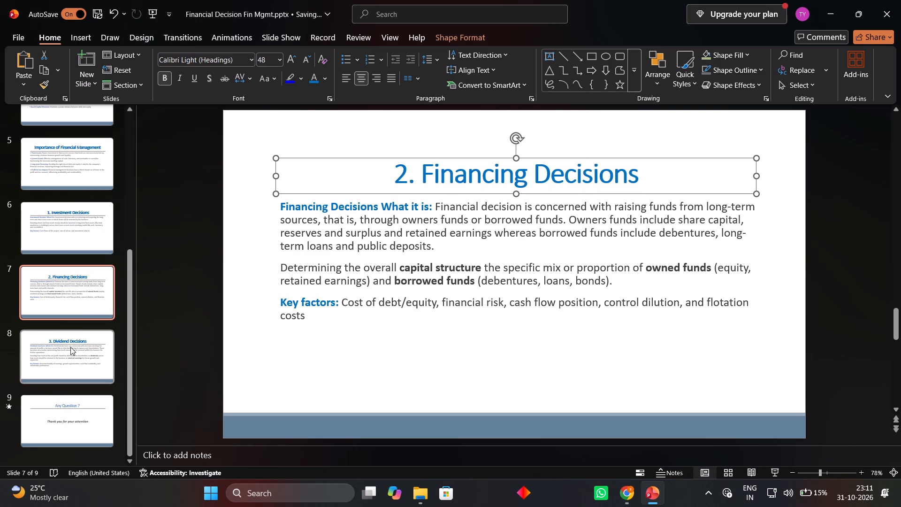
# Shorten the title box on the 3. Dividend Decisions slide from its top edge so it fits closely around the heading.
pyautogui.click(70, 347)
pyautogui.click(499, 158)
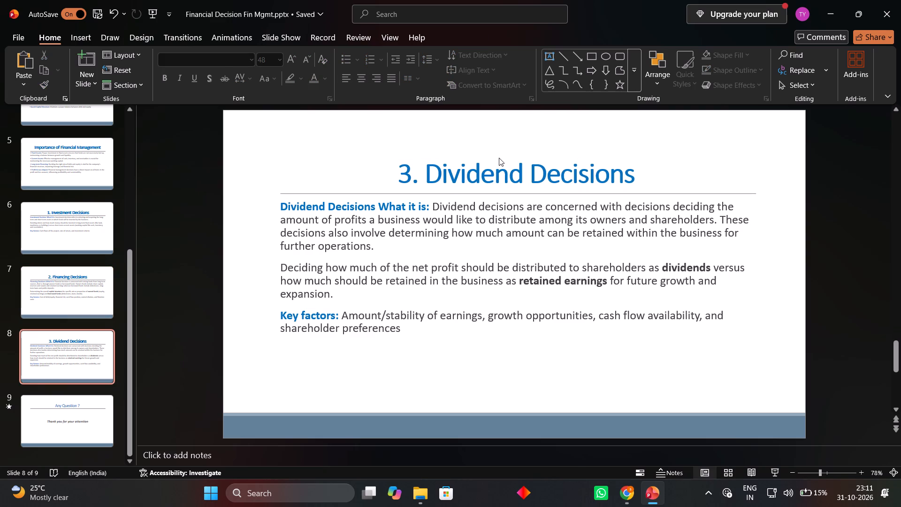
pyautogui.click(522, 169)
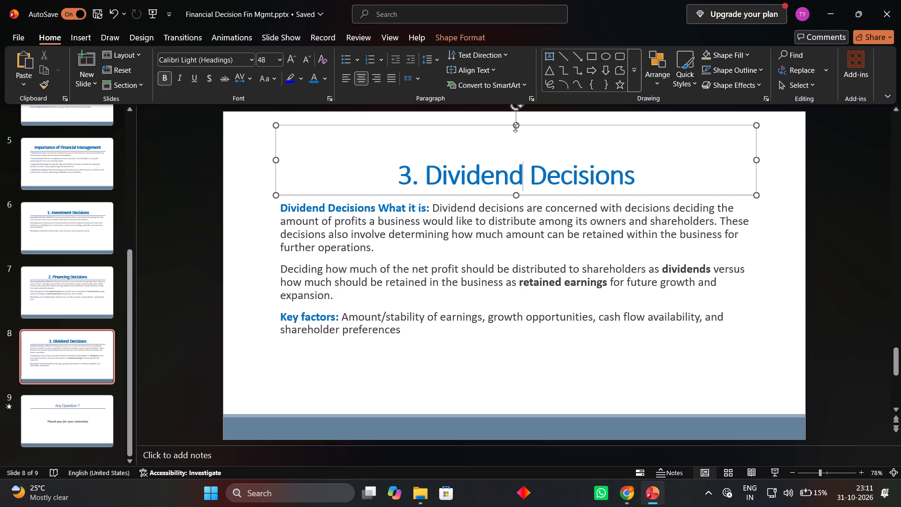
pyautogui.moveTo(515, 127); pyautogui.dragTo(514, 158)
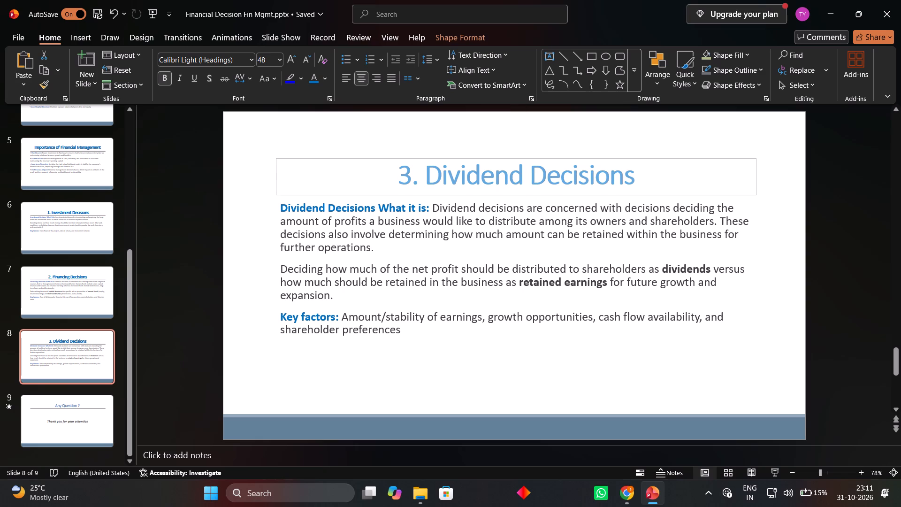
pyautogui.moveTo(514, 158); pyautogui.dragTo(514, 158)
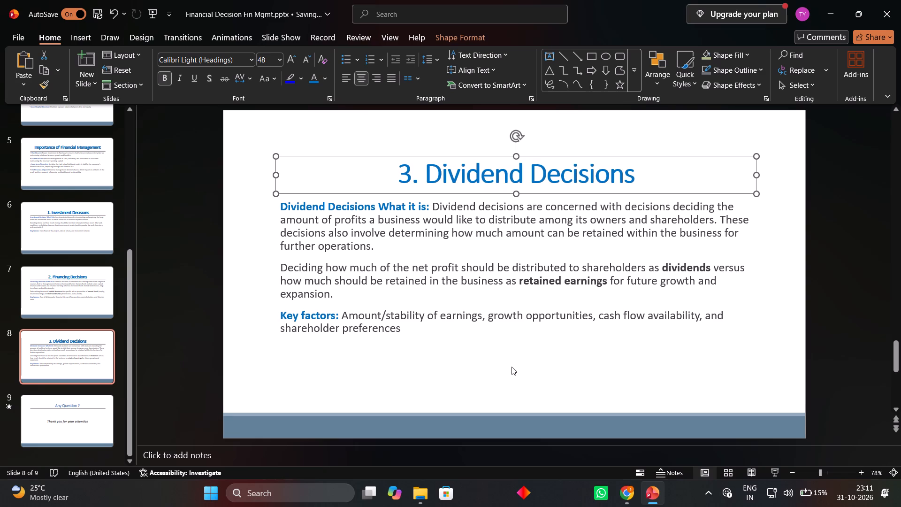
pyautogui.click(512, 367)
# Move the title and body text boxes together up the 1. Investment Decisions slide until the title sits near the slide's top edge.
pyautogui.click(80, 207)
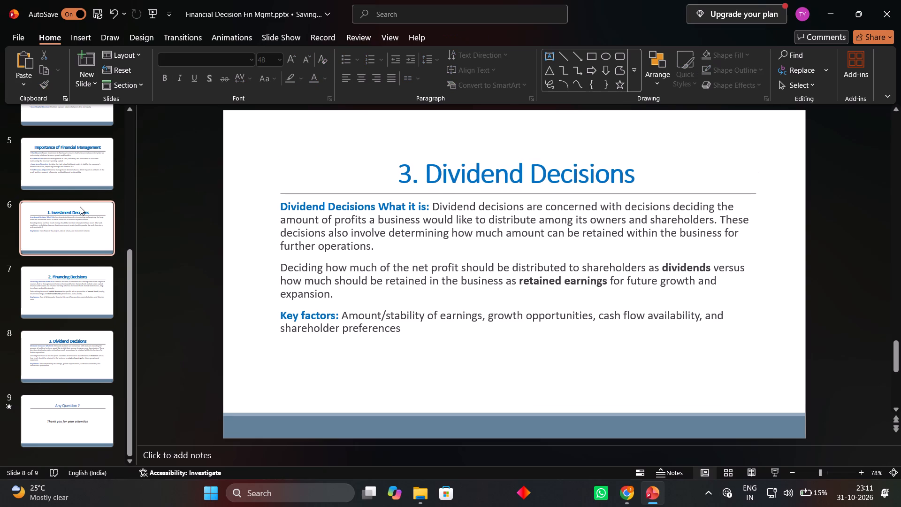
pyautogui.click(296, 155)
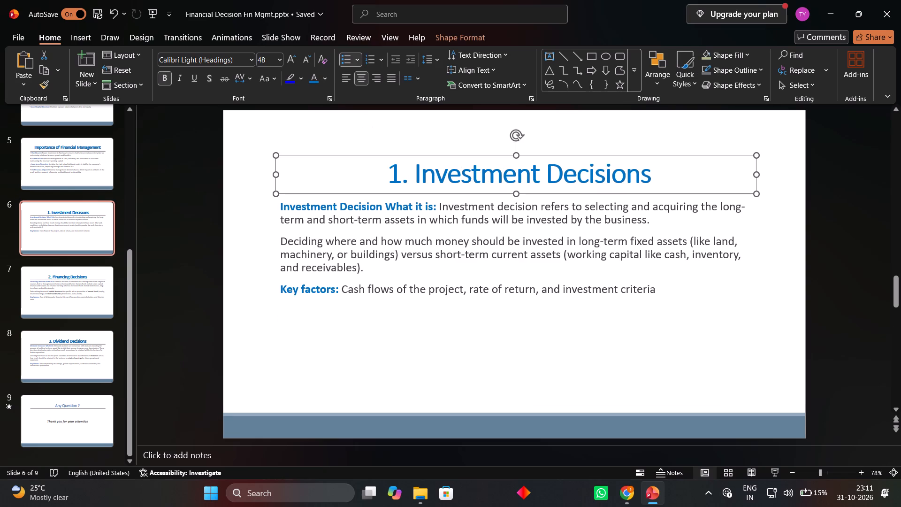
pyautogui.click(725, 340)
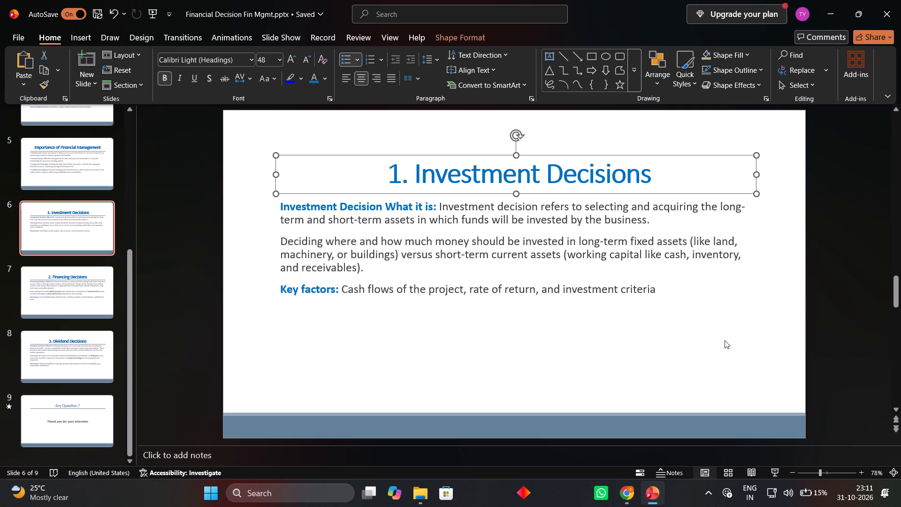
pyautogui.hotkey('ctrl', 'a')
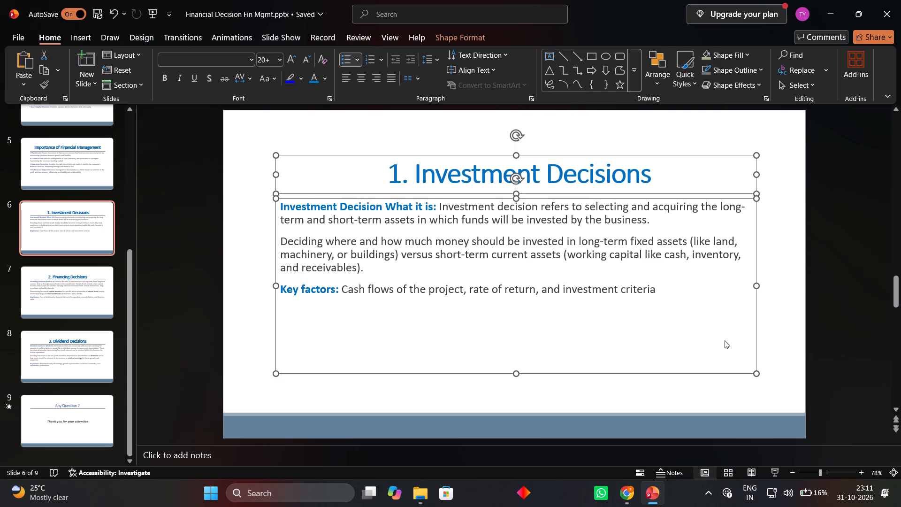
pyautogui.press('Up')
pyautogui.press('Up')
pyautogui.press('Up')
pyautogui.press('Up')
pyautogui.press('Up')
pyautogui.press('Up')
pyautogui.press('Up')
pyautogui.press('Up')
pyautogui.press('Up')
pyautogui.press('Up')
pyautogui.press('Up')
pyautogui.press('Up')
pyautogui.press('Up')
pyautogui.press('Up')
pyautogui.press('Up')
pyautogui.press('Up')
pyautogui.press('Up')
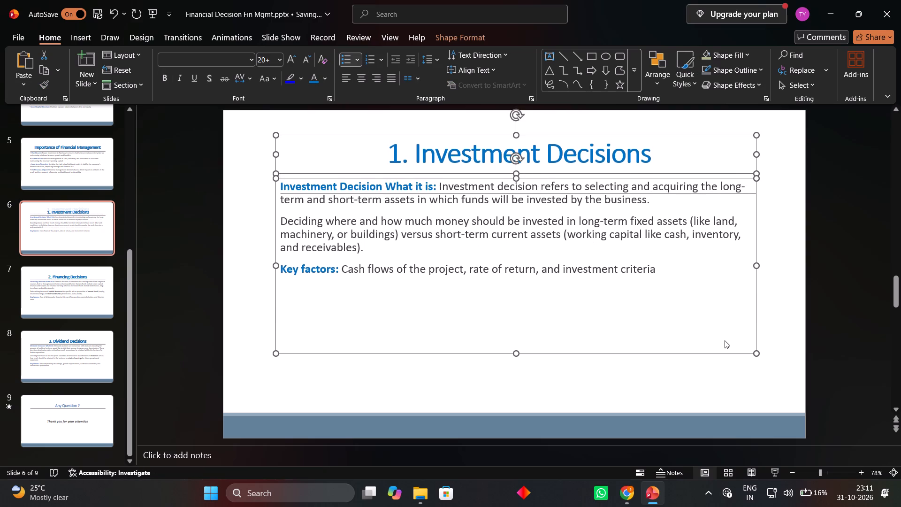
pyautogui.press('Up')
pyautogui.press('Up')
pyautogui.press('Up')
pyautogui.press('Up')
pyautogui.press('Up')
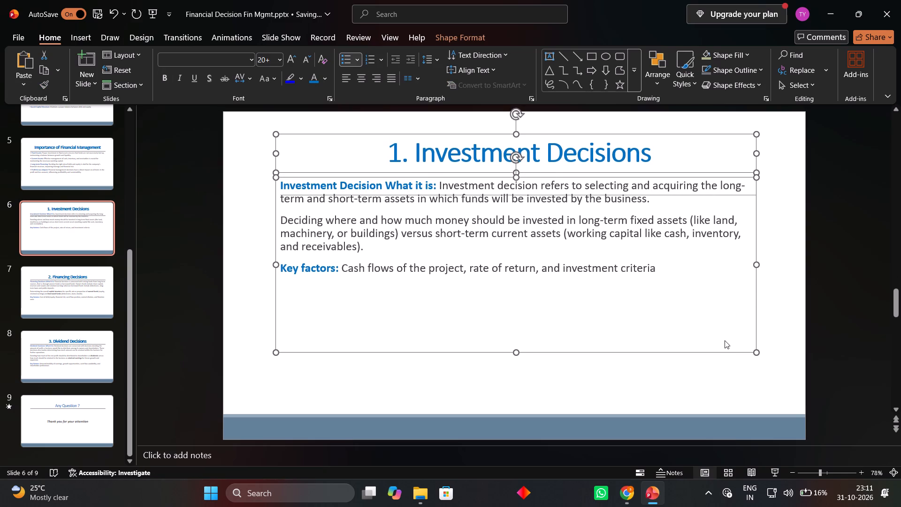
pyautogui.press('Up')
pyautogui.press('Up')
pyautogui.press('Up')
pyautogui.press('Up')
pyautogui.press('Up')
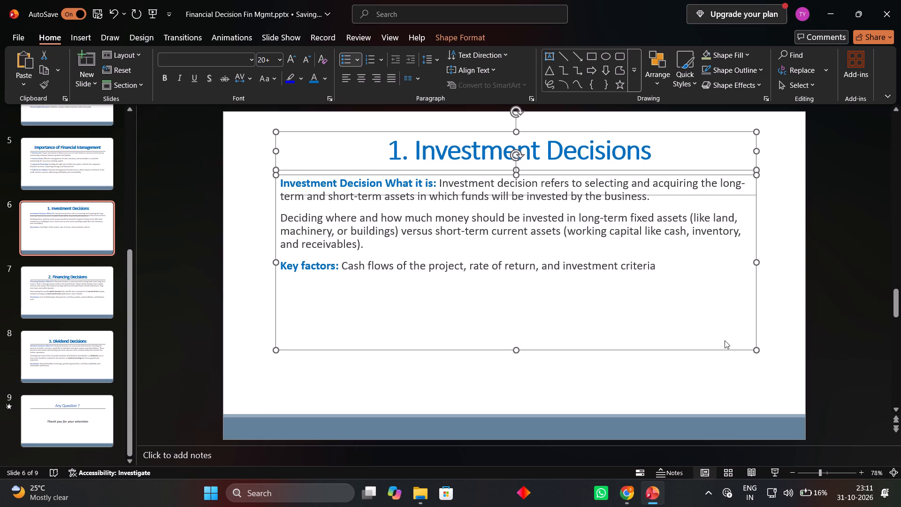
pyautogui.press('Up')
pyautogui.press('Up')
pyautogui.press('Up')
pyautogui.press('Up')
pyautogui.press('Up')
pyautogui.press('Up')
pyautogui.press('Up')
pyautogui.press('Up')
pyautogui.press('Up')
pyautogui.press('Up')
pyautogui.press('Up')
pyautogui.press('Up')
pyautogui.press('Up')
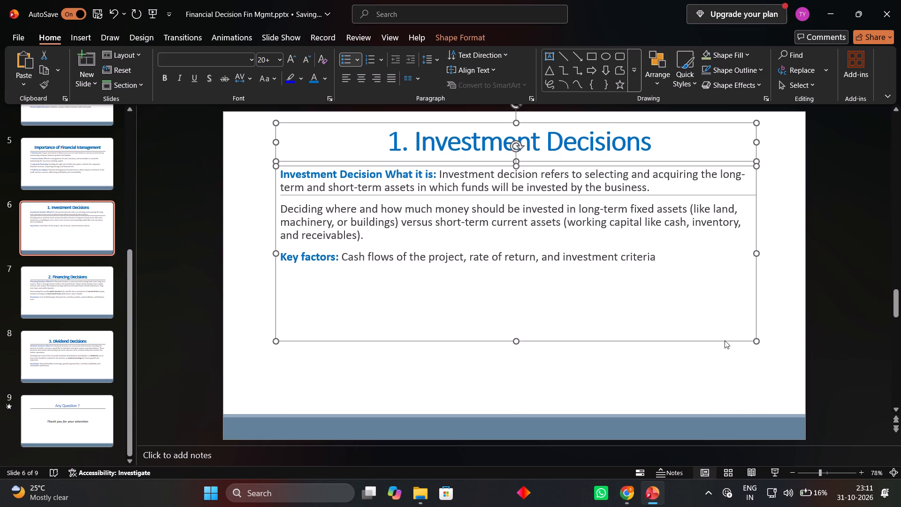
pyautogui.press('Up')
pyautogui.press('Up')
pyautogui.press('Up')
pyautogui.press('Up')
pyautogui.press('Up')
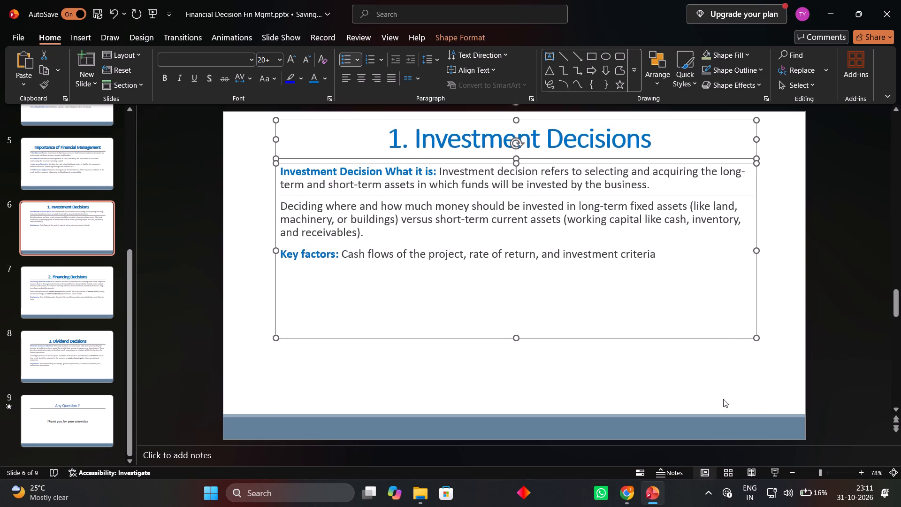
pyautogui.click(586, 378)
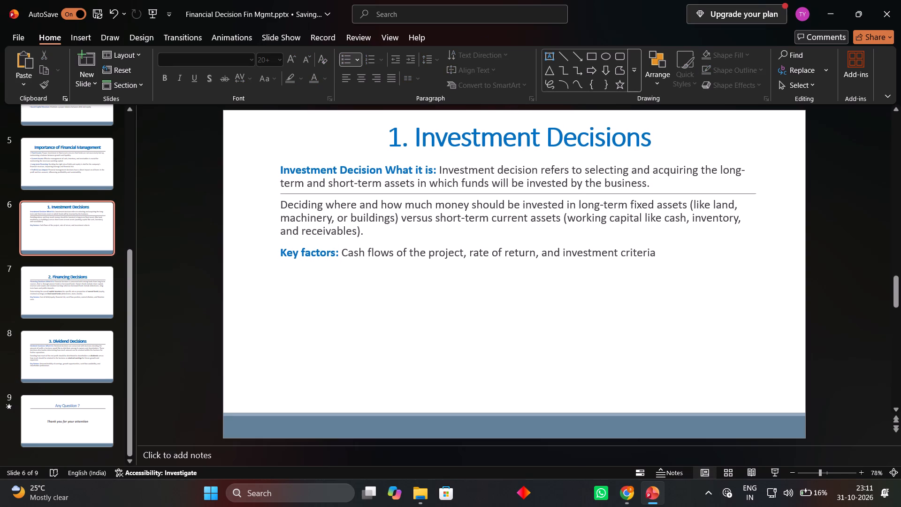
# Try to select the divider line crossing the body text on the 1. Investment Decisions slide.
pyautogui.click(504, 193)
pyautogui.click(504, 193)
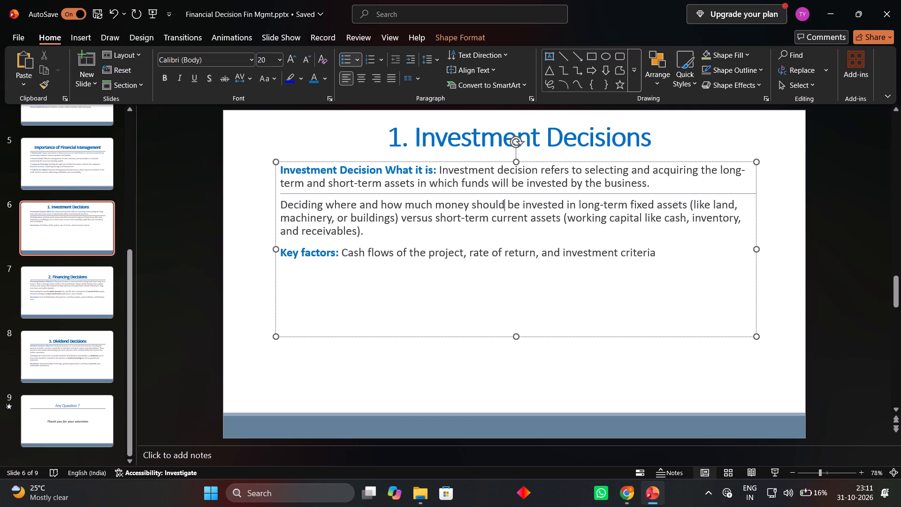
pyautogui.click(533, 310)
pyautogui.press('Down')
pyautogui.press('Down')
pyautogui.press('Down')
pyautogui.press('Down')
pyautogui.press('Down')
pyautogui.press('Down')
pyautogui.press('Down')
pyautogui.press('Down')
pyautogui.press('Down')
# Move the body text box down on the 1. Investment Decisions slide until all its text sits below the divider line.
pyautogui.click(712, 162)
pyautogui.press('Down')
pyautogui.press('Down')
pyautogui.press('Down')
pyautogui.press('Down')
pyautogui.press('Down')
pyautogui.press('Down')
pyautogui.press('Down')
pyautogui.press('Down')
pyautogui.press('Down')
pyautogui.press('Down')
pyautogui.press('Down')
pyautogui.press('Down')
pyautogui.press('Down')
pyautogui.press('Down')
pyautogui.press('Down')
pyautogui.press('Down')
pyautogui.press('Down')
pyautogui.press('Down')
pyautogui.press('Down')
pyautogui.press('Down')
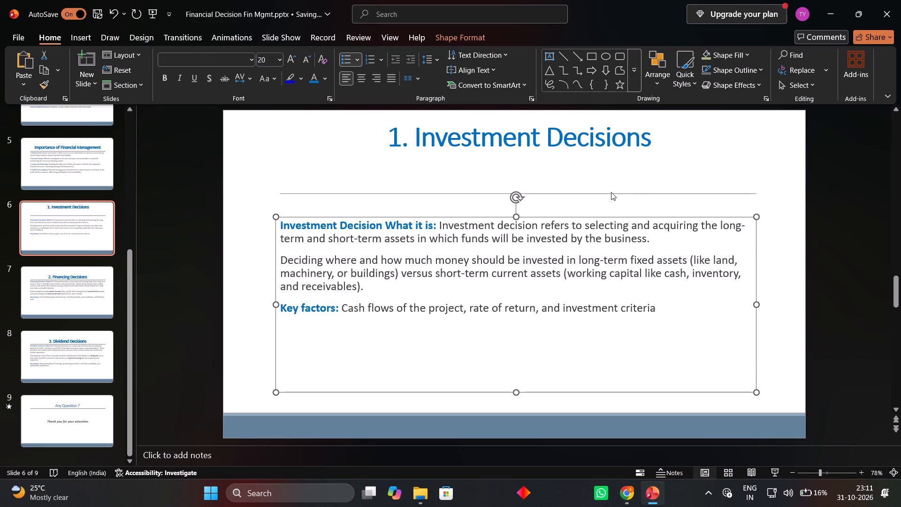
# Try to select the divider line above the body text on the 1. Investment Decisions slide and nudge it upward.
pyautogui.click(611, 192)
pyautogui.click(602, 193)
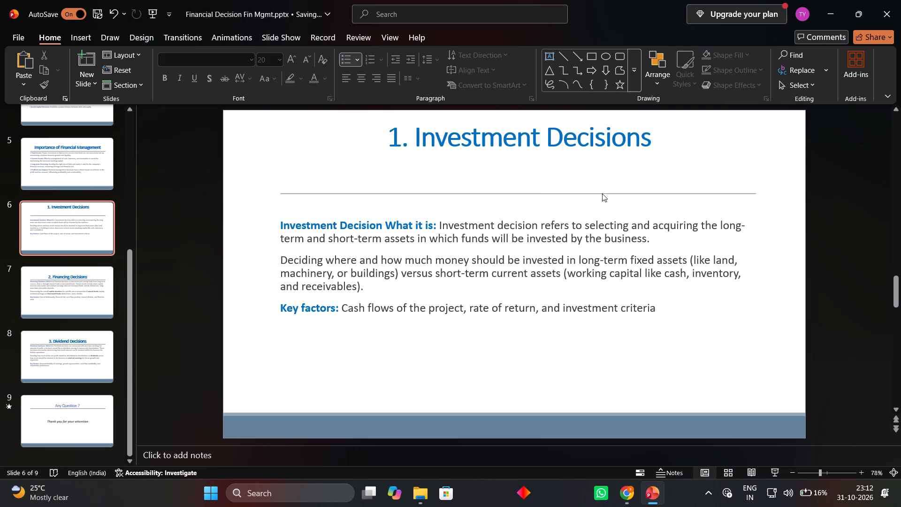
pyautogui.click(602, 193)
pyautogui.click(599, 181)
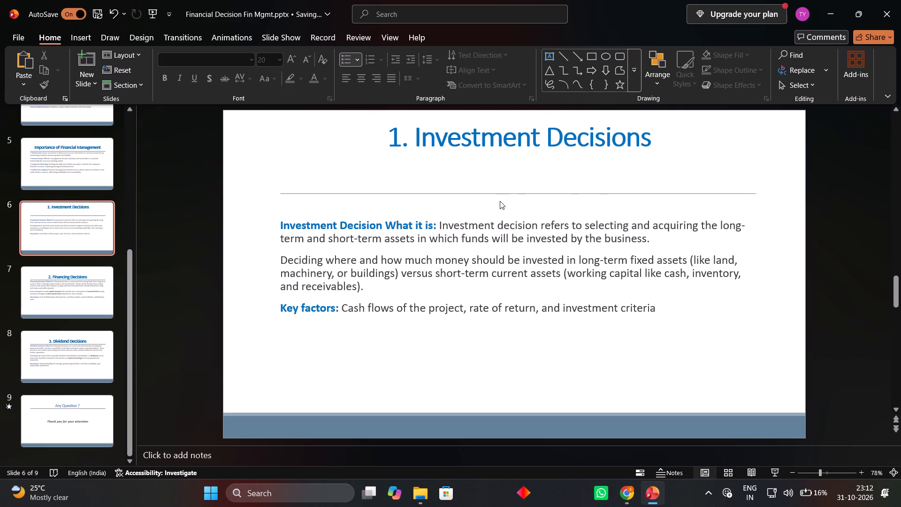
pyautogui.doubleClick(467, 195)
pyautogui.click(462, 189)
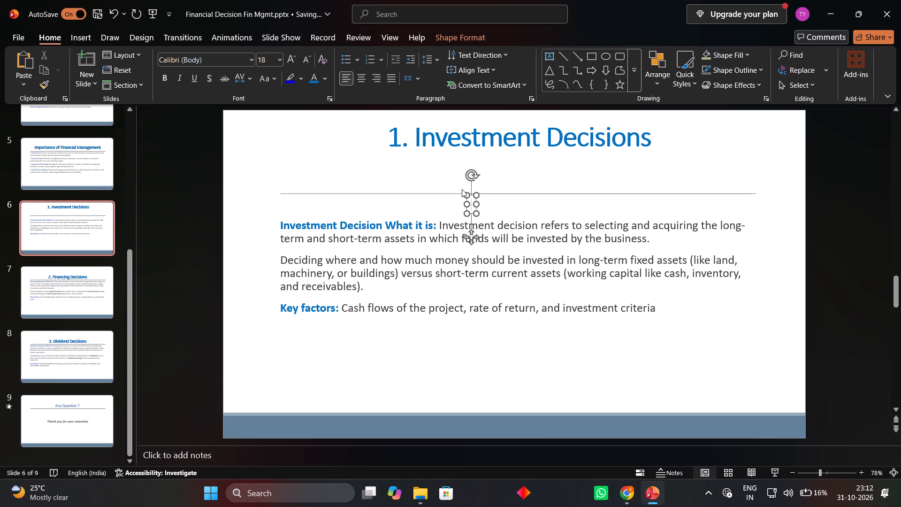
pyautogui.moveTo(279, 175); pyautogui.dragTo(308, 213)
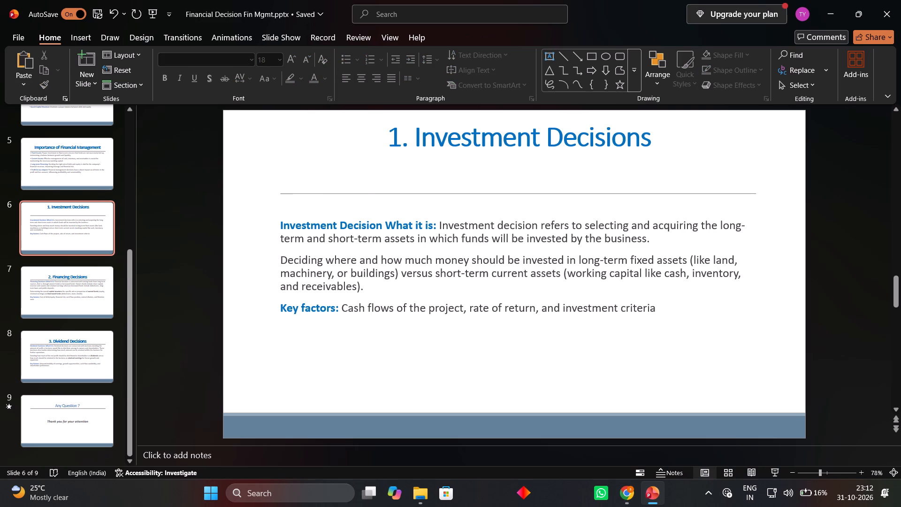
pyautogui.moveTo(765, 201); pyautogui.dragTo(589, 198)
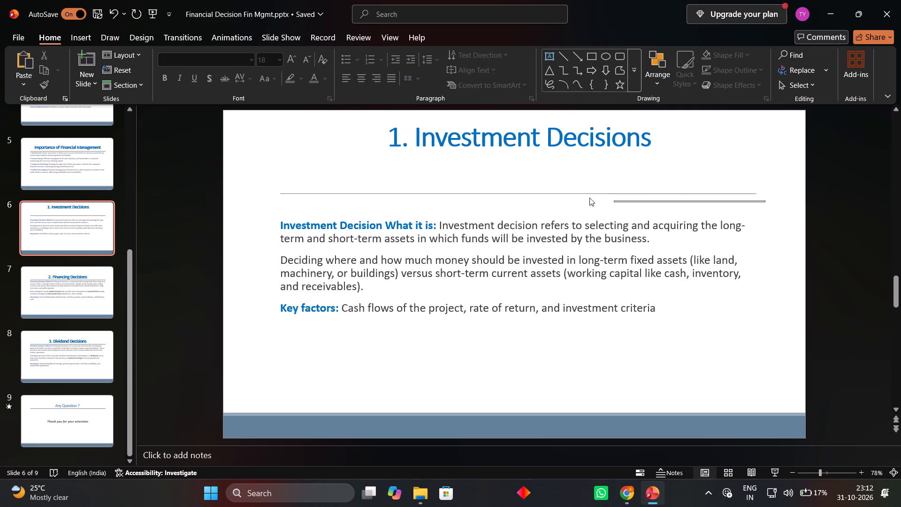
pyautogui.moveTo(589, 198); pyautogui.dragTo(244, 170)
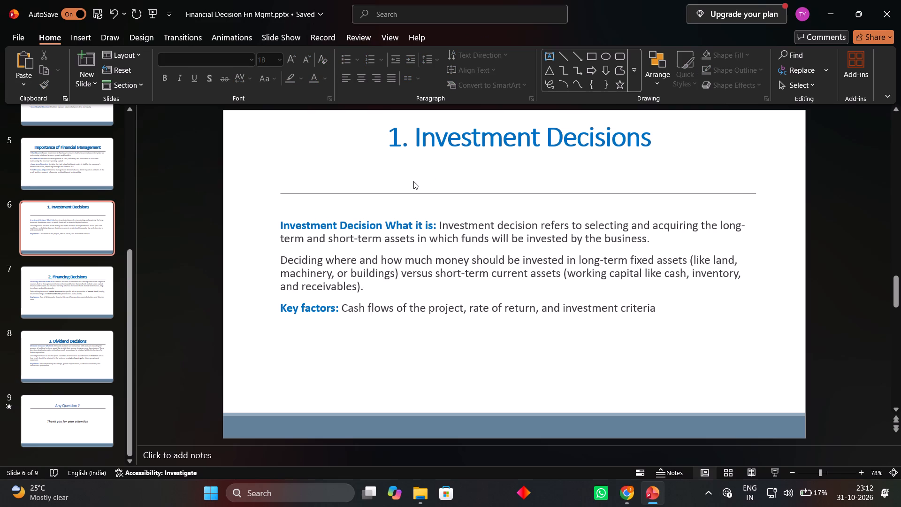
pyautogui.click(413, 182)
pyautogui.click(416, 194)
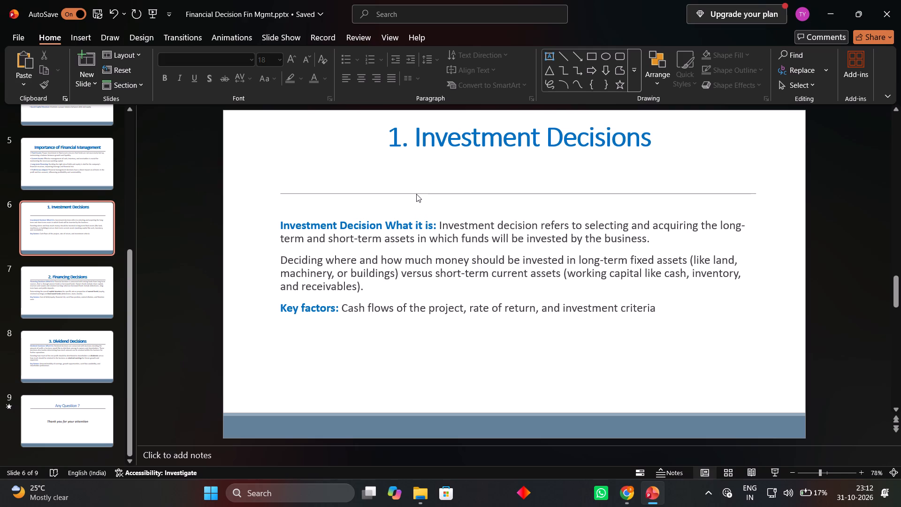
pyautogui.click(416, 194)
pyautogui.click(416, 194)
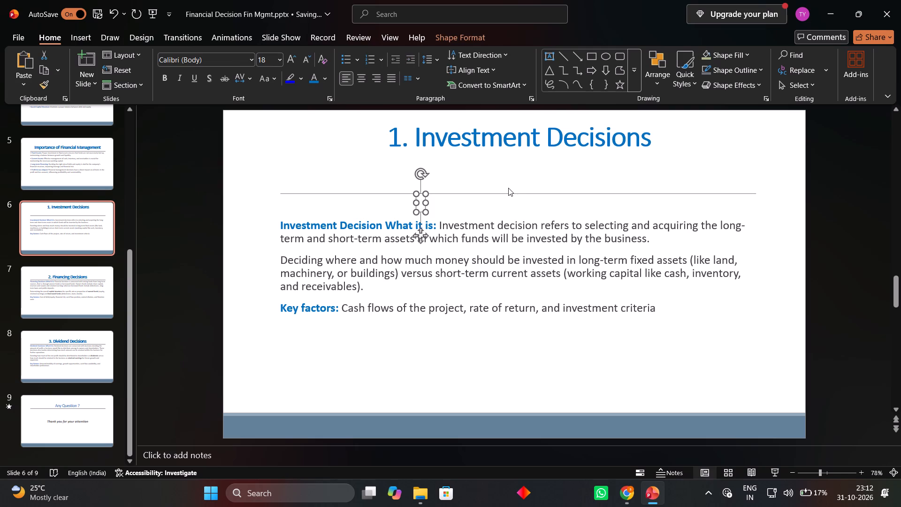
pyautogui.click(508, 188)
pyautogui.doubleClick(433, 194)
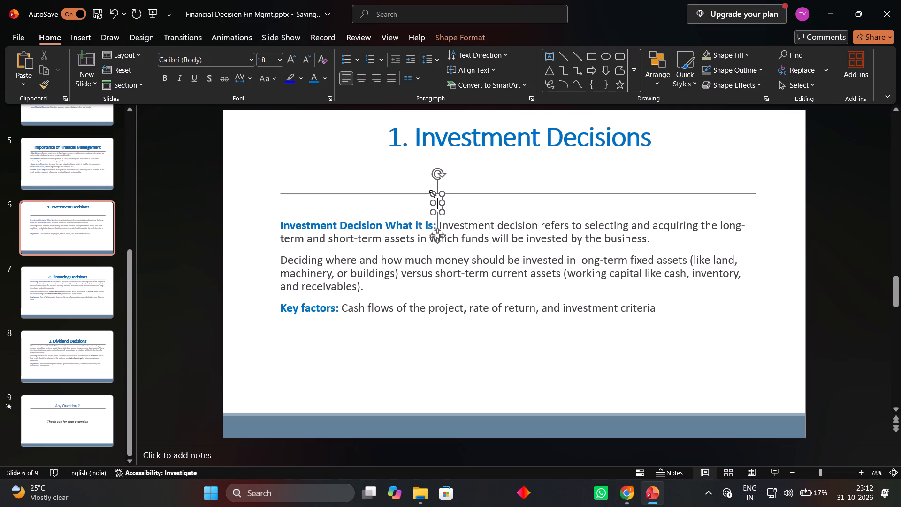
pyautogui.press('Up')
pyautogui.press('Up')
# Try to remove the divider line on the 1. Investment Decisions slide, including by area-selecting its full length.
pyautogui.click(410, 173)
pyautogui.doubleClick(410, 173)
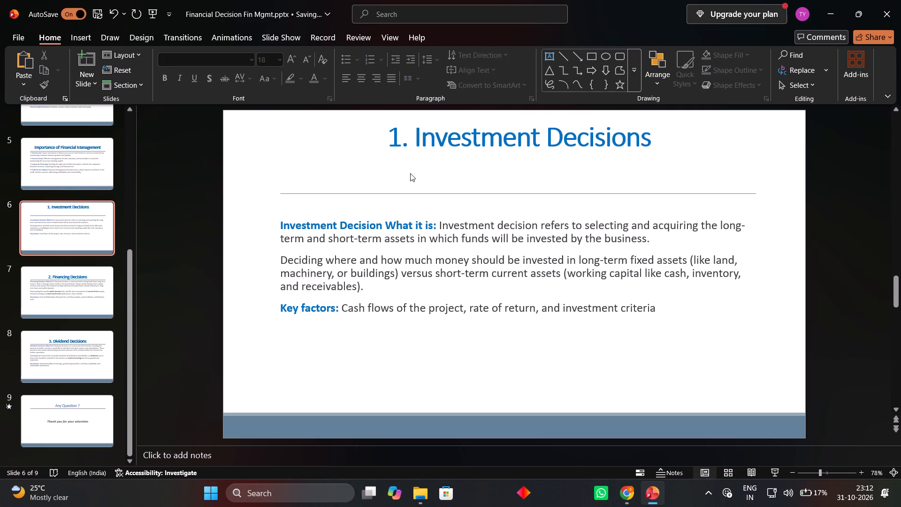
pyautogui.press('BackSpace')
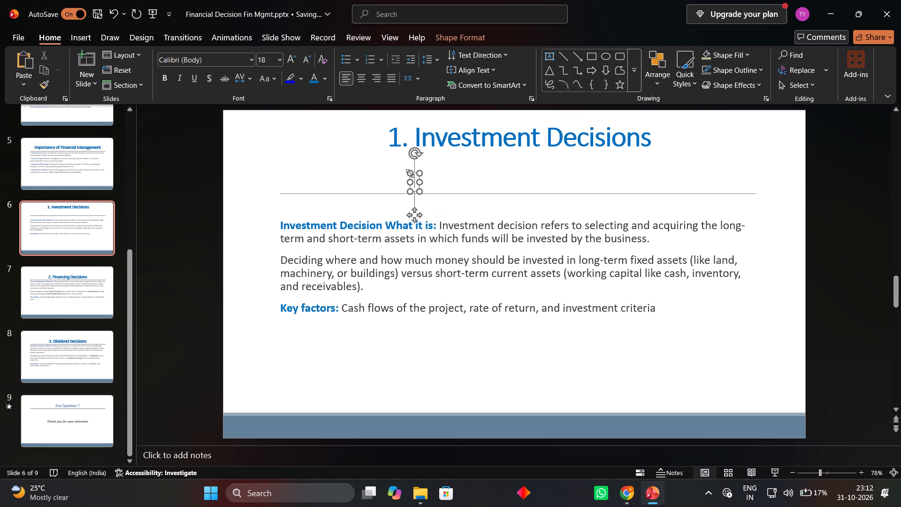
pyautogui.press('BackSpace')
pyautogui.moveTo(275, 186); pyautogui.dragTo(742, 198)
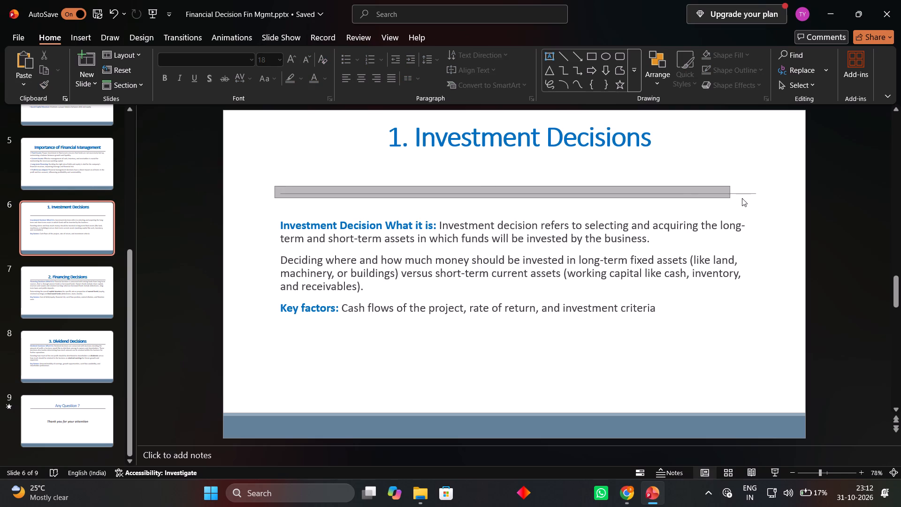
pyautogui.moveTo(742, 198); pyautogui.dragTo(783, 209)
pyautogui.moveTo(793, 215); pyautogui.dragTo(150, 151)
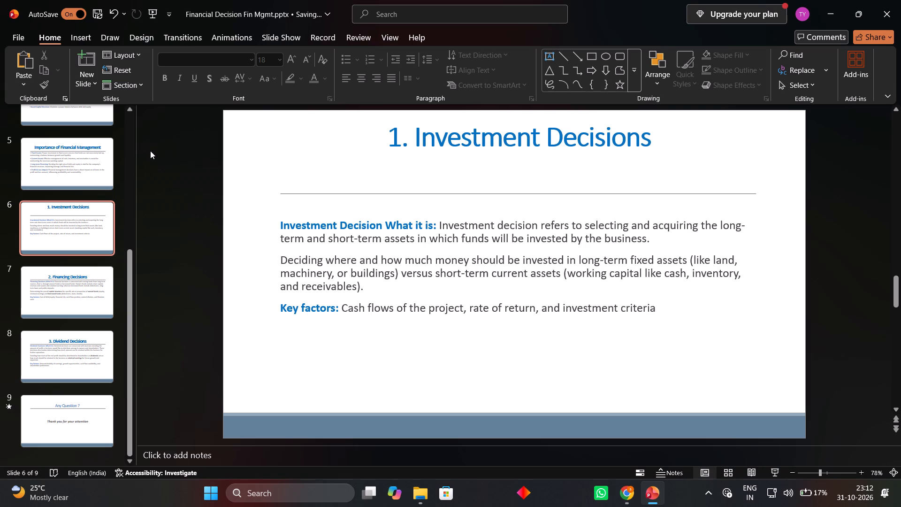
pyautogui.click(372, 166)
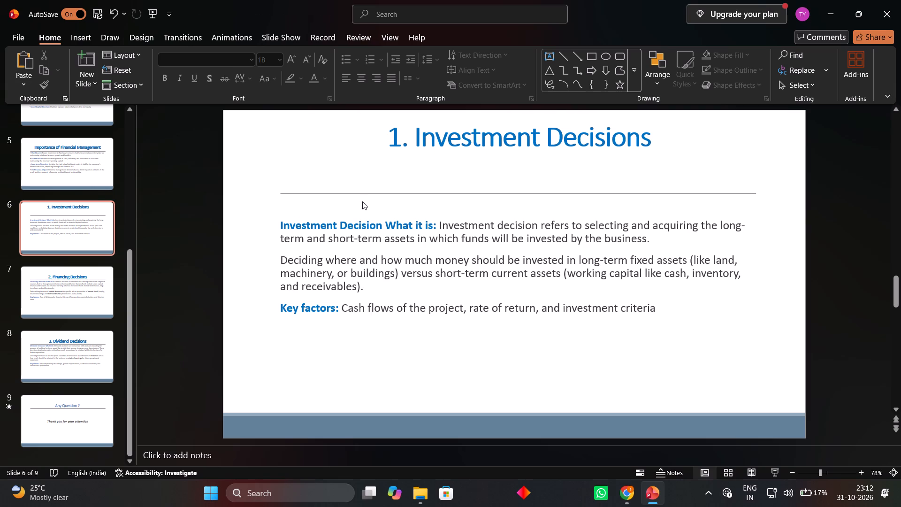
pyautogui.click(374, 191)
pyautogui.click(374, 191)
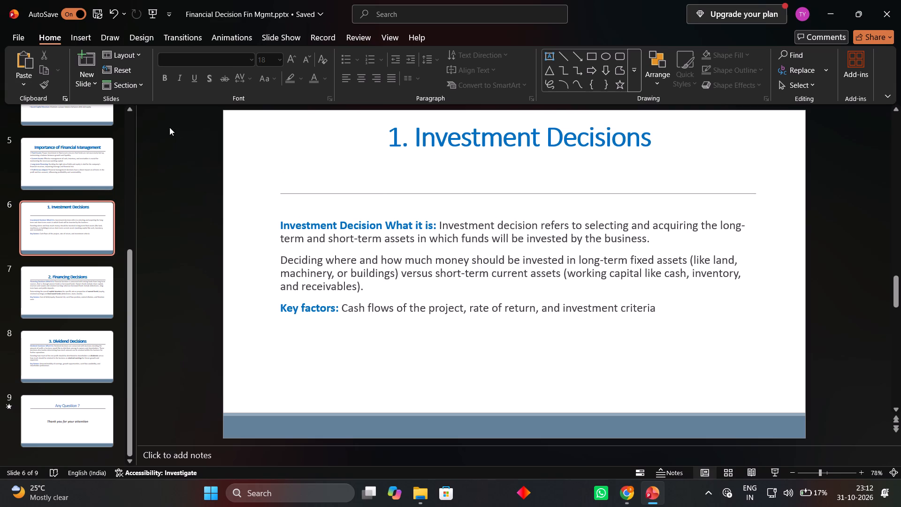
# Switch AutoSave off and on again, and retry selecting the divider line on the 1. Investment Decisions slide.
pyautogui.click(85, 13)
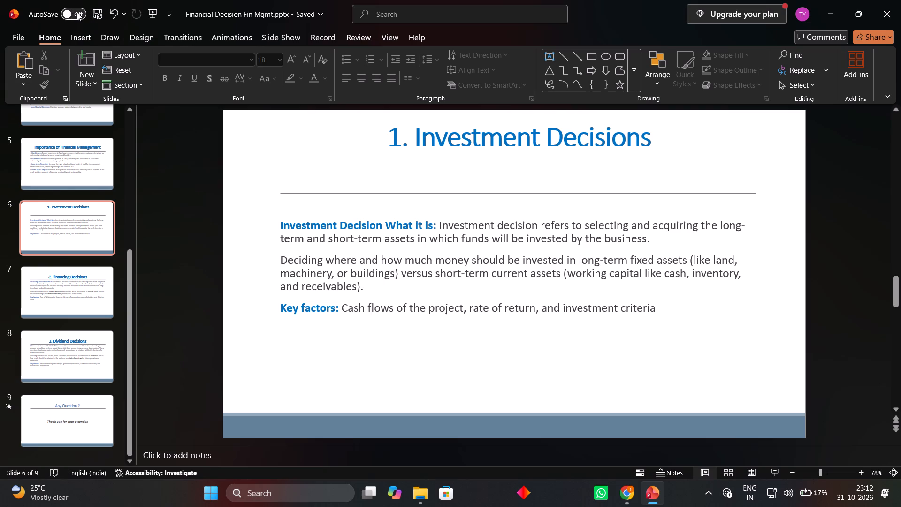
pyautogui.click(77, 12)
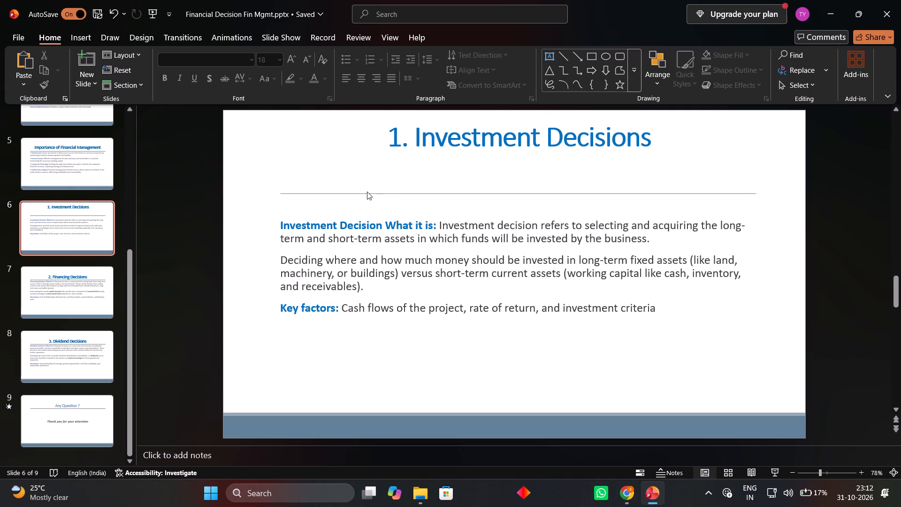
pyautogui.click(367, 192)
# Move the body text box down on the 2. Financing Decisions slide, leaving a gap beneath the divider line.
pyautogui.click(78, 297)
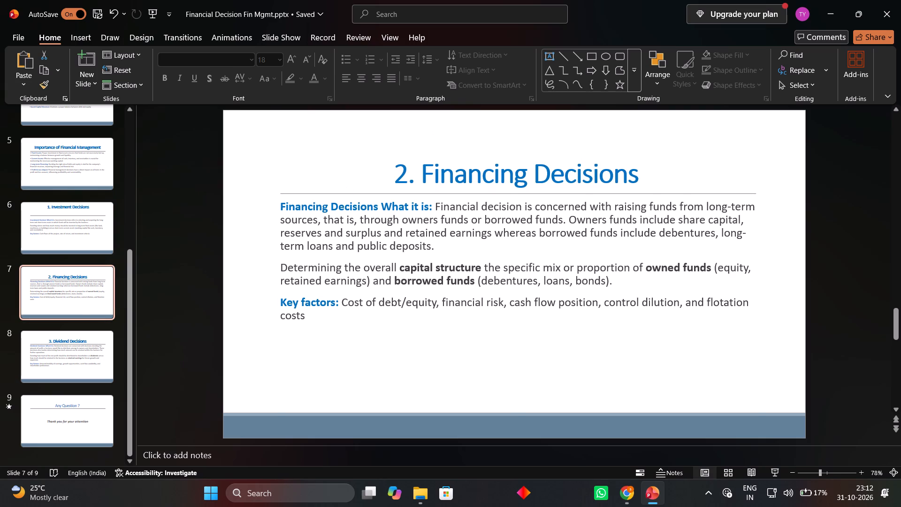
pyautogui.moveTo(345, 193); pyautogui.dragTo(347, 218)
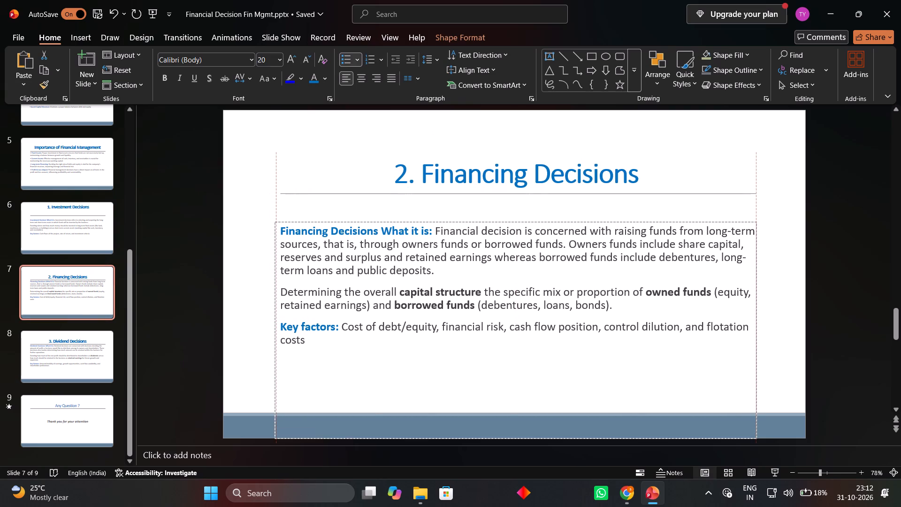
pyautogui.moveTo(347, 218); pyautogui.dragTo(347, 215)
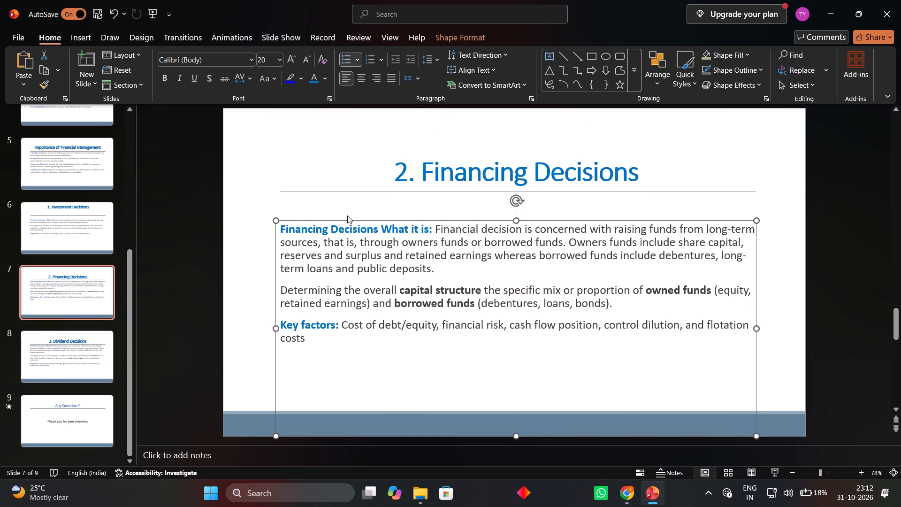
# Move the title box up on the 2. Financing Decisions slide until the heading sits near the slide's top edge.
pyautogui.click(427, 169)
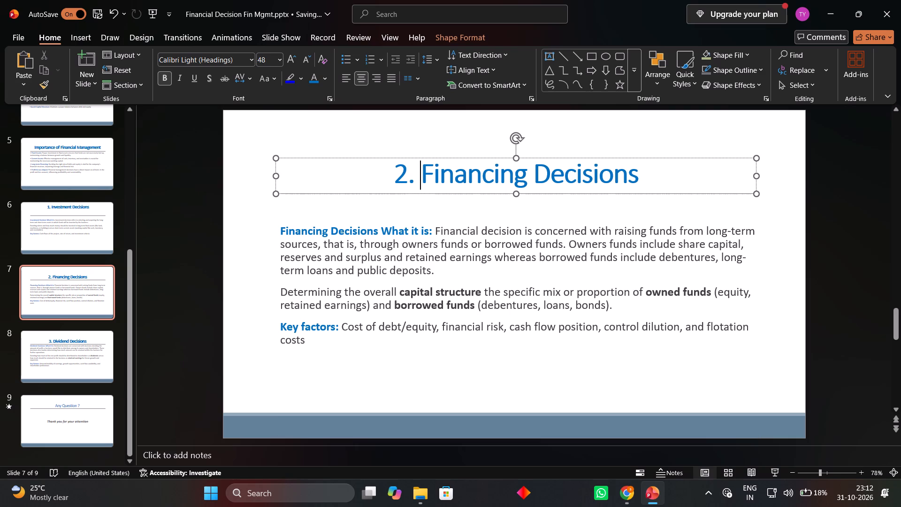
pyautogui.click(526, 157)
pyautogui.press('Up')
pyautogui.press('Up')
pyautogui.press('Up')
pyautogui.press('Up')
pyautogui.press('Up')
pyautogui.press('Up')
pyautogui.press('Up')
pyautogui.press('Up')
pyautogui.press('Up')
pyautogui.press('Up')
pyautogui.press('Up')
pyautogui.press('Up')
pyautogui.press('Up')
pyautogui.press('Up')
pyautogui.press('Up')
pyautogui.press('Up')
pyautogui.press('Up')
pyautogui.press('Up')
pyautogui.press('Up')
pyautogui.press('Up')
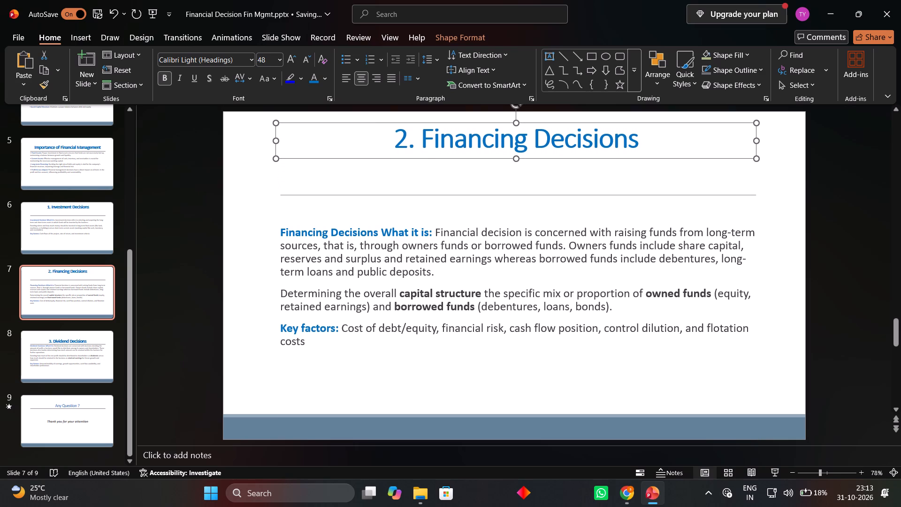
pyautogui.press('Up')
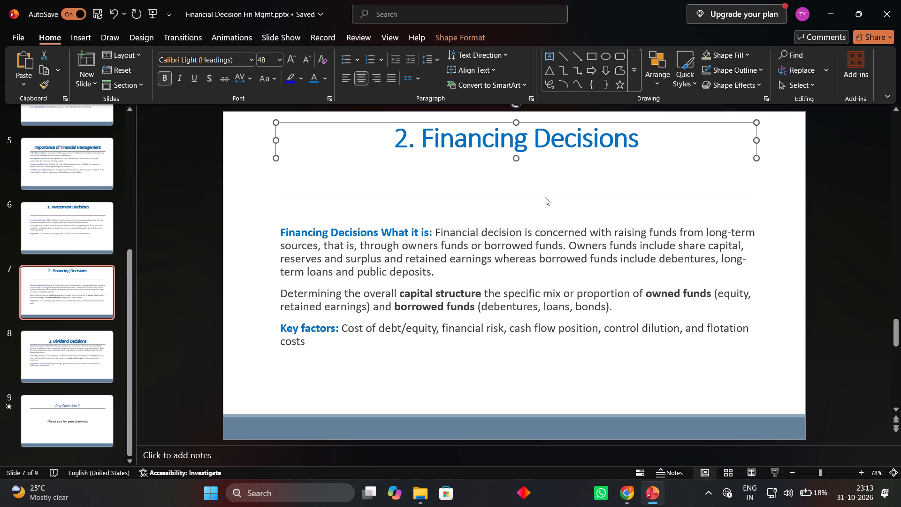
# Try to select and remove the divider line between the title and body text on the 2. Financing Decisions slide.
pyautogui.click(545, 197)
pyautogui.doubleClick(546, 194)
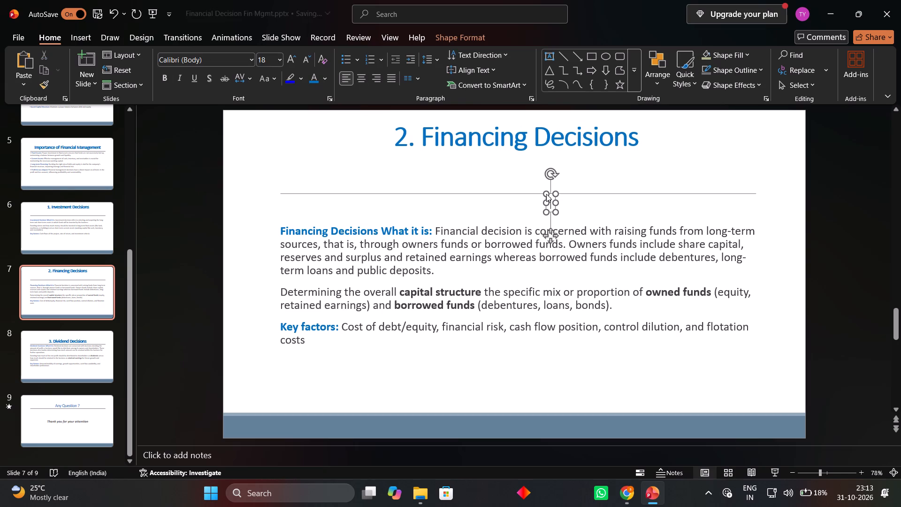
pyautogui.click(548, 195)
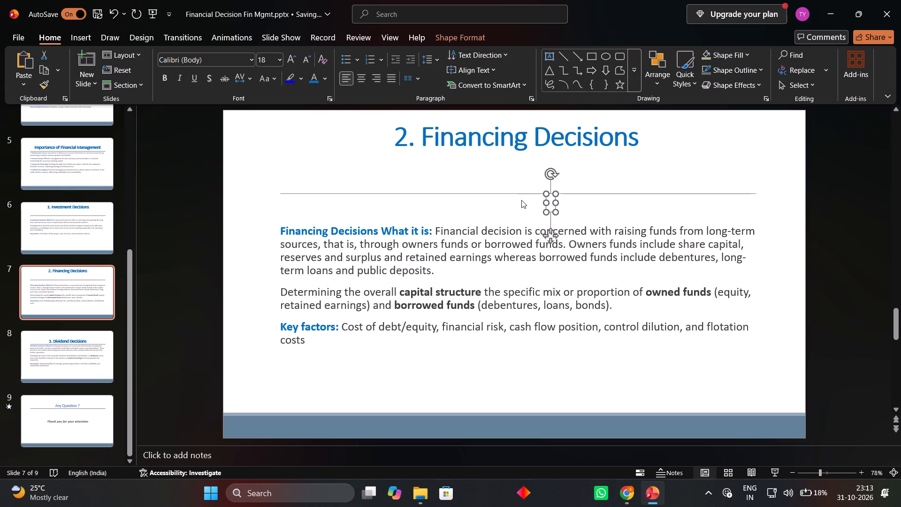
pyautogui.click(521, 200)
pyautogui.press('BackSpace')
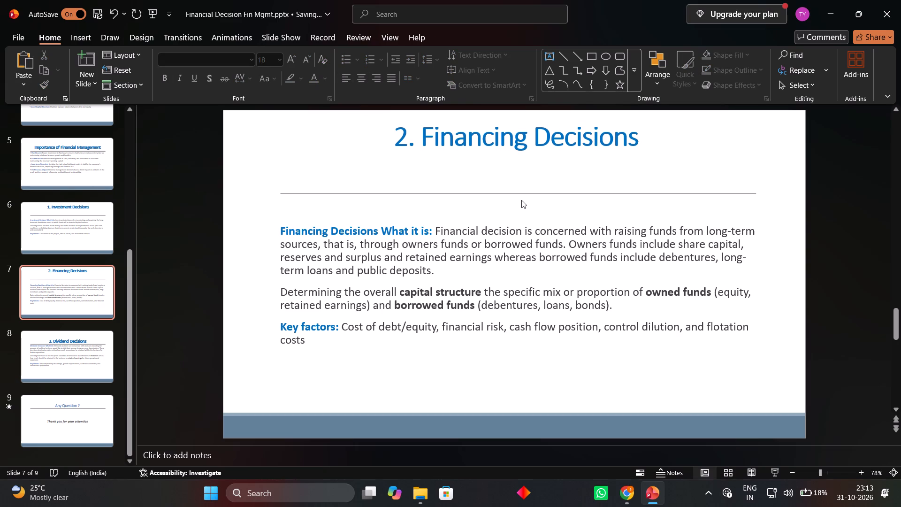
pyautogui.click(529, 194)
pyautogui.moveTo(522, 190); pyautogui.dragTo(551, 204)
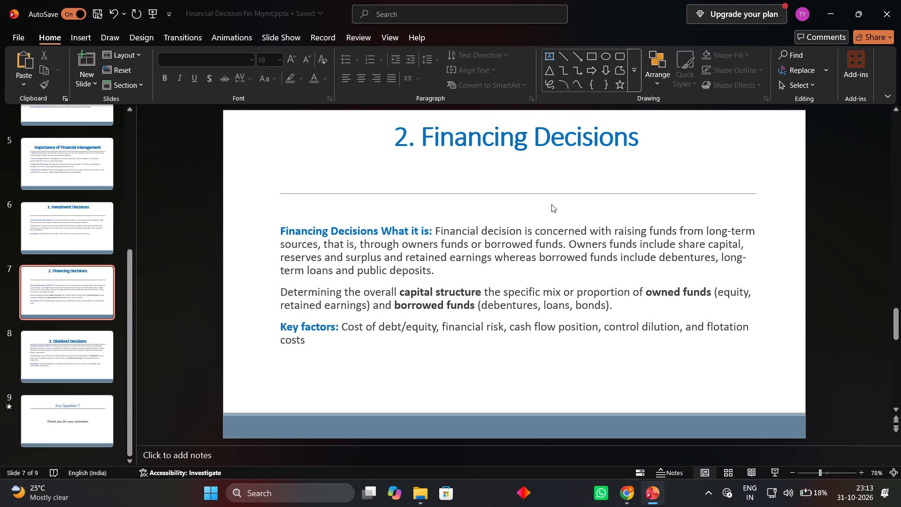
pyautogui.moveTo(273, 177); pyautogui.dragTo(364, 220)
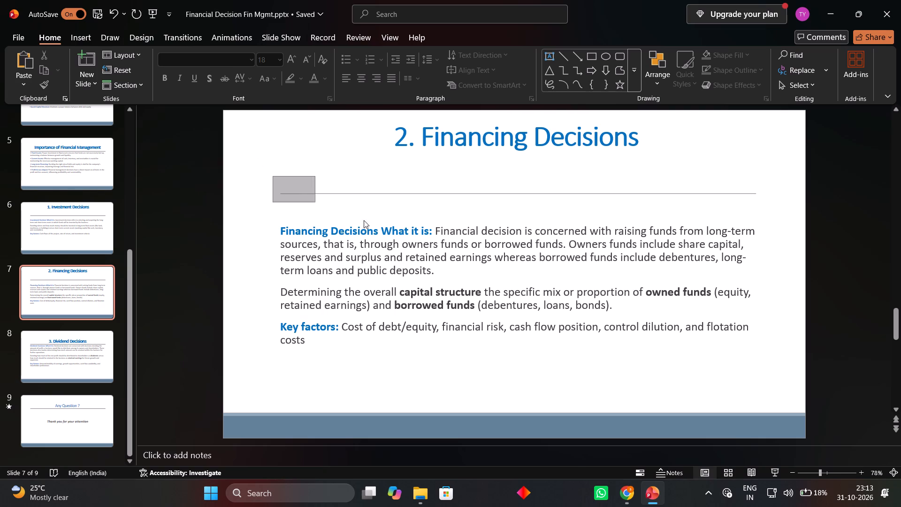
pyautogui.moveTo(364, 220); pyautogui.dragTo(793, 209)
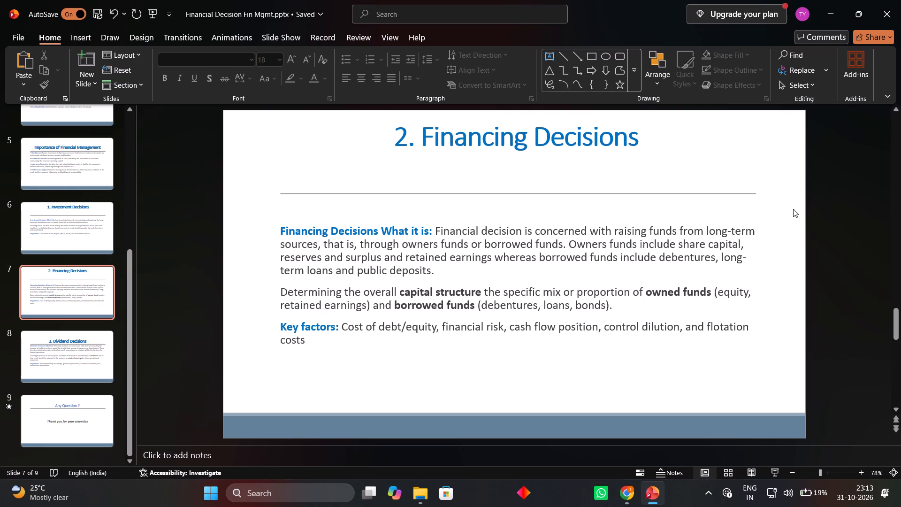
# Save the presentation.
pyautogui.click(96, 16)
# Close the presentation and reopen Financial Decision Fin Mgmt.pptx from the Demo Class PPT folder.
pyautogui.click(887, 14)
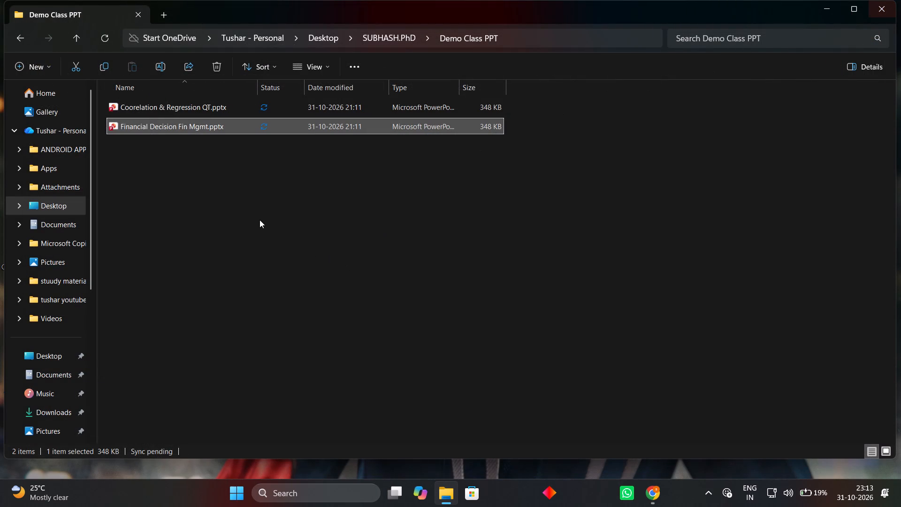
pyautogui.doubleClick(212, 128)
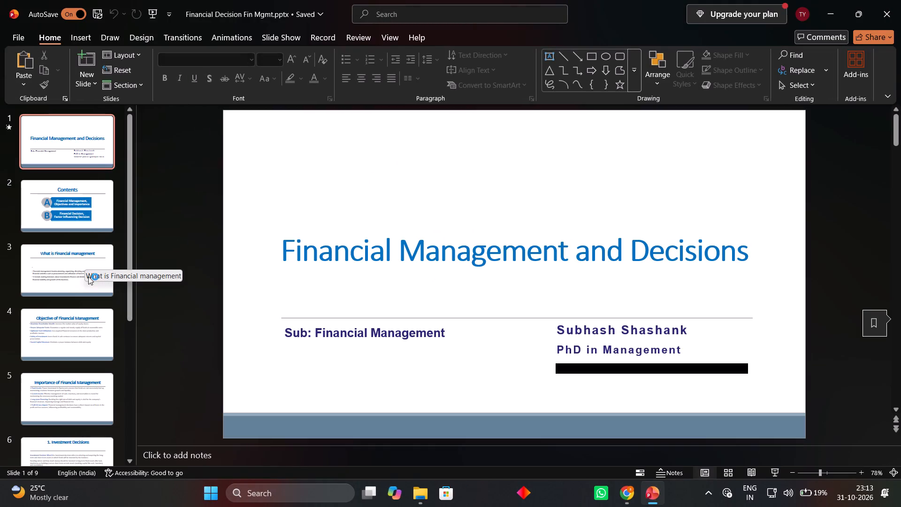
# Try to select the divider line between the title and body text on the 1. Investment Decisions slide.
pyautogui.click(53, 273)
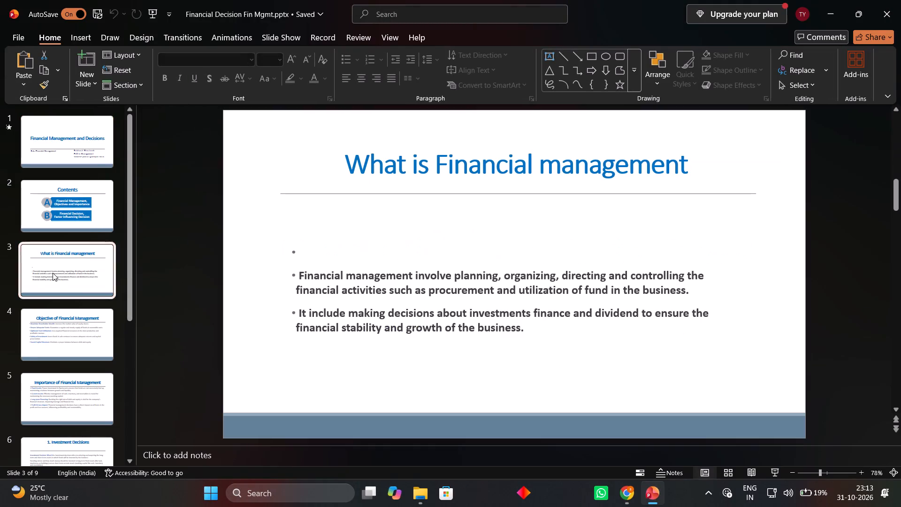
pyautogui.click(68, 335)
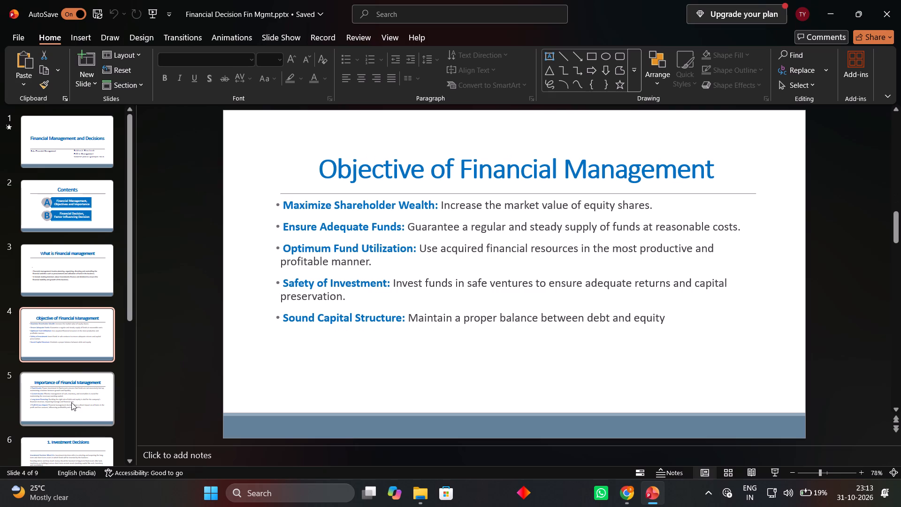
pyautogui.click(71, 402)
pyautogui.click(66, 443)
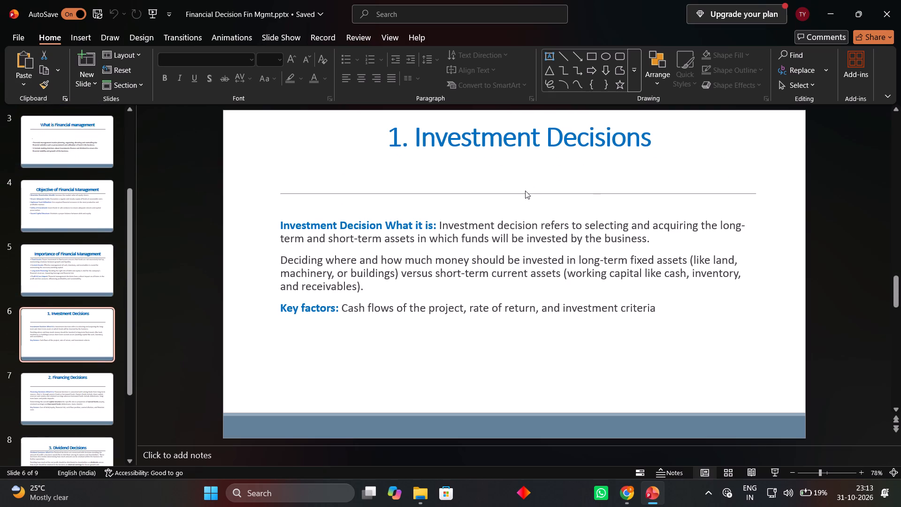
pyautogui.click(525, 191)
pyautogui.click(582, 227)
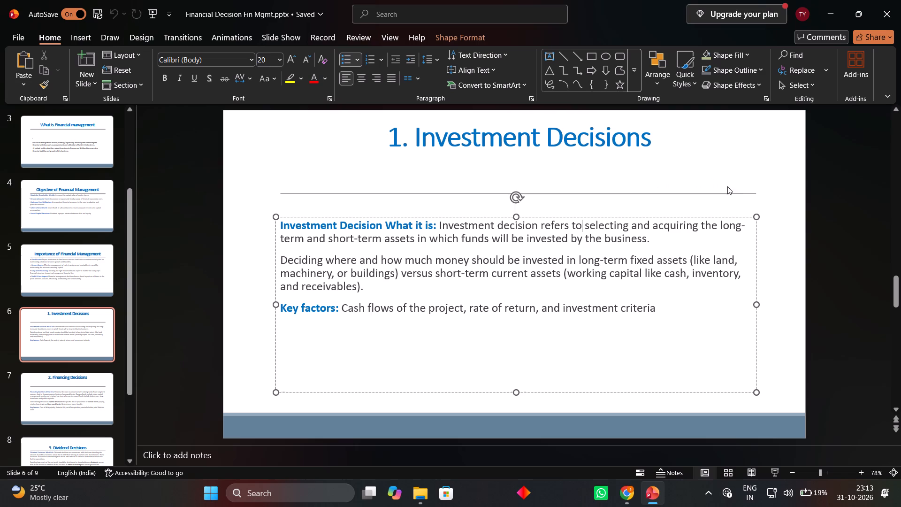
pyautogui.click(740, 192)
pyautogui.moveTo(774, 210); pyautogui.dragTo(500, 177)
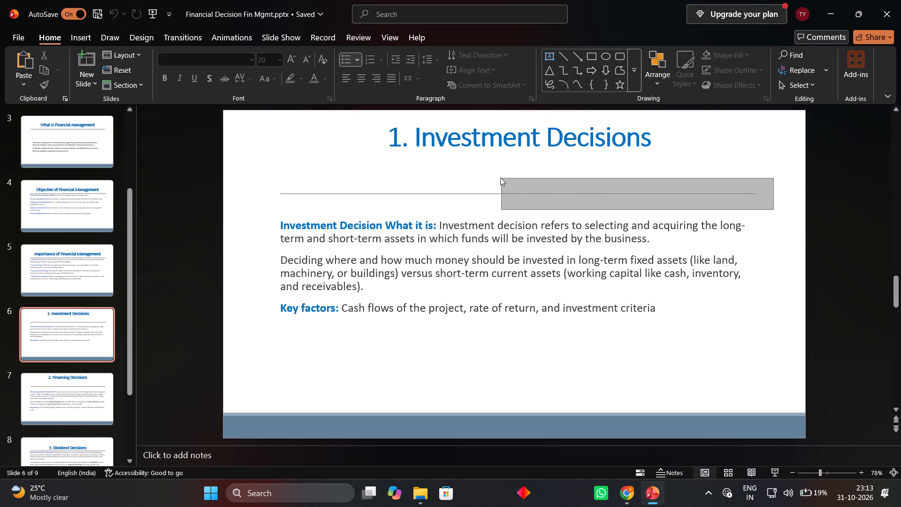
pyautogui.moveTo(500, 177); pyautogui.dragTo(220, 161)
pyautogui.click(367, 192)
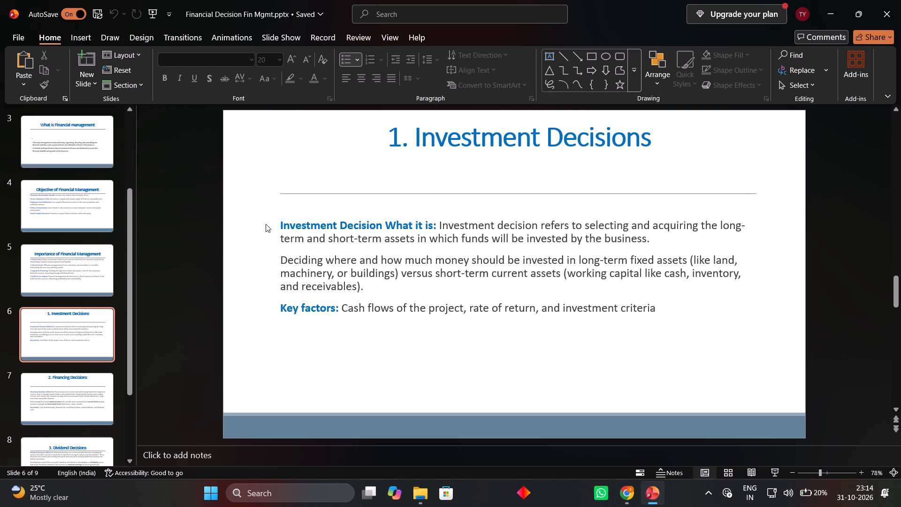
# Move the body text box up on the 1. Investment Decisions slide so its text starts just beneath the title, above the divider line.
pyautogui.moveTo(268, 217); pyautogui.dragTo(746, 303)
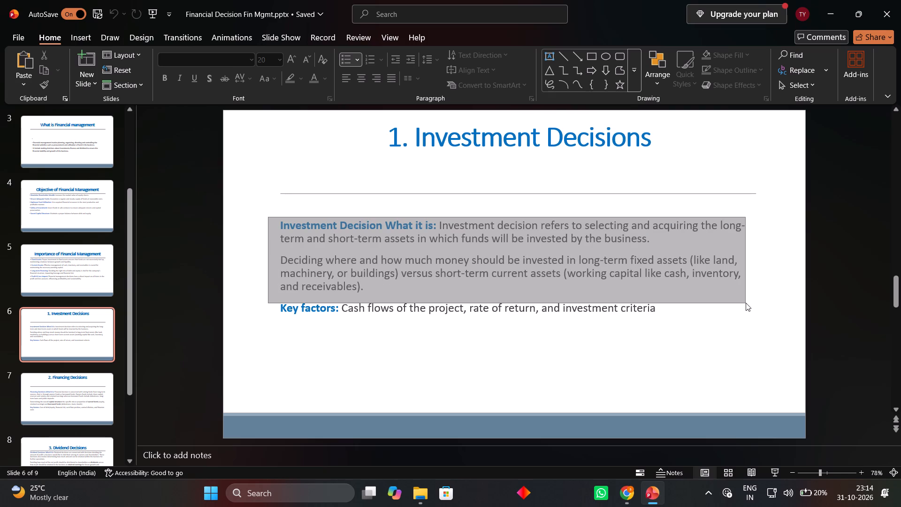
pyautogui.moveTo(746, 303); pyautogui.dragTo(759, 331)
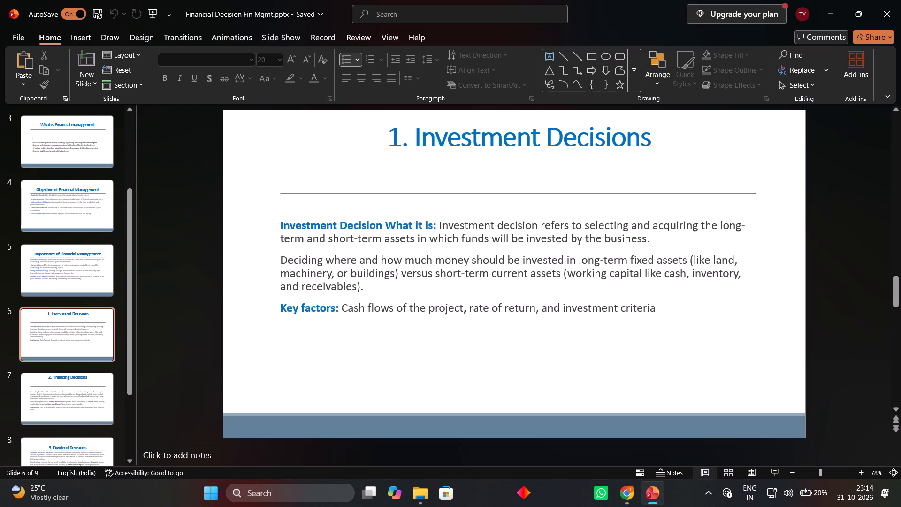
pyautogui.moveTo(759, 373); pyautogui.dragTo(664, 290)
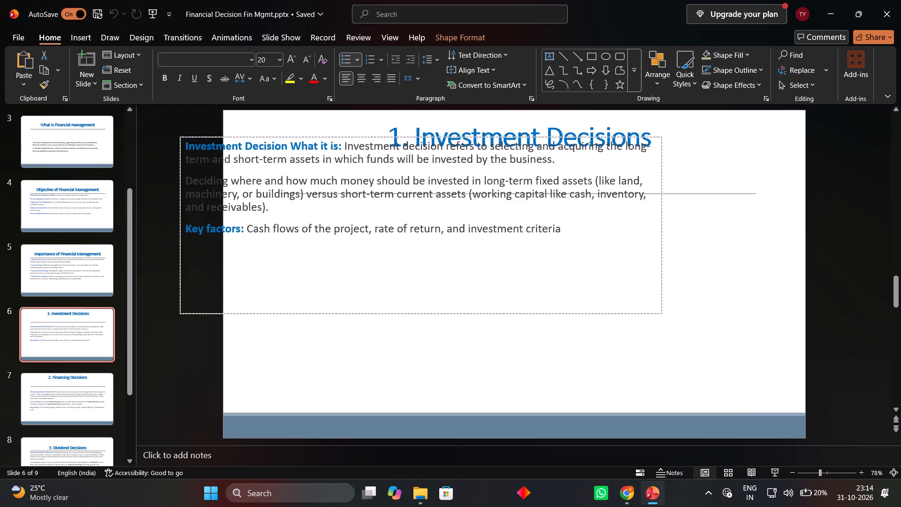
pyautogui.moveTo(664, 290); pyautogui.dragTo(755, 314)
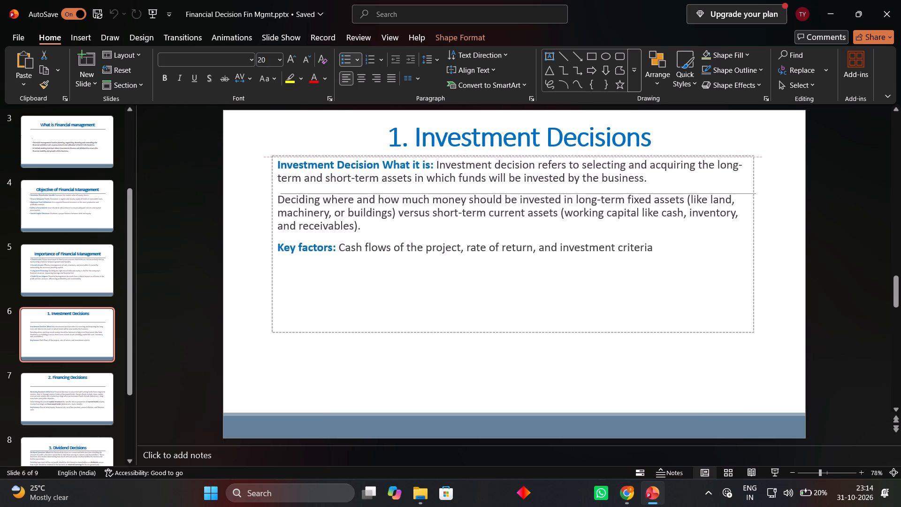
pyautogui.moveTo(755, 314); pyautogui.dragTo(753, 317)
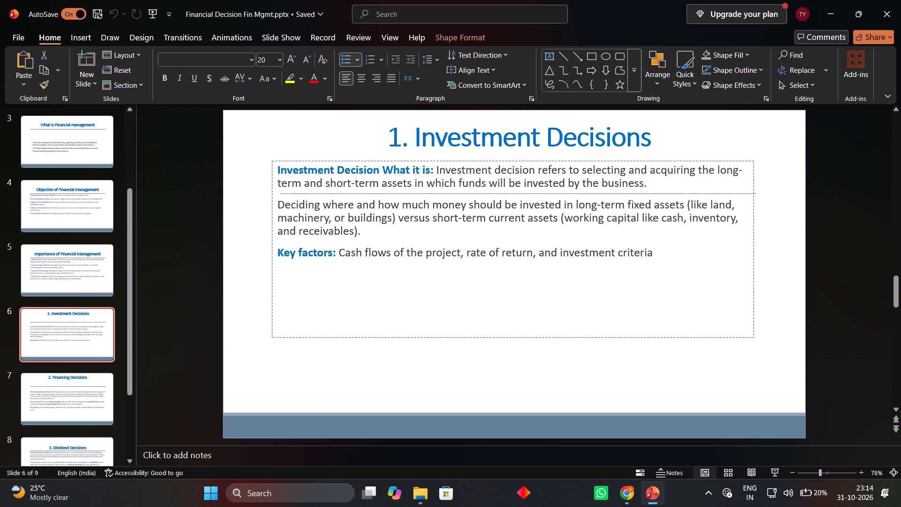
pyautogui.moveTo(753, 317); pyautogui.dragTo(759, 317)
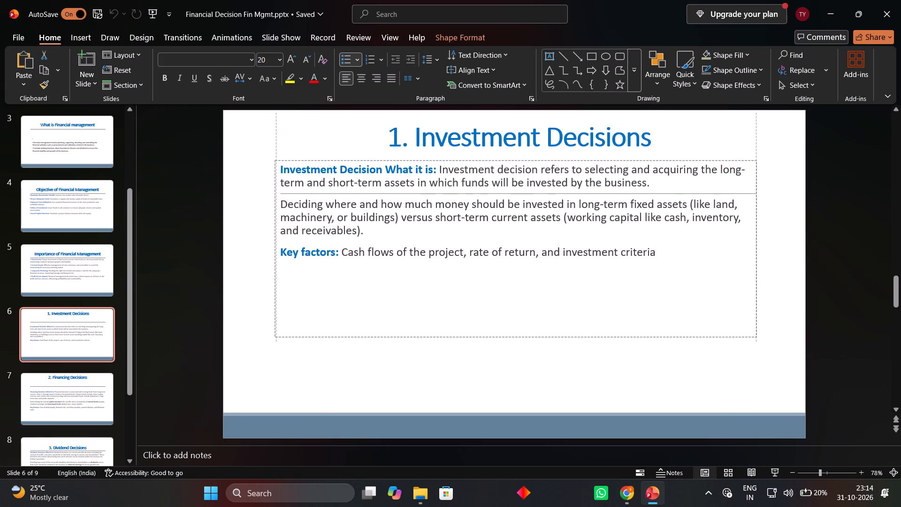
pyautogui.moveTo(759, 317); pyautogui.dragTo(759, 317)
pyautogui.click(677, 384)
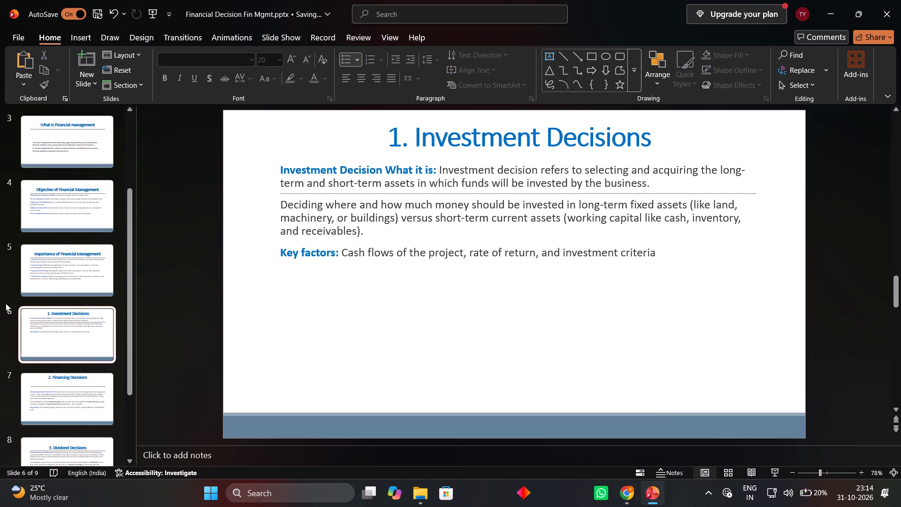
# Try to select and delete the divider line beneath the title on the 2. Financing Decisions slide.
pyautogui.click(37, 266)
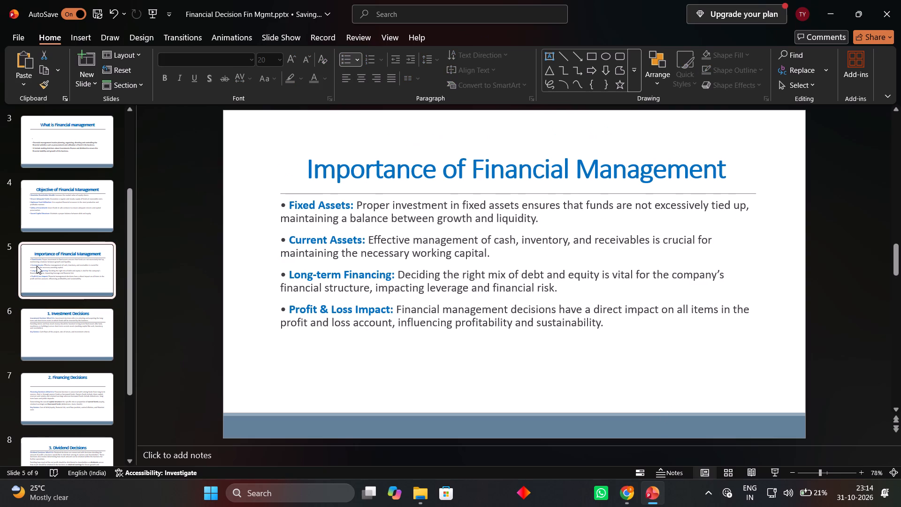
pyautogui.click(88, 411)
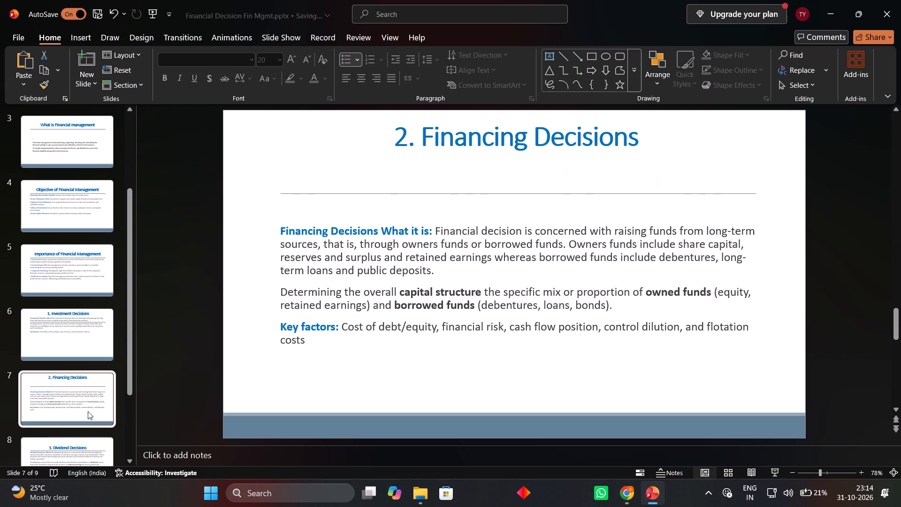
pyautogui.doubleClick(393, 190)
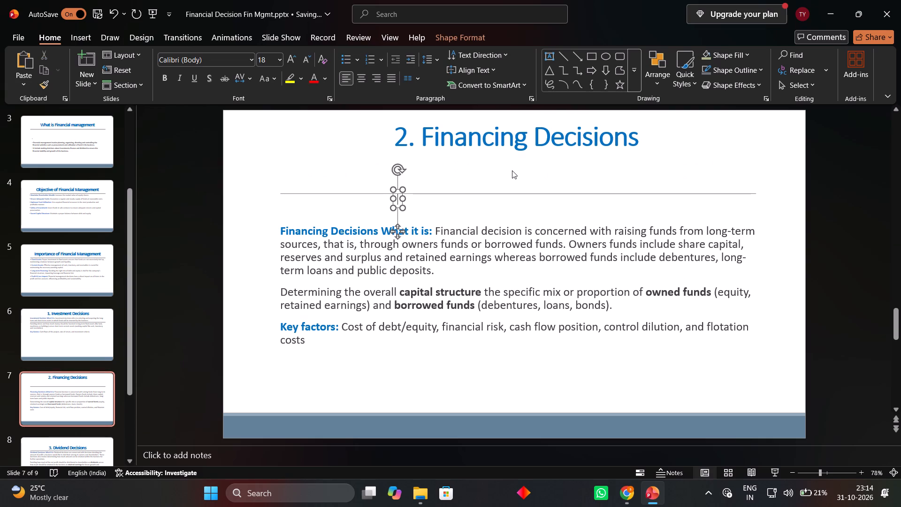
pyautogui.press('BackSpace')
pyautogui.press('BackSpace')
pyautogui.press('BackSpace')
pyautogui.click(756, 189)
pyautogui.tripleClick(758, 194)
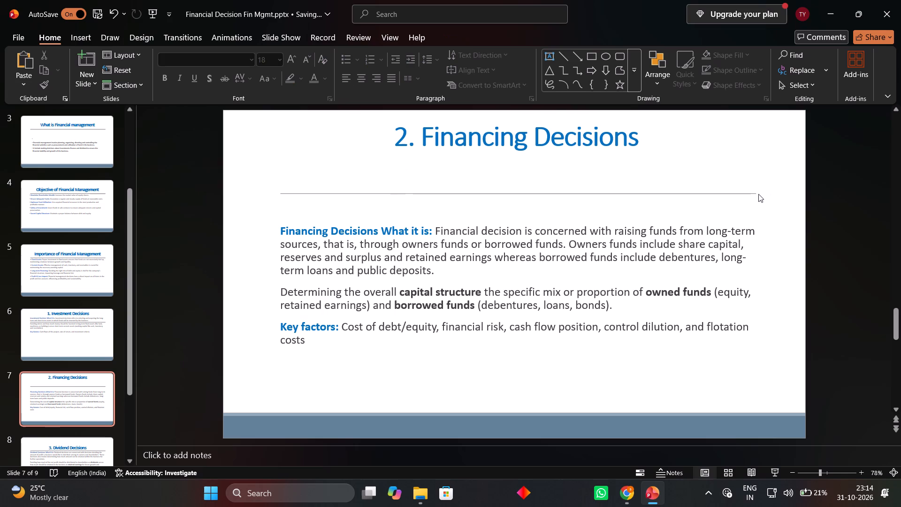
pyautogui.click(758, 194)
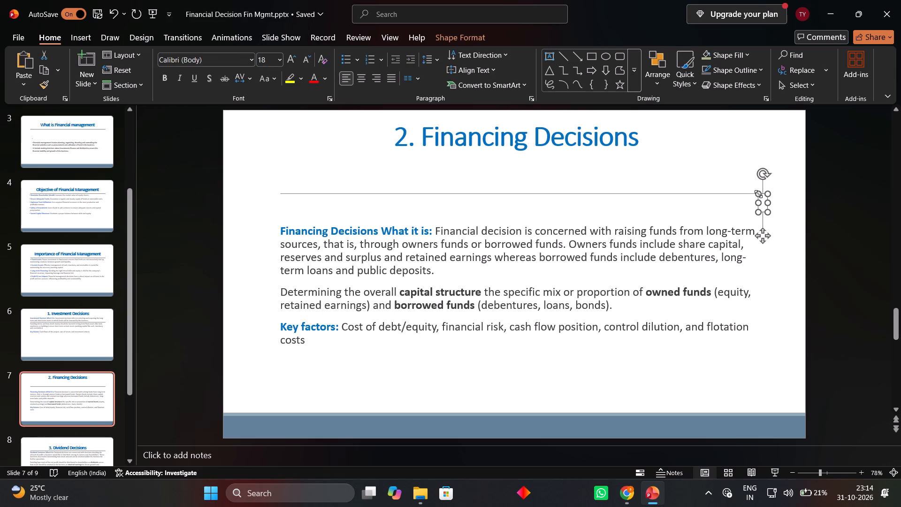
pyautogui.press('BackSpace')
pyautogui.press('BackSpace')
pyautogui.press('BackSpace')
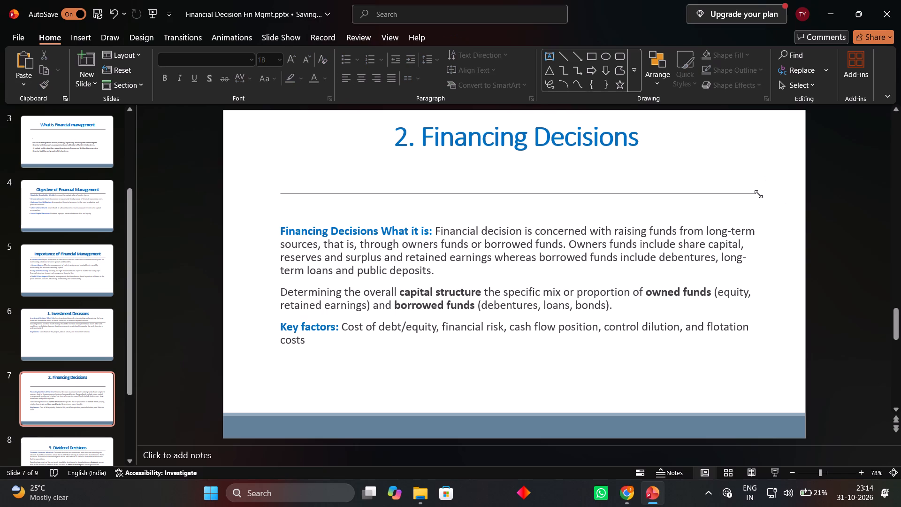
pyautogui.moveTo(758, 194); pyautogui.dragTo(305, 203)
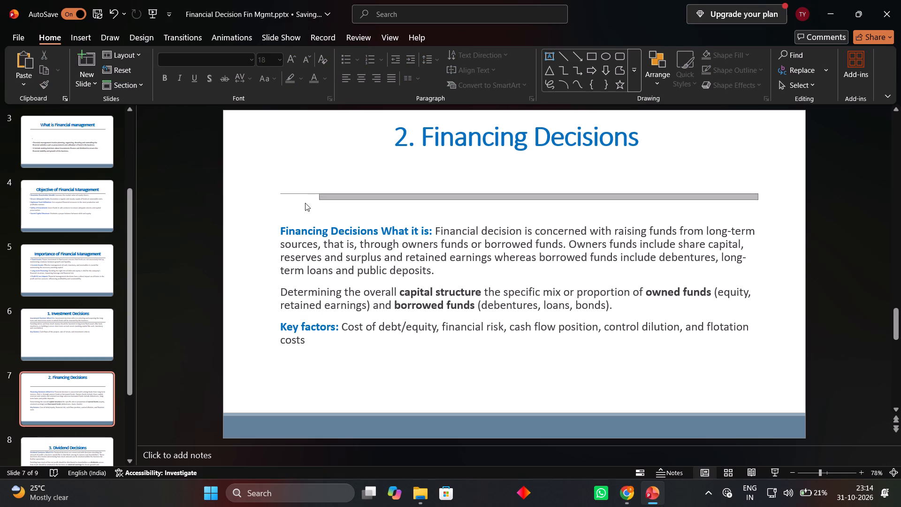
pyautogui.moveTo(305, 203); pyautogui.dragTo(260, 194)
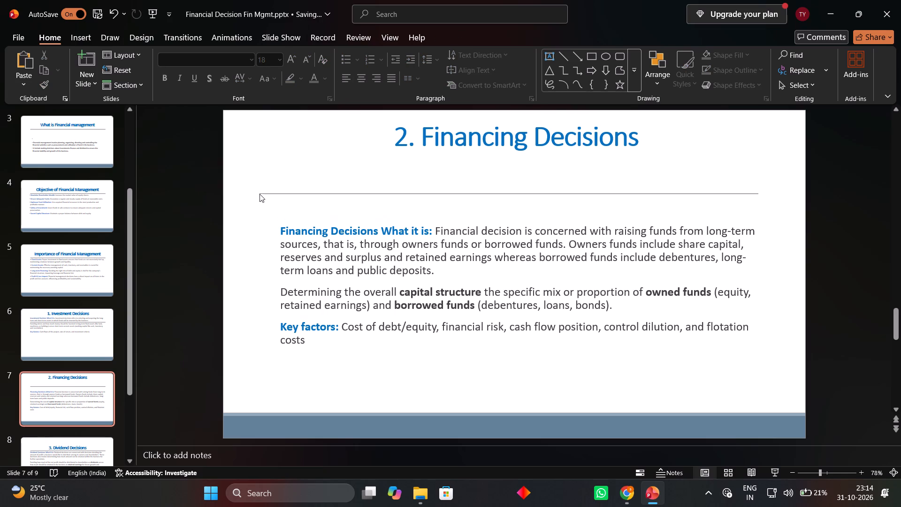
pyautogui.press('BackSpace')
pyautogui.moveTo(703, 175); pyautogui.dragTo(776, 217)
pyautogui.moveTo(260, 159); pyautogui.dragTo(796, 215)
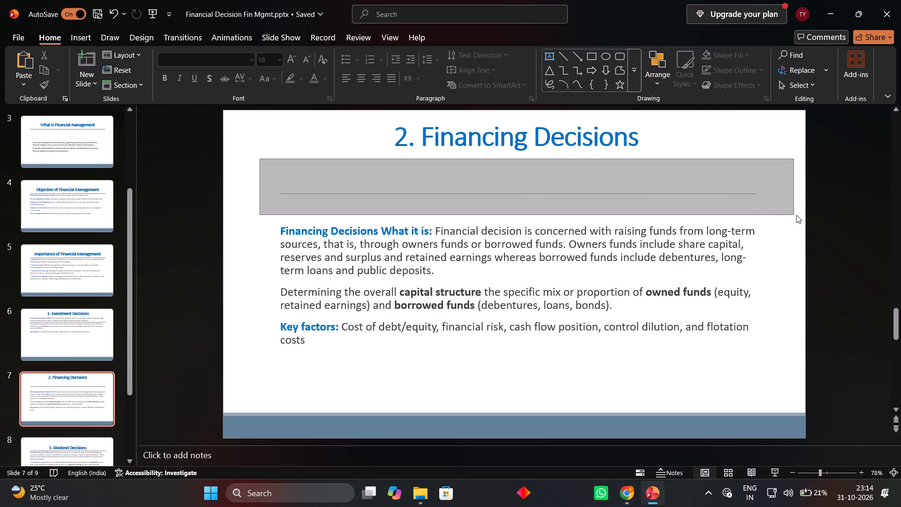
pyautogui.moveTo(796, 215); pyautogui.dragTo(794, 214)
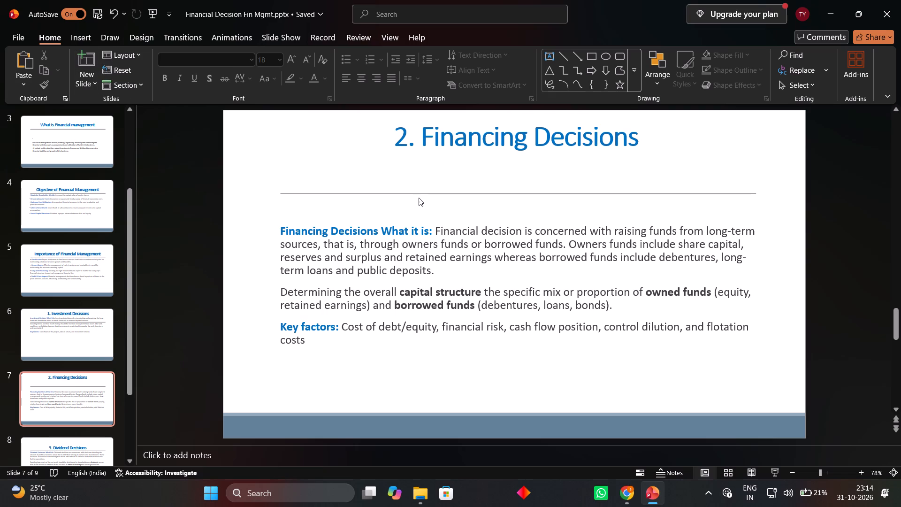
# Move the body text box up on the 2. Financing Decisions slide until its text starts just beneath the title.
pyautogui.click(511, 265)
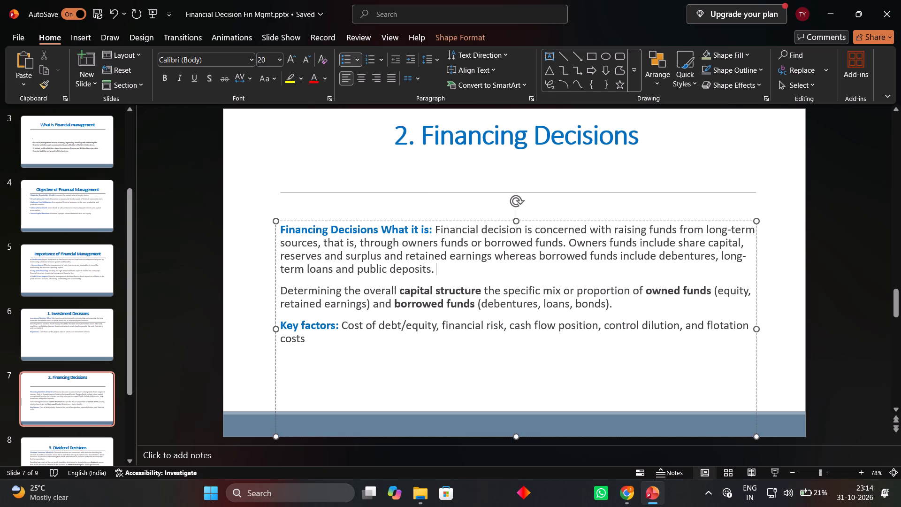
pyautogui.press('Up')
pyautogui.click(612, 221)
pyautogui.press('Up')
pyautogui.press('Up')
pyautogui.press('Up')
pyautogui.press('Up')
pyautogui.press('Up')
pyautogui.press('Up')
pyautogui.press('Up')
pyautogui.press('Up')
pyautogui.press('Up')
pyautogui.press('Up')
pyautogui.press('Up')
pyautogui.press('Up')
pyautogui.press('Up')
pyautogui.press('Up')
pyautogui.press('Up')
pyautogui.press('Up')
pyautogui.press('Up')
pyautogui.press('Up')
pyautogui.press('Up')
pyautogui.press('Up')
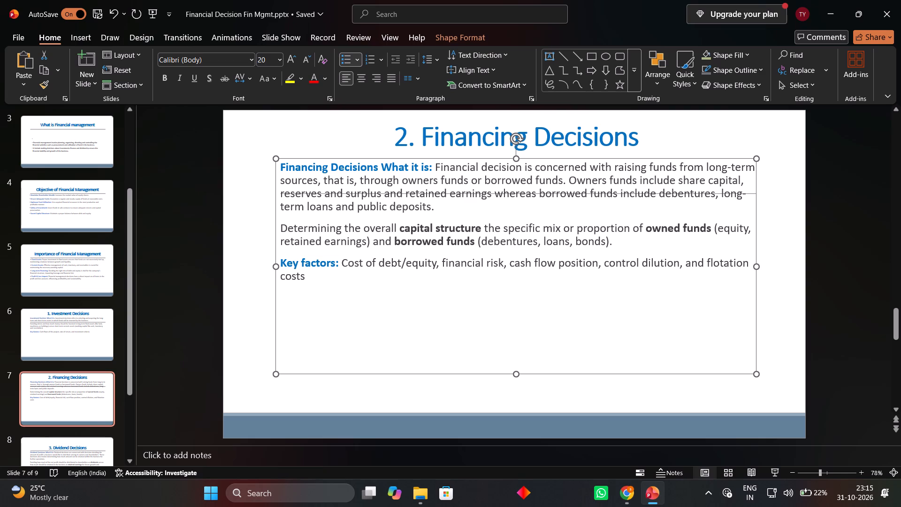
# Split the first paragraph on the 2. Financing Decisions slide so that "Owners funds include share capital" begins a new paragraph.
pyautogui.click(569, 183)
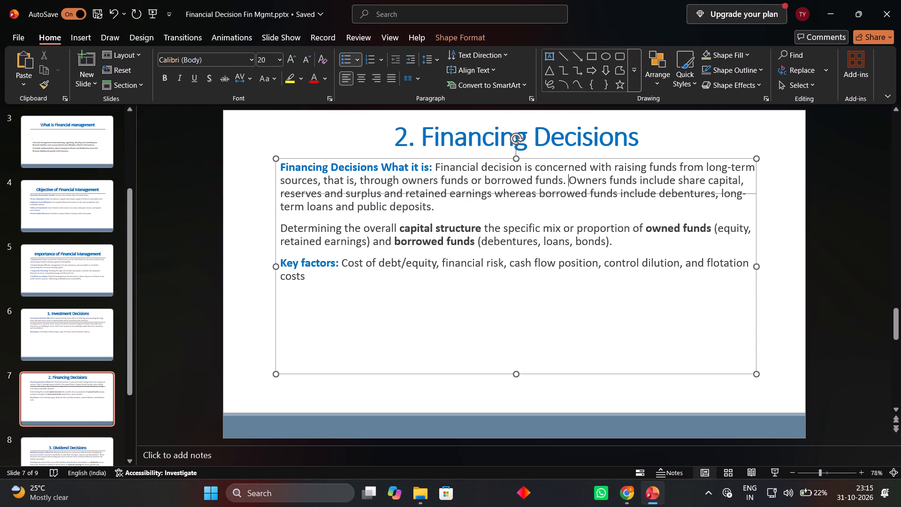
pyautogui.press('Return')
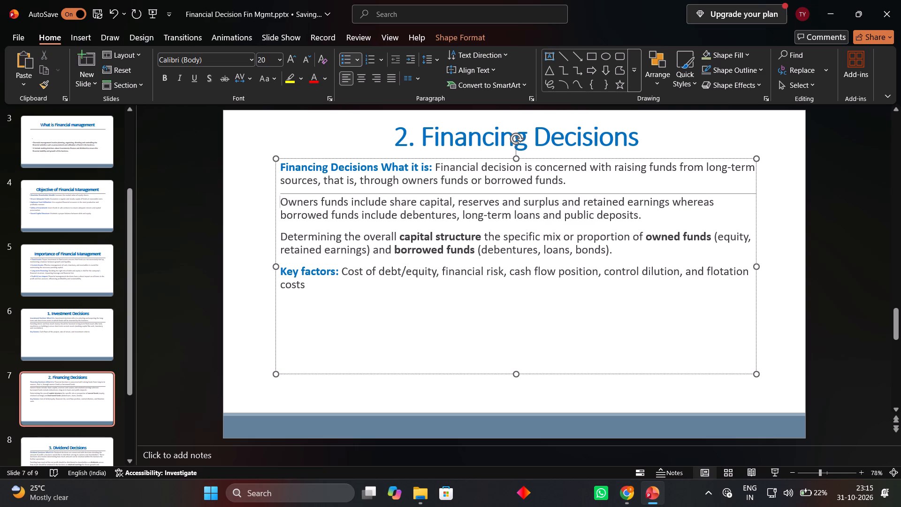
pyautogui.click(281, 235)
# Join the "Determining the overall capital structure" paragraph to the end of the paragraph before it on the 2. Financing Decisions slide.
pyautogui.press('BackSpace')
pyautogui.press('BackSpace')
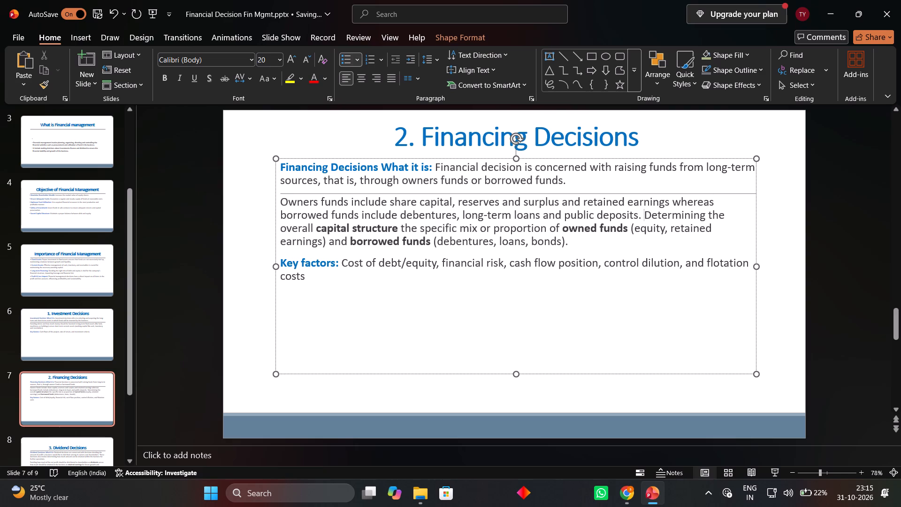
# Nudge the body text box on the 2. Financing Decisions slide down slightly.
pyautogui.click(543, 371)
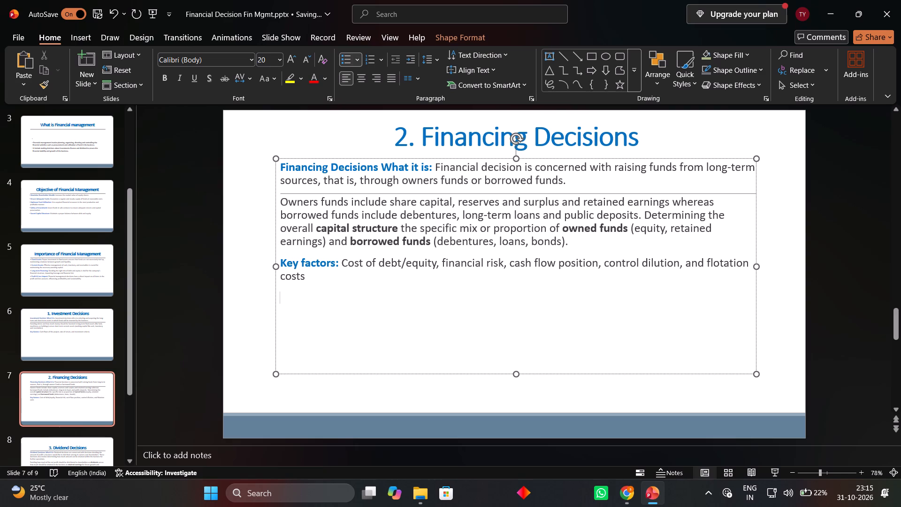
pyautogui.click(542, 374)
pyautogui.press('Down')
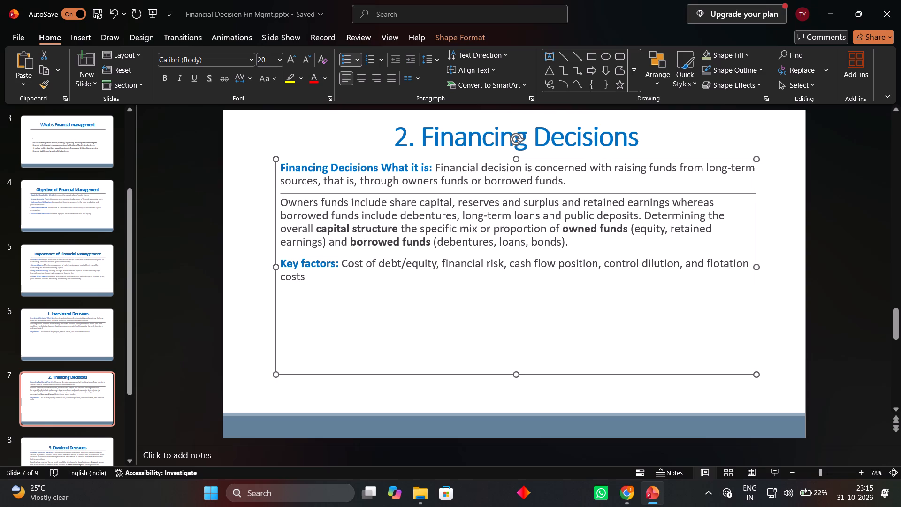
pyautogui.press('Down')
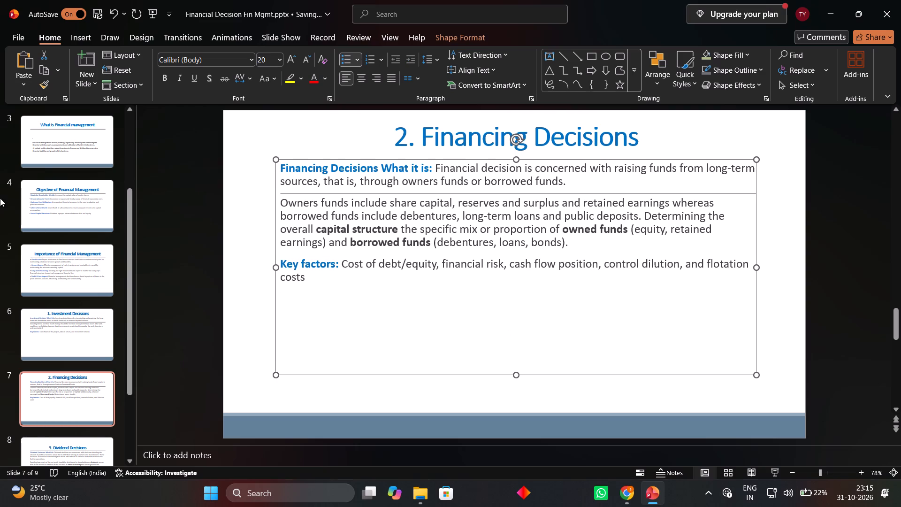
# Undo all recent edits on the 2. Financing Decisions and 1. Investment Decisions slides, back to their body text boxes' original positions below the divider lines.
pyautogui.click(113, 18)
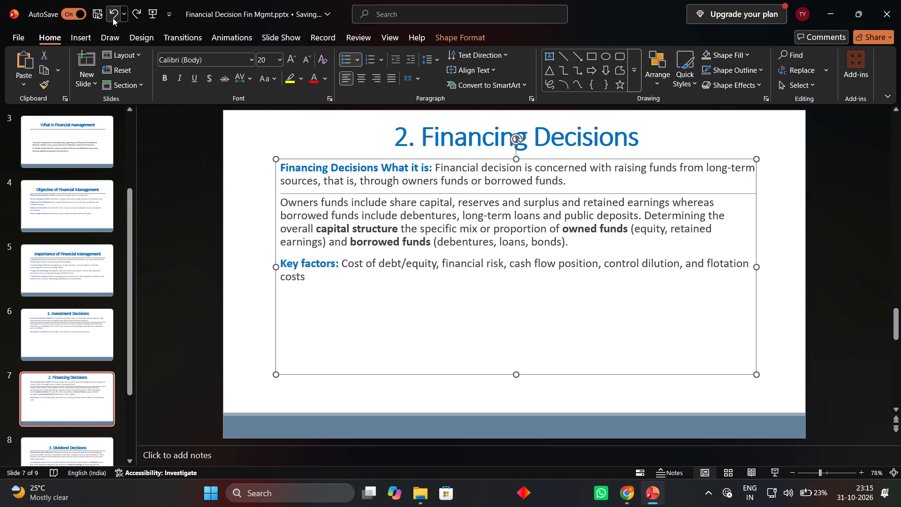
pyautogui.click(113, 18)
pyautogui.click(113, 18)
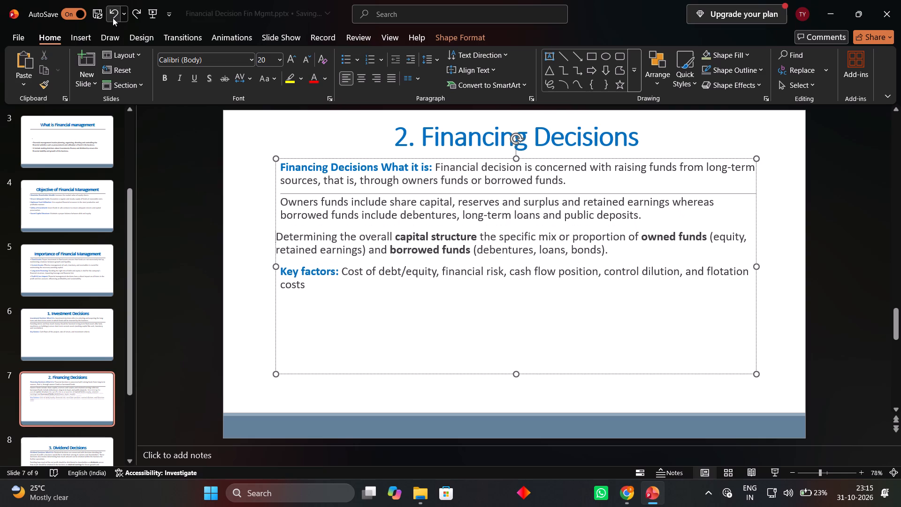
pyautogui.click(113, 18)
pyautogui.click(113, 18)
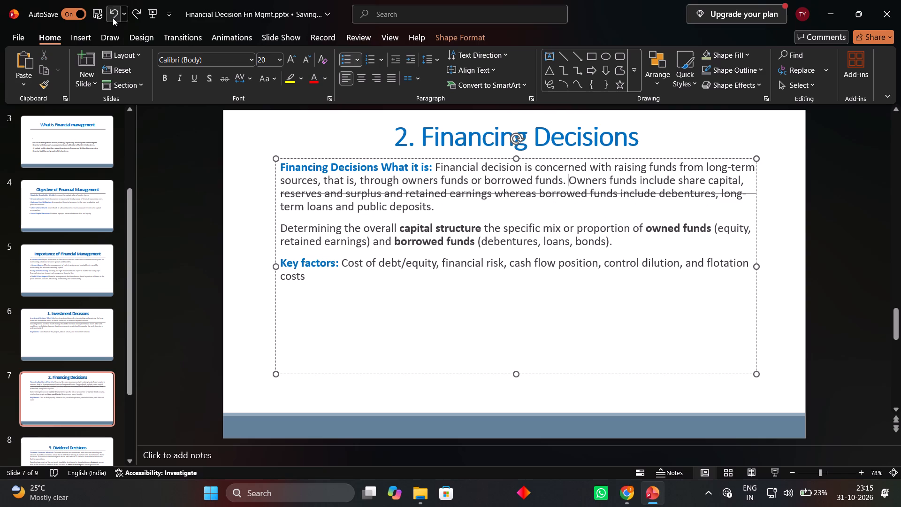
pyautogui.click(113, 18)
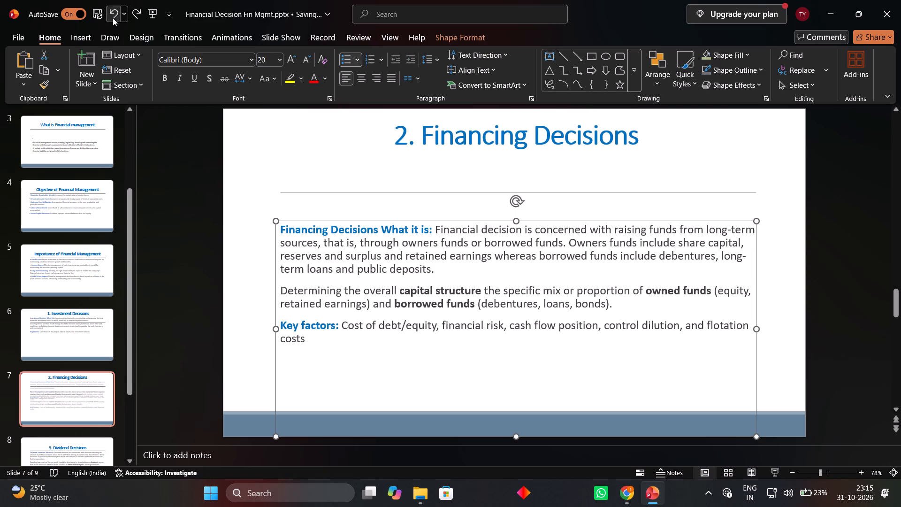
pyautogui.click(113, 18)
pyautogui.click(113, 18)
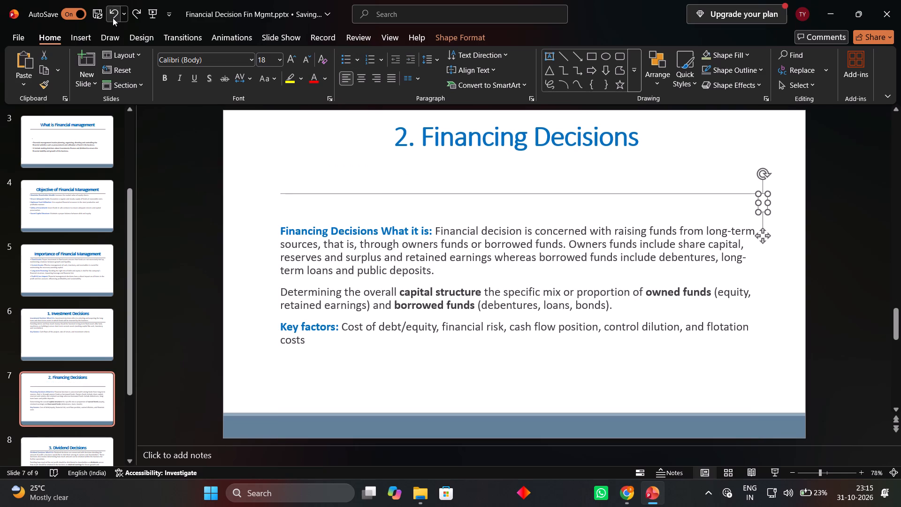
pyautogui.click(113, 18)
pyautogui.click(113, 18)
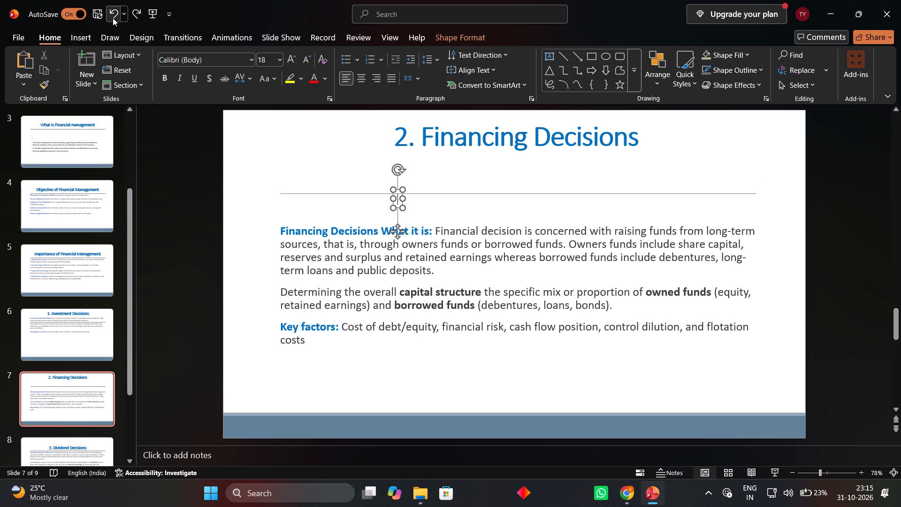
pyautogui.click(113, 18)
pyautogui.click(113, 18)
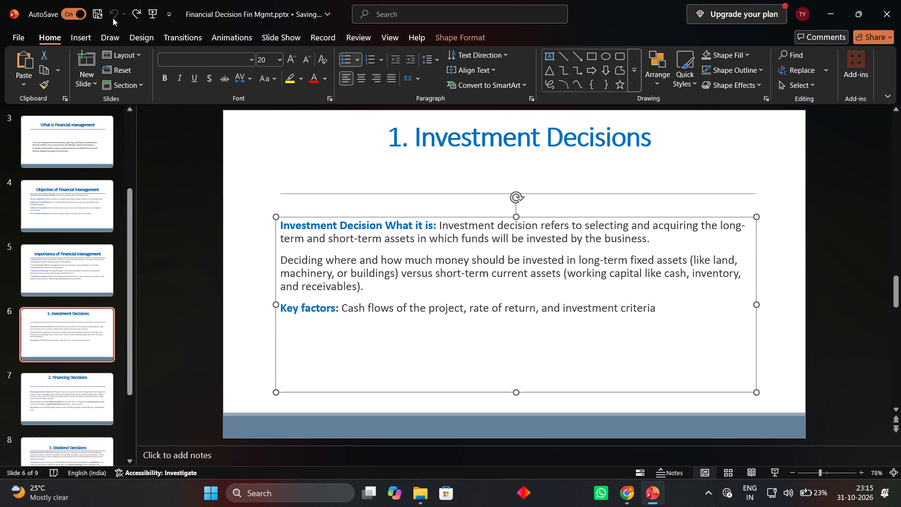
pyautogui.click(113, 18)
pyautogui.click(76, 261)
pyautogui.click(63, 342)
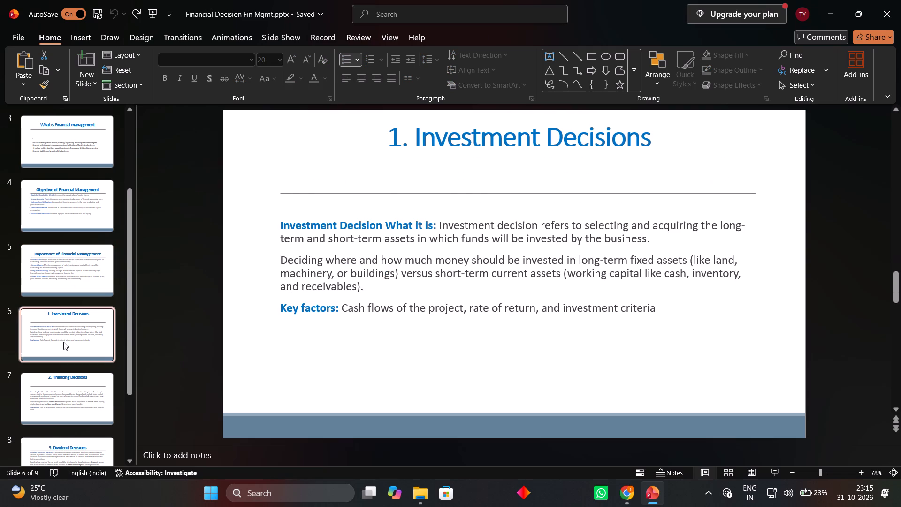
pyautogui.click(115, 20)
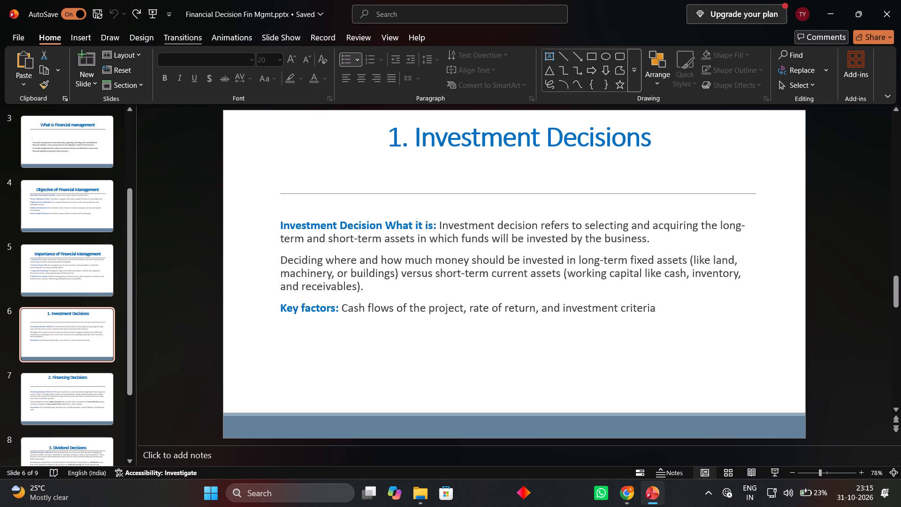
# Move the body text box on the 1. Investment Decisions slide up a little, closer to the underside of the divider line.
pyautogui.click(455, 252)
pyautogui.press('Up')
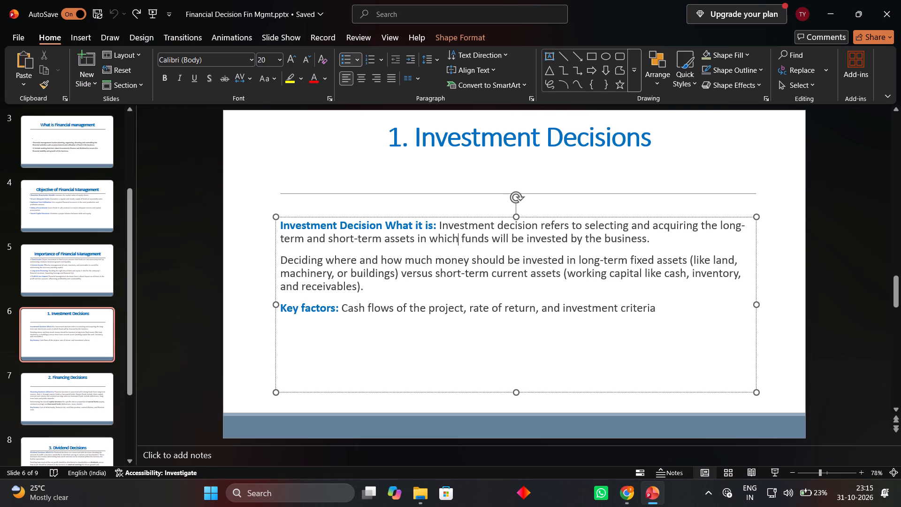
pyautogui.press('Up')
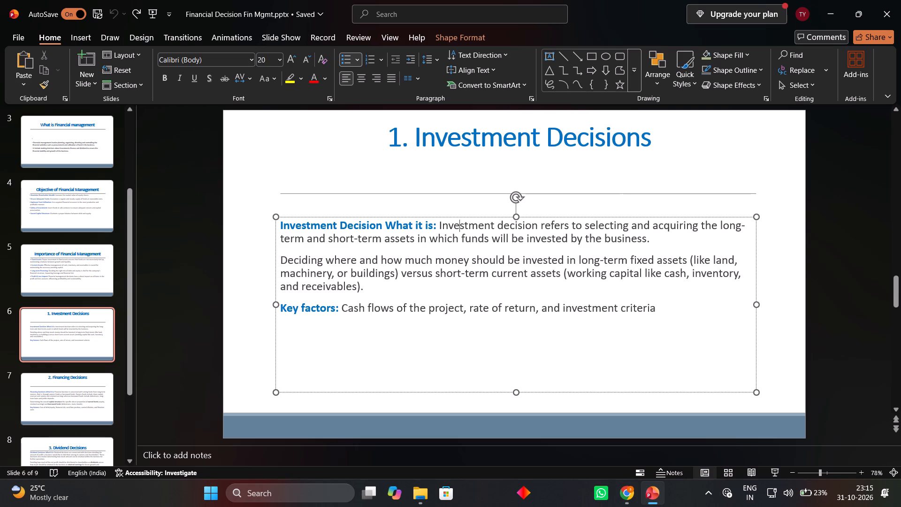
pyautogui.click(615, 215)
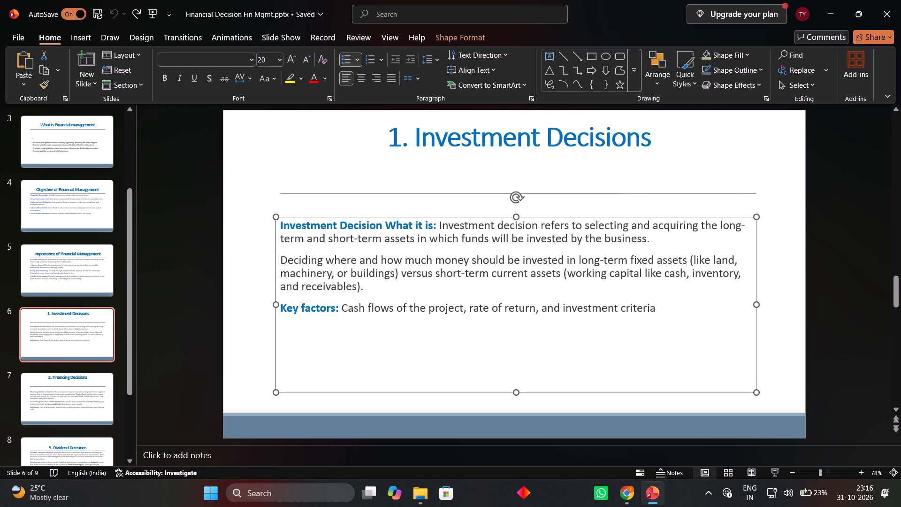
pyautogui.click(609, 217)
pyautogui.press('Up')
pyautogui.press('Up')
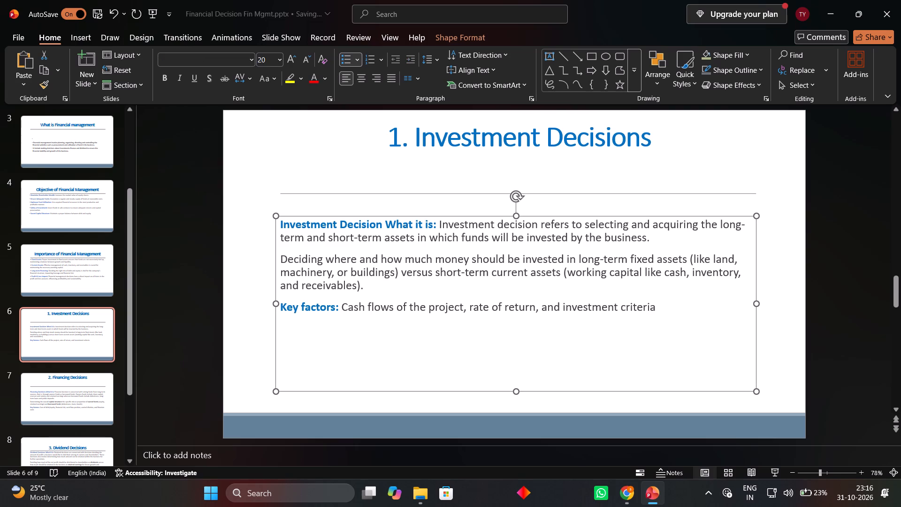
pyautogui.press('Up')
pyautogui.press('Up')
pyautogui.press('Up')
pyautogui.press('Up')
pyautogui.press('Up')
pyautogui.press('Up')
pyautogui.press('Up')
pyautogui.press('Up')
pyautogui.press('Up')
pyautogui.press('Up')
pyautogui.press('Up')
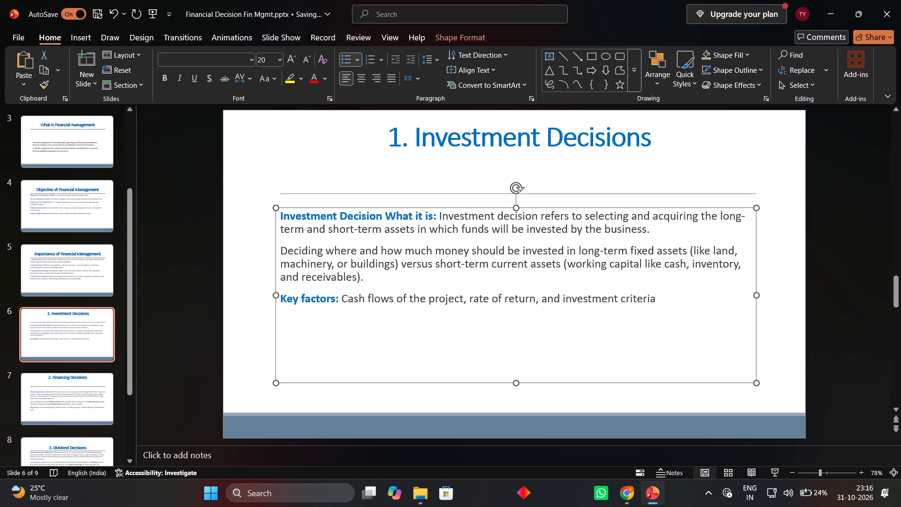
# Move the title box on the 1. Investment Decisions slide down until it sits just above the divider line.
pyautogui.click(535, 146)
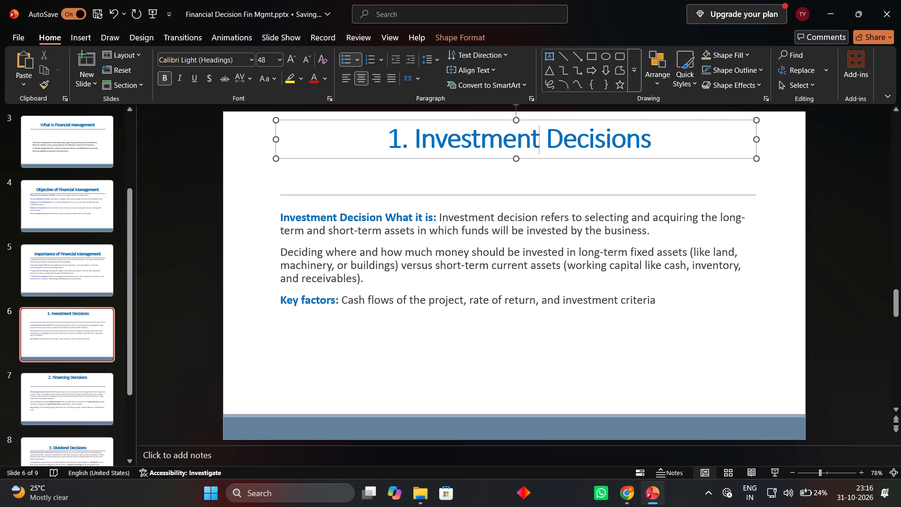
pyautogui.click(541, 159)
pyautogui.press('Down')
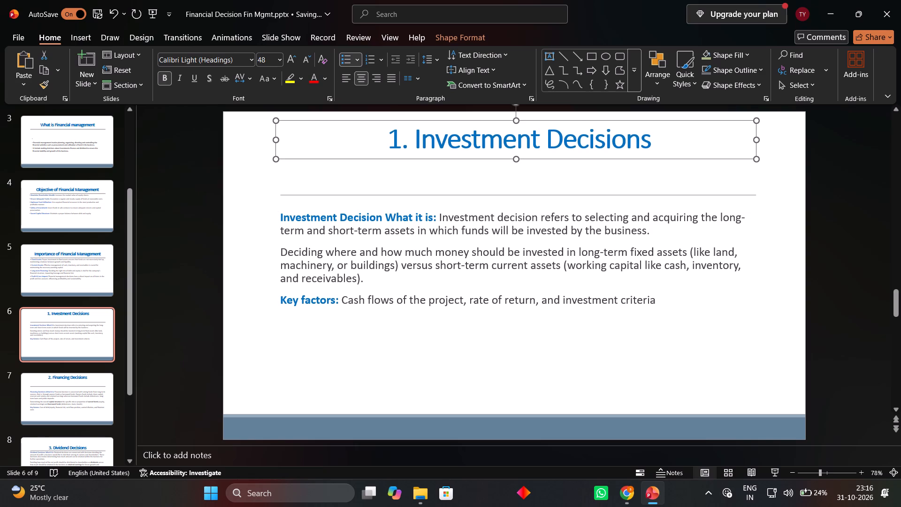
pyautogui.press('Down')
pyautogui.press('Down')
pyautogui.press('Down')
pyautogui.press('Down')
pyautogui.press('Down')
pyautogui.press('Down')
pyautogui.press('Down')
pyautogui.press('Down')
pyautogui.press('Down')
pyautogui.press('Down')
pyautogui.press('Down')
pyautogui.press('Down')
pyautogui.press('Down')
pyautogui.press('Down')
pyautogui.press('Down')
pyautogui.press('Down')
pyautogui.press('Down')
pyautogui.press('Down')
pyautogui.press('Down')
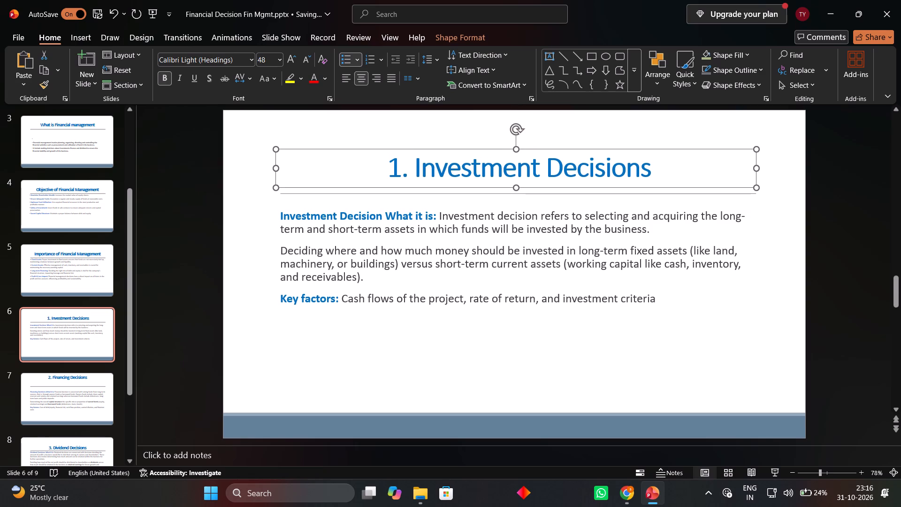
# Move the body text box on the 1. Investment Decisions slide further up so its text starts just below the divider line.
pyautogui.click(508, 207)
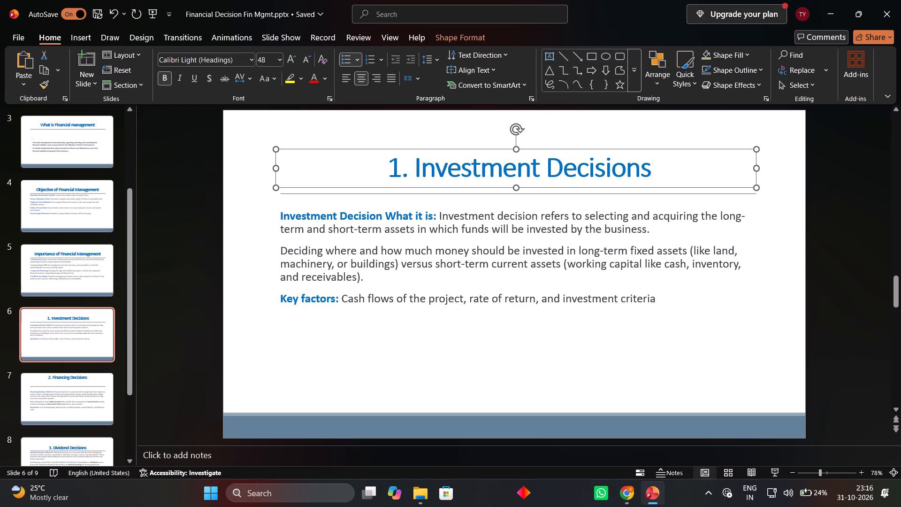
pyautogui.click(548, 209)
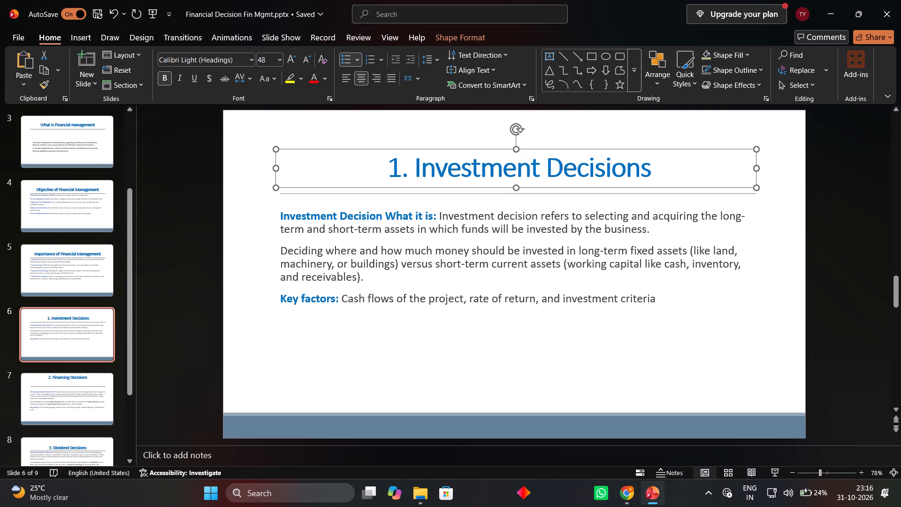
pyautogui.press('Up')
pyautogui.press('Up')
pyautogui.press('Up')
pyautogui.press('Up')
pyautogui.press('Up')
pyautogui.press('Up')
pyautogui.press('Up')
pyautogui.press('Up')
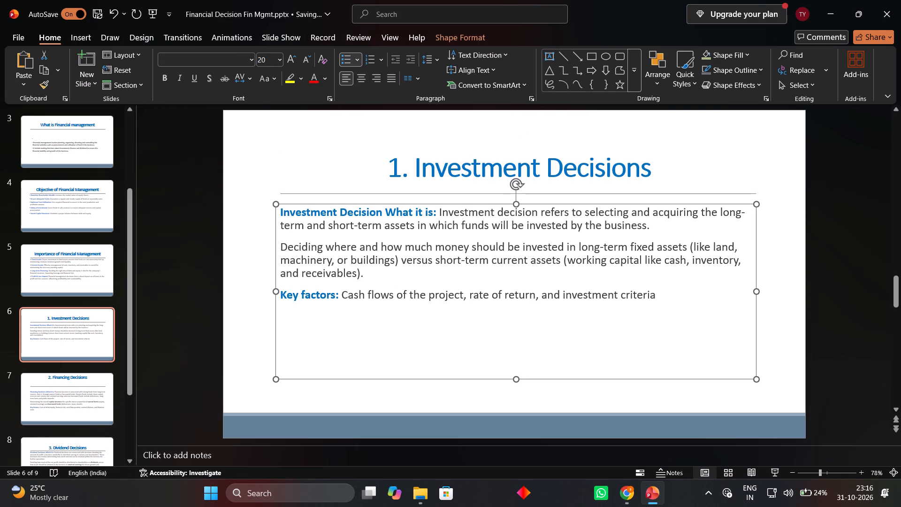
pyautogui.press('Up')
pyautogui.press('Up')
pyautogui.click(466, 304)
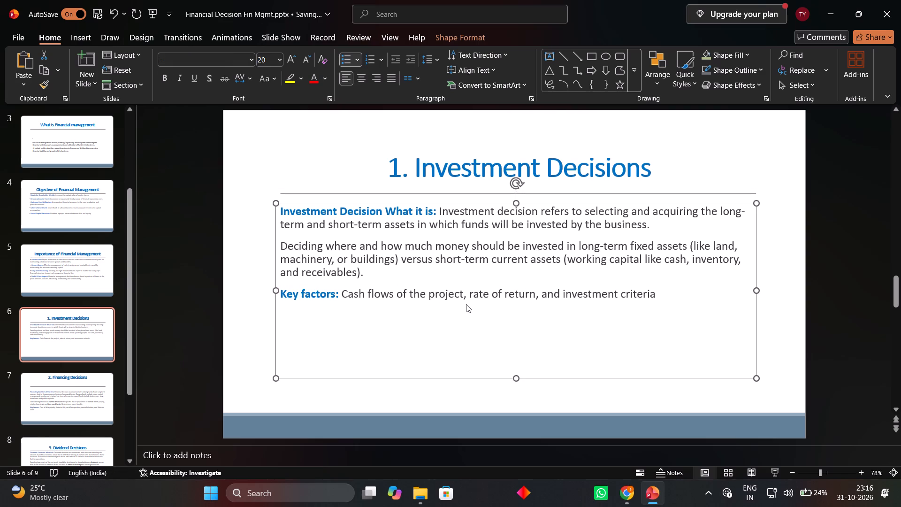
pyautogui.click(80, 342)
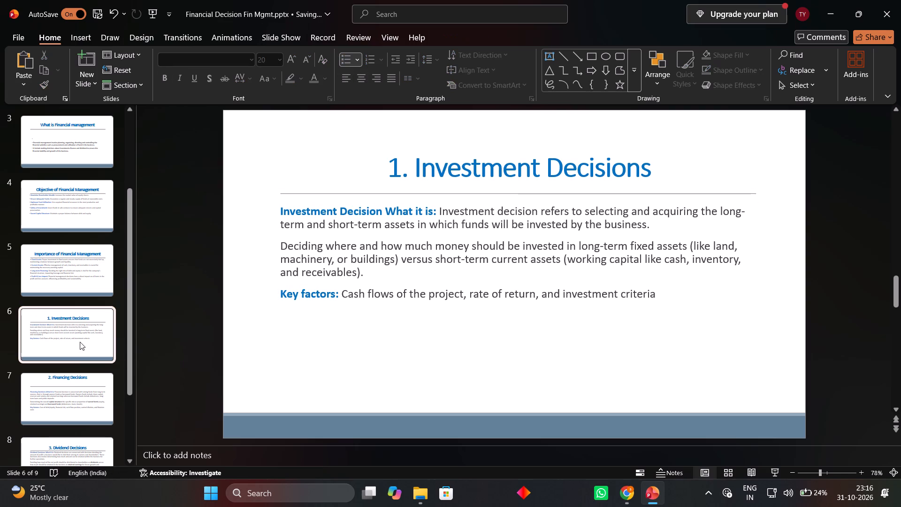
# Move the title box on the 2. Financing Decisions slide down until its lower edge meets the divider line.
pyautogui.click(66, 410)
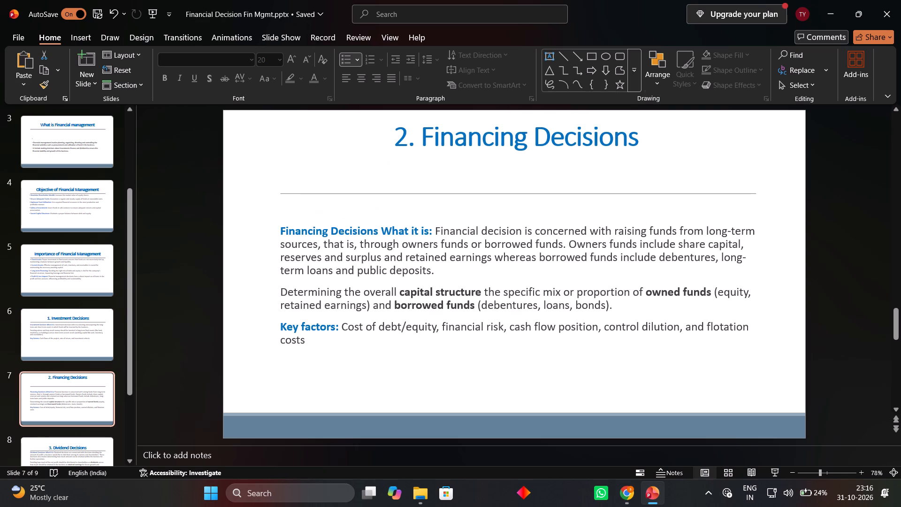
pyautogui.click(520, 145)
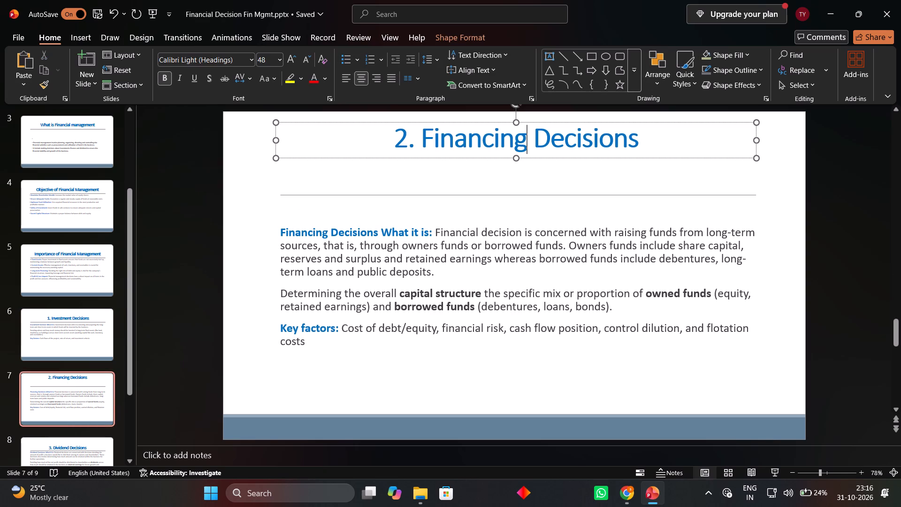
pyautogui.click(565, 157)
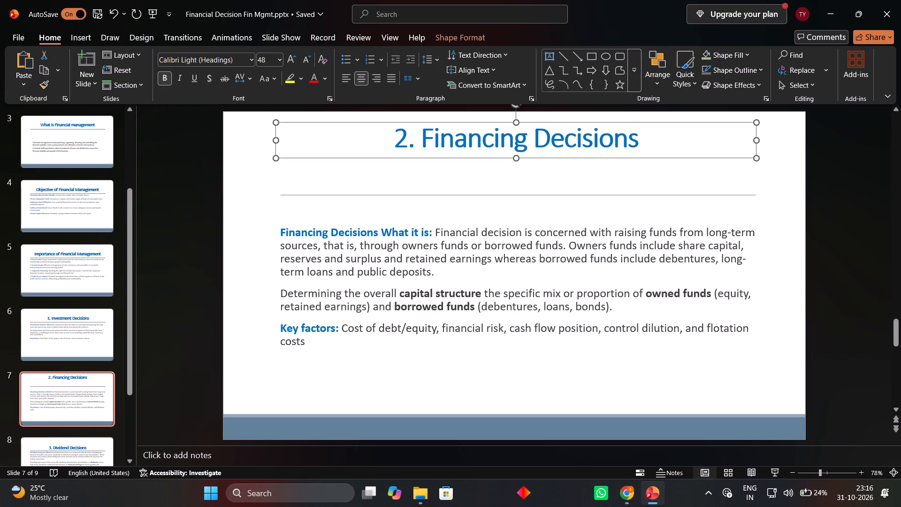
pyautogui.press('Down')
pyautogui.press('Down')
pyautogui.press('Down')
pyautogui.press('Down')
pyautogui.press('Down')
pyautogui.press('Down')
pyautogui.press('Down')
pyautogui.press('Down')
pyautogui.press('Down')
pyautogui.press('Down')
pyautogui.press('Down')
pyautogui.press('Down')
pyautogui.press('Down')
pyautogui.press('Down')
pyautogui.press('Down')
pyautogui.press('Down')
pyautogui.press('Down')
pyautogui.press('Down')
pyautogui.press('Down')
pyautogui.press('Down')
pyautogui.press('Down')
pyautogui.press('Down')
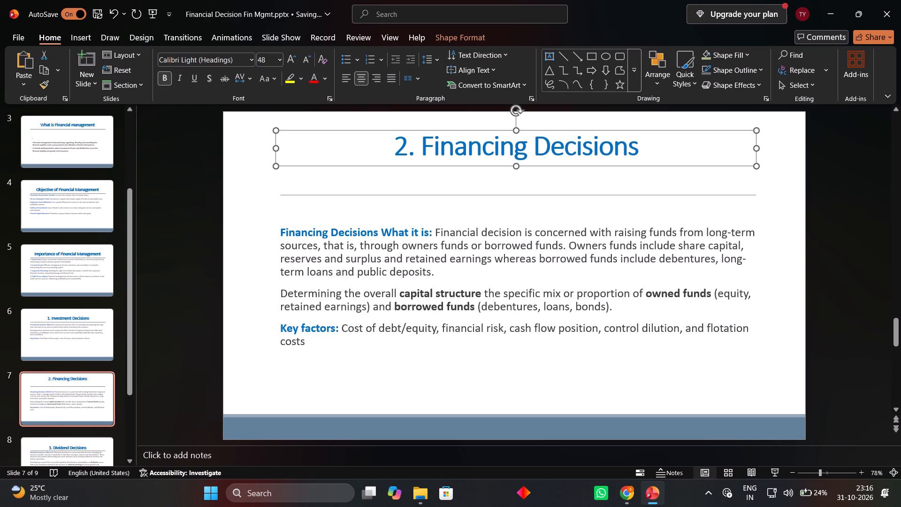
pyautogui.press('Down')
pyautogui.press('Down')
pyautogui.press('Down')
pyautogui.press('Down')
pyautogui.press('Down')
pyautogui.press('Down')
pyautogui.press('Down')
pyautogui.press('Down')
pyautogui.press('Down')
pyautogui.press('Down')
pyautogui.press('Down')
pyautogui.press('Down')
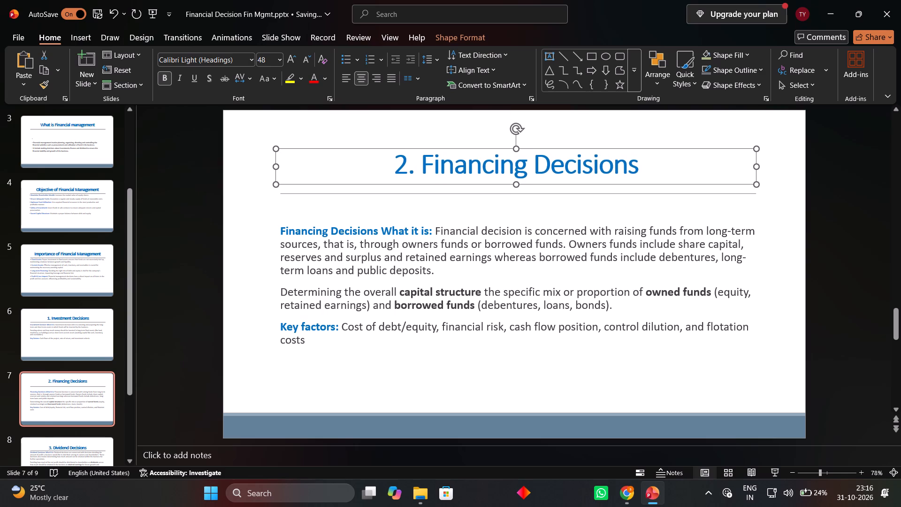
pyautogui.press('Down')
pyautogui.press('Down')
pyautogui.press('Down')
pyautogui.press('Down')
pyautogui.press('Down')
pyautogui.press('Down')
pyautogui.press('Down')
pyautogui.press('Down')
pyautogui.press('Down')
pyautogui.press('Down')
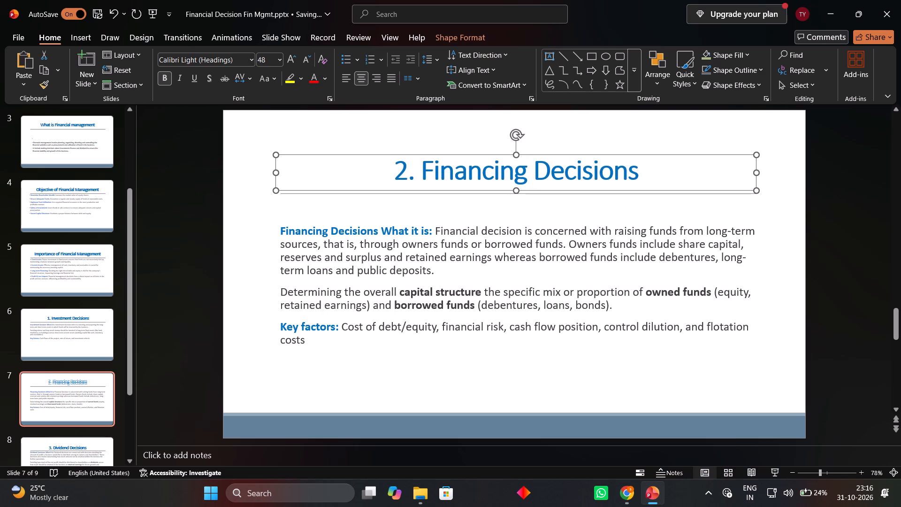
pyautogui.press('Down')
pyautogui.press('Down')
pyautogui.press('Down')
pyautogui.press('Down')
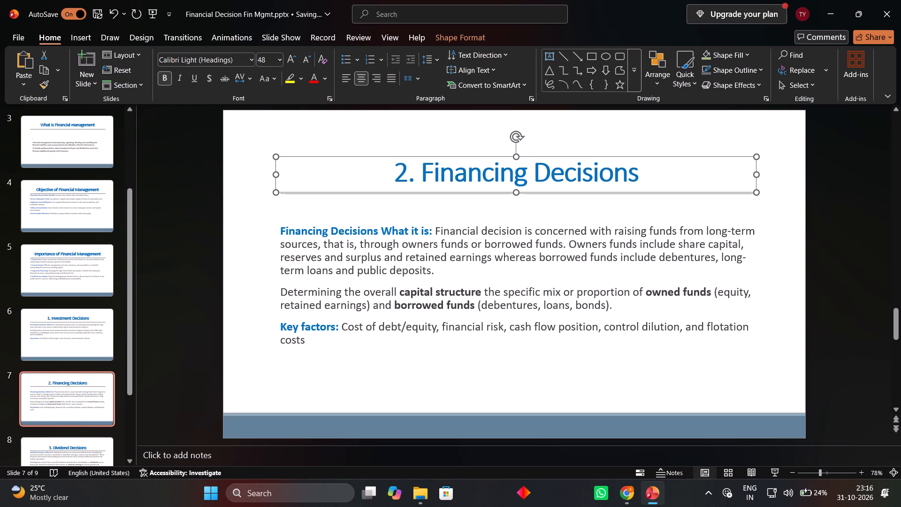
pyautogui.press('Down')
# Move the body text box on the 2. Financing Decisions slide up until its text starts just below the divider line.
pyautogui.click(523, 269)
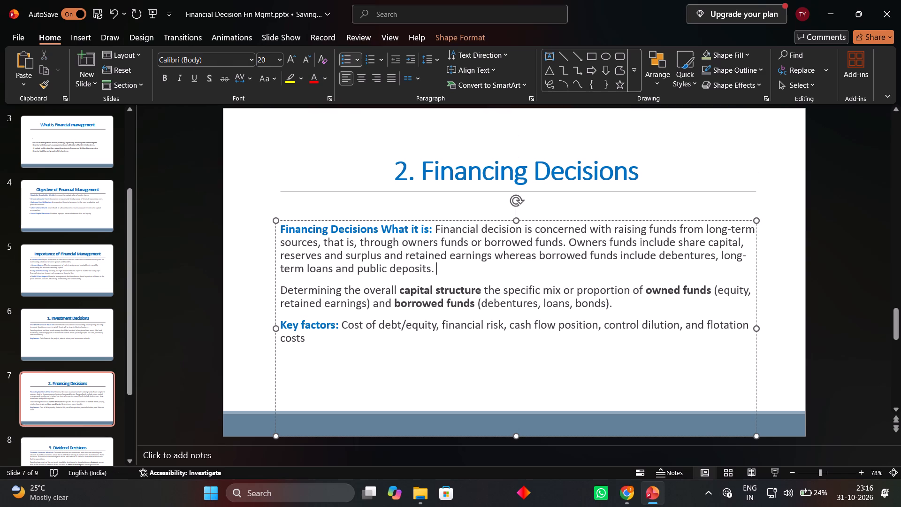
pyautogui.click(549, 221)
pyautogui.press('Up')
pyautogui.press('Up')
pyautogui.press('Up')
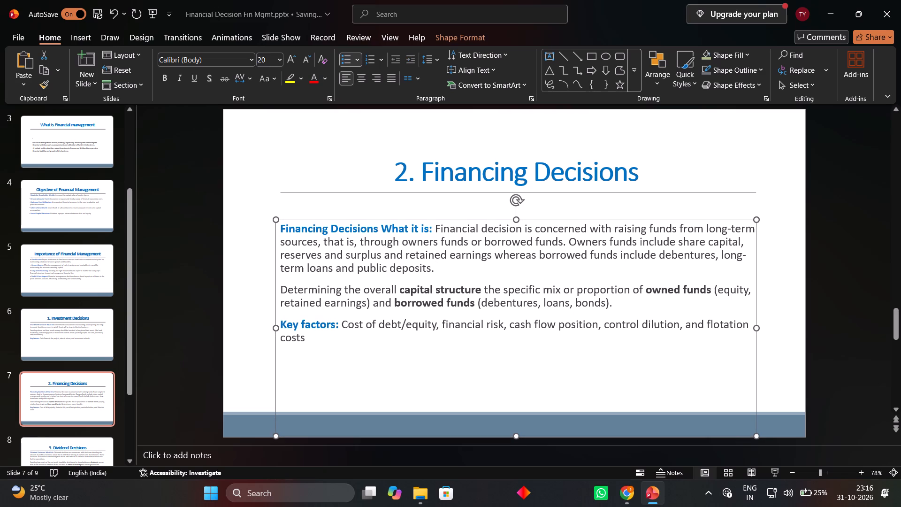
pyautogui.press('Up')
pyautogui.press('Up')
pyautogui.press('Up')
pyautogui.press('Up')
pyautogui.press('Up')
pyautogui.press('Up')
pyautogui.press('Up')
pyautogui.press('Up')
pyautogui.press('Up')
pyautogui.press('Up')
pyautogui.press('Up')
pyautogui.press('Up')
pyautogui.press('Up')
pyautogui.press('Up')
pyautogui.press('Up')
pyautogui.press('Up')
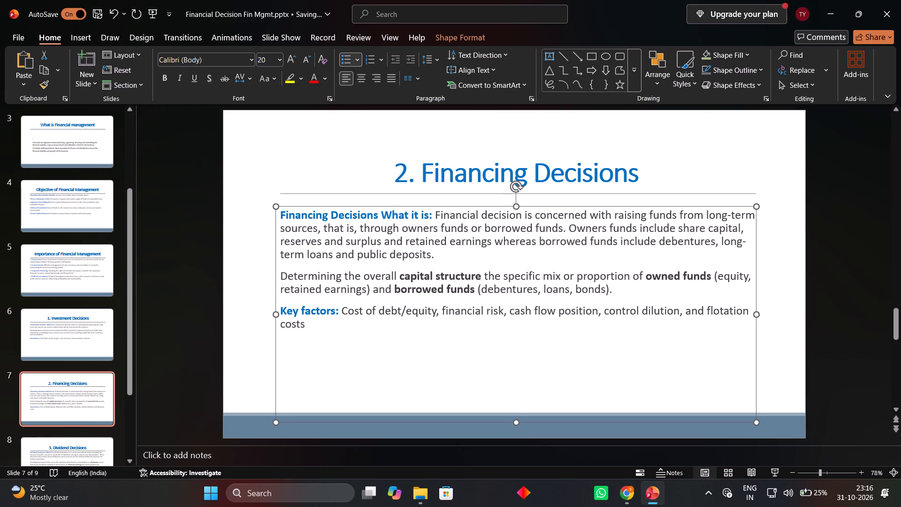
pyautogui.press('Up')
pyautogui.press('Up')
pyautogui.press('Up')
pyautogui.press('Up')
pyautogui.press('Up')
pyautogui.press('Up')
pyautogui.press('Up')
pyautogui.press('Up')
pyautogui.press('Up')
pyautogui.press('Up')
pyautogui.press('Up')
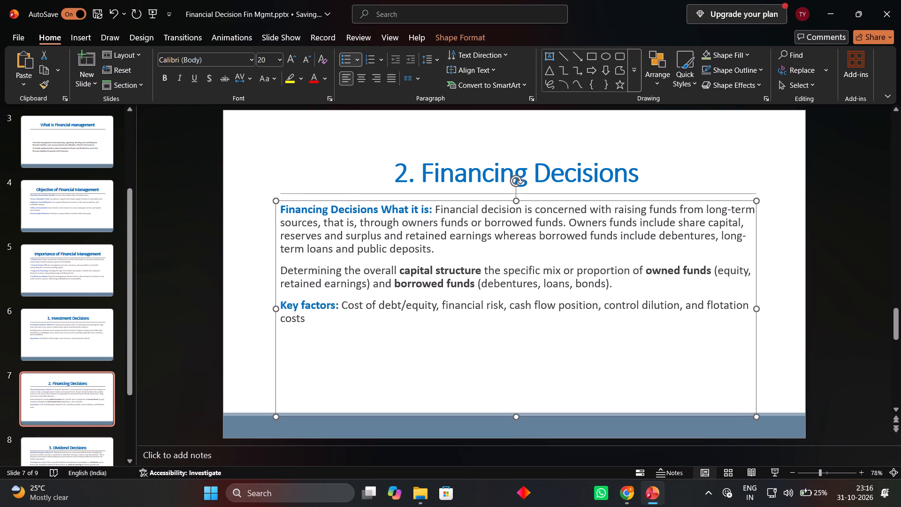
pyautogui.press('Up')
pyautogui.press('Up')
pyautogui.press('Up')
pyautogui.press('Up')
pyautogui.press('Up')
pyautogui.press('Up')
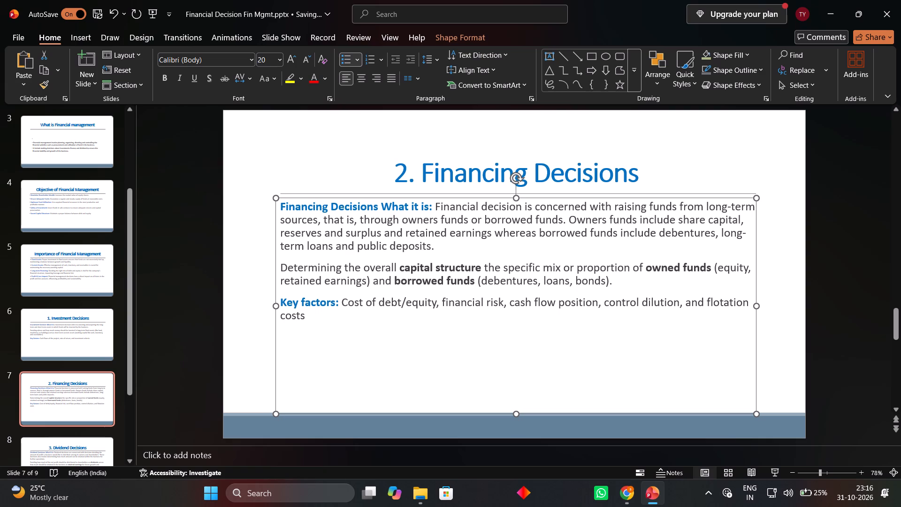
pyautogui.click(706, 176)
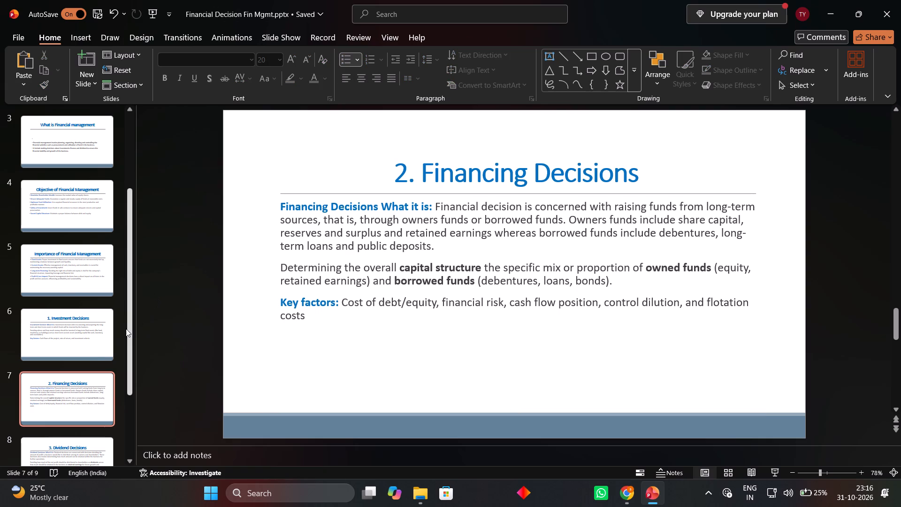
# Compare the title and body text placement across the Importance, Investment, Financing and Dividend Decisions slides.
pyautogui.click(83, 402)
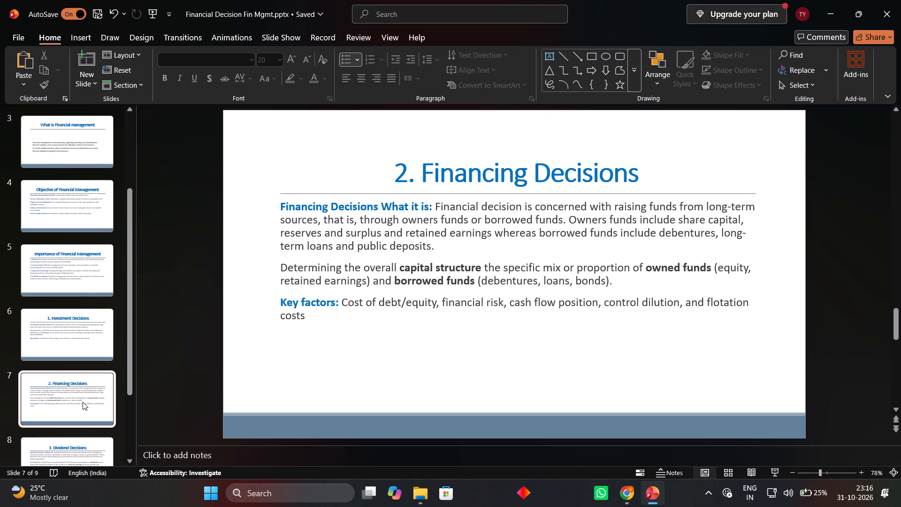
pyautogui.click(68, 339)
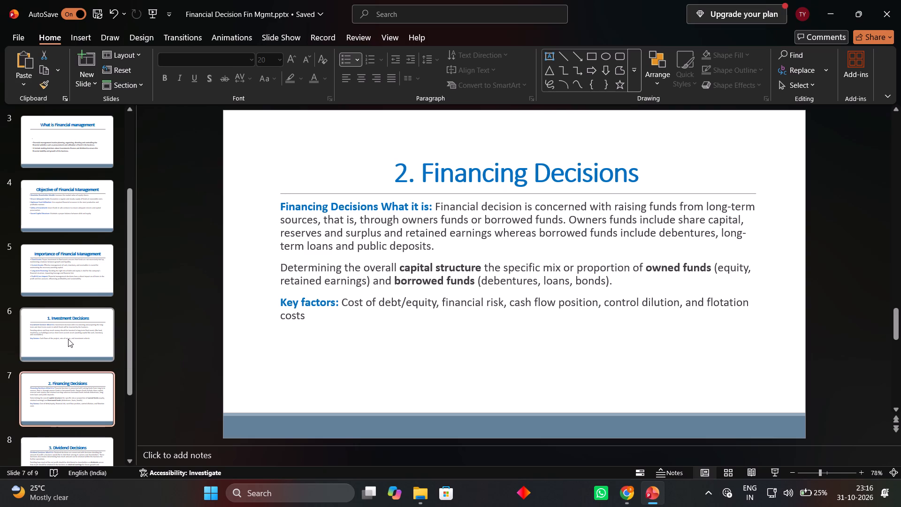
pyautogui.click(60, 402)
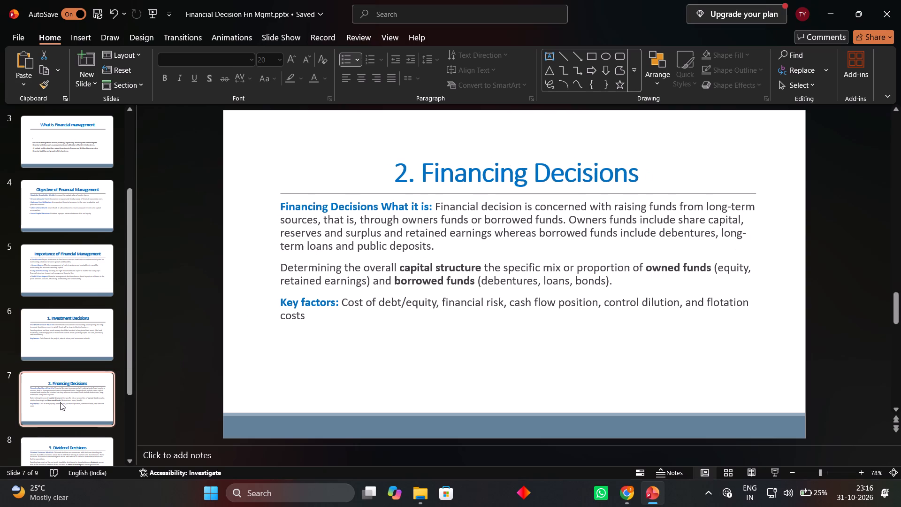
pyautogui.click(71, 330)
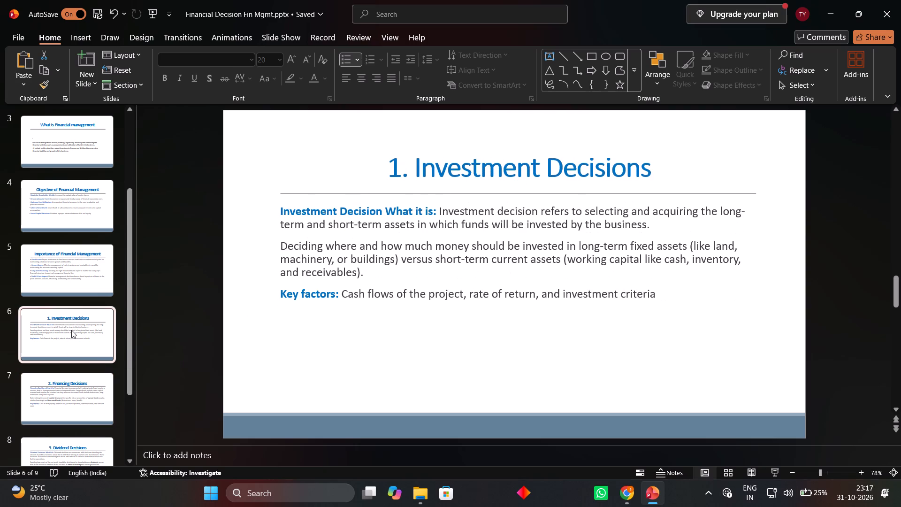
pyautogui.click(66, 270)
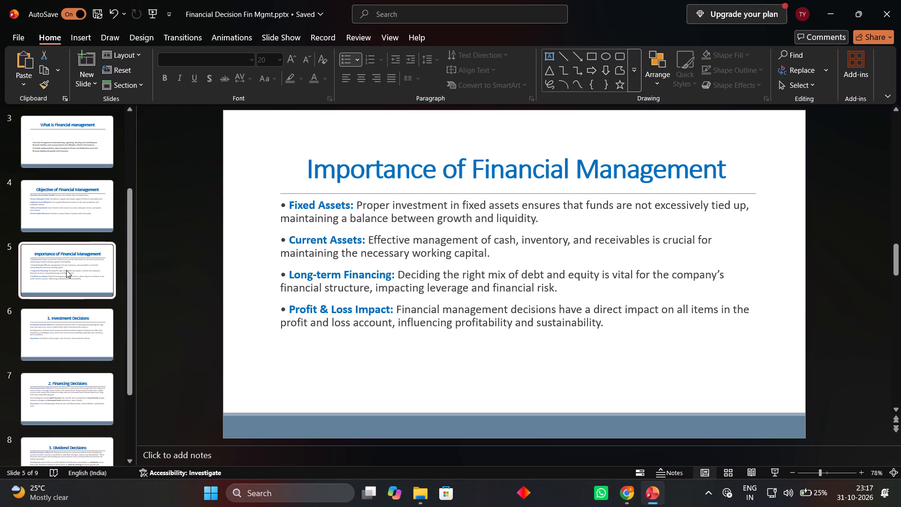
pyautogui.press('Down')
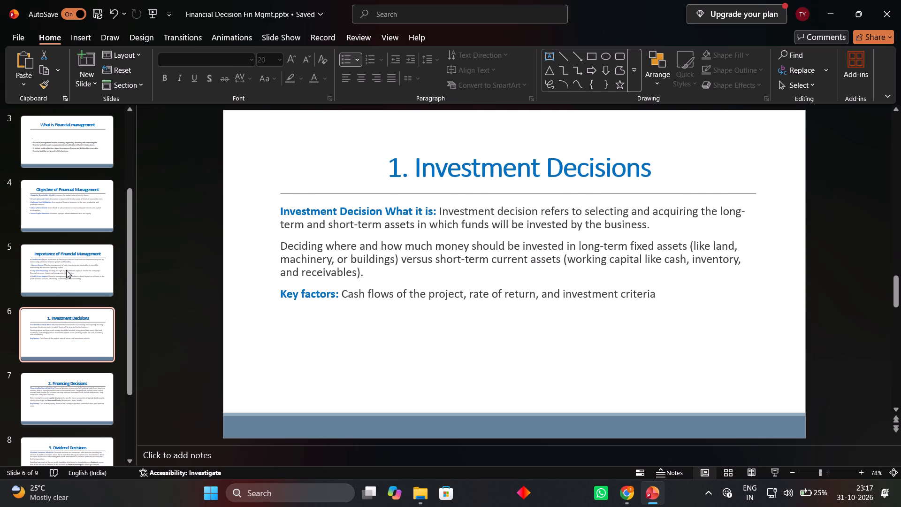
pyautogui.press('Down')
pyautogui.press('Down')
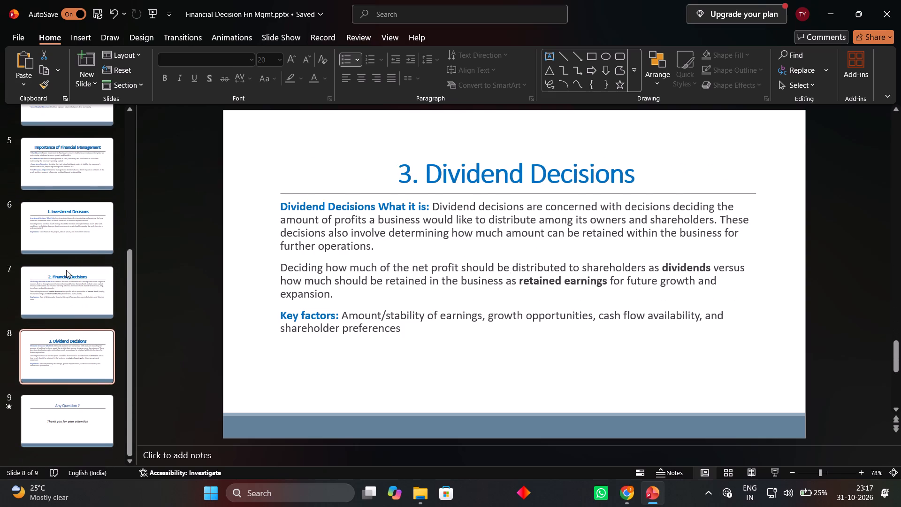
pyautogui.press('Up')
pyautogui.press('Up')
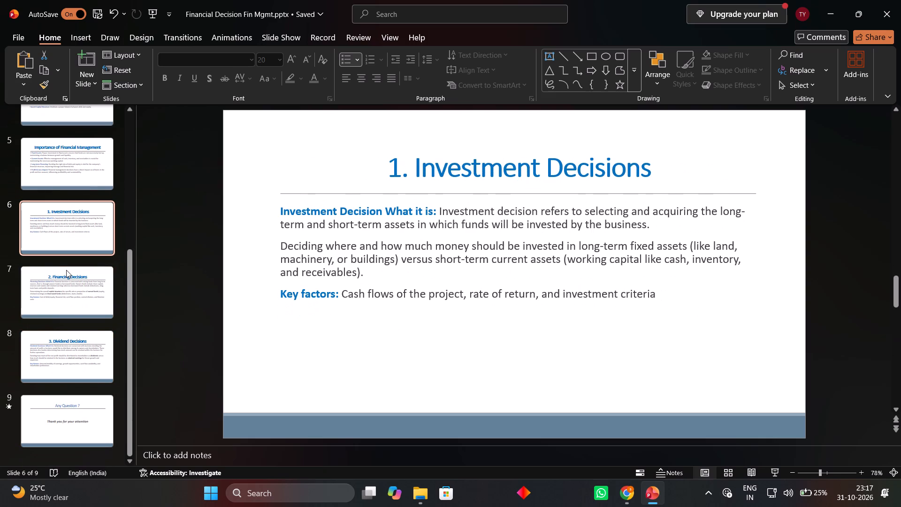
# Move the title box on the 1. Investment Decisions slide down until its lower edge meets the divider line.
pyautogui.click(436, 172)
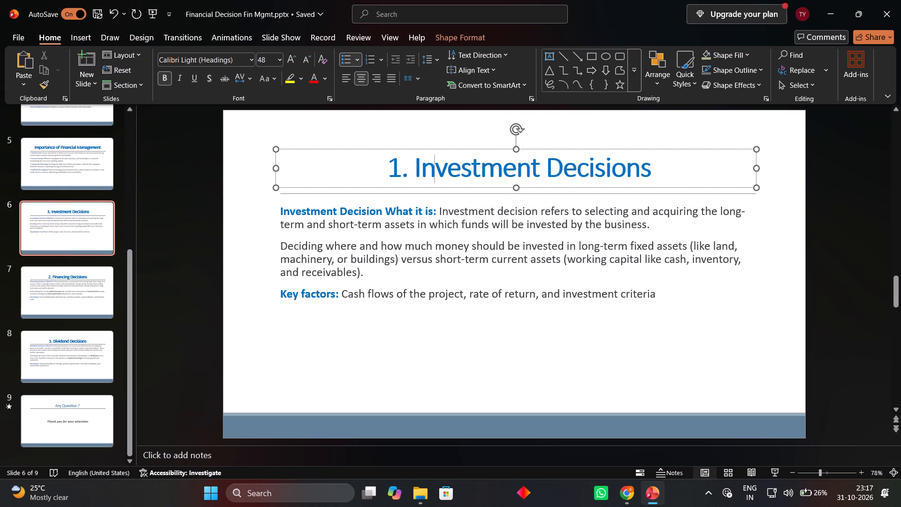
pyautogui.click(550, 147)
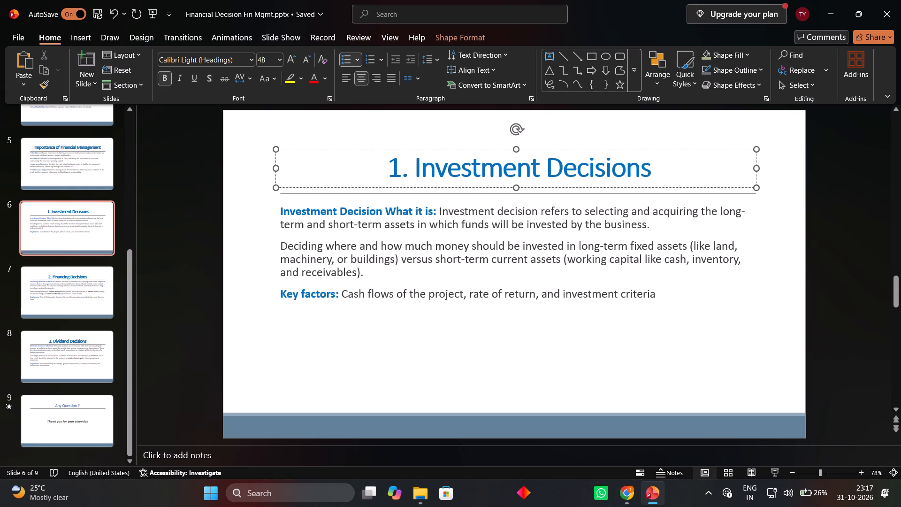
pyautogui.click(550, 148)
pyautogui.press('Down')
pyautogui.press('Down')
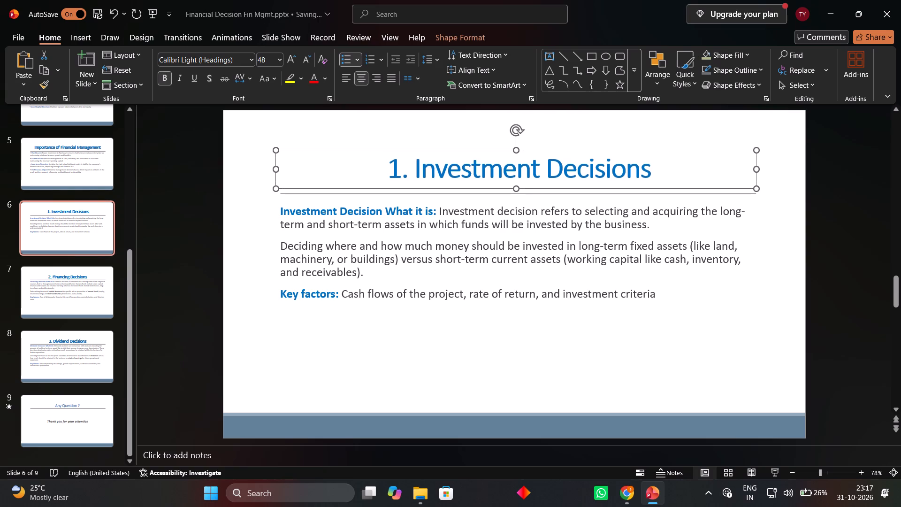
pyautogui.press('Down')
pyautogui.press('Down')
pyautogui.press('Down')
pyautogui.press('Down')
pyautogui.press('Down')
pyautogui.press('Down')
pyautogui.press('Down')
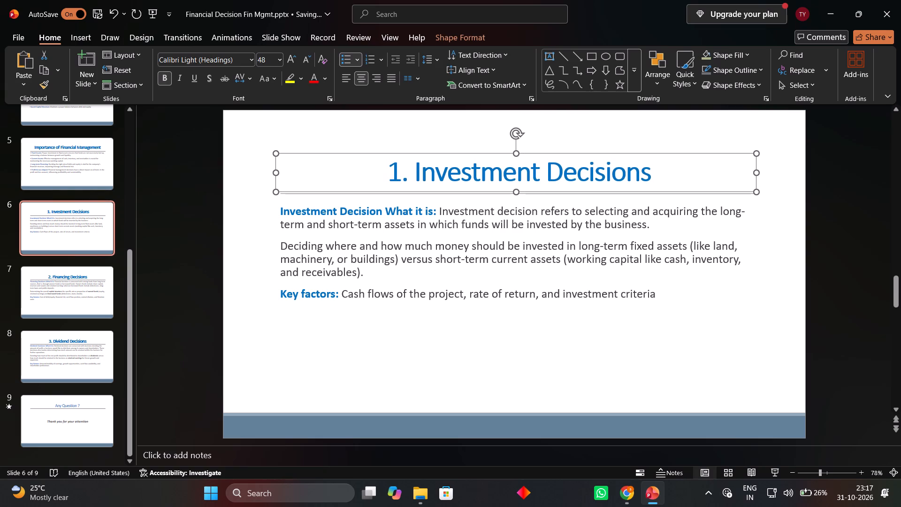
pyautogui.press('Down')
pyautogui.press('Down')
pyautogui.press('Down')
pyautogui.click(550, 148)
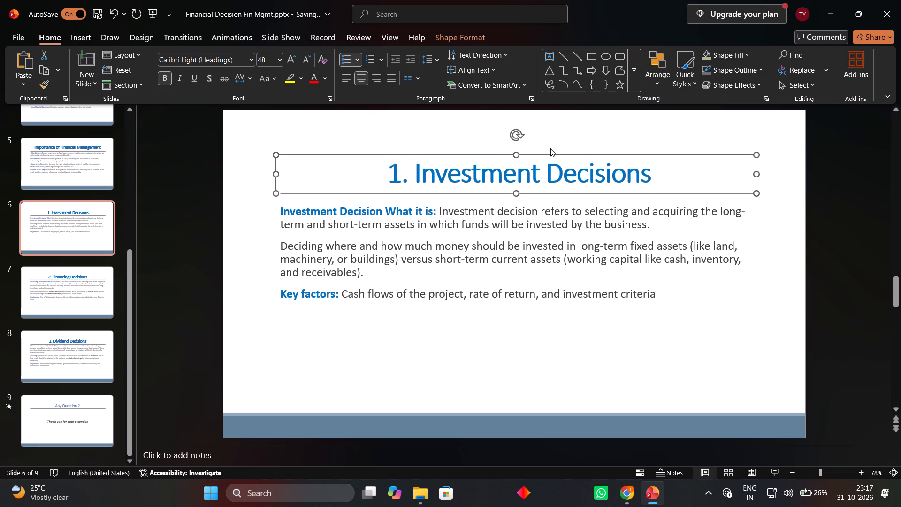
pyautogui.click(487, 367)
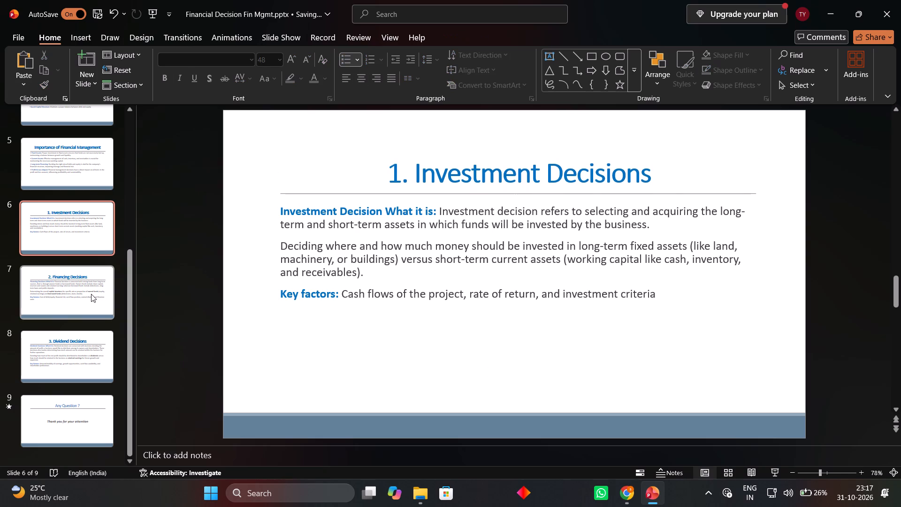
# Check the layout of the slides from 1. Investment Decisions through the closing Any Question slide, and return to 1. Investment Decisions.
pyautogui.click(91, 294)
pyautogui.click(69, 231)
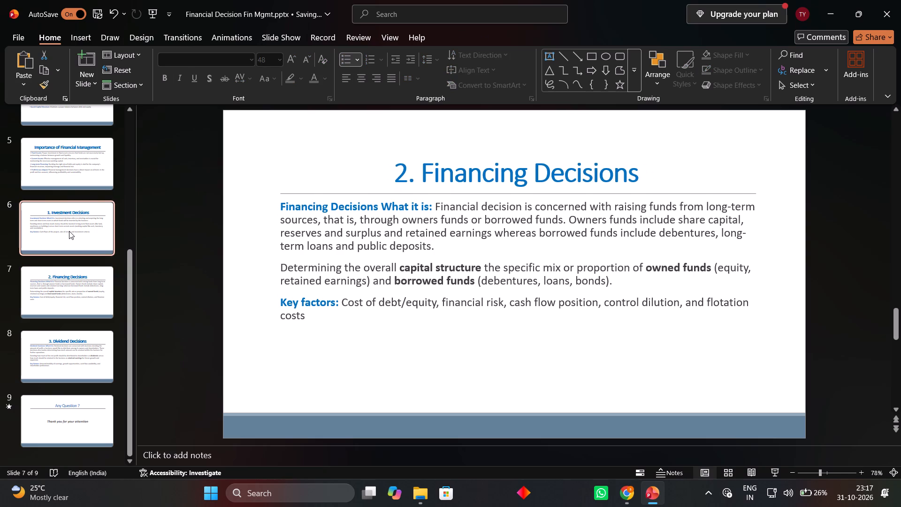
pyautogui.press('Down')
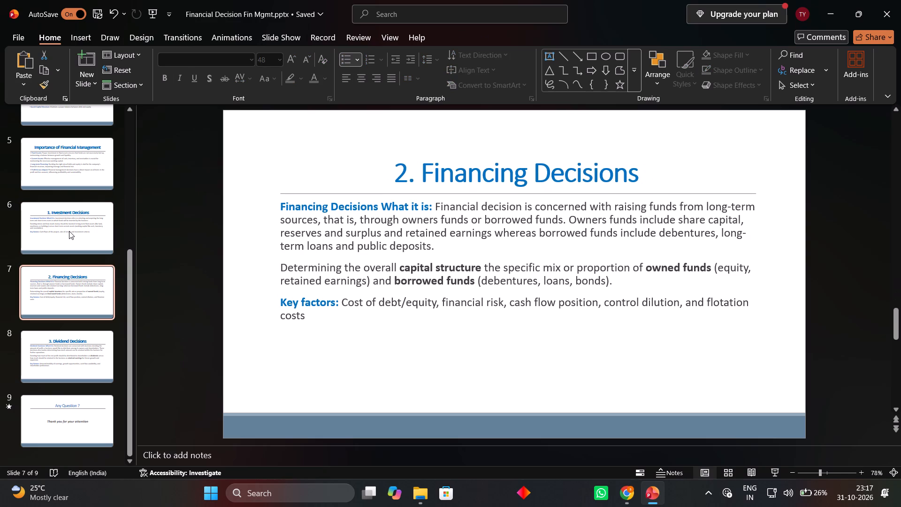
pyautogui.press('Down')
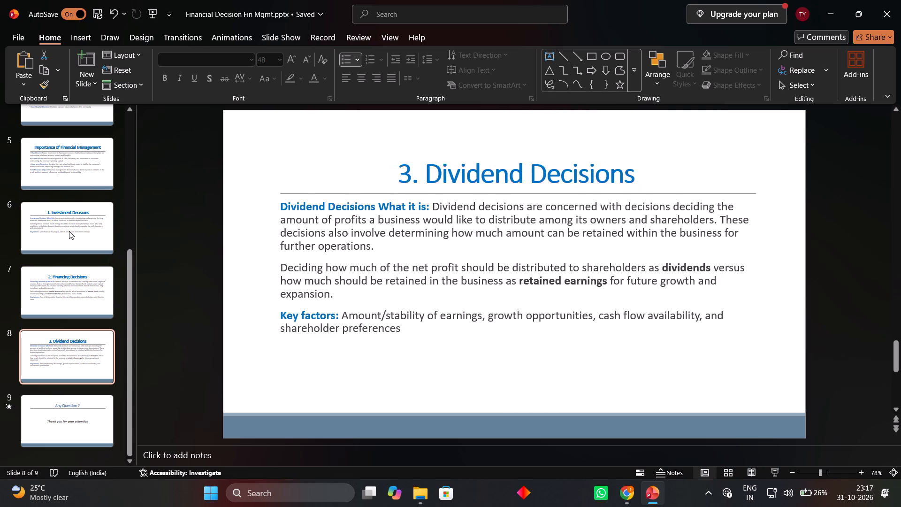
pyautogui.press('Down')
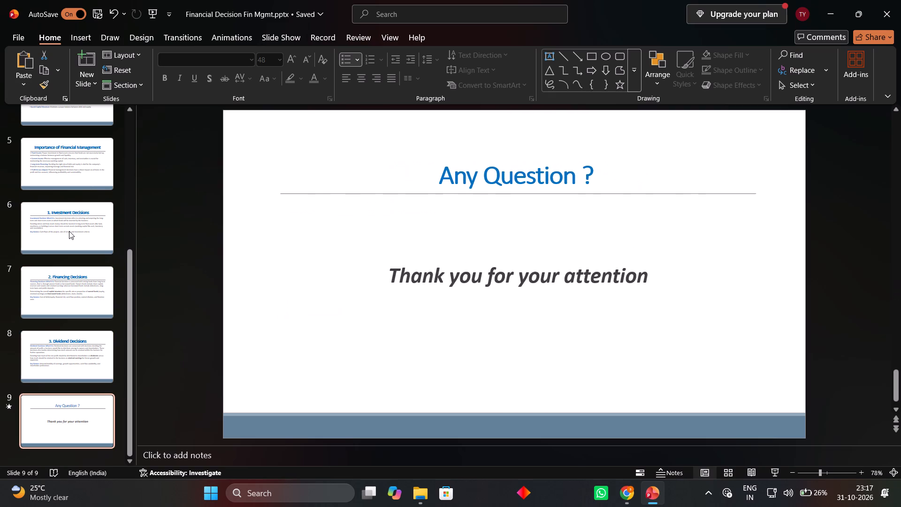
pyautogui.press('Up')
pyautogui.press('Up')
pyautogui.press('Up')
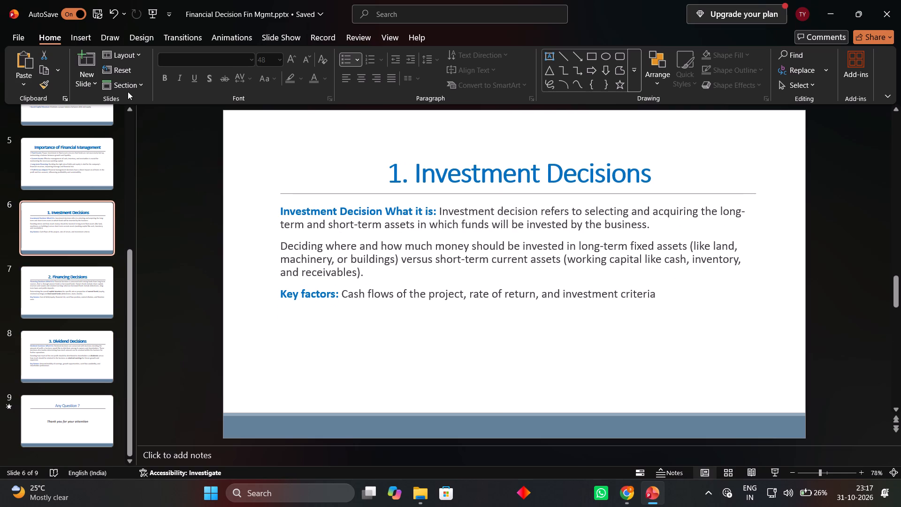
# Insert a new Title and Content slide directly after the 1. Investment Decisions slide.
pyautogui.click(72, 41)
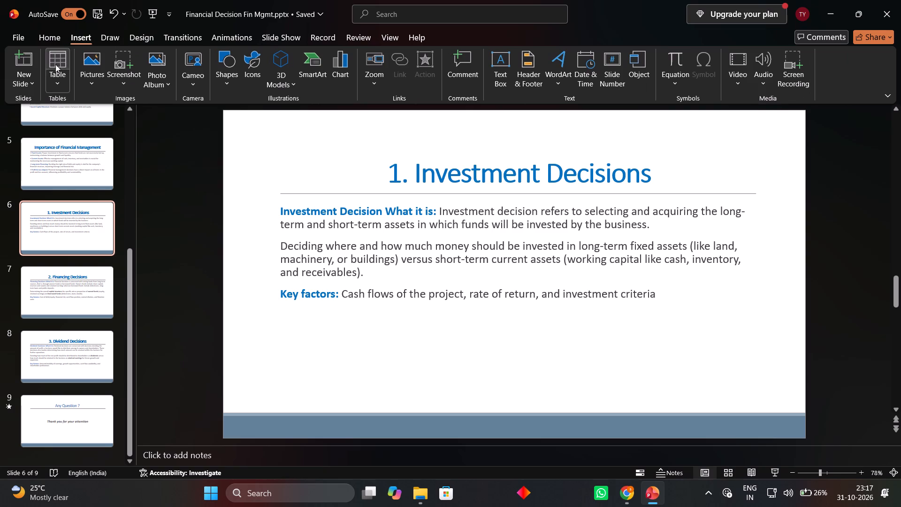
pyautogui.click(34, 82)
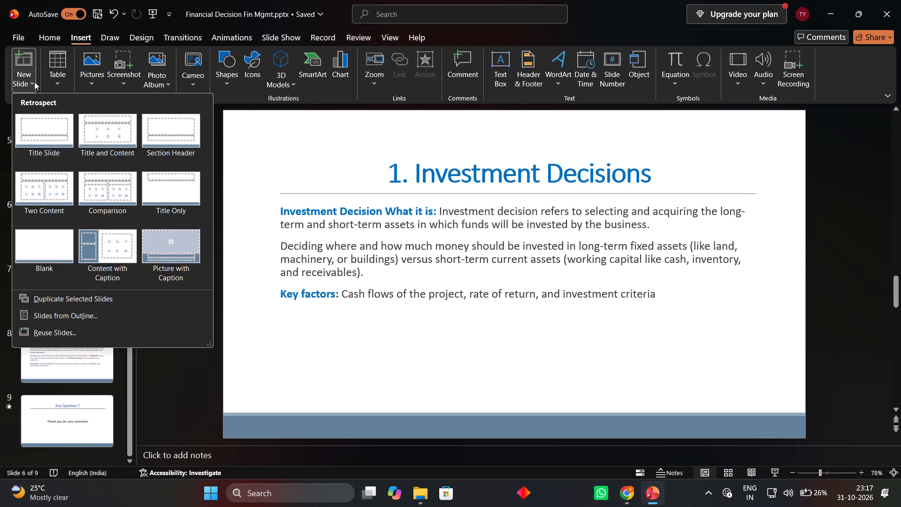
pyautogui.click(102, 125)
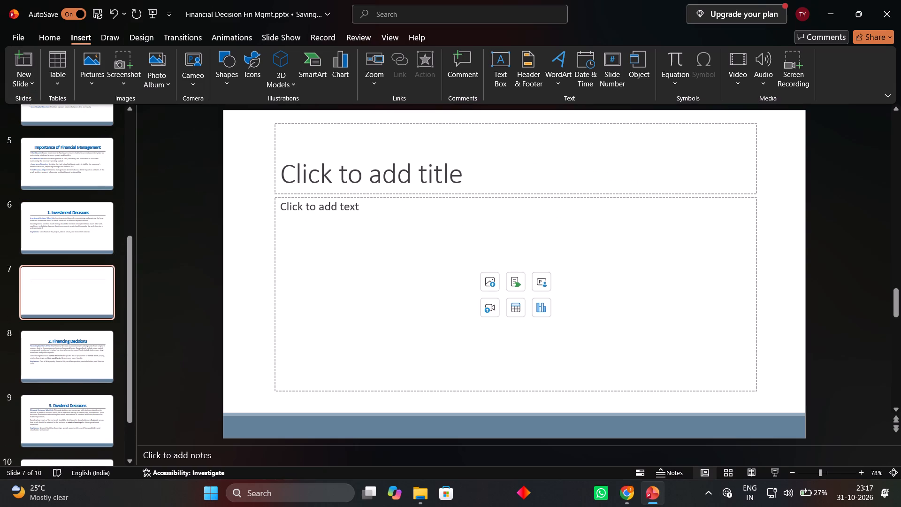
# Reduce the new slide's title placeholder to about half its height by raising its bottom edge.
pyautogui.click(471, 170)
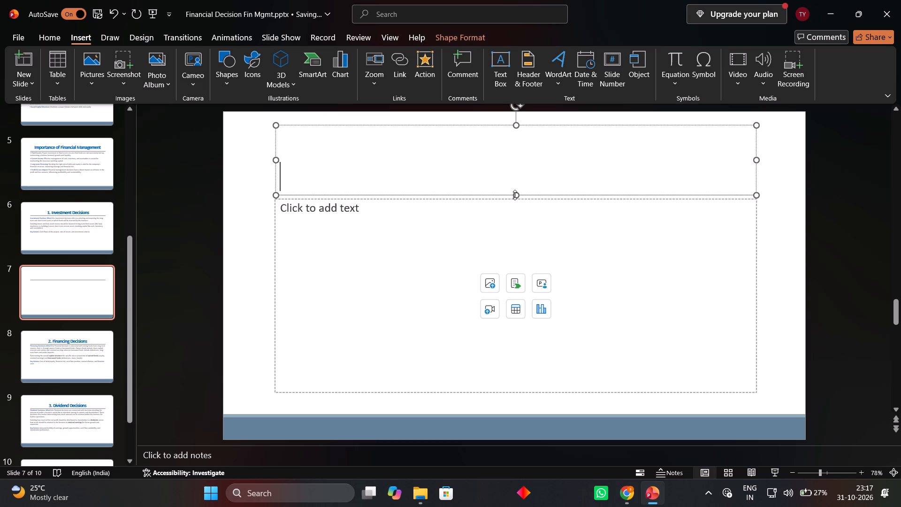
pyautogui.moveTo(515, 195); pyautogui.dragTo(512, 166)
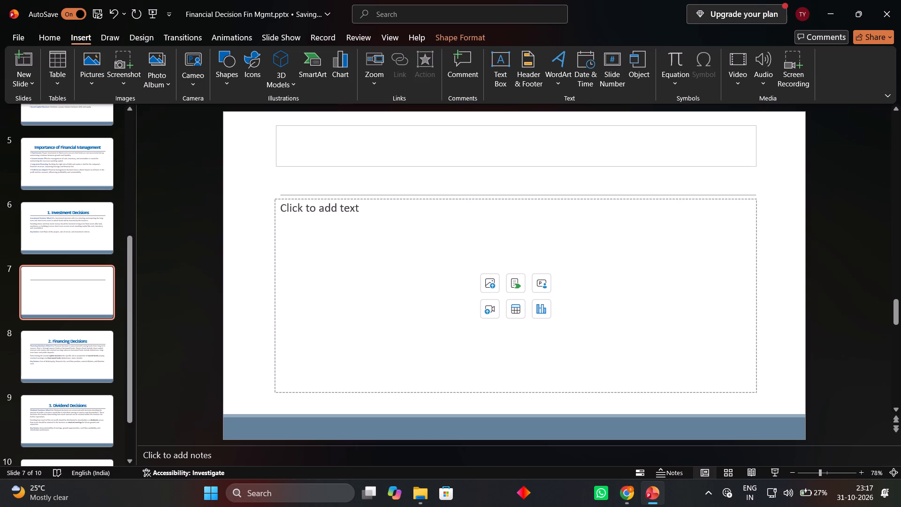
pyautogui.moveTo(512, 166); pyautogui.dragTo(510, 159)
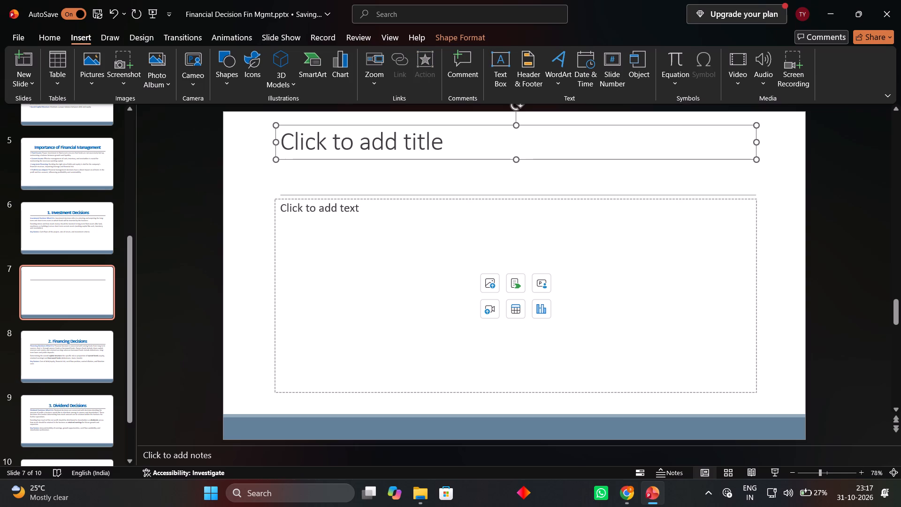
# Move the new slide's content placeholder down, clear of the divider line, until its bottom edge meets the footer band.
pyautogui.moveTo(511, 194); pyautogui.dragTo(508, 183)
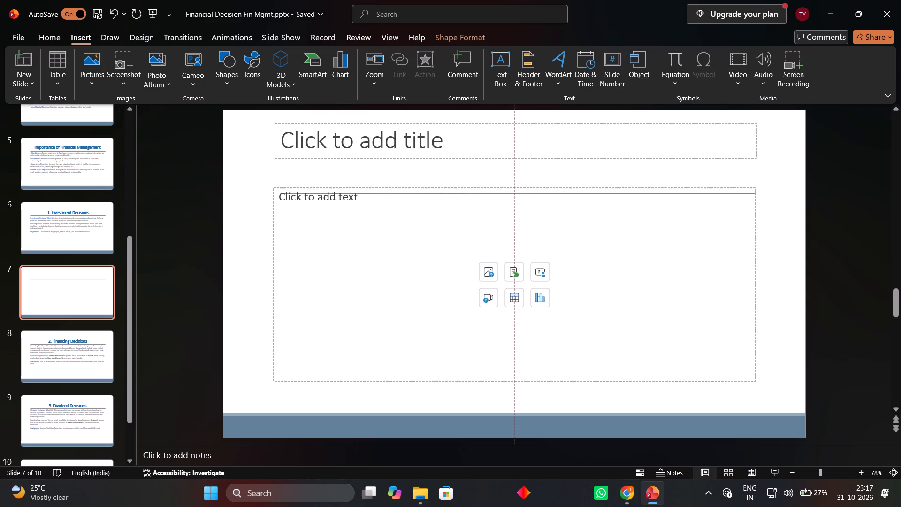
pyautogui.moveTo(508, 183); pyautogui.dragTo(513, 213)
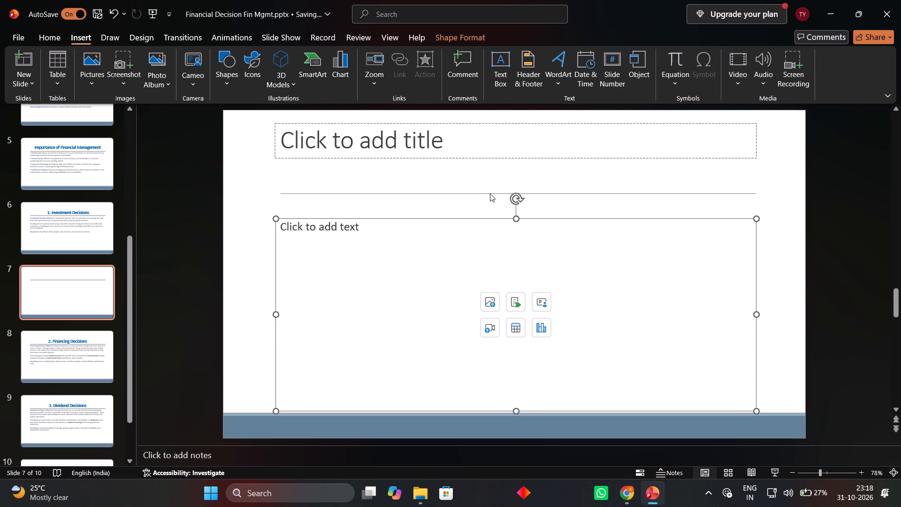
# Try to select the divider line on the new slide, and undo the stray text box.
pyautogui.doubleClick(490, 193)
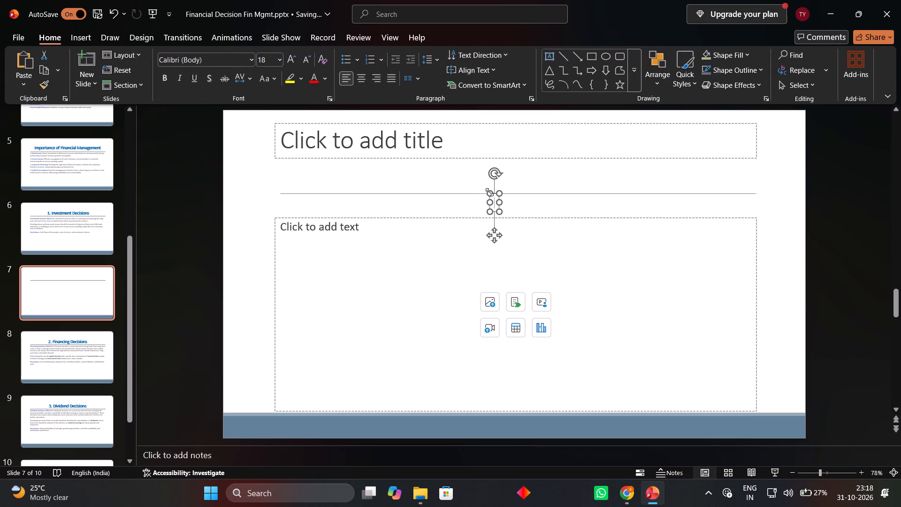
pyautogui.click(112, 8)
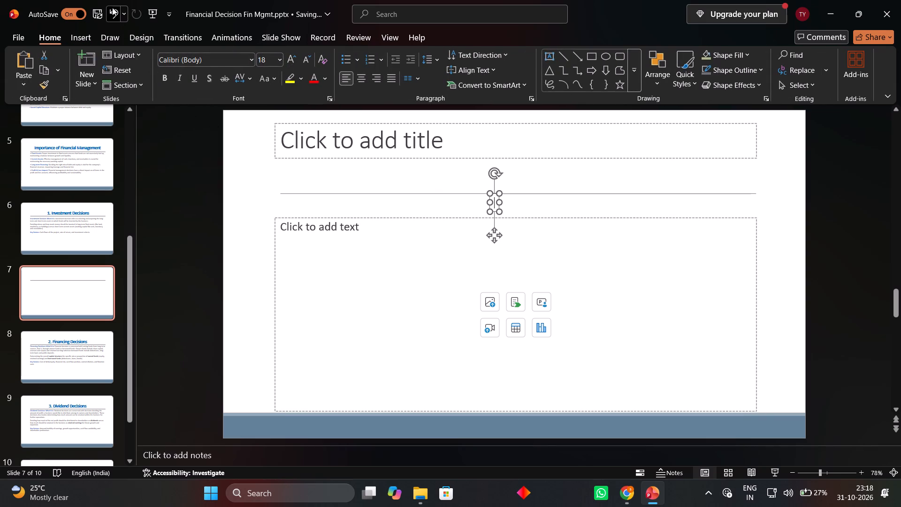
# Undo the placeholder adjustments and the slide insertion, back to the deck without the blank slide after 1. Investment Decisions.
pyautogui.click(112, 8)
pyautogui.click(112, 8)
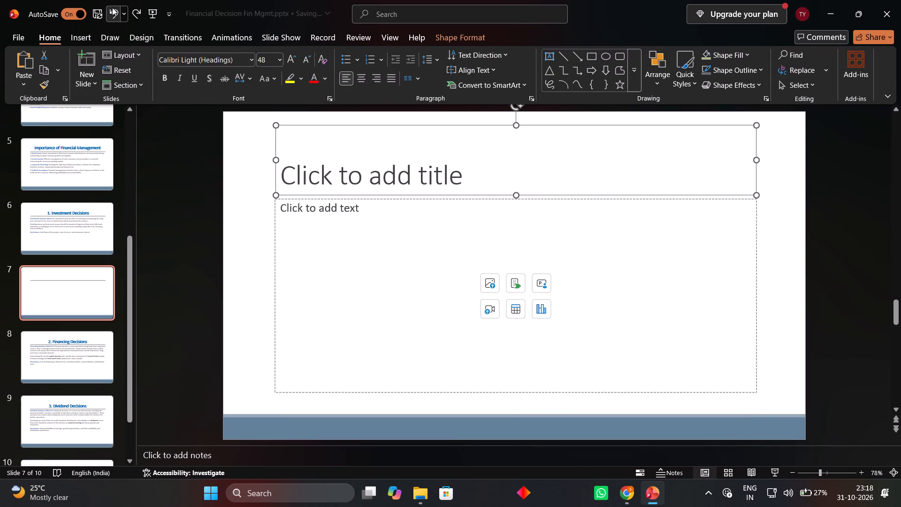
pyautogui.click(112, 8)
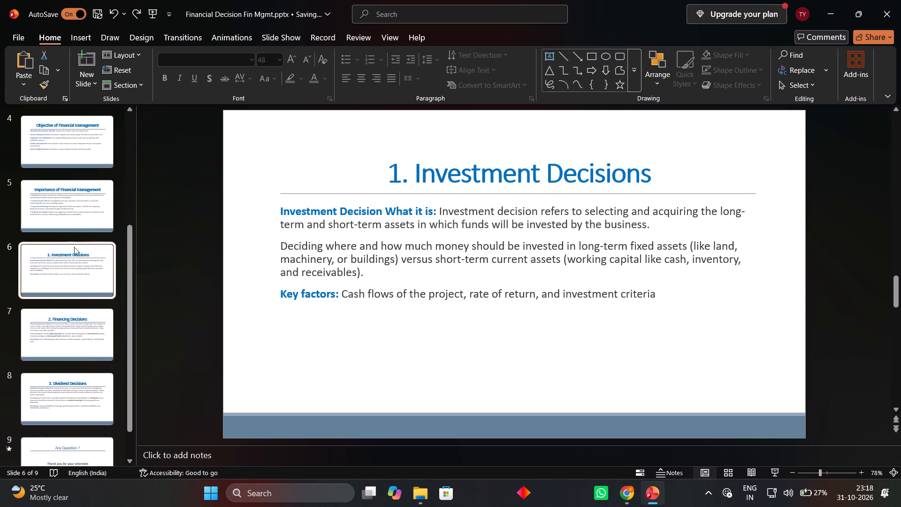
pyautogui.click(138, 7)
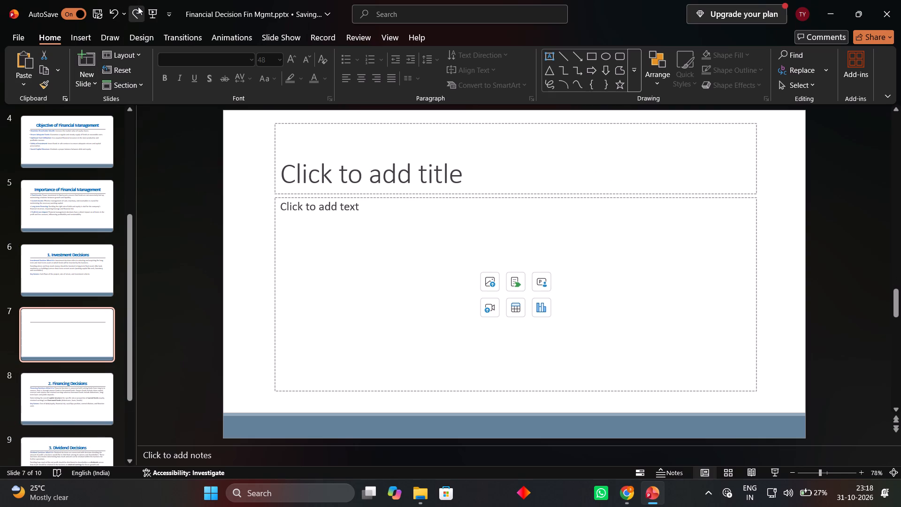
pyautogui.click(112, 11)
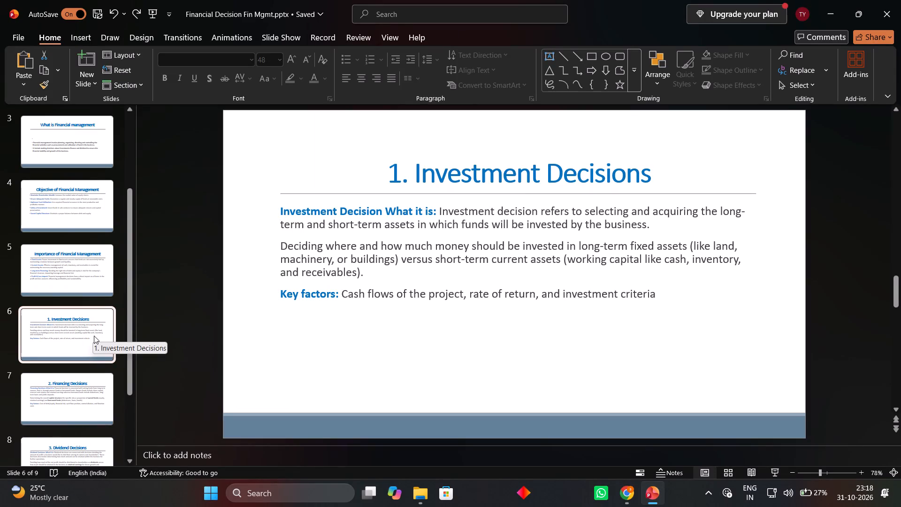
# Insert a new Title and Content slide directly after the 1. Investment Decisions slide.
pyautogui.click(86, 285)
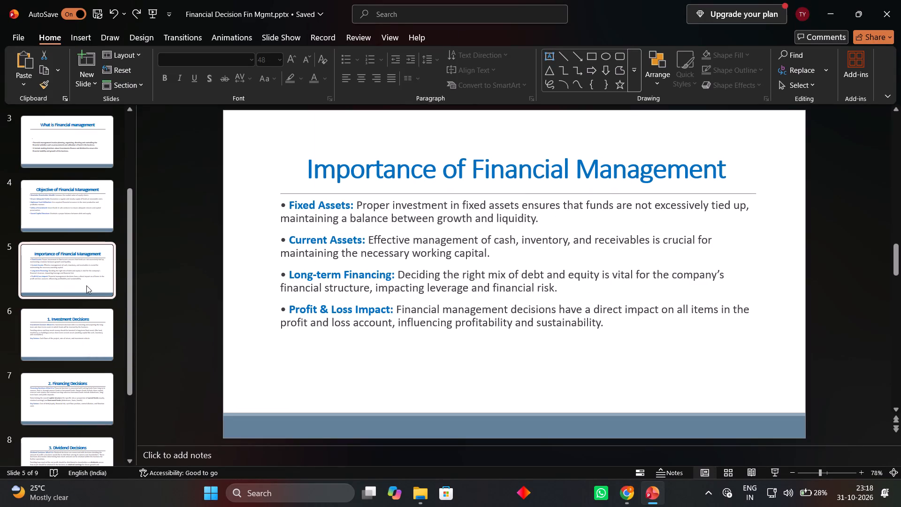
pyautogui.click(84, 333)
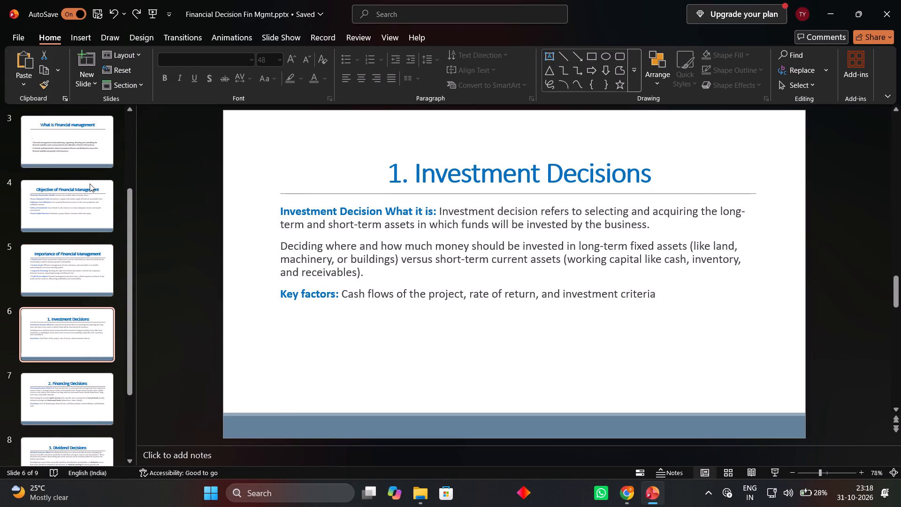
pyautogui.click(94, 85)
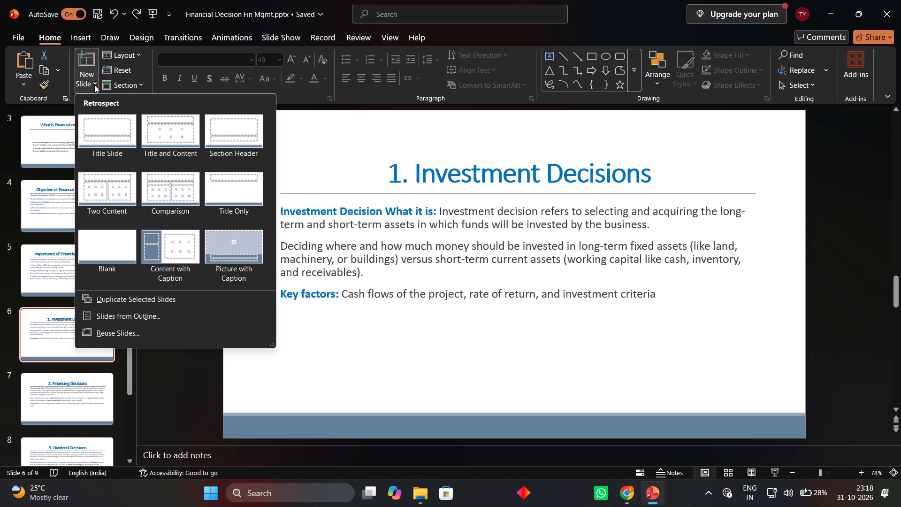
pyautogui.click(172, 132)
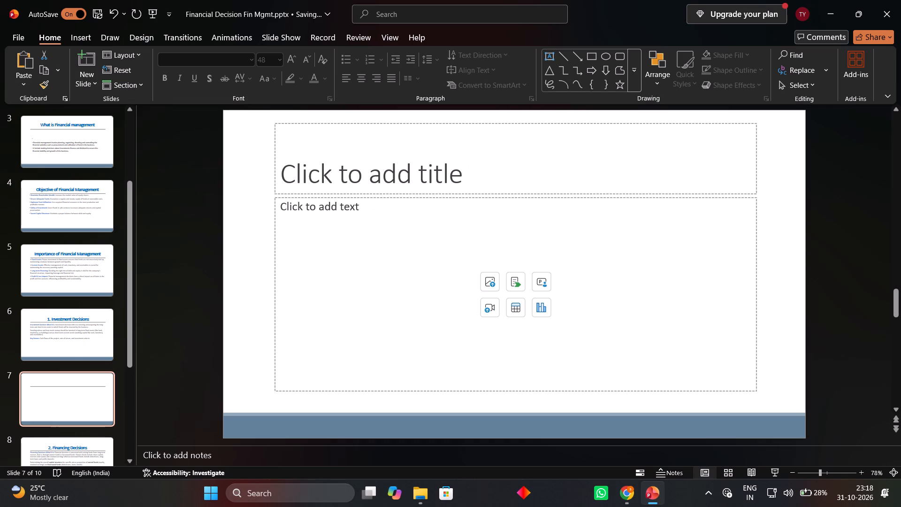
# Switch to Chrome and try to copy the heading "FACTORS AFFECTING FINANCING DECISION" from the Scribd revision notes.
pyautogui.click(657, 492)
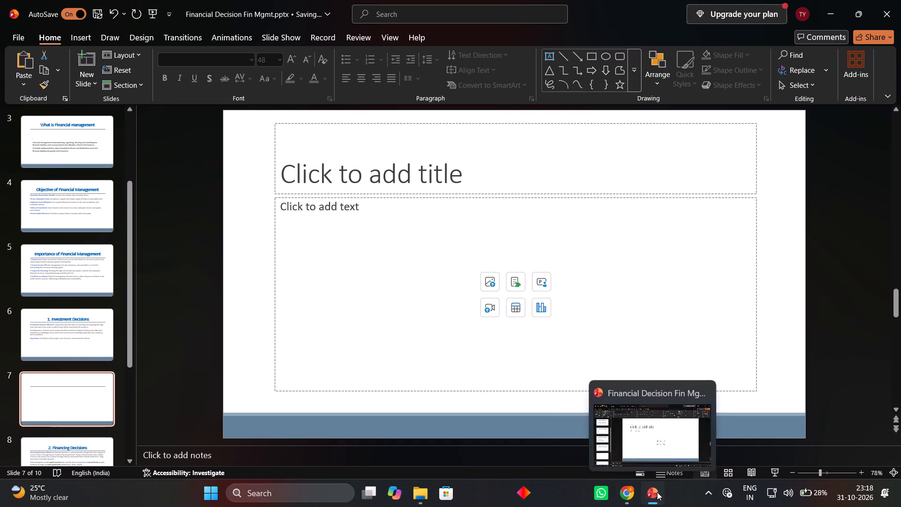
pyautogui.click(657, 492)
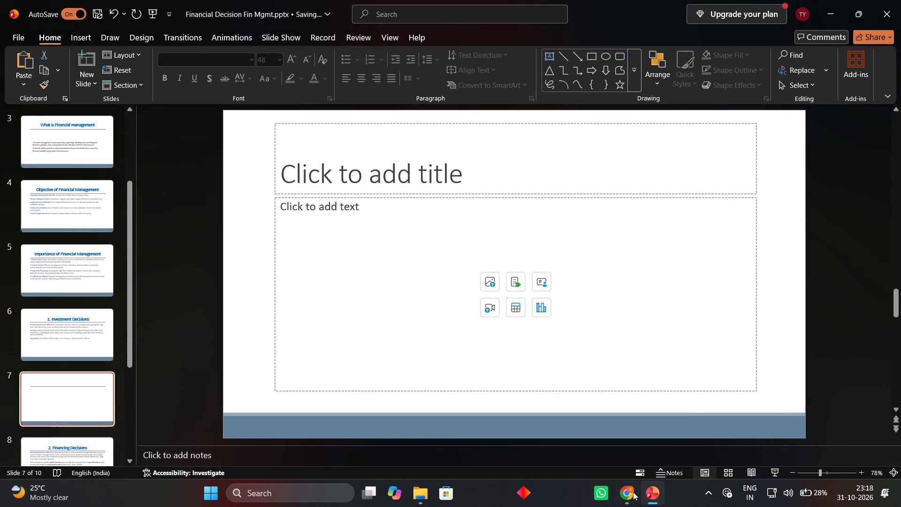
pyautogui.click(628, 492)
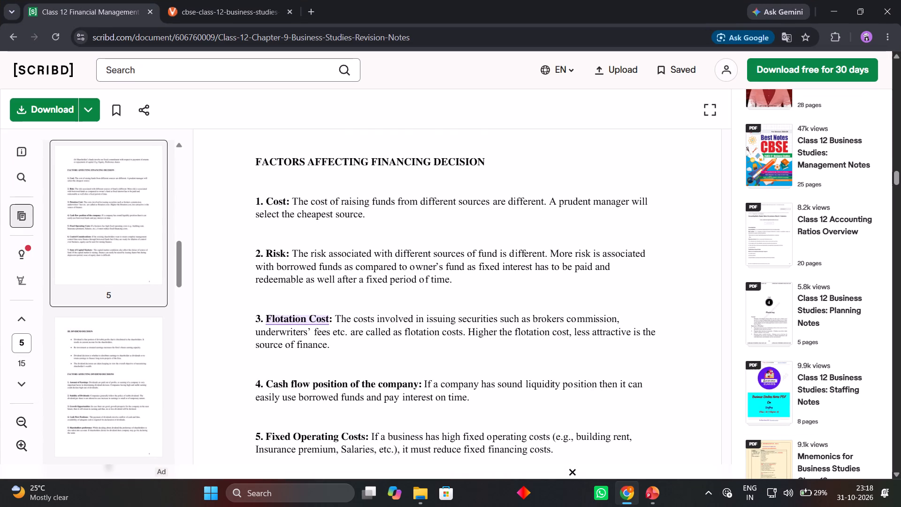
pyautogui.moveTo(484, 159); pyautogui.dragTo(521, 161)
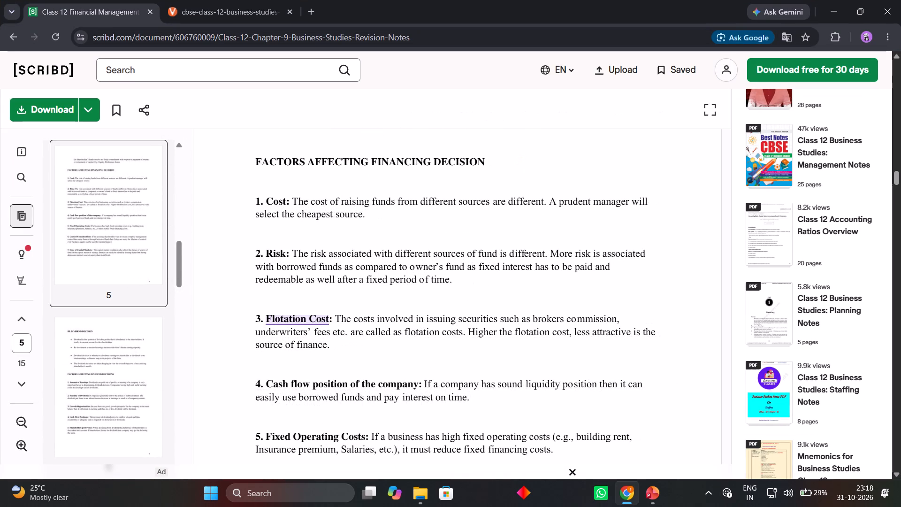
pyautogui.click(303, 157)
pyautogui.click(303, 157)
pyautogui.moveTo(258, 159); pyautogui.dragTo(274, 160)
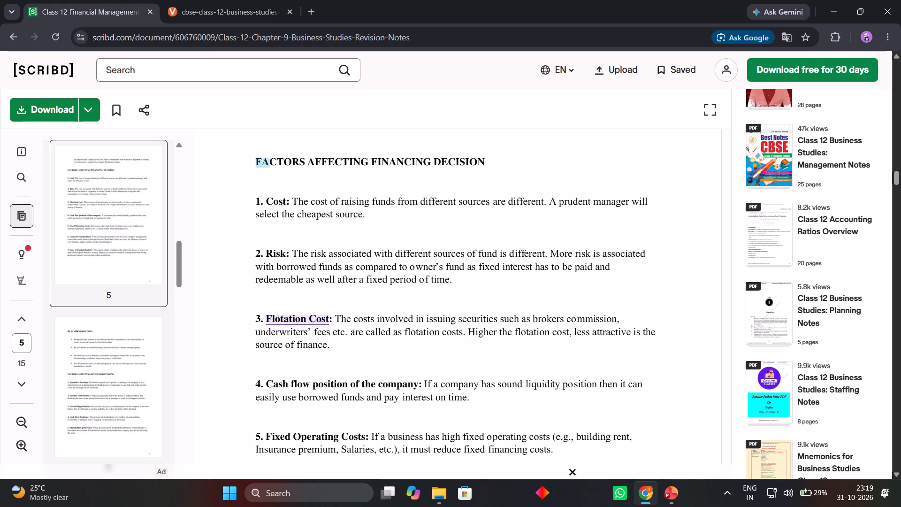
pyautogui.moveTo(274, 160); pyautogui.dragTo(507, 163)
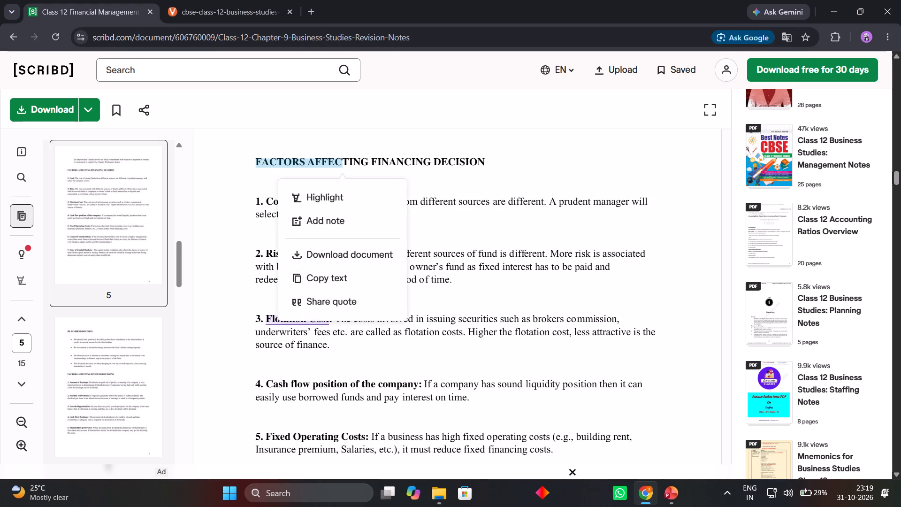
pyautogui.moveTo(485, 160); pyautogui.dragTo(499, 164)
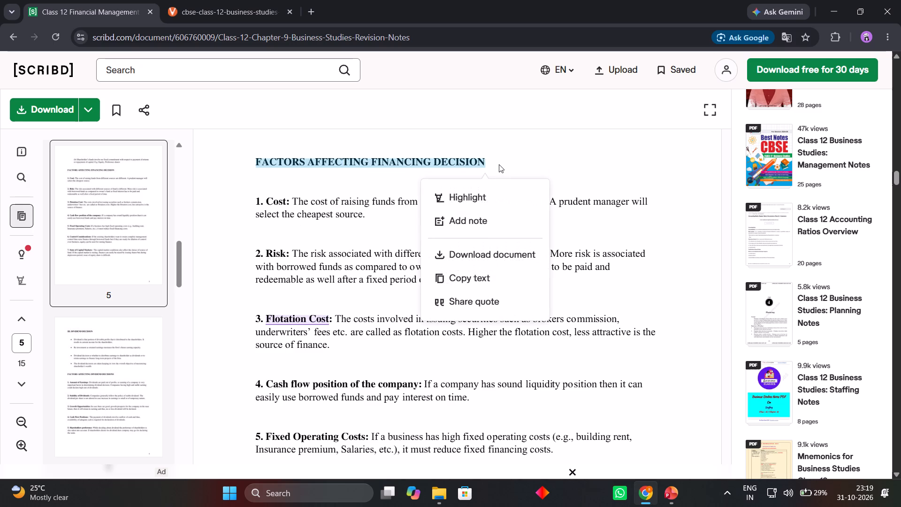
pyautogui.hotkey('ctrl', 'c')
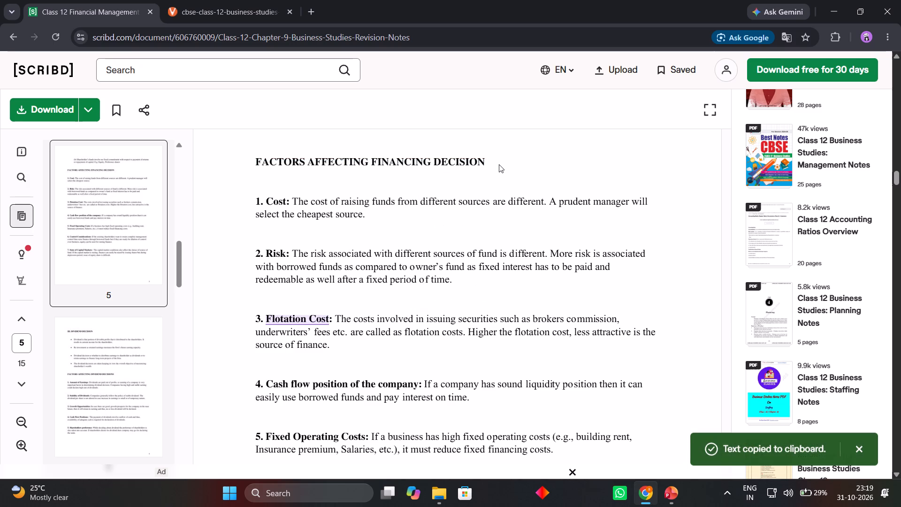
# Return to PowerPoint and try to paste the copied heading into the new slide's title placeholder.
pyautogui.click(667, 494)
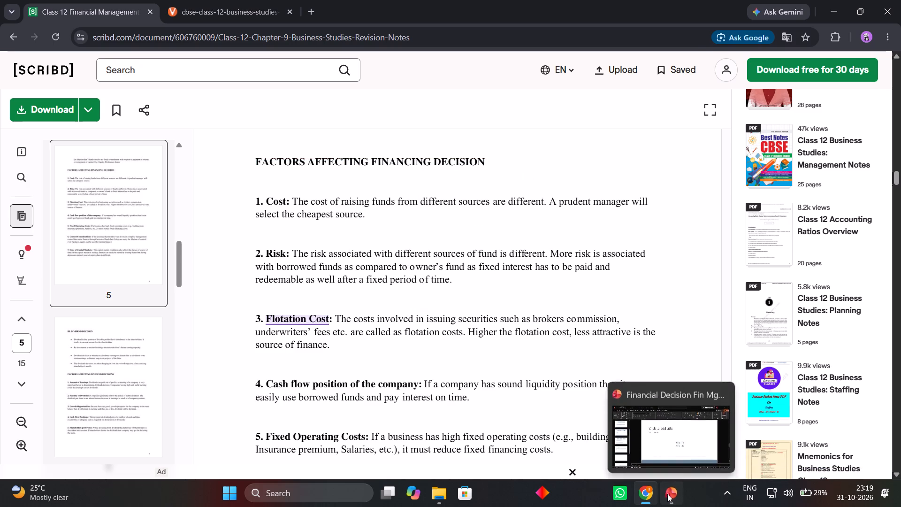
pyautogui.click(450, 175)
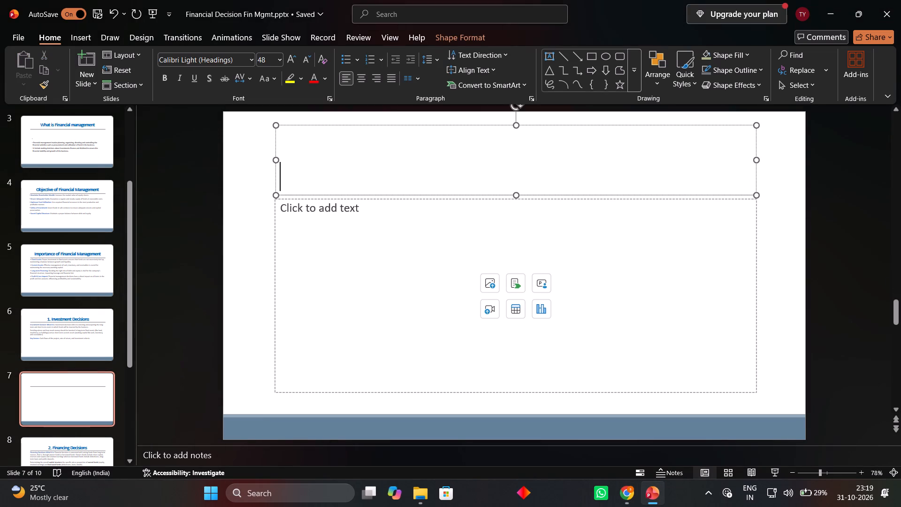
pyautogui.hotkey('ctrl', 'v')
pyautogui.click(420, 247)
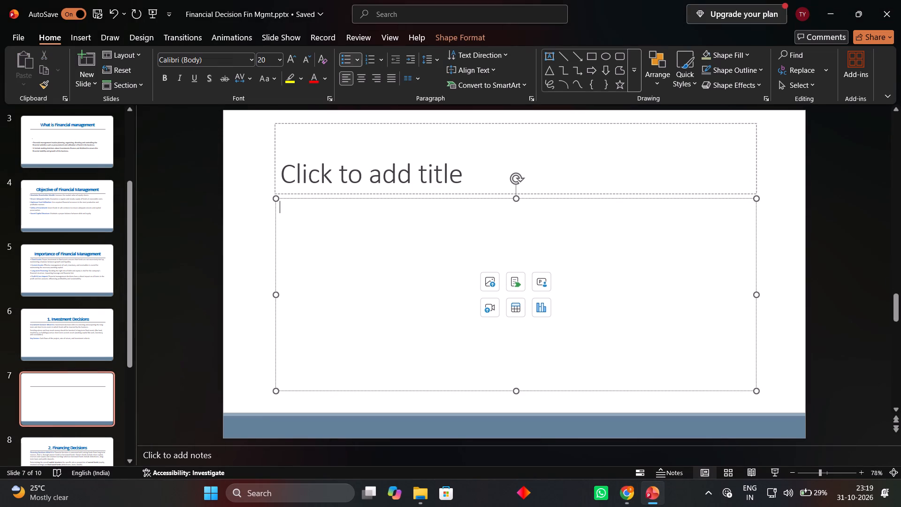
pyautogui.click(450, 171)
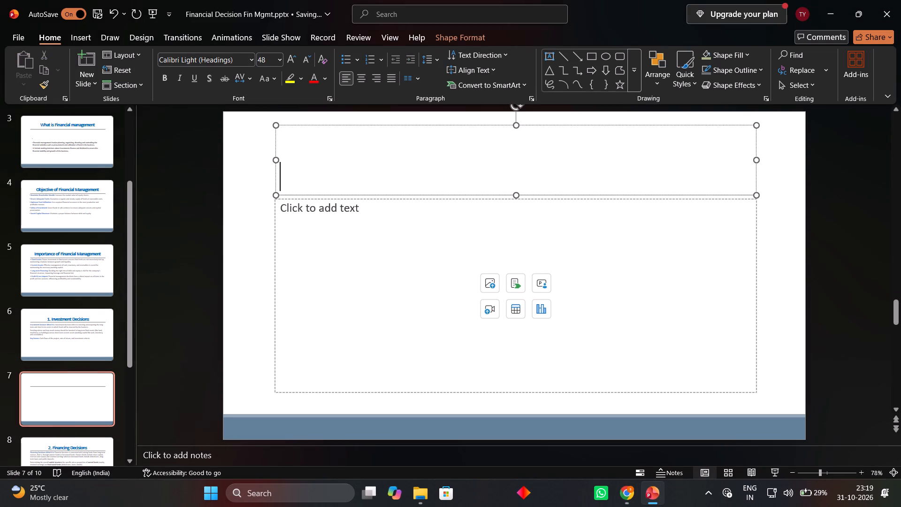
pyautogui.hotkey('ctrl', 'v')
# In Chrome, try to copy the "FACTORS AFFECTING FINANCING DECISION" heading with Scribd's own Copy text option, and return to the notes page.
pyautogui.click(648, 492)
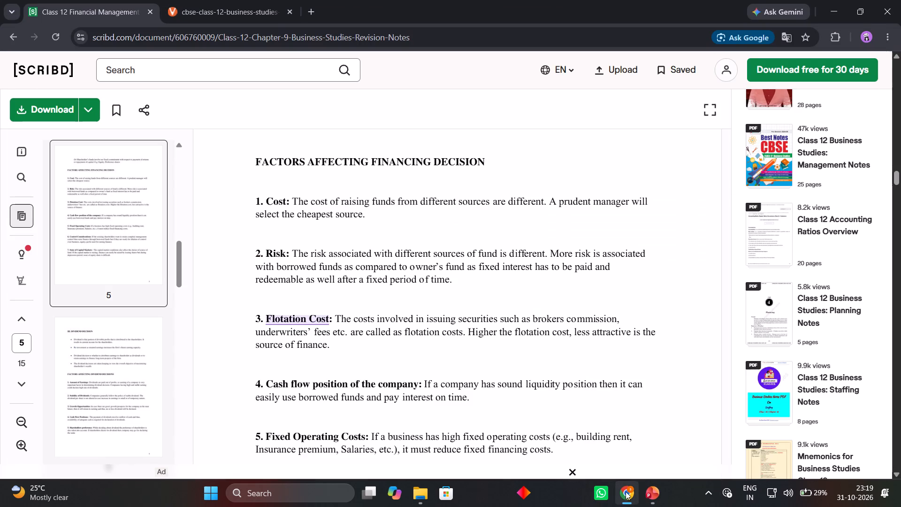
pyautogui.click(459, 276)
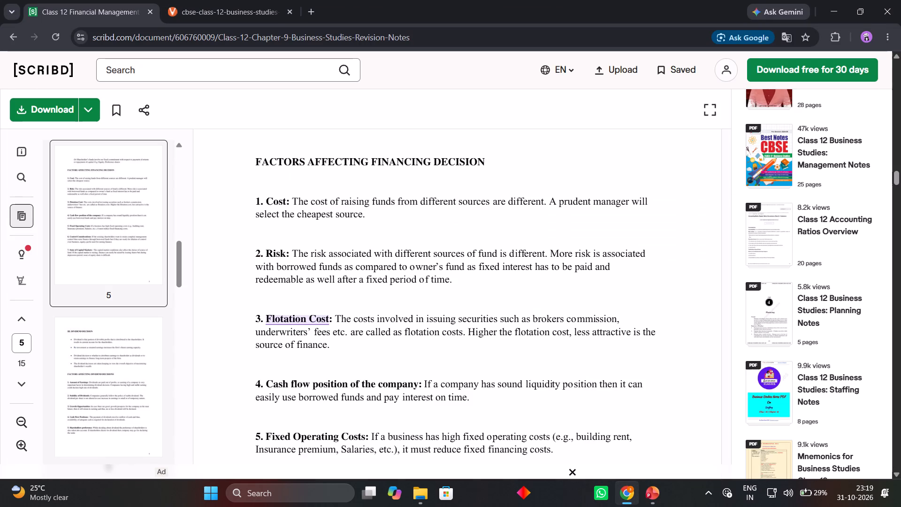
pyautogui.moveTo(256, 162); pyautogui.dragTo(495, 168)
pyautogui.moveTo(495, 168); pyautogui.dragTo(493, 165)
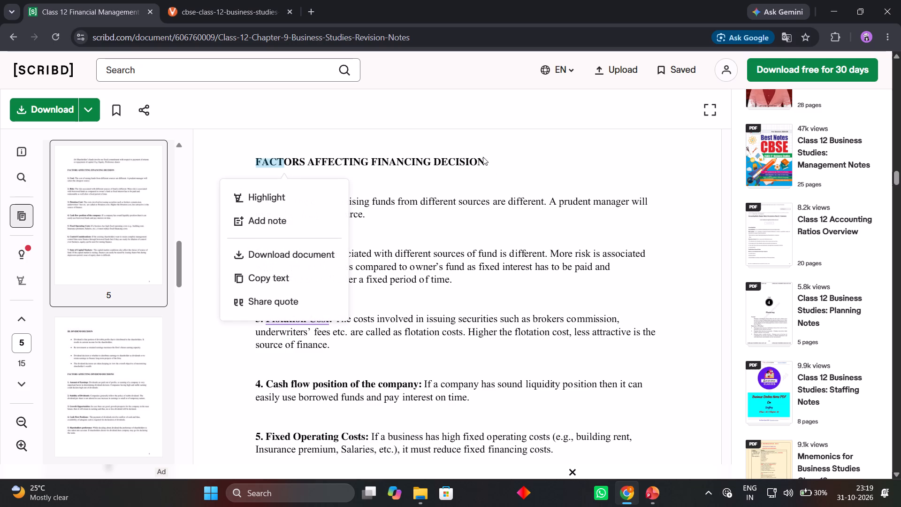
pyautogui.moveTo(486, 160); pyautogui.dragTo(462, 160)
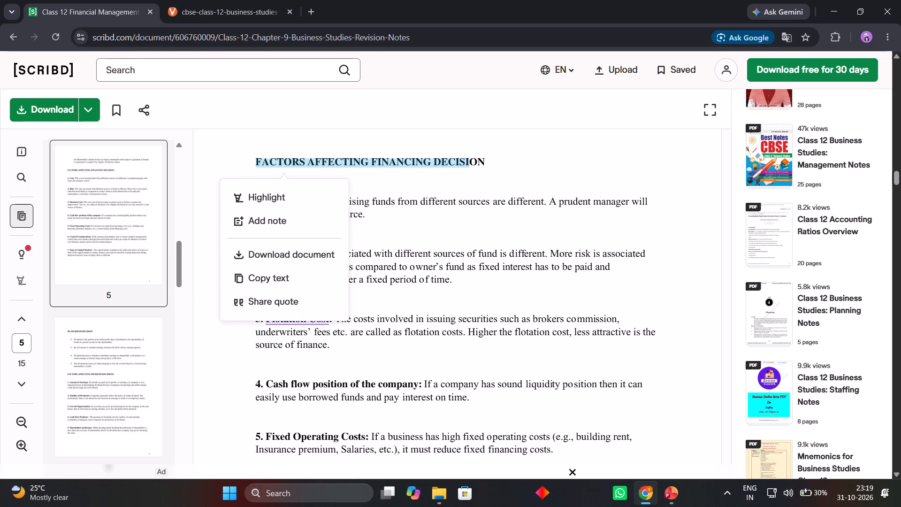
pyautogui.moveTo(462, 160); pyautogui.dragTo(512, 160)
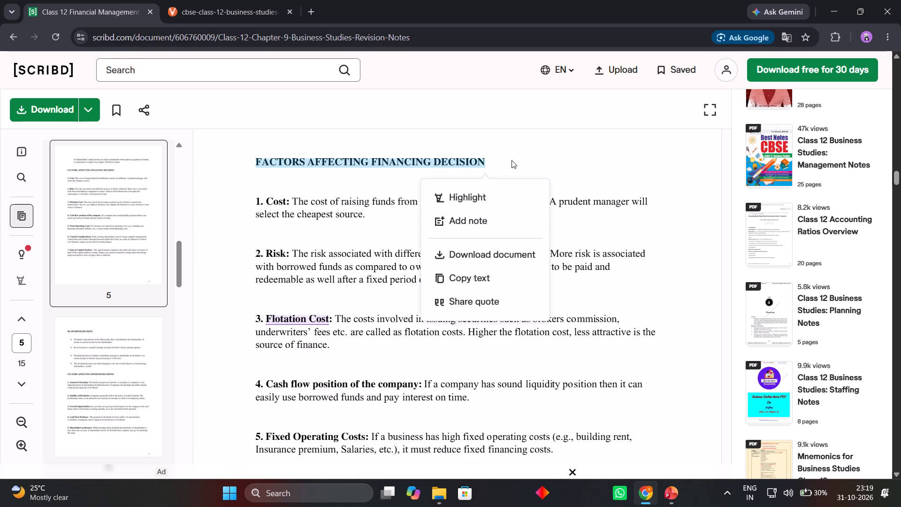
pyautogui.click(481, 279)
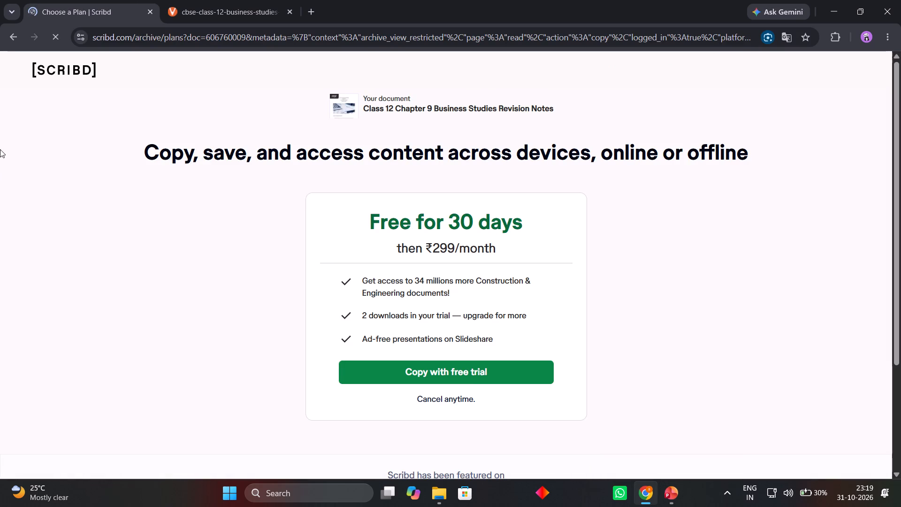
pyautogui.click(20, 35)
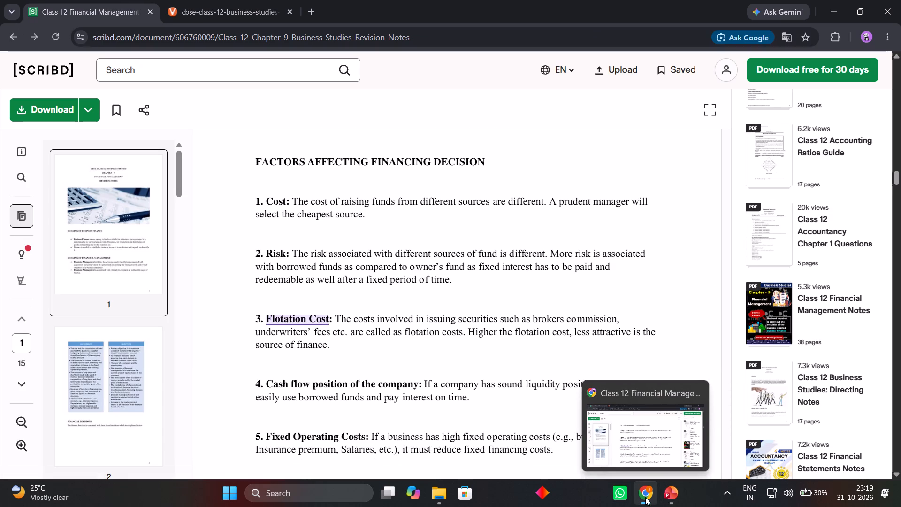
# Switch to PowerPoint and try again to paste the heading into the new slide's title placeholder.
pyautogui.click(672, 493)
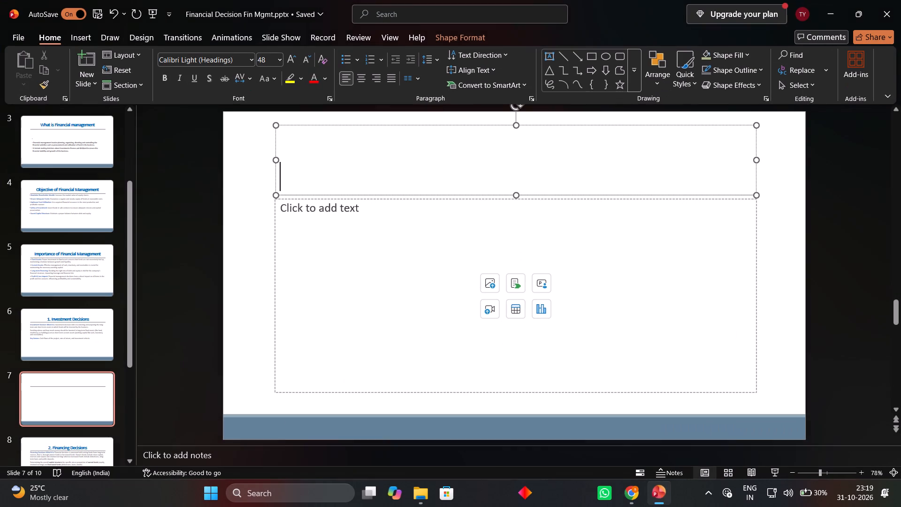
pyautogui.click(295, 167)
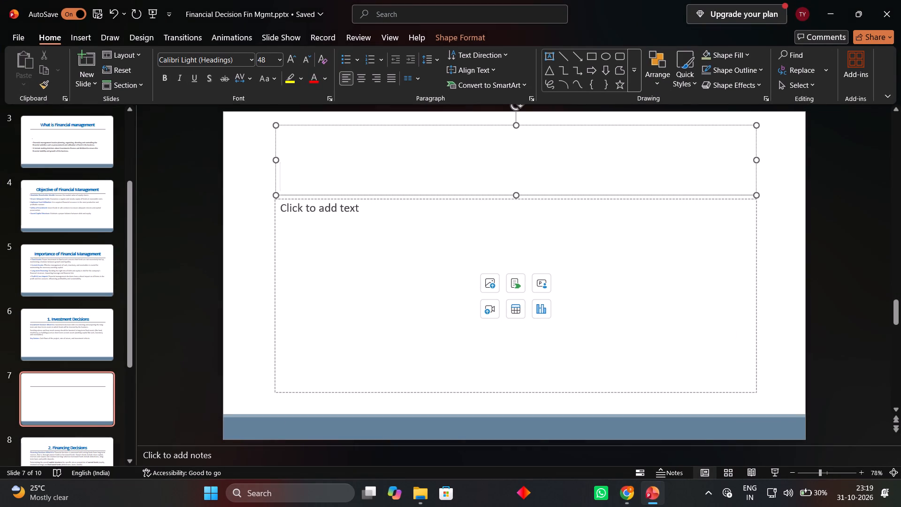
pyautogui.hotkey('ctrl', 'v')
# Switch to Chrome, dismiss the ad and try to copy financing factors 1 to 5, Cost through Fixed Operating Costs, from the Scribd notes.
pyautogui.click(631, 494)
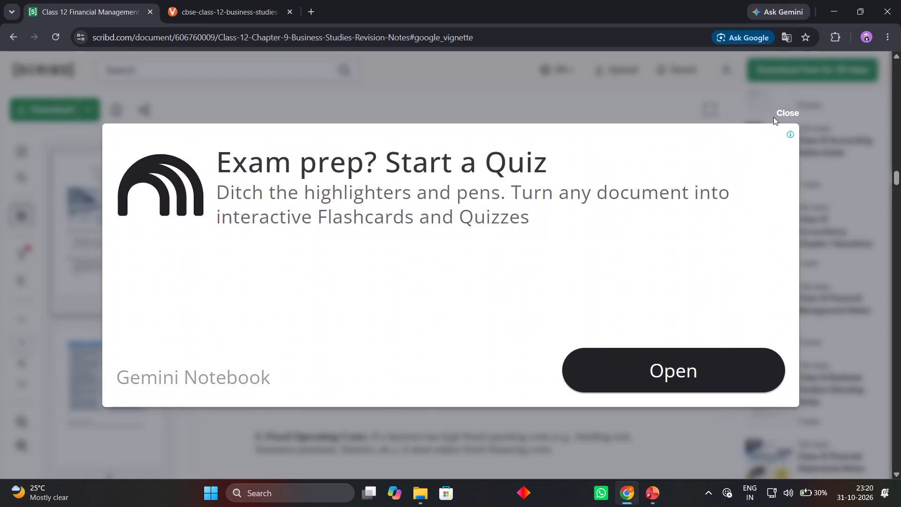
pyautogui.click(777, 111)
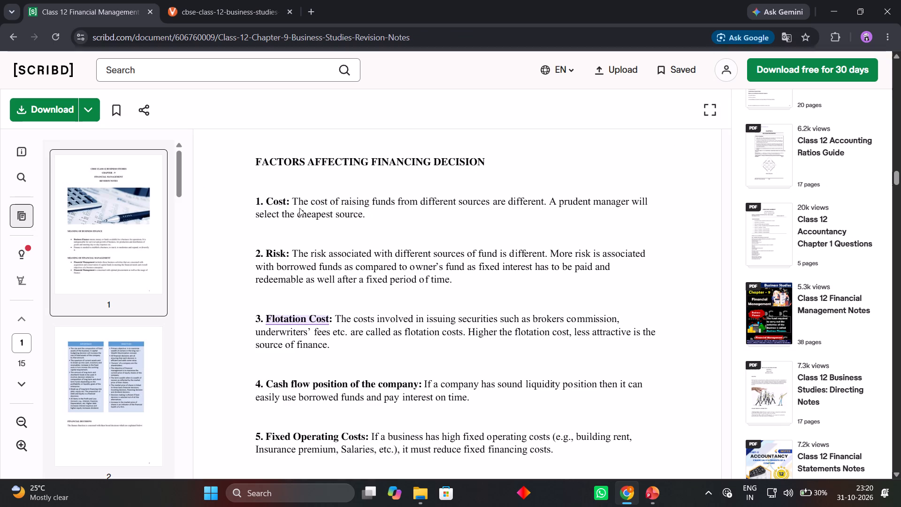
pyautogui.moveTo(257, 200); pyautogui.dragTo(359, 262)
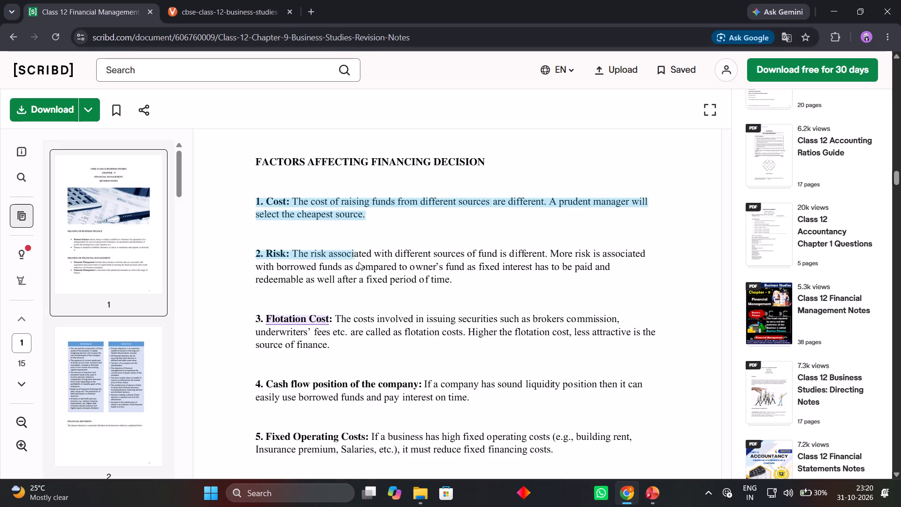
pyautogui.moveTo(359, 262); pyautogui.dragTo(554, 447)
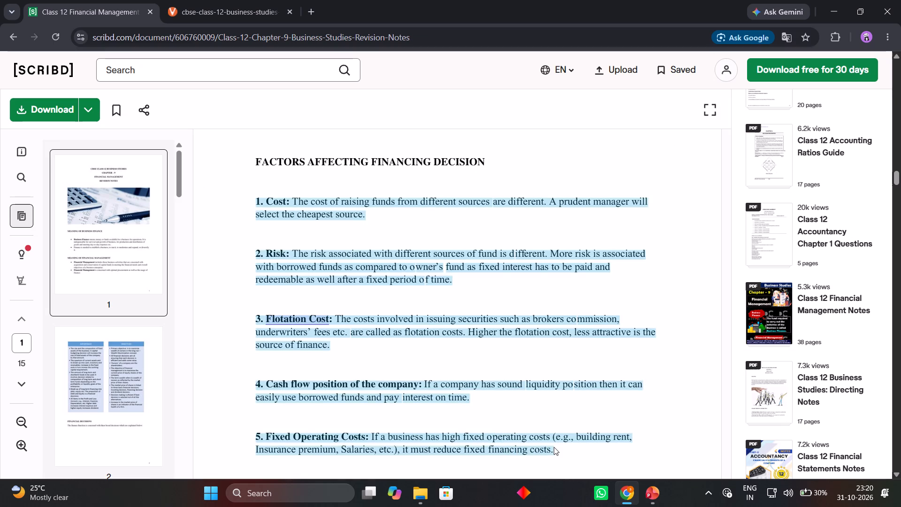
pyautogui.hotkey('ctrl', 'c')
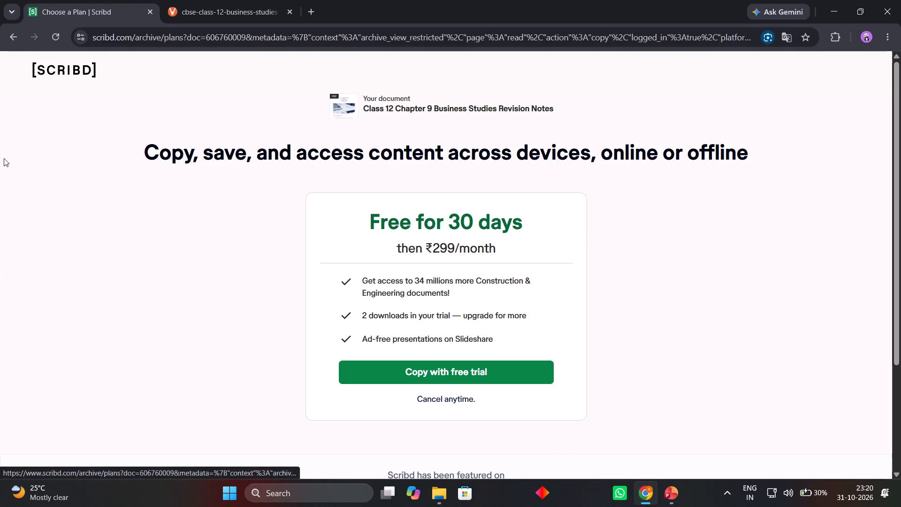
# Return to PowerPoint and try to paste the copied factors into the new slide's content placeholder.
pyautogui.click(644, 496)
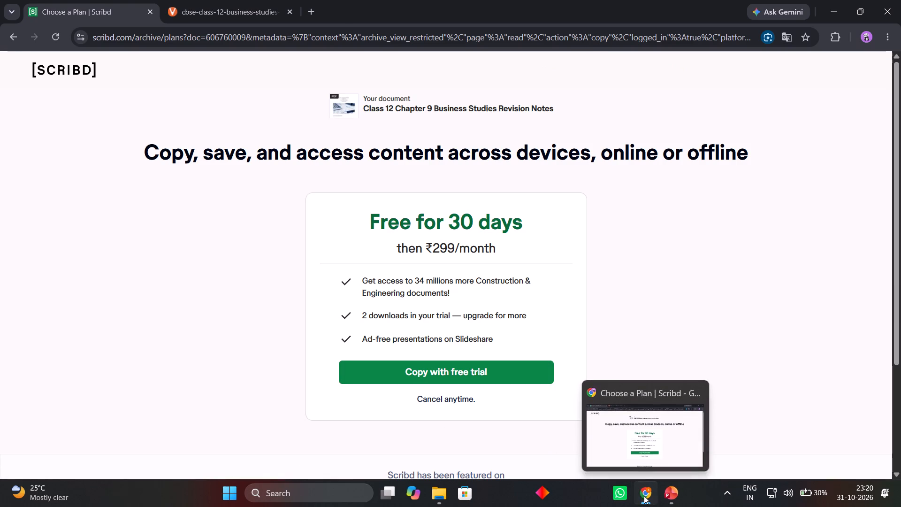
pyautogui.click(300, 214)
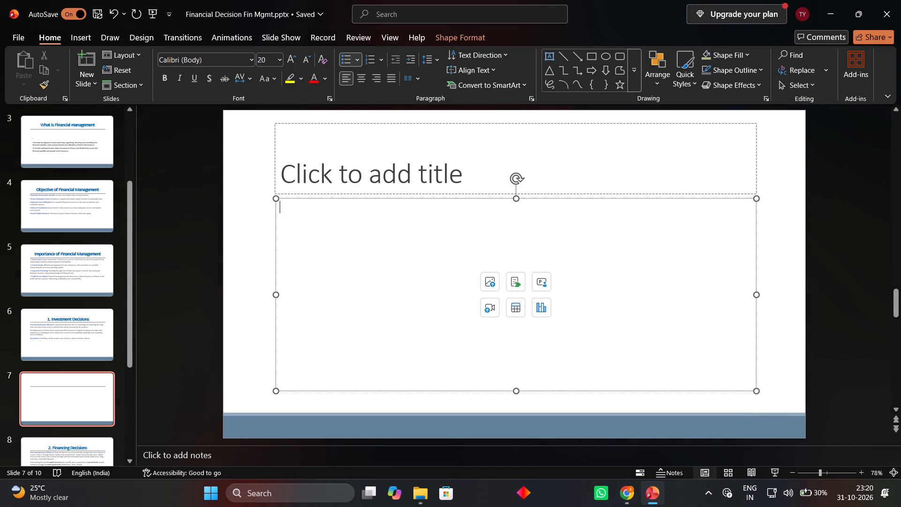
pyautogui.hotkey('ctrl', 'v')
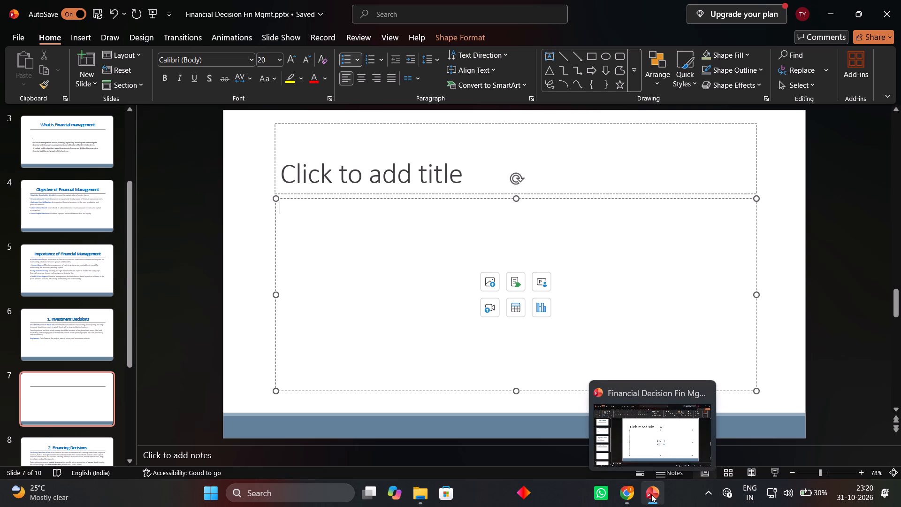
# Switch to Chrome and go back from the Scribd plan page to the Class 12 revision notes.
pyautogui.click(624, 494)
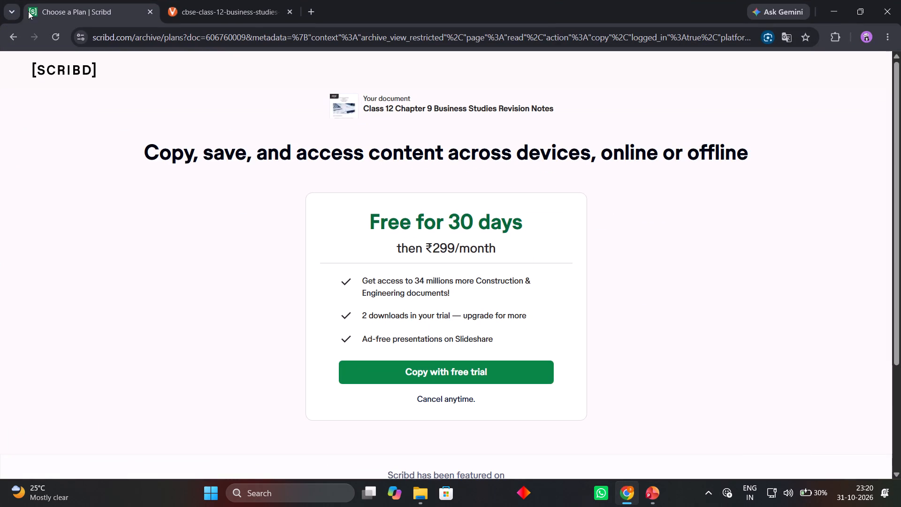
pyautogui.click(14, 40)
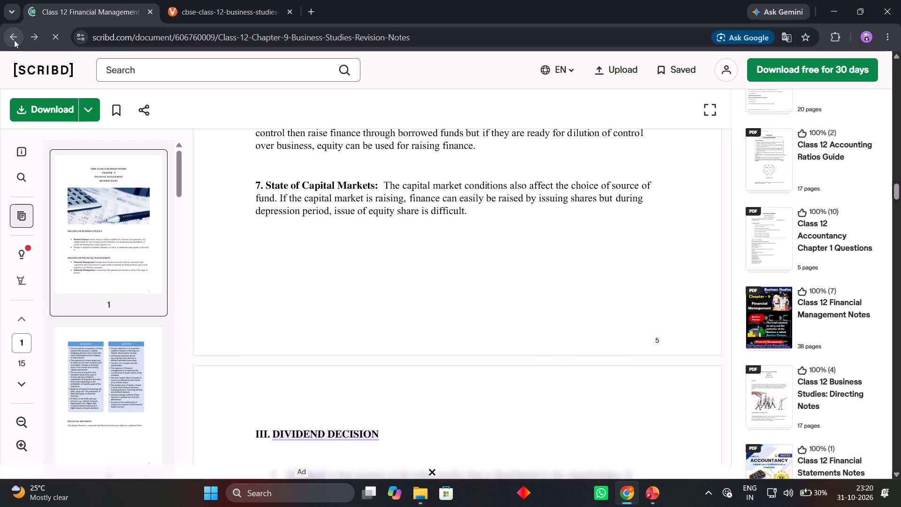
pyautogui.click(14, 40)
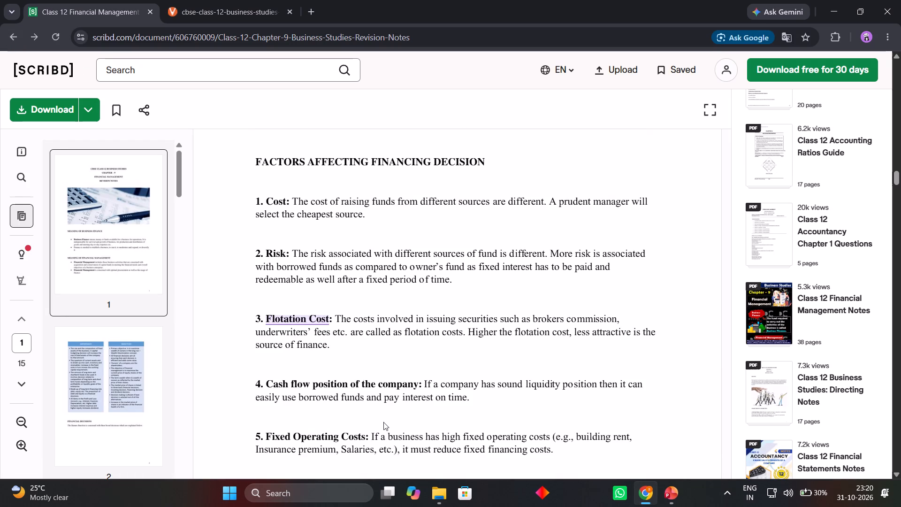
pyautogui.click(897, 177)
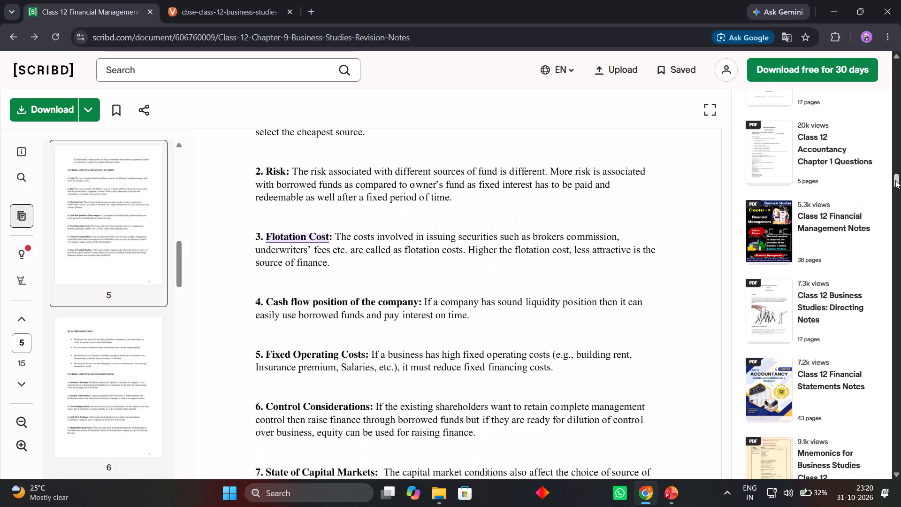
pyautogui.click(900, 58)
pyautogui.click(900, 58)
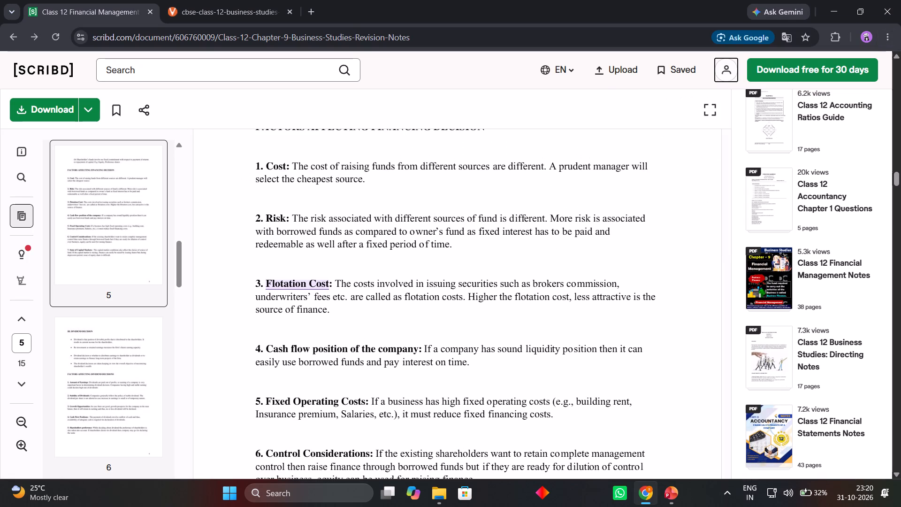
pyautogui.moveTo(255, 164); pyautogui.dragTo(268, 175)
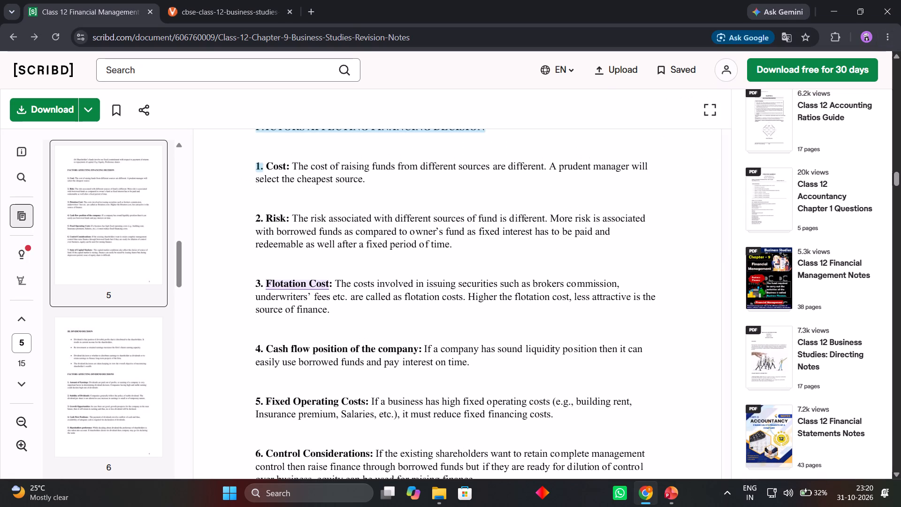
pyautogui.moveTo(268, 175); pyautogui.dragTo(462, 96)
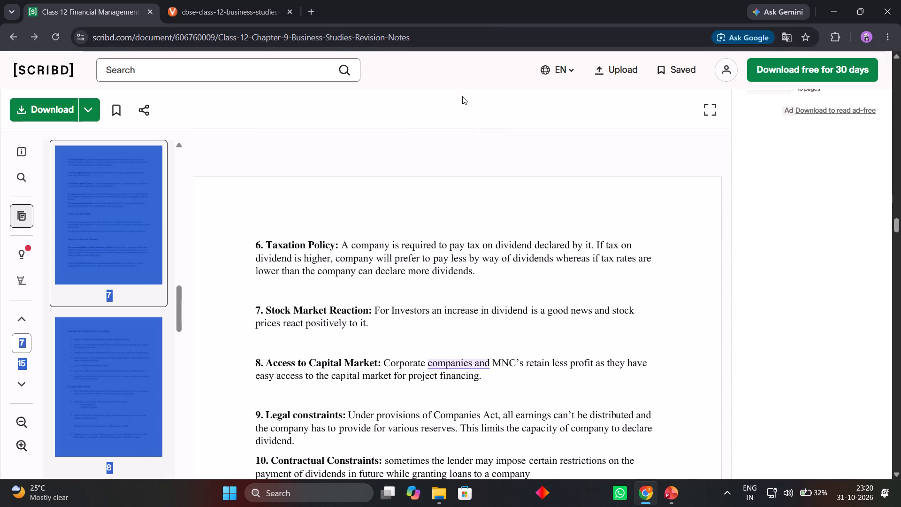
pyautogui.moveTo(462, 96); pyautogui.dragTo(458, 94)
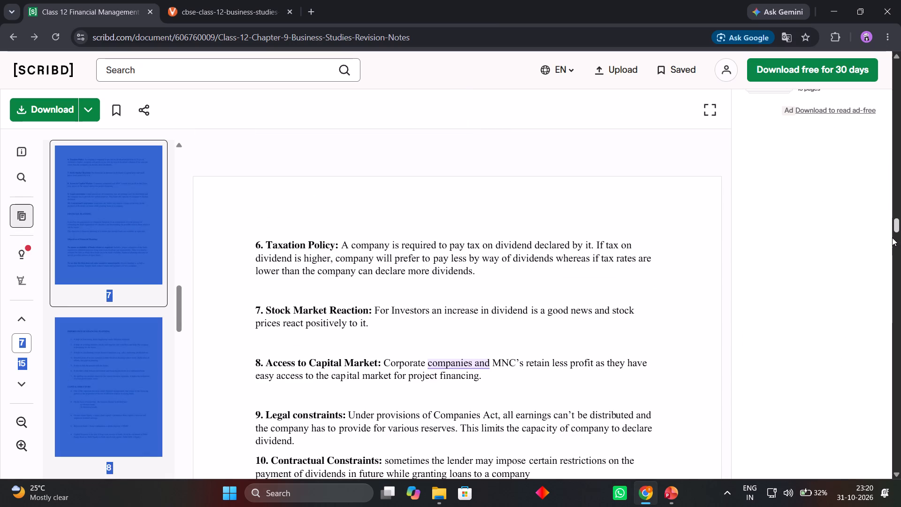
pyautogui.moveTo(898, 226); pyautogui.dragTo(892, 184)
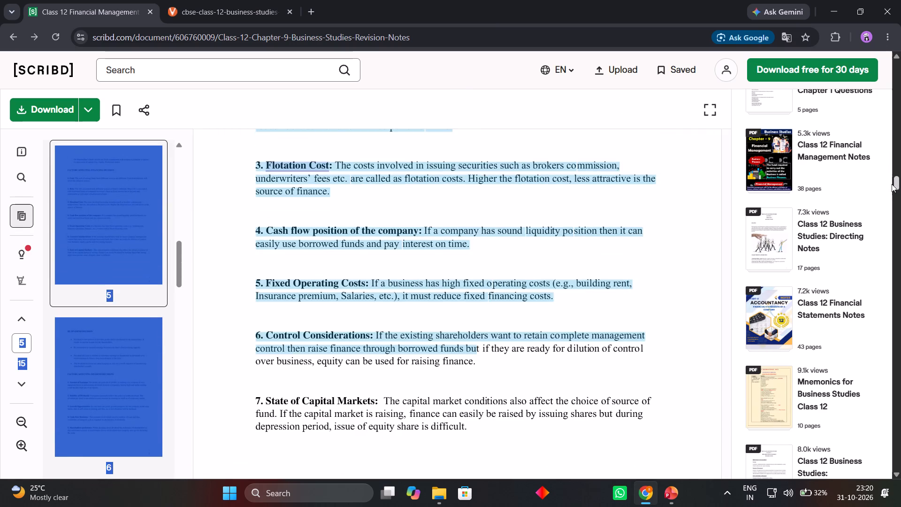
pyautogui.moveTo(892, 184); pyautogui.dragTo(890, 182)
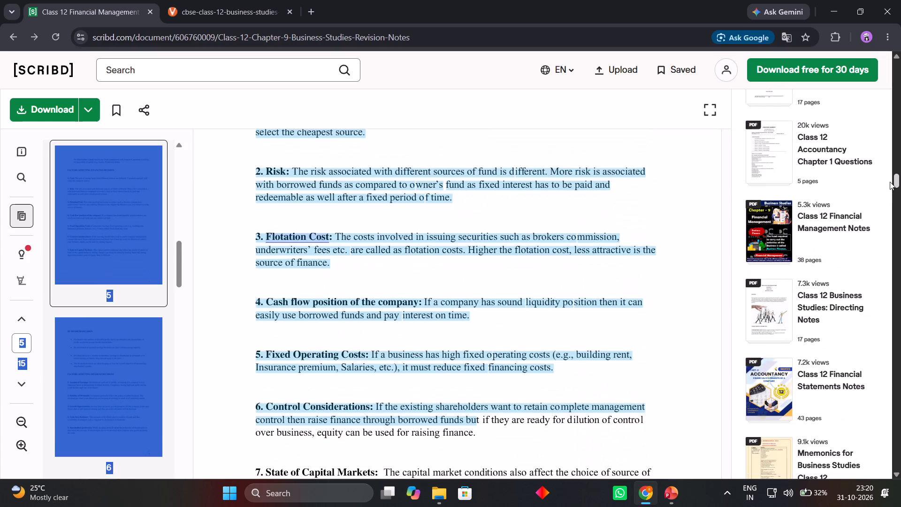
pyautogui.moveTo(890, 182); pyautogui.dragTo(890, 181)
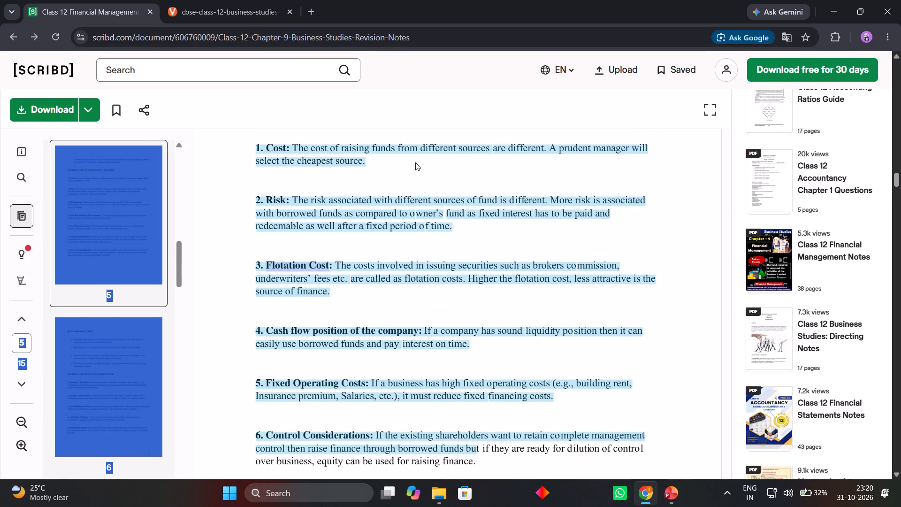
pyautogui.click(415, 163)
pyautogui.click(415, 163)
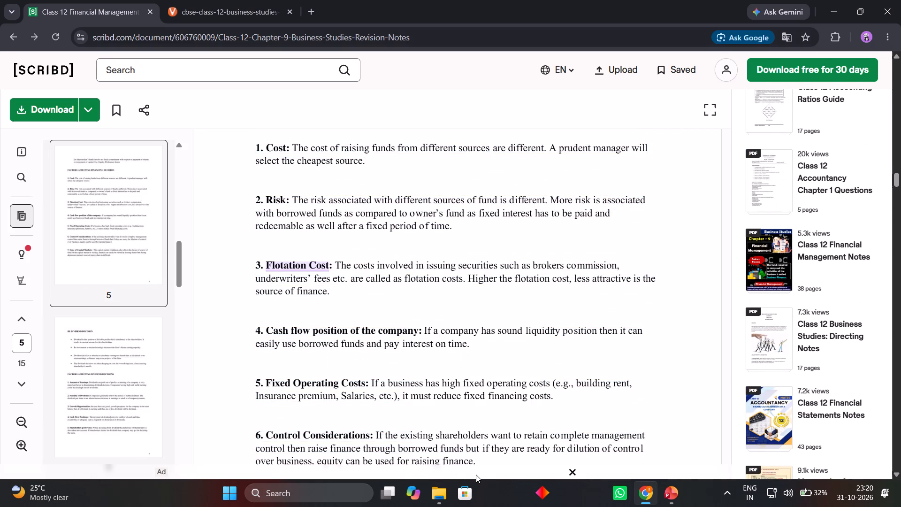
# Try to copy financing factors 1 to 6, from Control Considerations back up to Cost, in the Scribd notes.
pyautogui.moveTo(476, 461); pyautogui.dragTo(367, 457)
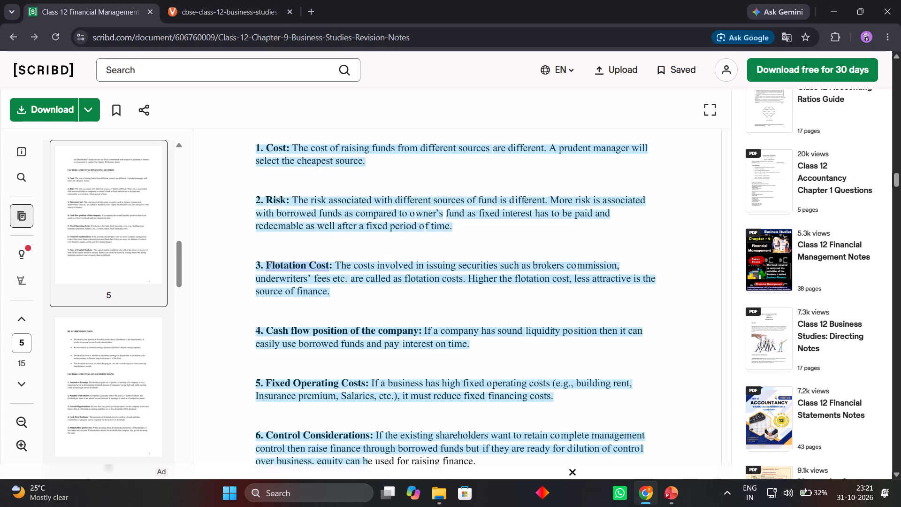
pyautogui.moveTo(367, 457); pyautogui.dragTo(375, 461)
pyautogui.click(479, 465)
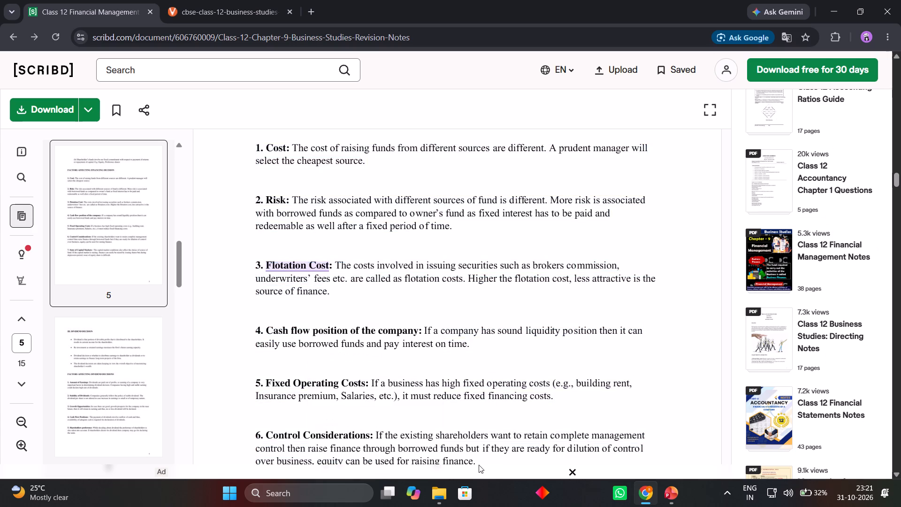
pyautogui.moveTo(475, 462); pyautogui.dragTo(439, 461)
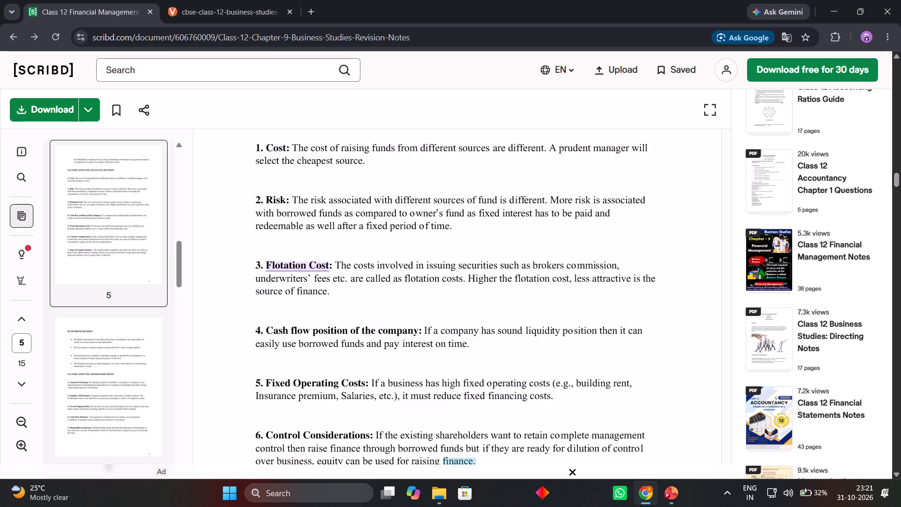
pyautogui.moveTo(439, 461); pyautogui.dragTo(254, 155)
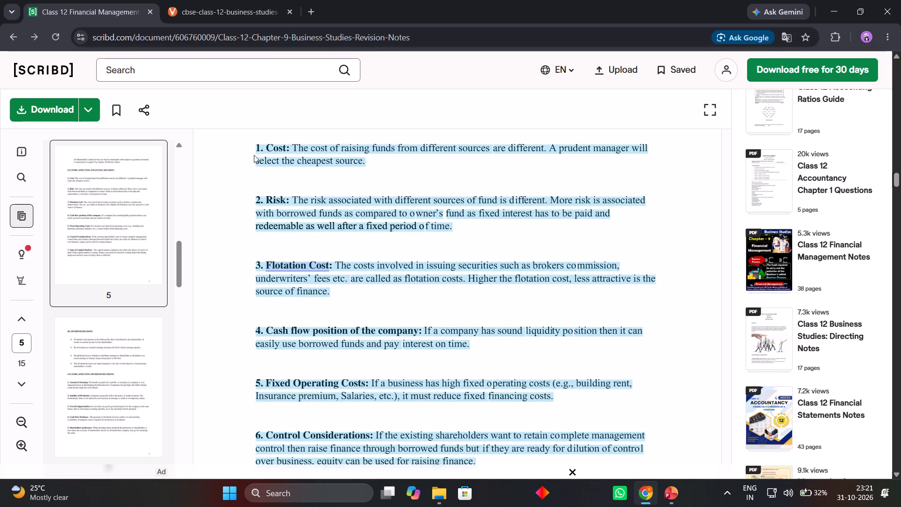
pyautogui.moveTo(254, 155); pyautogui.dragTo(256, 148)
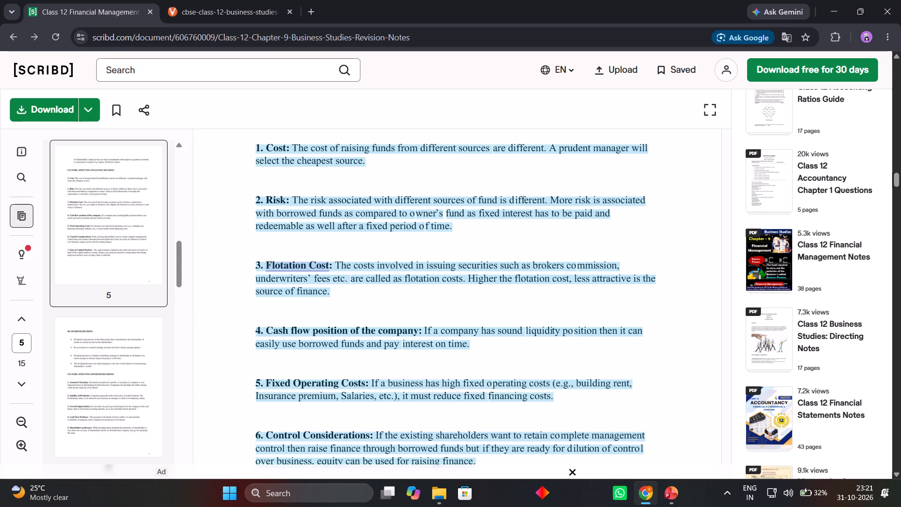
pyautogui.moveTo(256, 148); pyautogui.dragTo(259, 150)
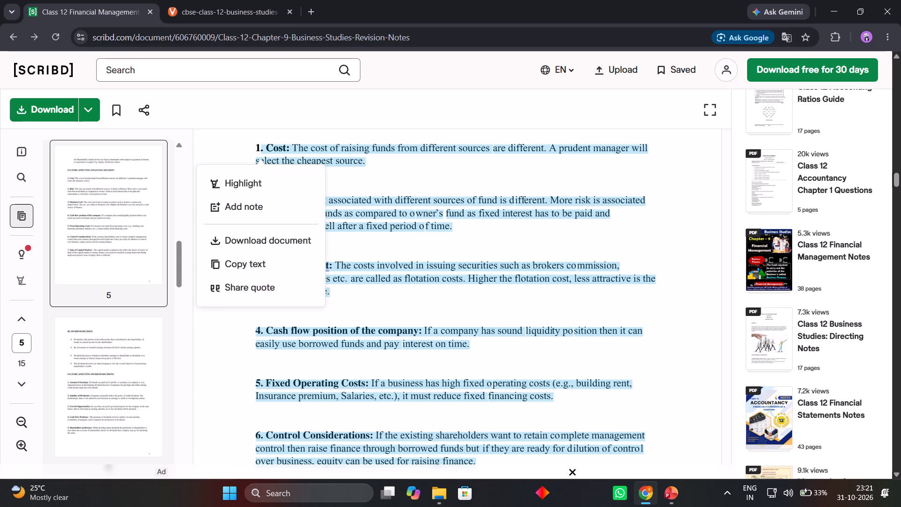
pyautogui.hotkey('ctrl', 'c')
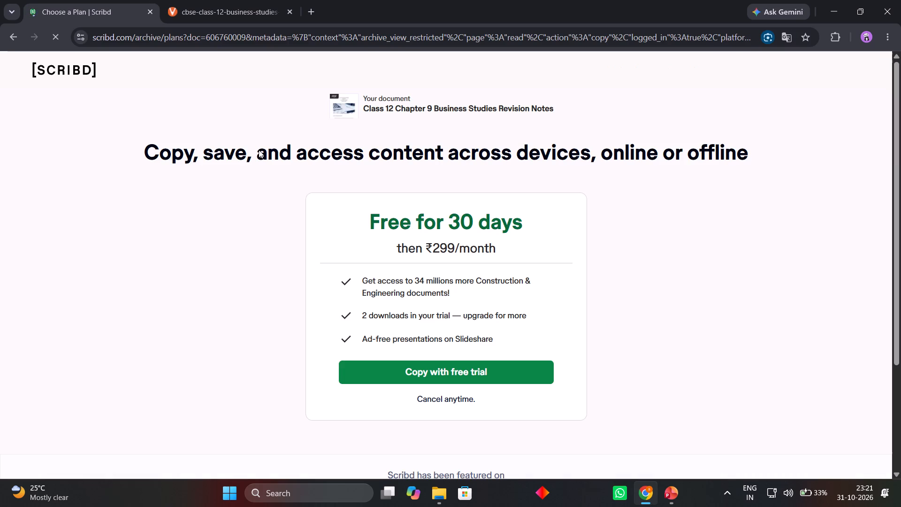
# Leave Scribd for the Google results and open Vedantu's Revision Notes for Class 12 Business Studies Chapter 9.
pyautogui.click(9, 38)
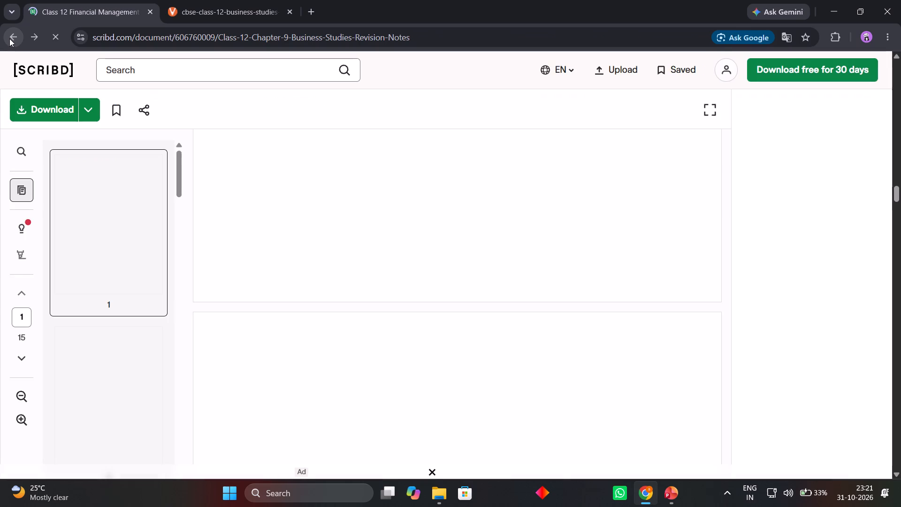
pyautogui.click(9, 38)
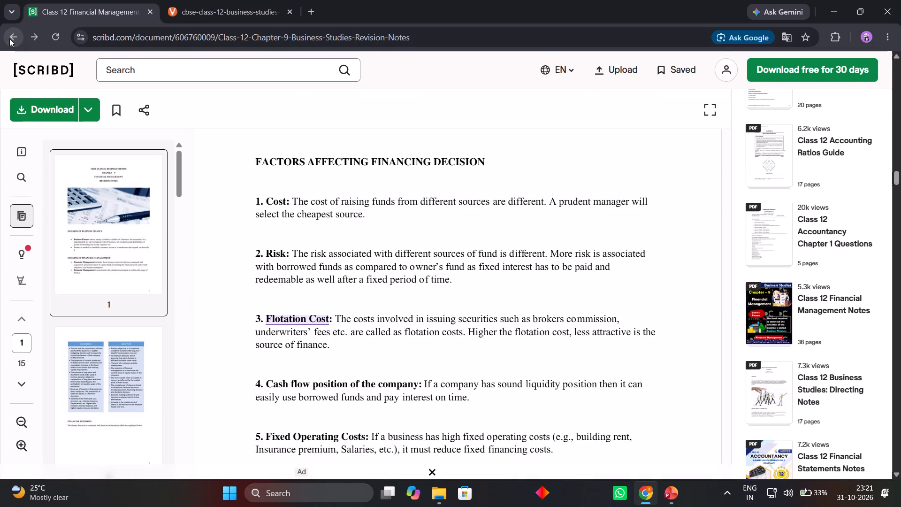
pyautogui.click(9, 38)
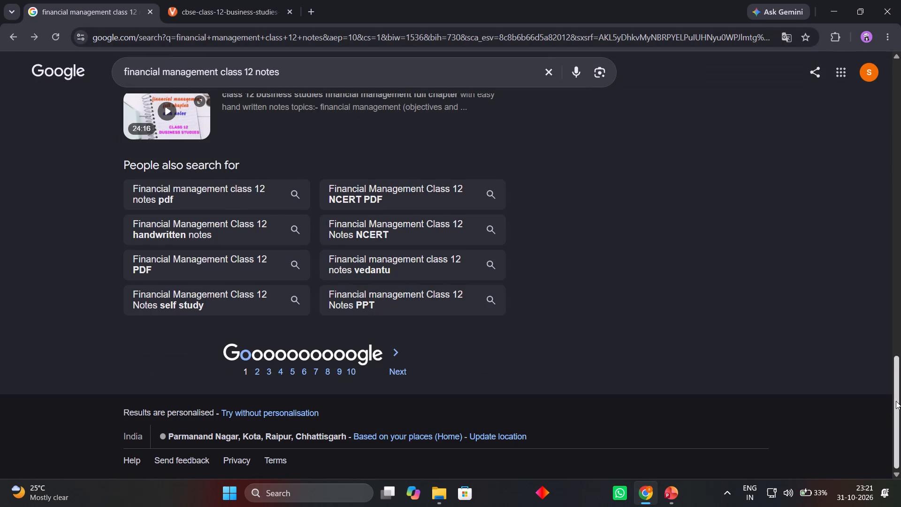
pyautogui.moveTo(896, 401); pyautogui.dragTo(882, 215)
pyautogui.click(253, 332)
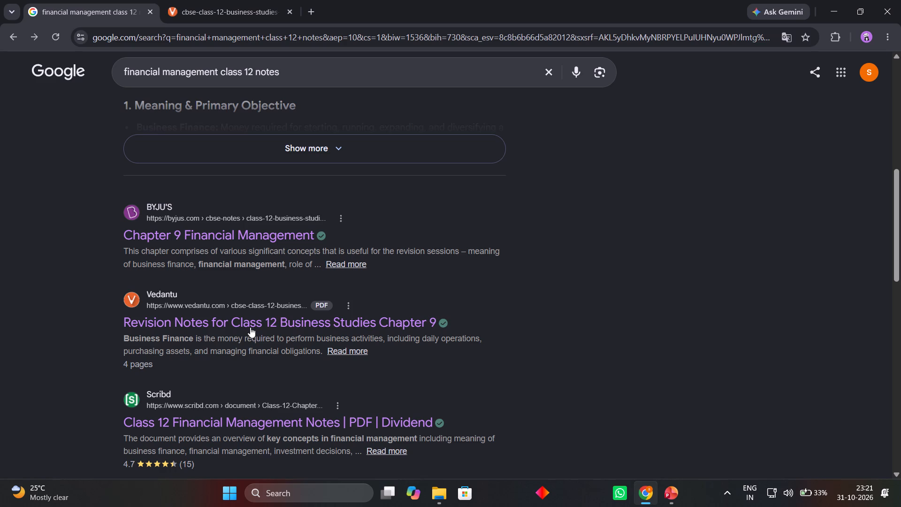
pyautogui.click(249, 326)
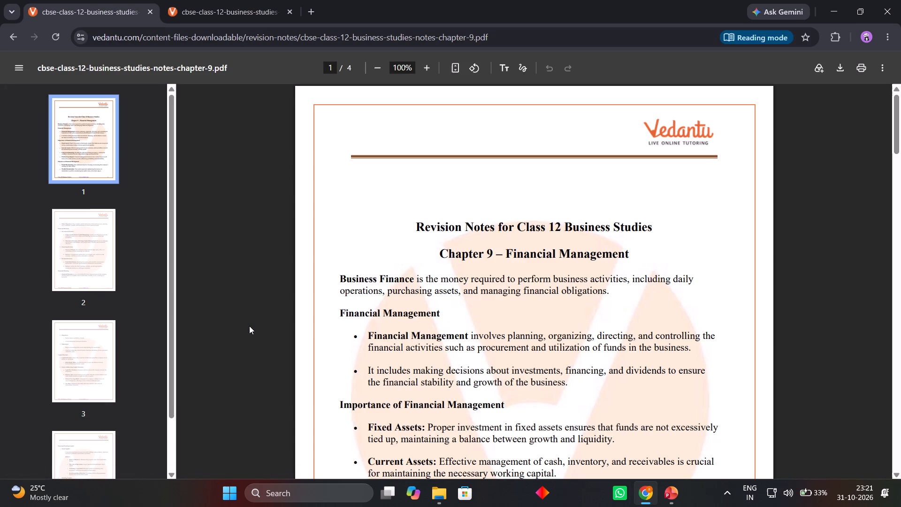
# Test text selection in the Vedantu Chapter 9 PDF and examine its pages for factors affecting investment, financing and dividend decisions.
pyautogui.moveTo(360, 382); pyautogui.dragTo(562, 457)
pyautogui.moveTo(562, 457); pyautogui.dragTo(562, 457)
pyautogui.moveTo(473, 399); pyautogui.dragTo(540, 400)
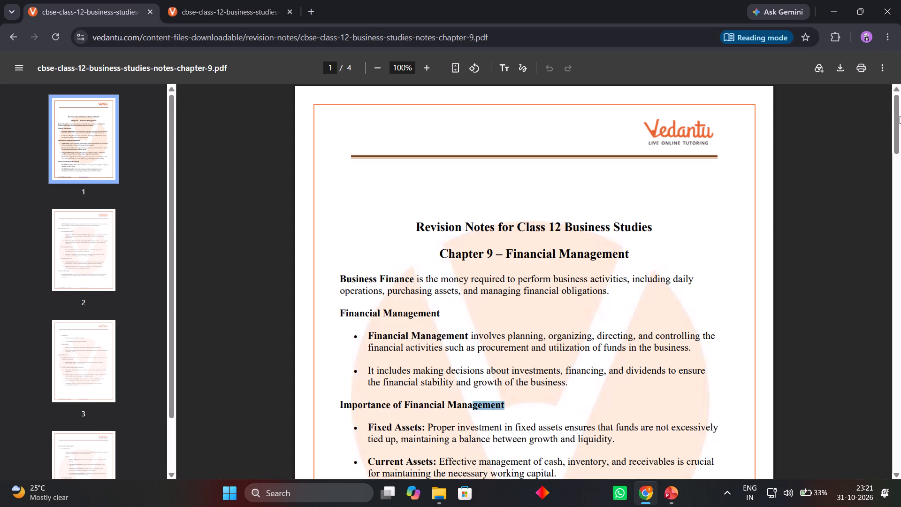
pyautogui.moveTo(900, 116); pyautogui.dragTo(900, 229)
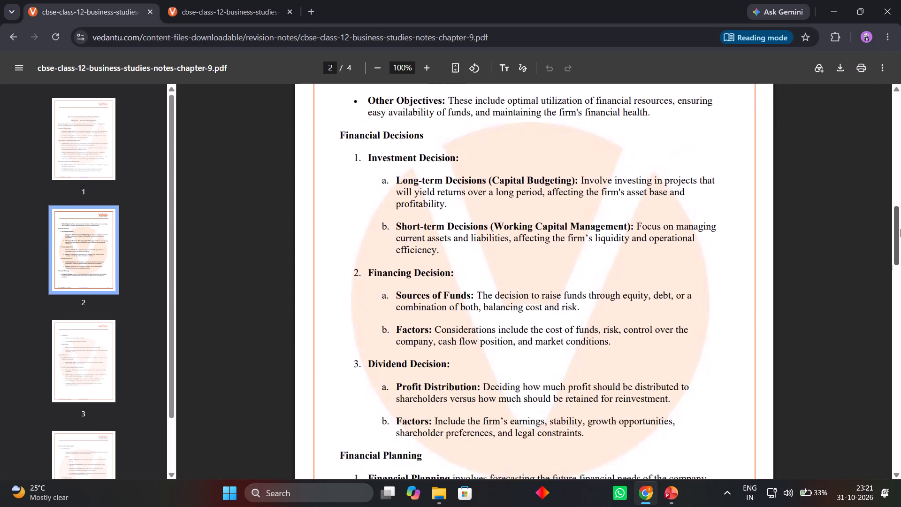
pyautogui.moveTo(900, 229); pyautogui.dragTo(900, 315)
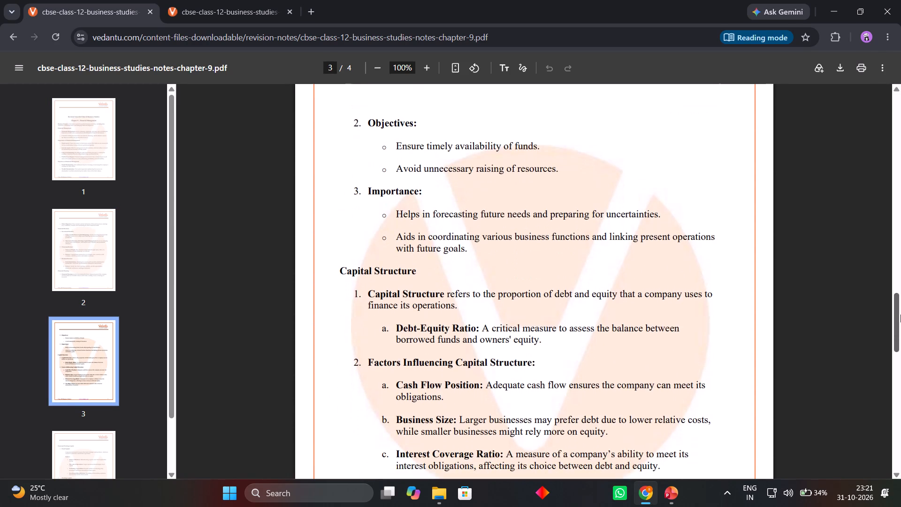
pyautogui.moveTo(900, 315); pyautogui.dragTo(900, 350)
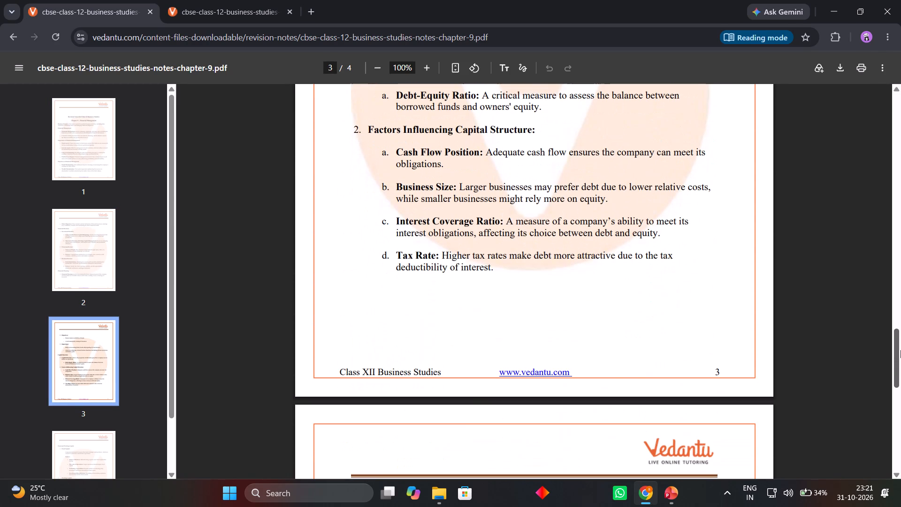
pyautogui.moveTo(900, 350); pyautogui.dragTo(900, 506)
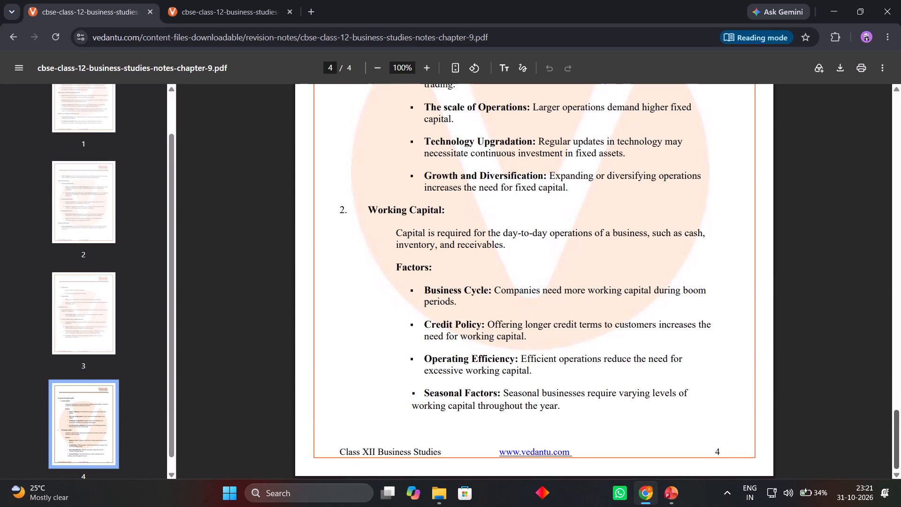
pyautogui.moveTo(900, 506); pyautogui.dragTo(898, 506)
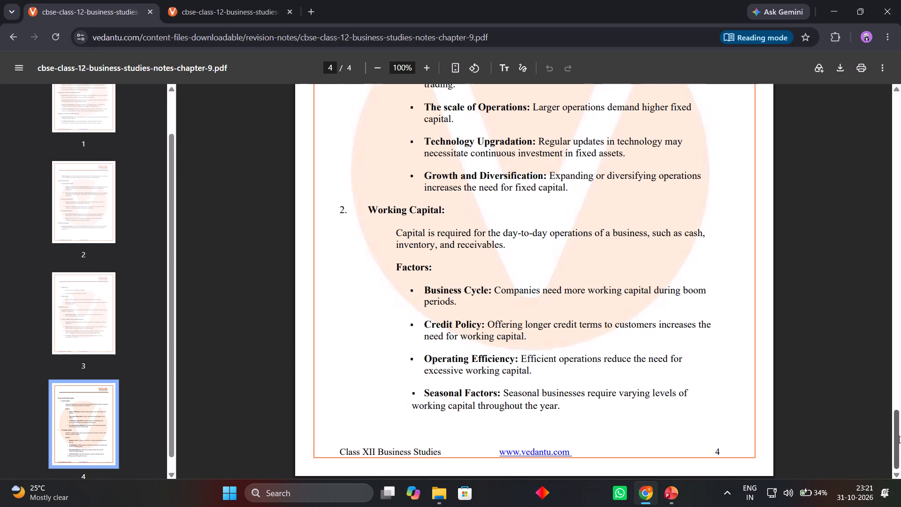
pyautogui.moveTo(899, 436); pyautogui.dragTo(895, 403)
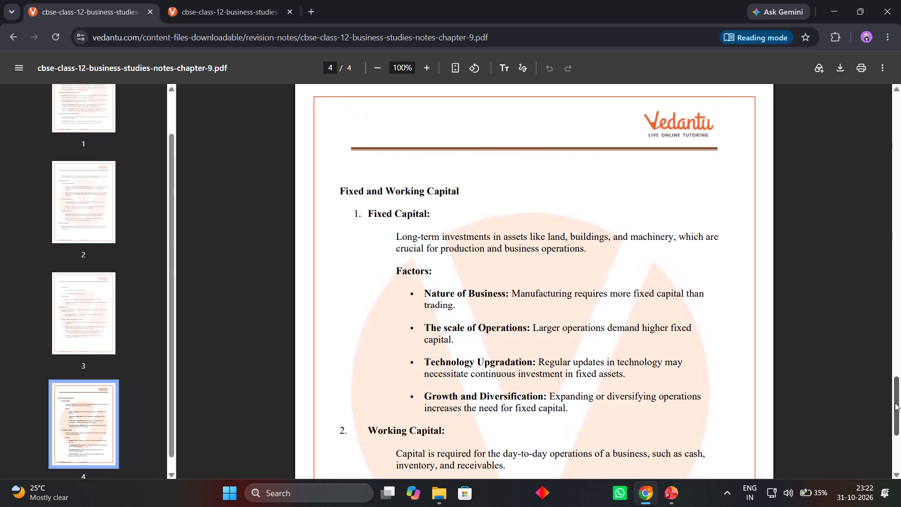
pyautogui.moveTo(895, 403); pyautogui.dragTo(896, 335)
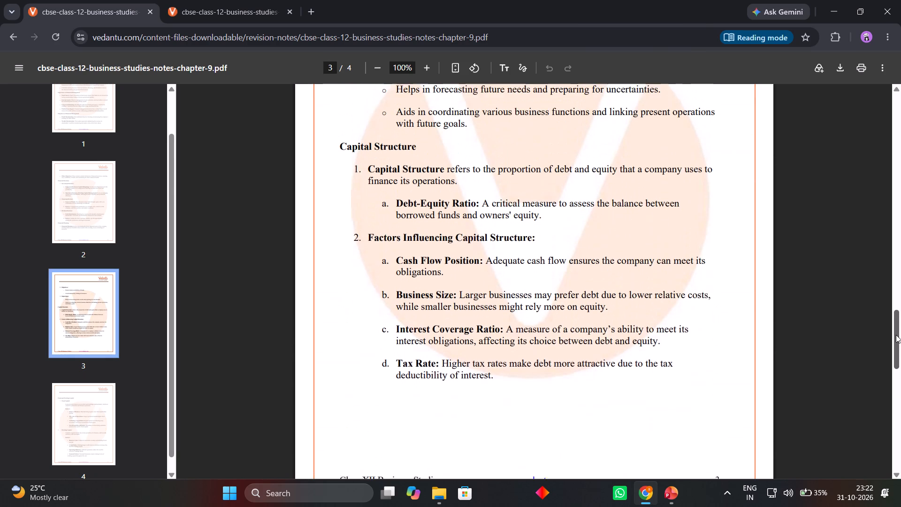
pyautogui.moveTo(896, 335); pyautogui.dragTo(897, 336)
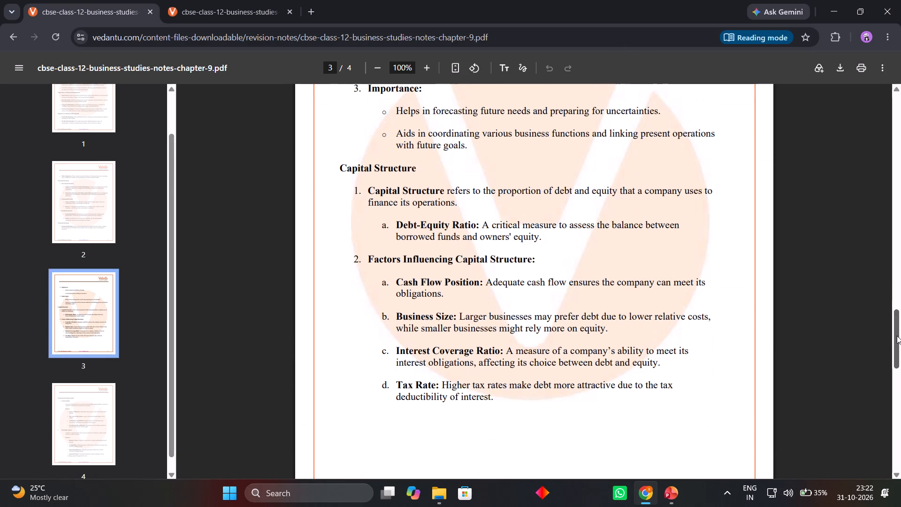
pyautogui.moveTo(897, 336); pyautogui.dragTo(896, 332)
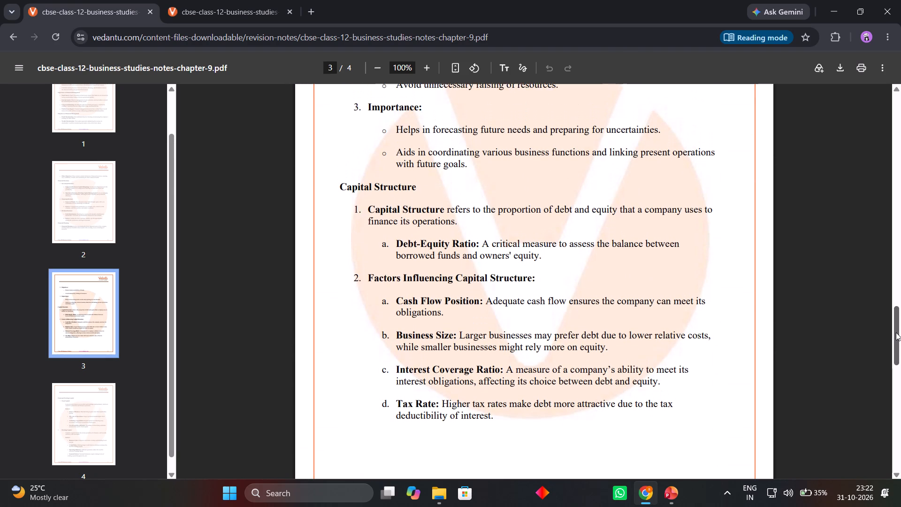
pyautogui.moveTo(896, 332); pyautogui.dragTo(892, 310)
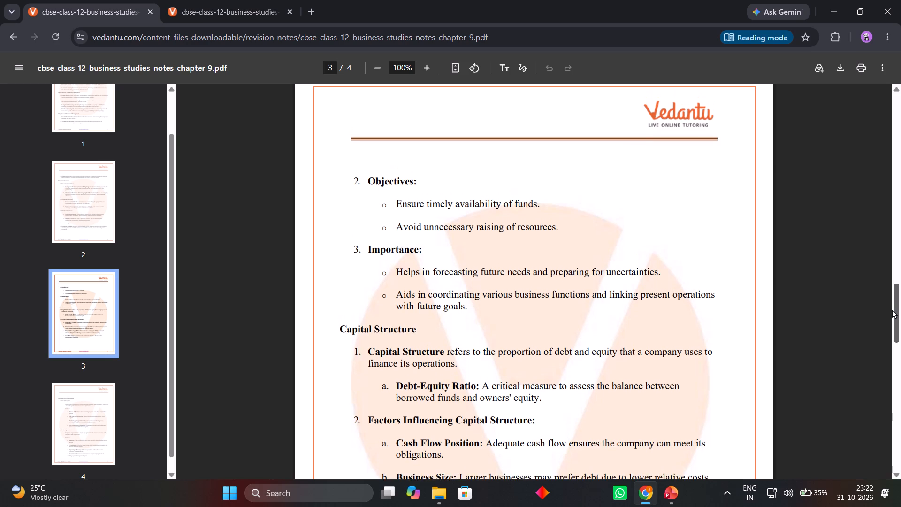
pyautogui.moveTo(892, 310); pyautogui.dragTo(893, 312)
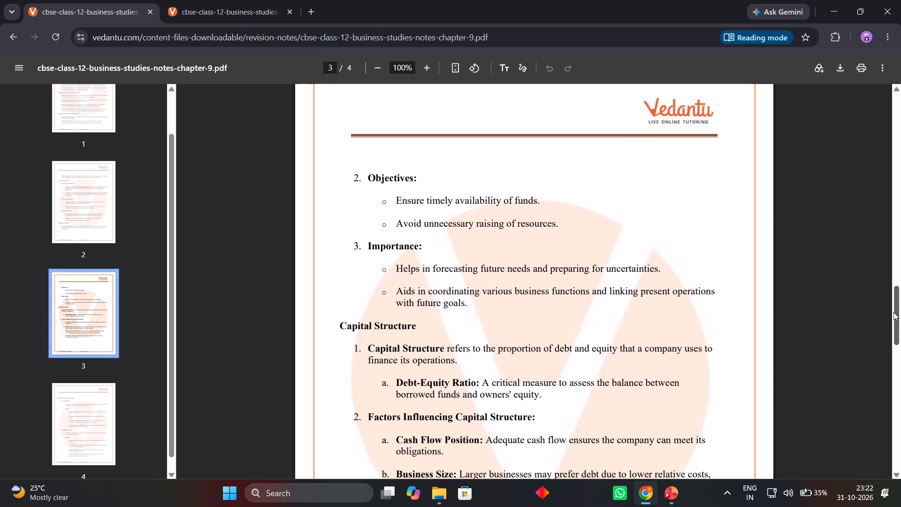
pyautogui.moveTo(893, 312); pyautogui.dragTo(878, 256)
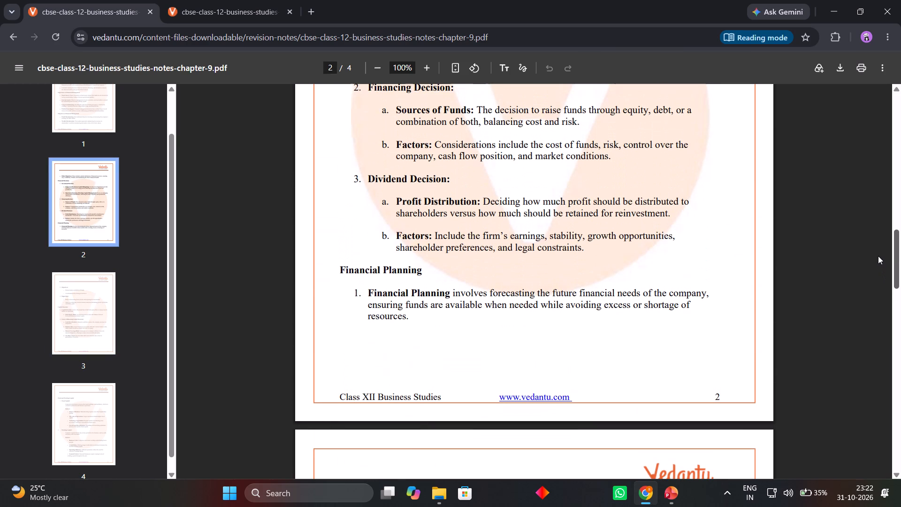
pyautogui.moveTo(878, 256); pyautogui.dragTo(878, 257)
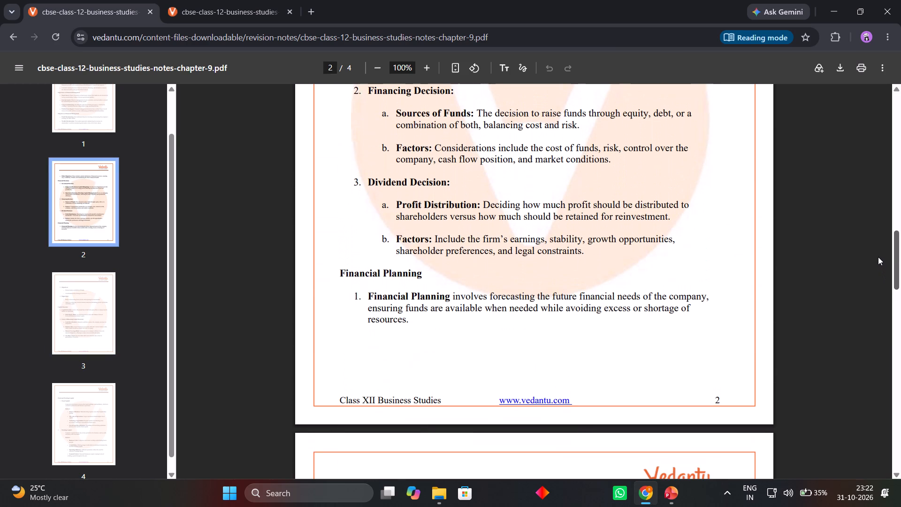
pyautogui.moveTo(878, 257); pyautogui.dragTo(878, 262)
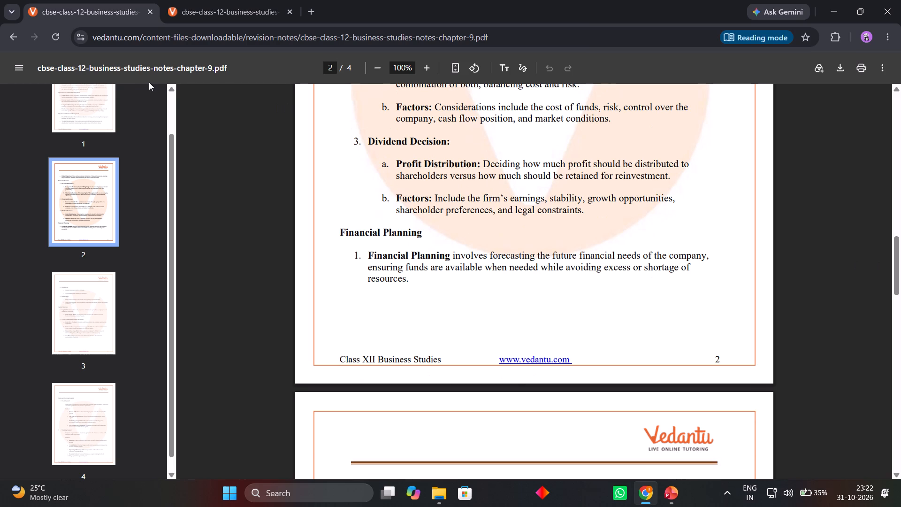
# Check the BYJU'S Chapter 9 Financial Management page from the Google results and return to the results.
pyautogui.click(9, 35)
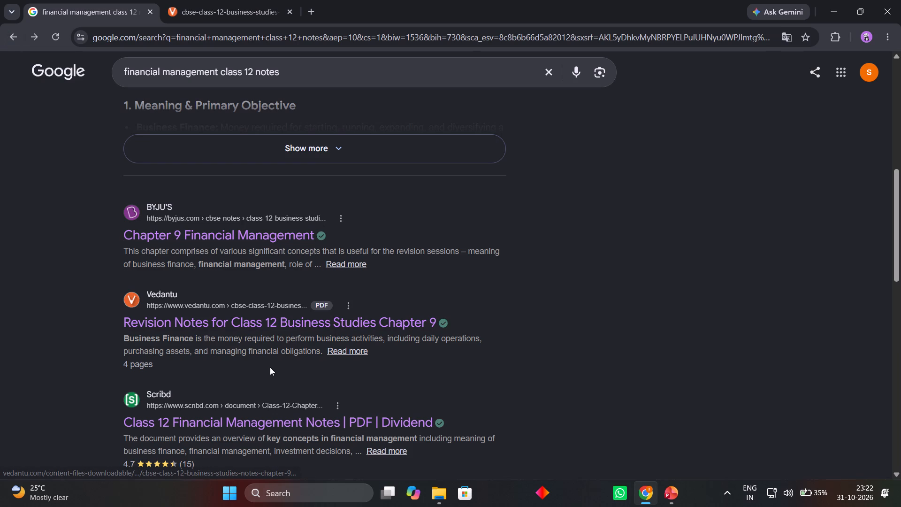
pyautogui.click(263, 233)
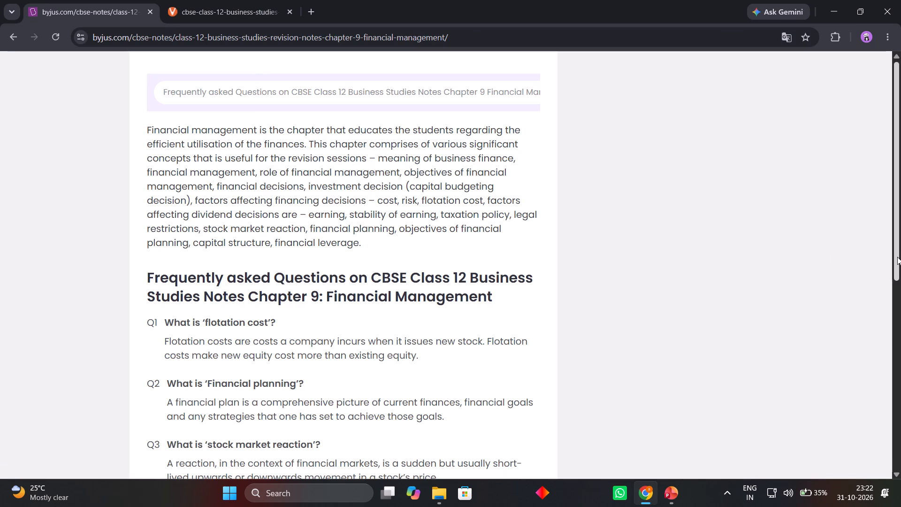
pyautogui.click(8, 43)
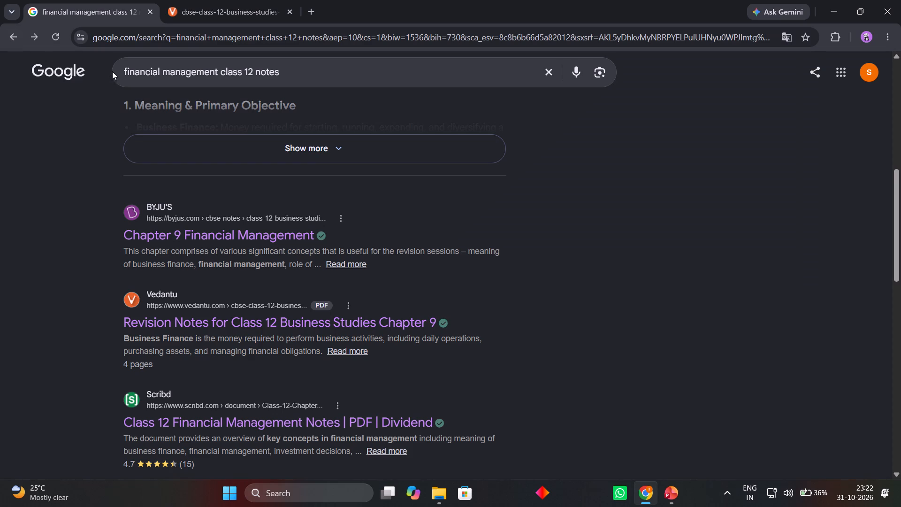
# Search Google for "class 12 business studies chapter 9 financial management notes" and open the BYJU'S result.
pyautogui.click(125, 72)
pyautogui.write('chapter 9')
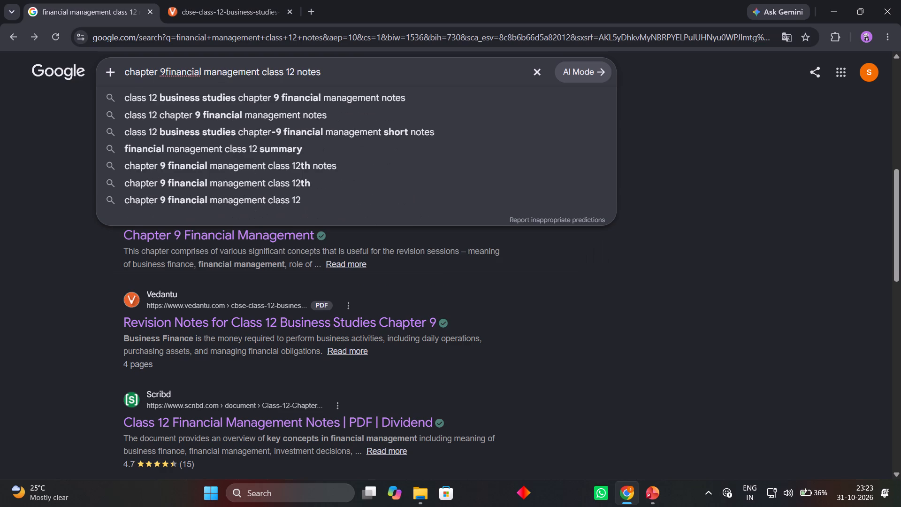
pyautogui.press('space')
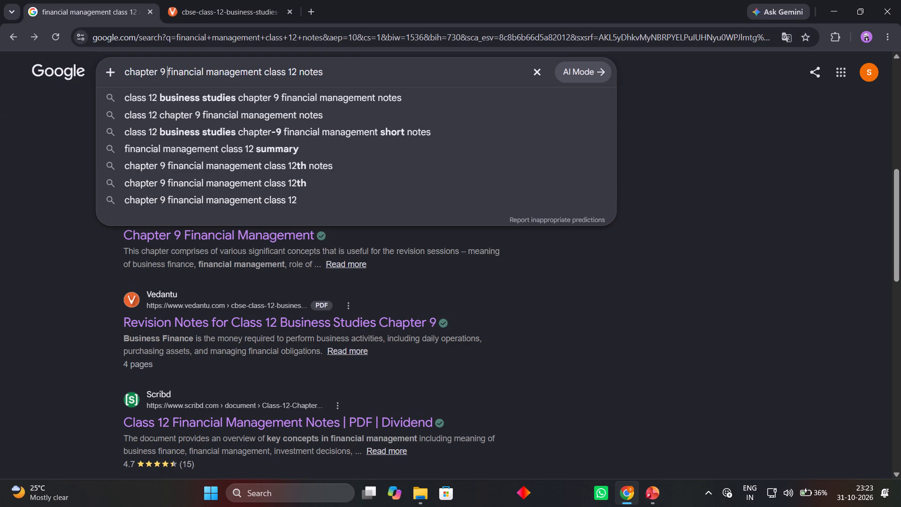
pyautogui.click(269, 100)
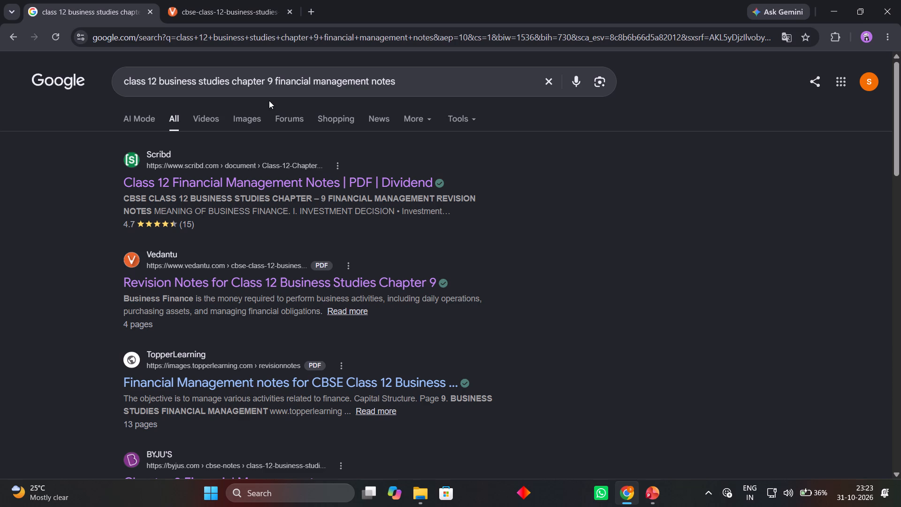
pyautogui.click(212, 466)
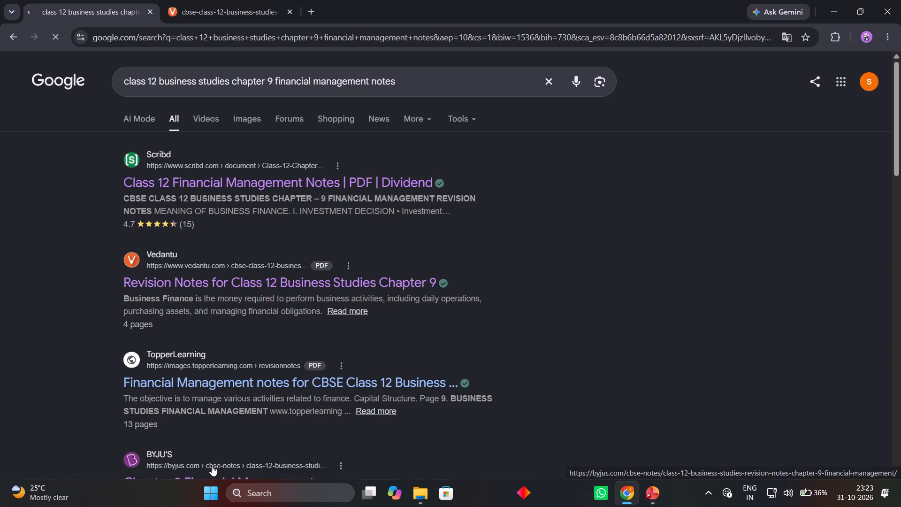
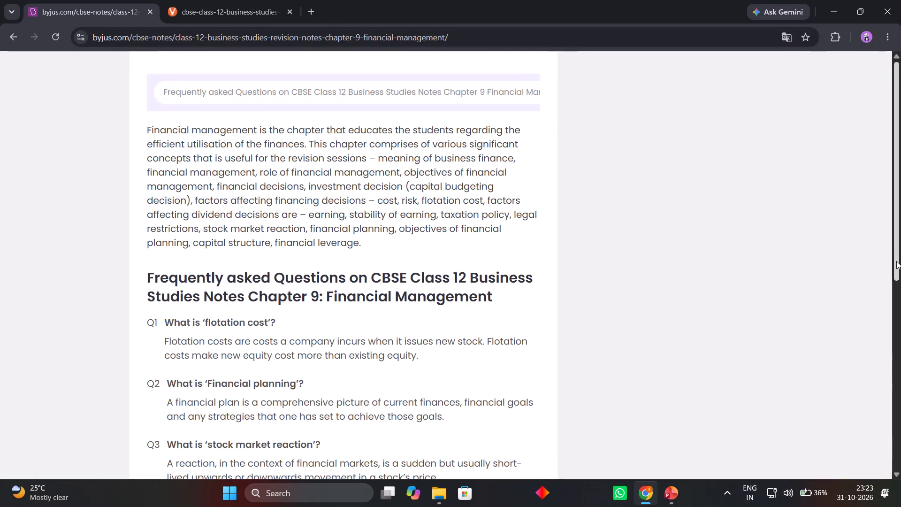
# Skim the rest of the BYJU'S Chapter 9 page for usable notes and go back to the Google results.
pyautogui.moveTo(894, 255); pyautogui.dragTo(900, 448)
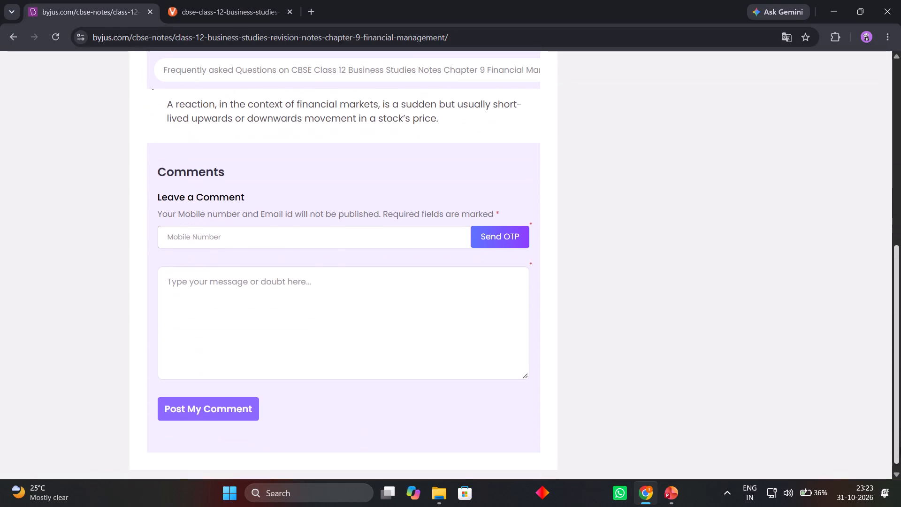
pyautogui.moveTo(900, 448); pyautogui.dragTo(893, 148)
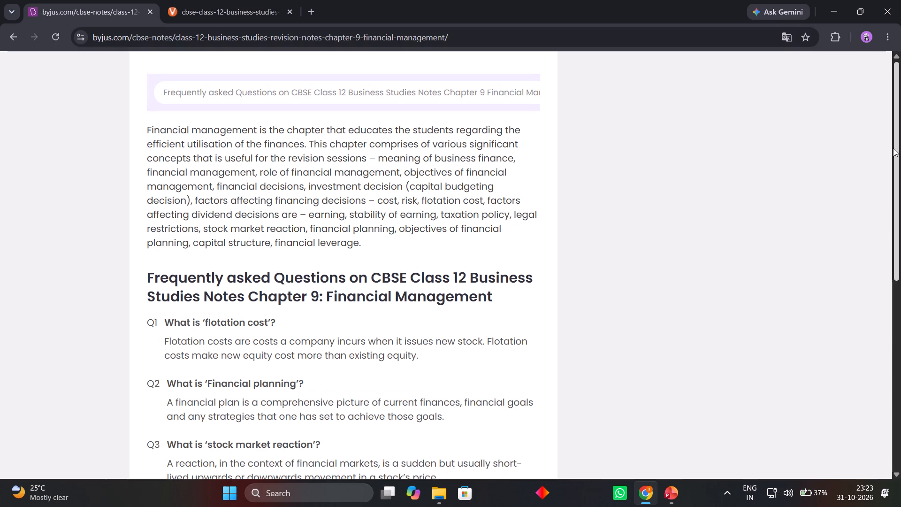
pyautogui.moveTo(893, 148); pyautogui.dragTo(844, 75)
pyautogui.click(10, 43)
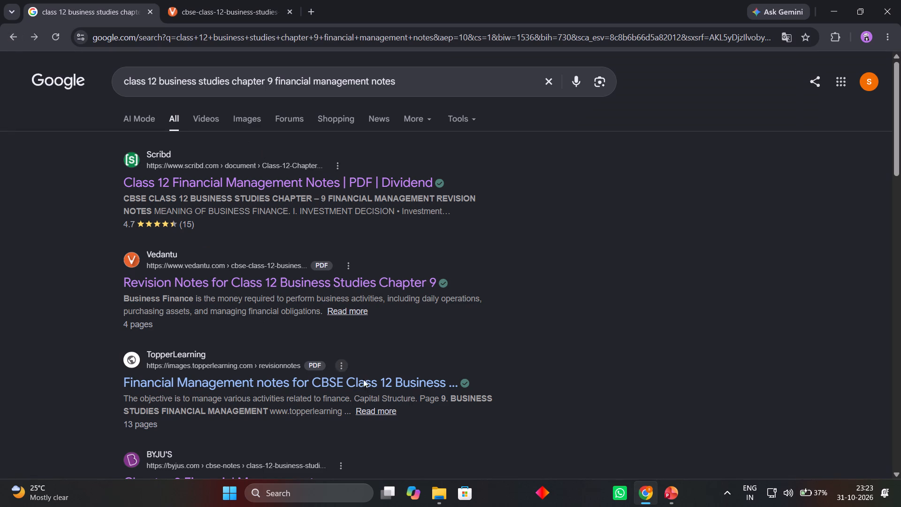
# Open TopperLearning's Financial Management notes PDF from the results and examine it from page 2 for factors affecting financial decisions.
pyautogui.click(279, 383)
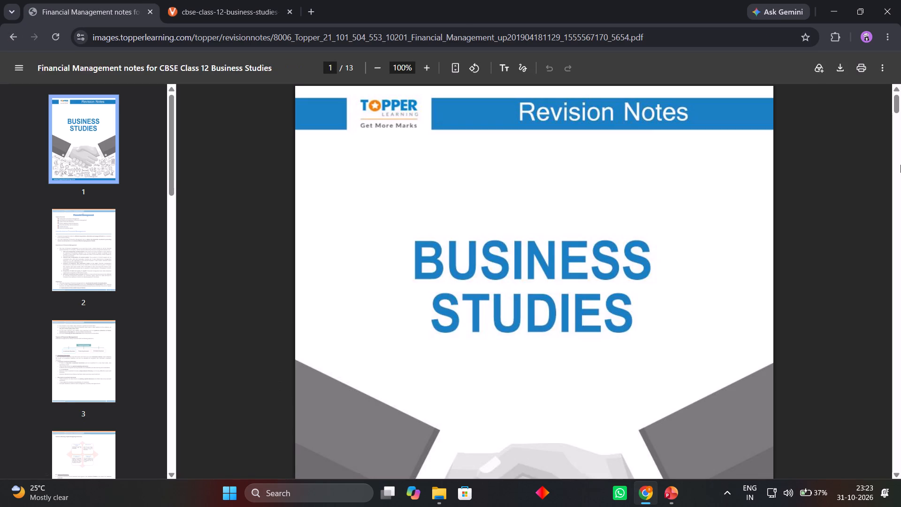
pyautogui.click(79, 281)
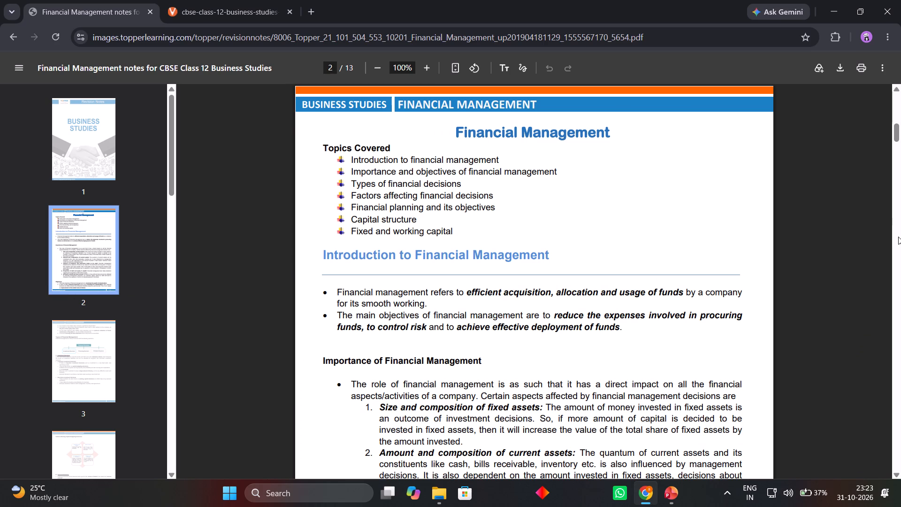
pyautogui.moveTo(899, 134); pyautogui.dragTo(896, 133)
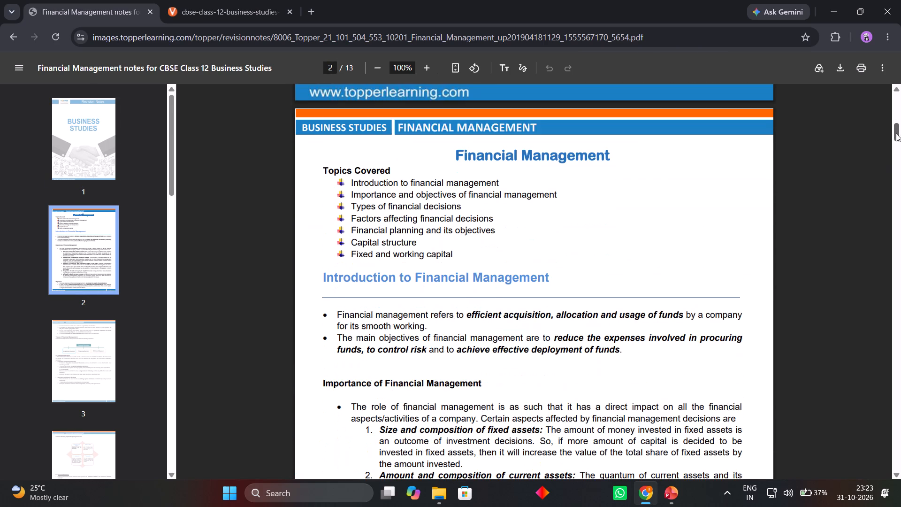
pyautogui.moveTo(896, 133); pyautogui.dragTo(898, 141)
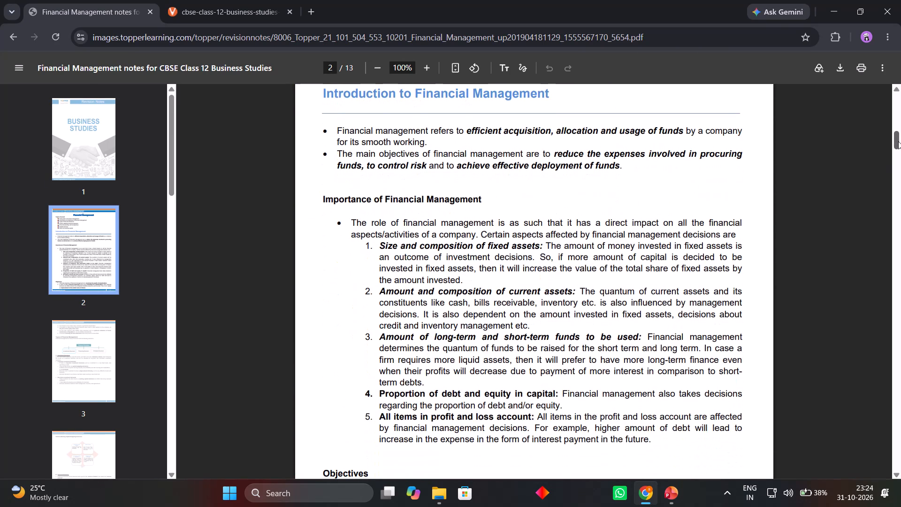
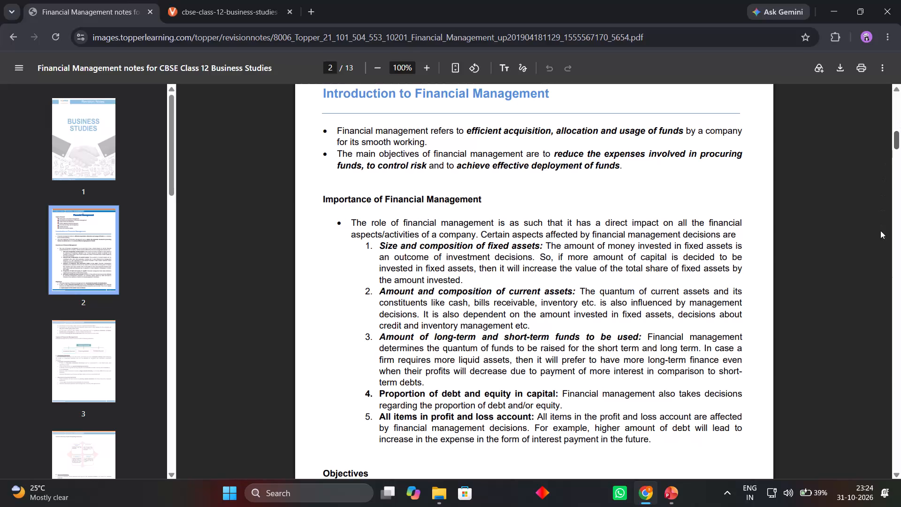
# Switch to the PowerPoint presentation and review the Importance of Financial Management slide against the PDF notes.
pyautogui.click(674, 495)
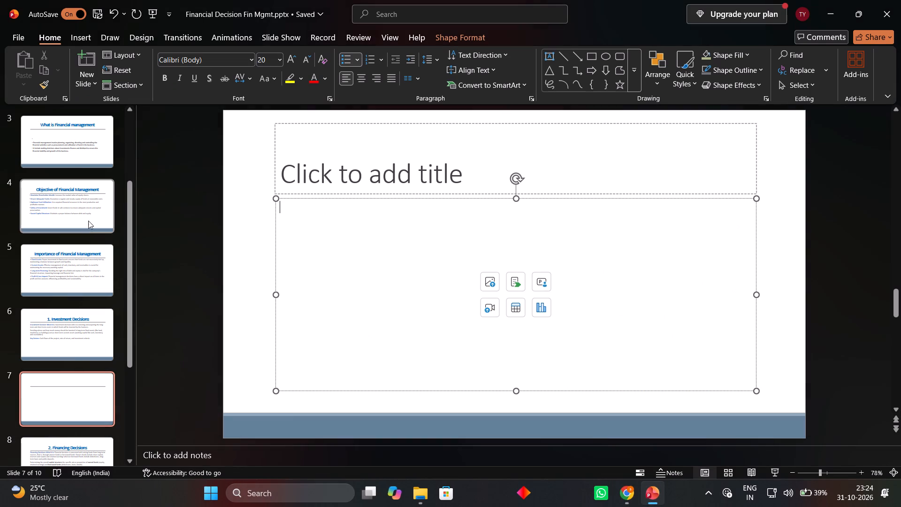
pyautogui.click(76, 271)
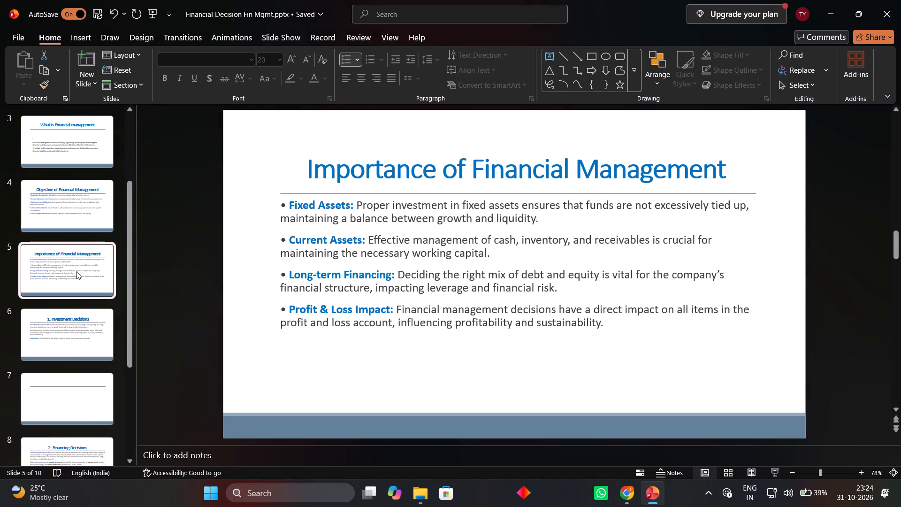
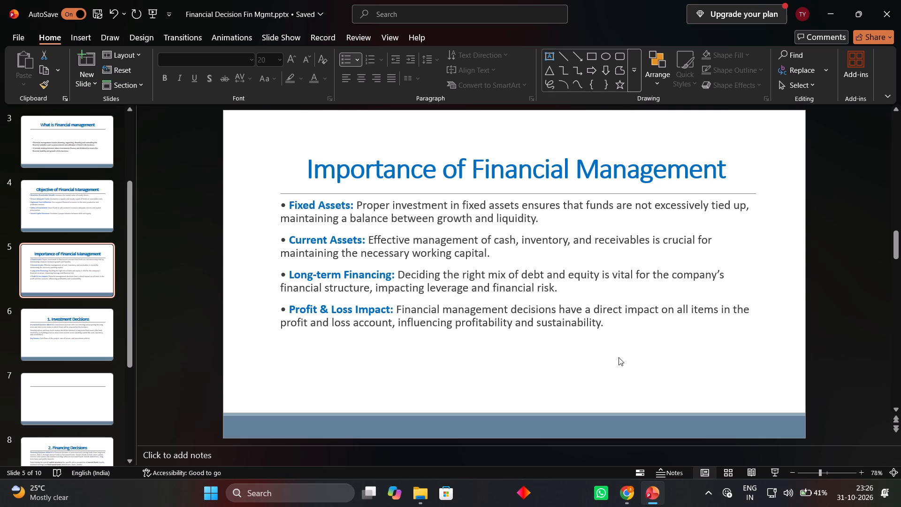
# Switch to the PDF notes in Chrome and copy the five numbered points under Importance of Financial Management.
pyautogui.click(627, 492)
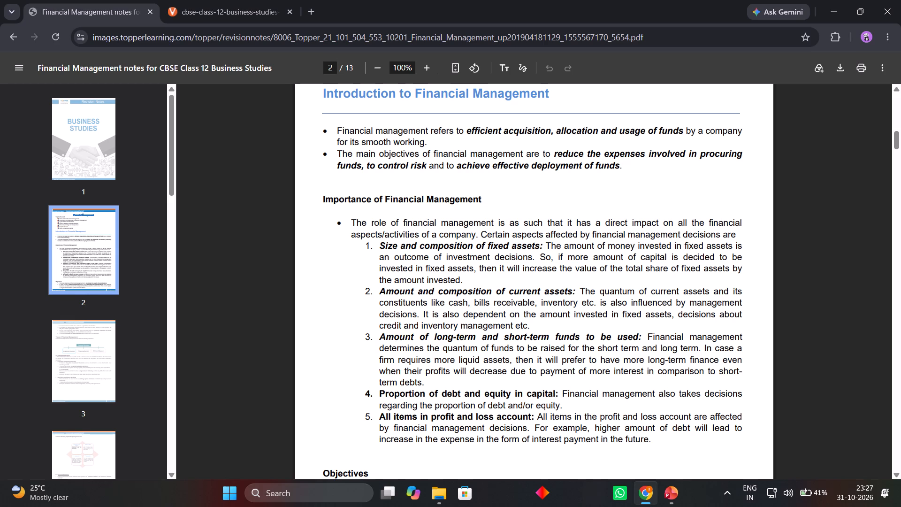
pyautogui.moveTo(656, 442); pyautogui.dragTo(359, 242)
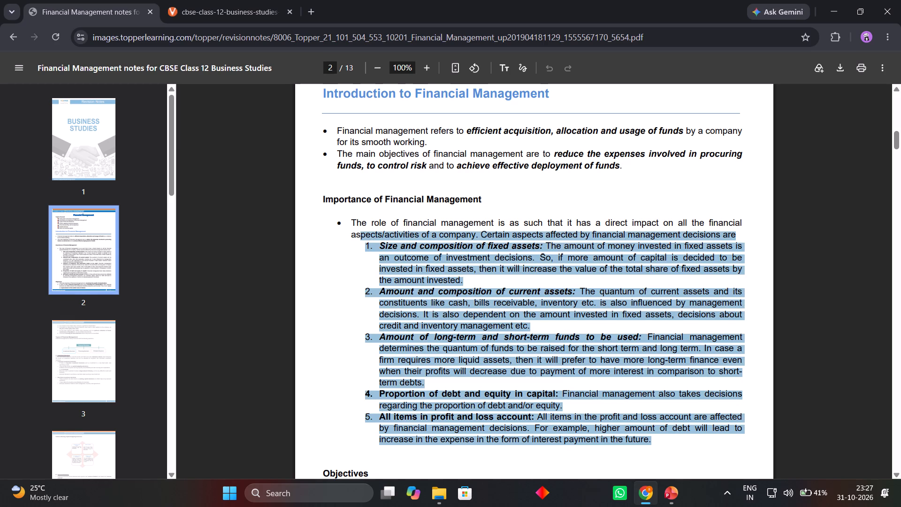
pyautogui.moveTo(359, 242); pyautogui.dragTo(365, 250)
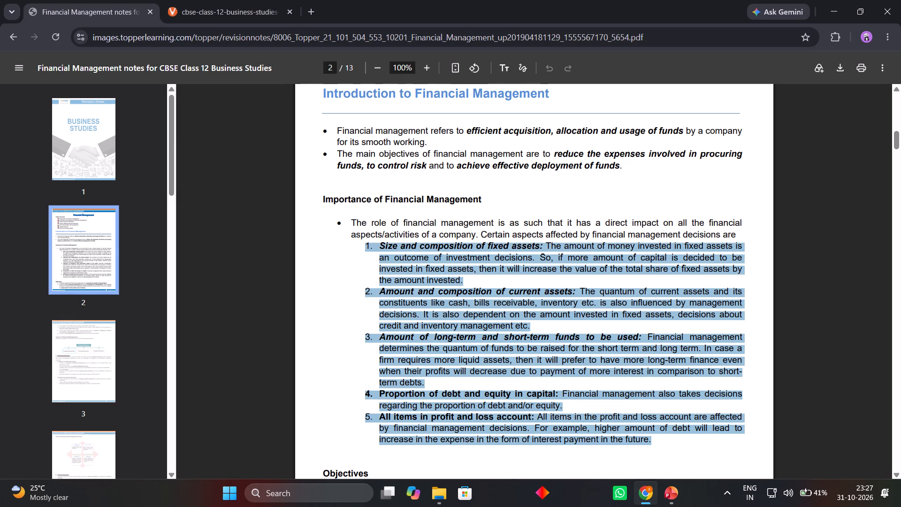
pyautogui.moveTo(365, 250); pyautogui.dragTo(365, 253)
pyautogui.moveTo(365, 253); pyautogui.dragTo(365, 253)
pyautogui.moveTo(365, 253); pyautogui.dragTo(369, 257)
pyautogui.hotkey('shift', 'Left')
pyautogui.hotkey('shift', 'Left')
pyautogui.moveTo(649, 441); pyautogui.dragTo(313, 235)
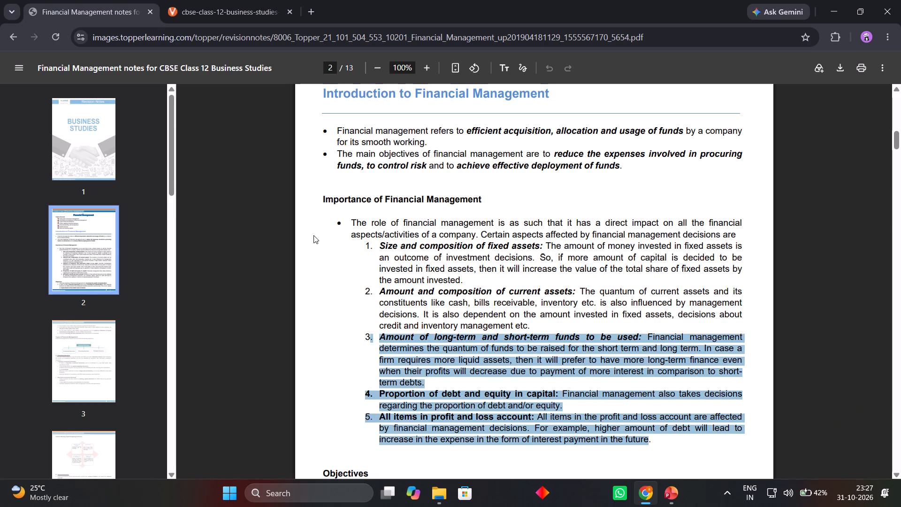
pyautogui.moveTo(364, 248); pyautogui.dragTo(384, 254)
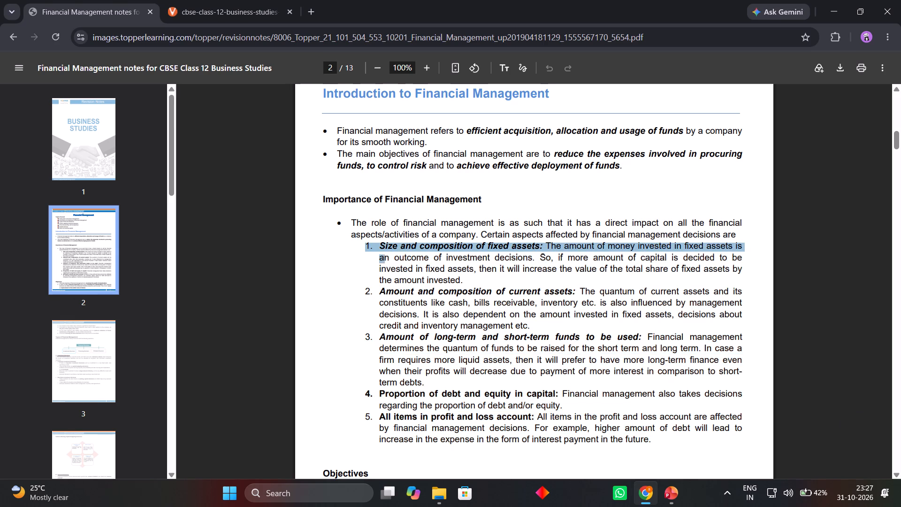
pyautogui.moveTo(384, 254); pyautogui.dragTo(696, 424)
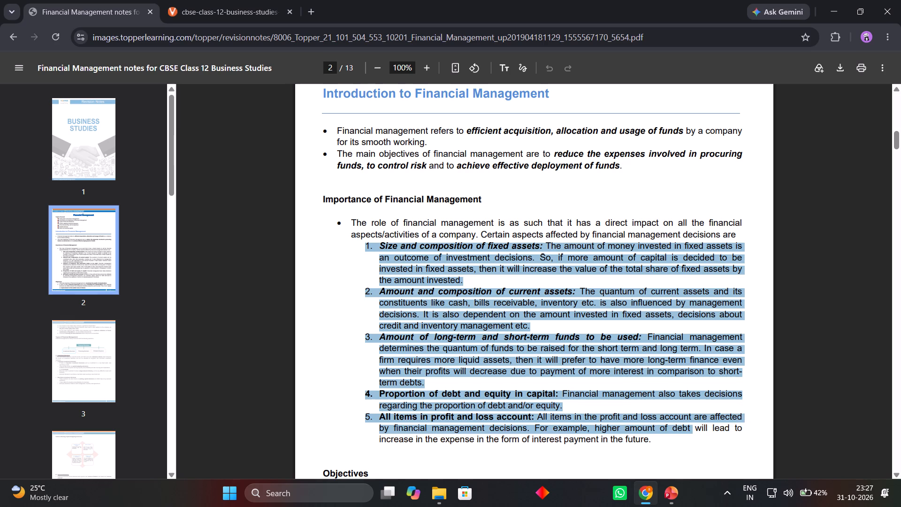
pyautogui.moveTo(696, 424); pyautogui.dragTo(682, 467)
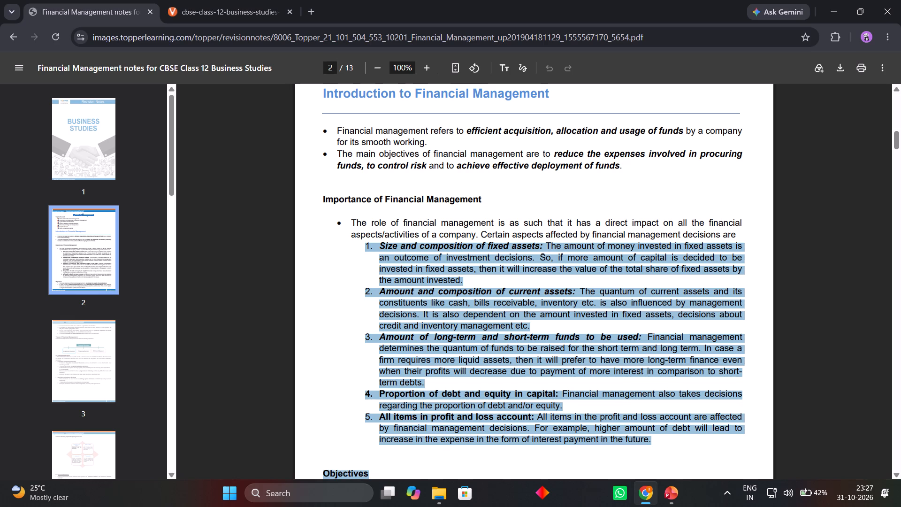
pyautogui.moveTo(682, 467); pyautogui.dragTo(663, 462)
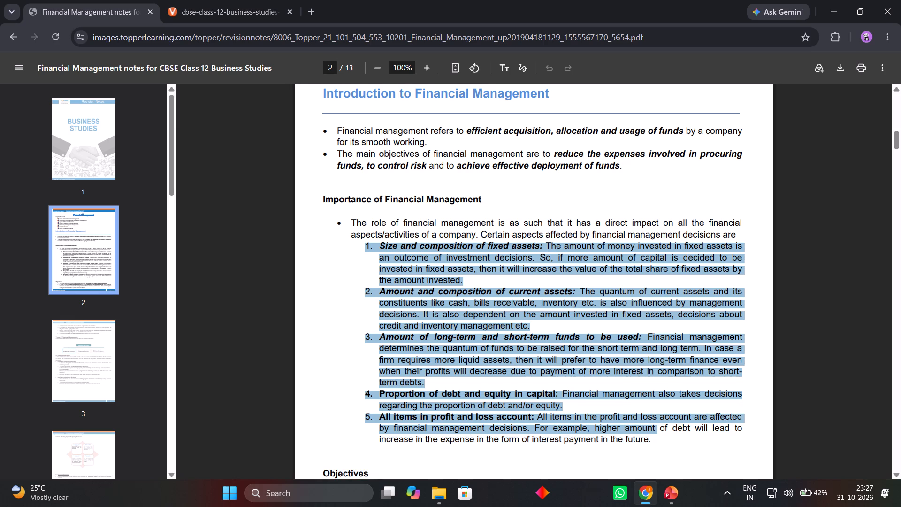
pyautogui.moveTo(663, 462); pyautogui.dragTo(668, 448)
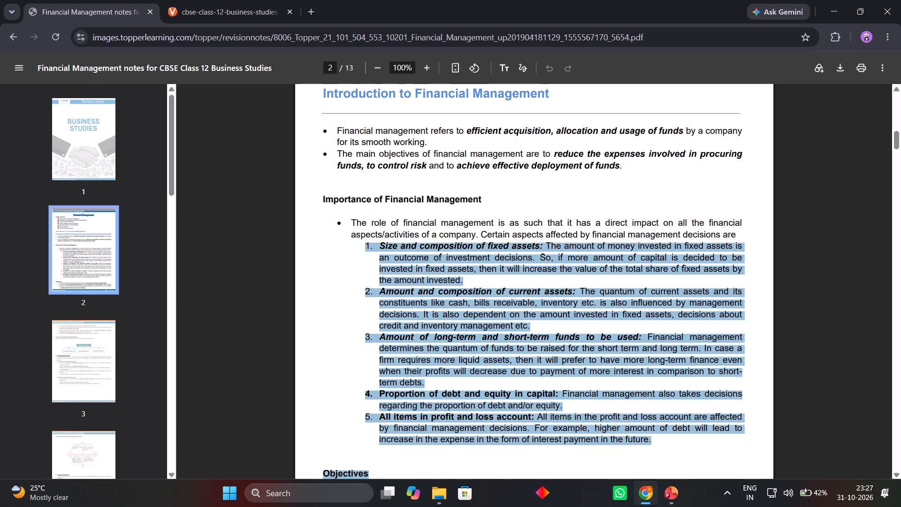
pyautogui.moveTo(668, 448); pyautogui.dragTo(655, 445)
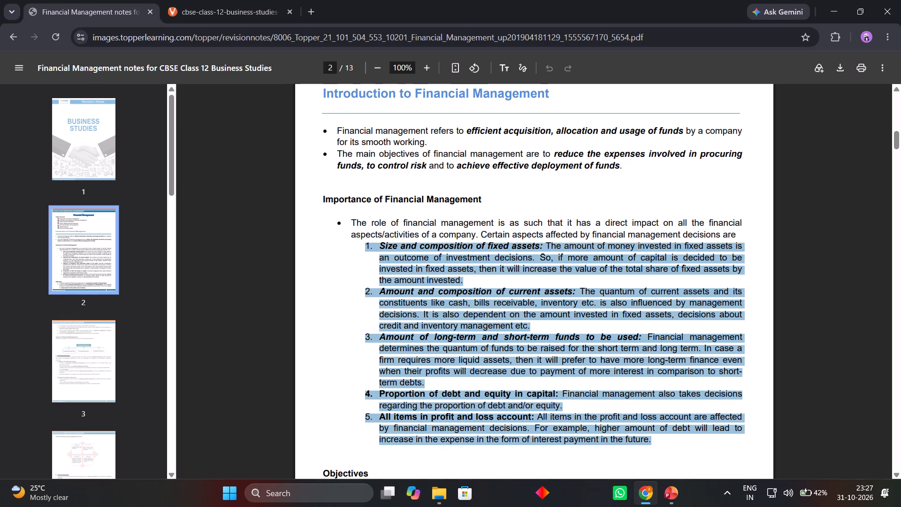
pyautogui.hotkey('ctrl', 'c')
pyautogui.hotkey('ctrl', 'c')
# Switch to PowerPoint and replace all four bullets on the Importance of Financial Management slide with the copied points.
pyautogui.click(672, 494)
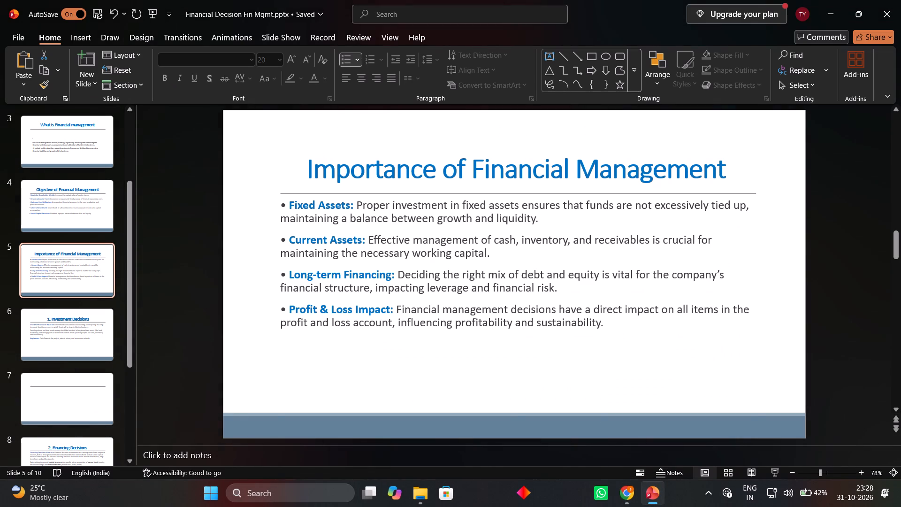
pyautogui.moveTo(610, 322); pyautogui.dragTo(279, 209)
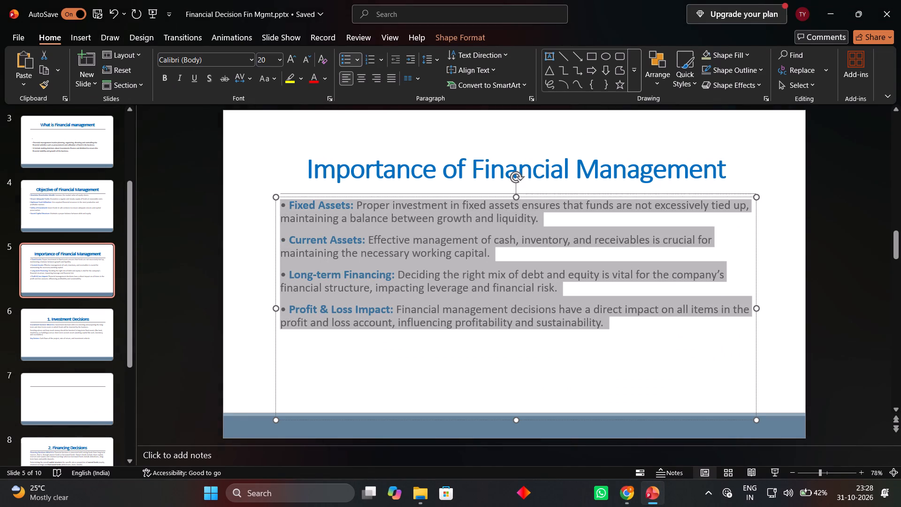
pyautogui.moveTo(279, 209); pyautogui.dragTo(280, 207)
pyautogui.hotkey('ctrl', 'v')
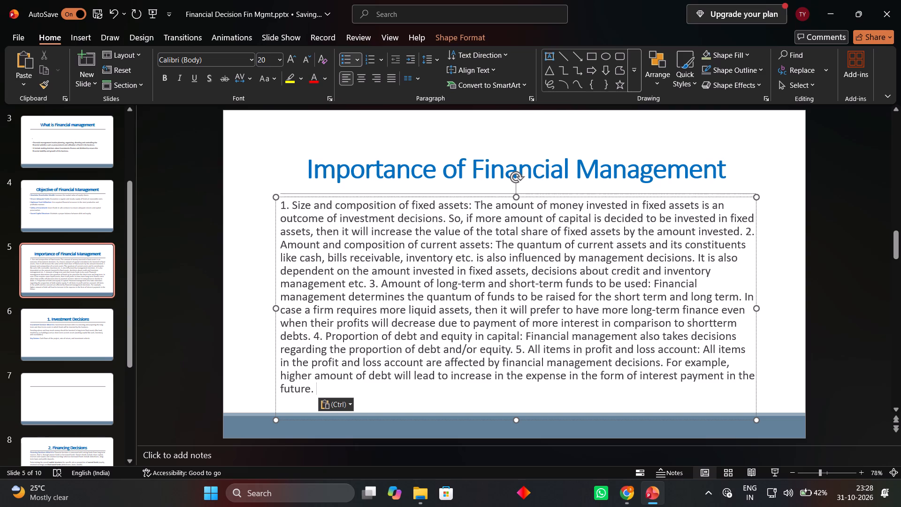
# Start points 2 (current assets) and 3 (long-term and short-term funds) each on their own paragraph.
pyautogui.click(748, 232)
pyautogui.press('Return')
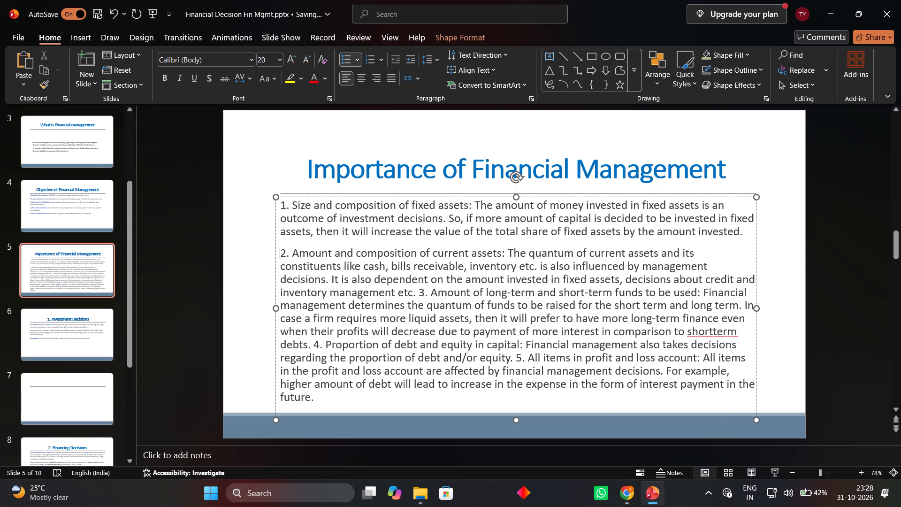
pyautogui.click(417, 291)
pyautogui.press('Right')
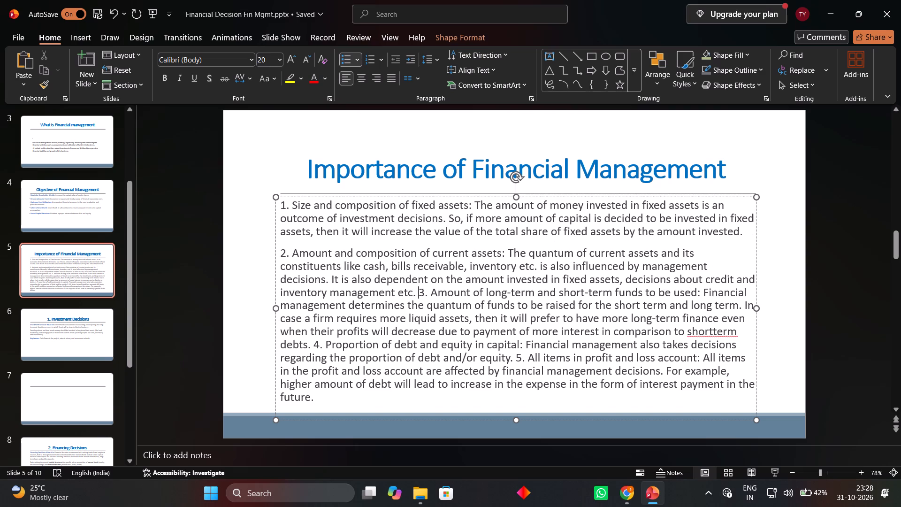
pyautogui.press('Return')
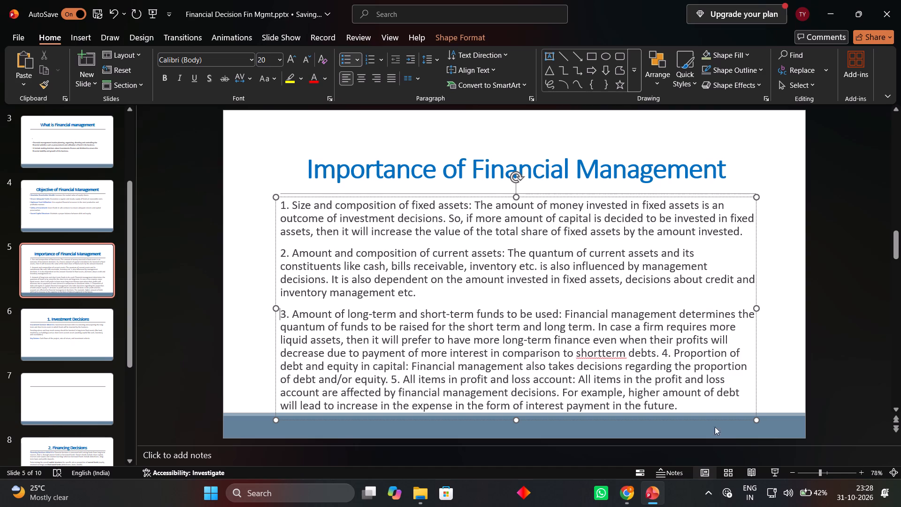
# Reduce the font size of all the slide's body text to 18.
pyautogui.moveTo(685, 410); pyautogui.dragTo(157, 205)
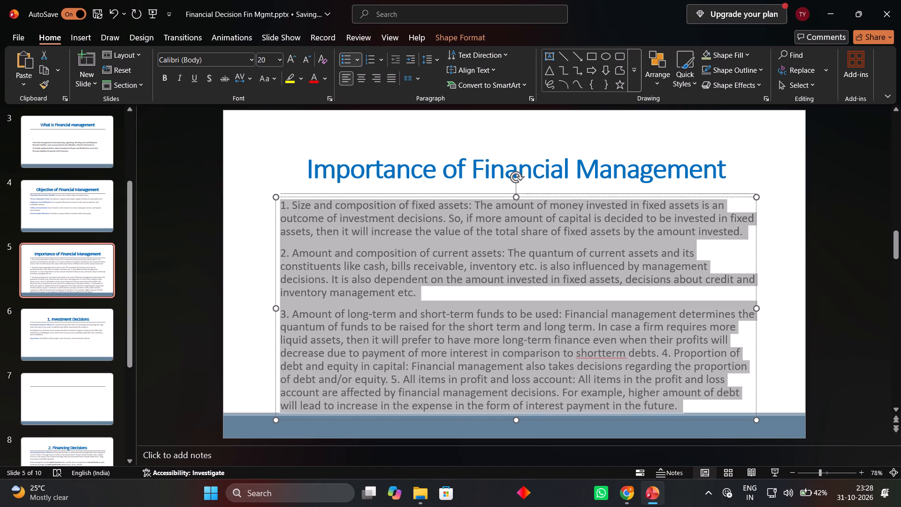
pyautogui.moveTo(157, 205); pyautogui.dragTo(161, 205)
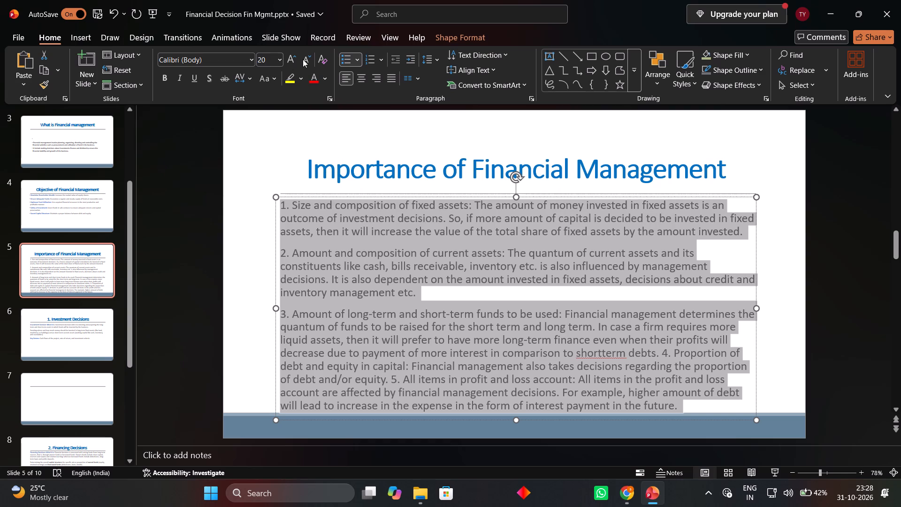
pyautogui.click(303, 59)
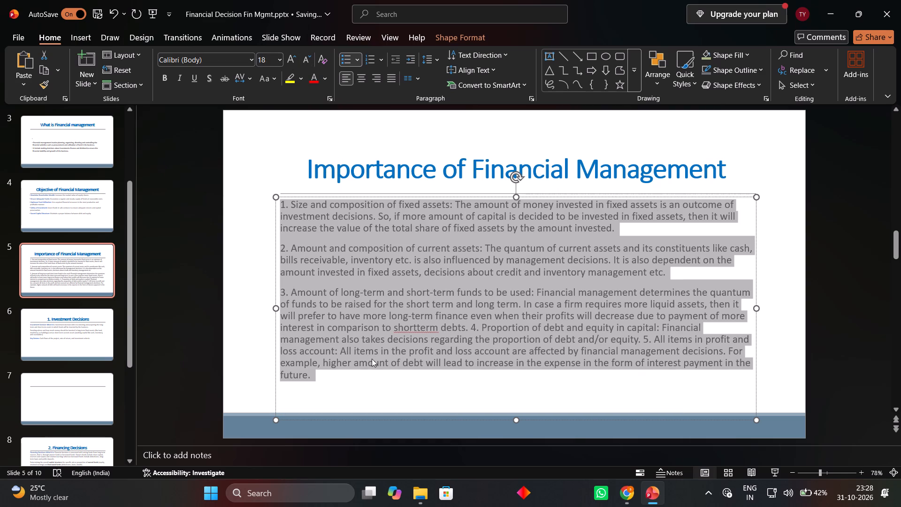
pyautogui.click(374, 383)
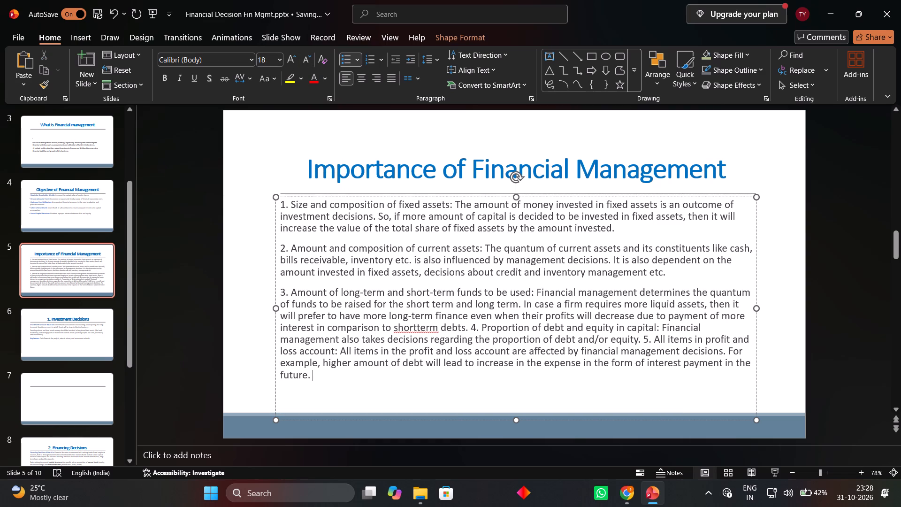
# Start points 4 (debt and equity) and 5 (profit and loss account) each on their own paragraph.
pyautogui.click(470, 328)
pyautogui.press('Return')
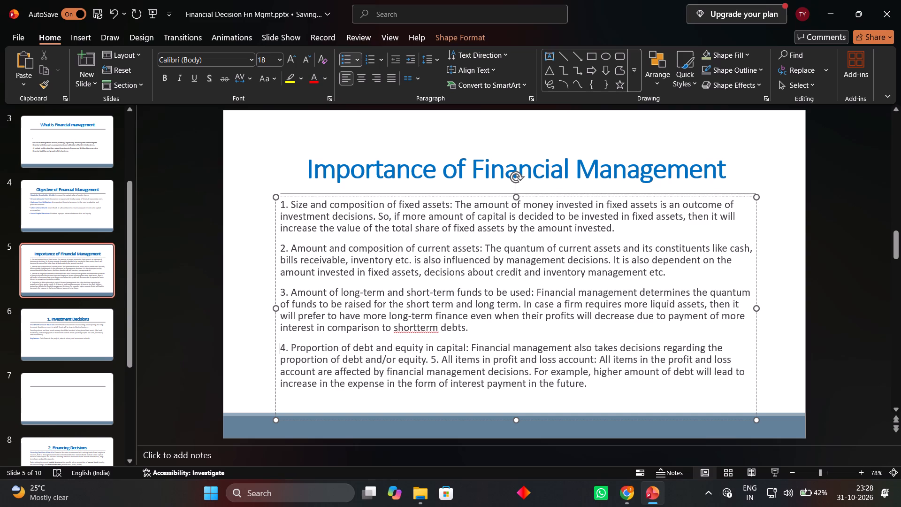
pyautogui.click(429, 353)
pyautogui.press('Down')
pyautogui.press('Right')
pyautogui.press('Return')
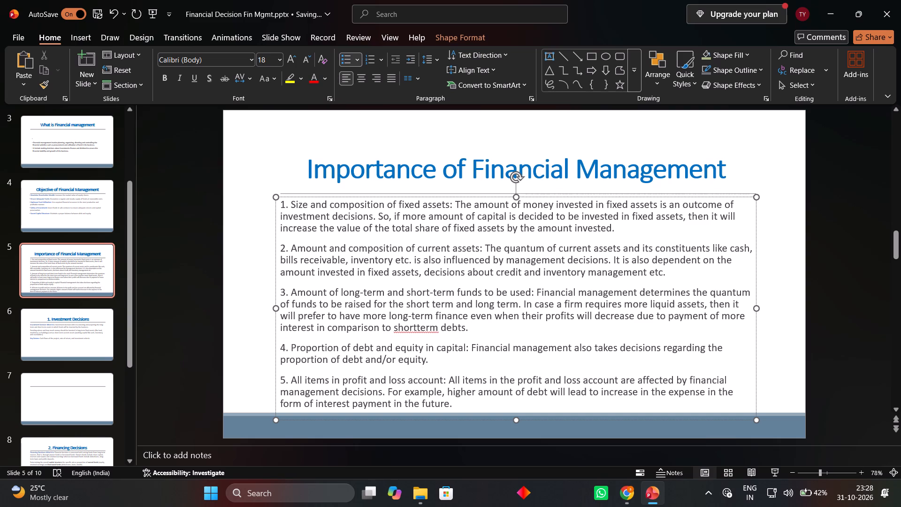
pyautogui.click(789, 223)
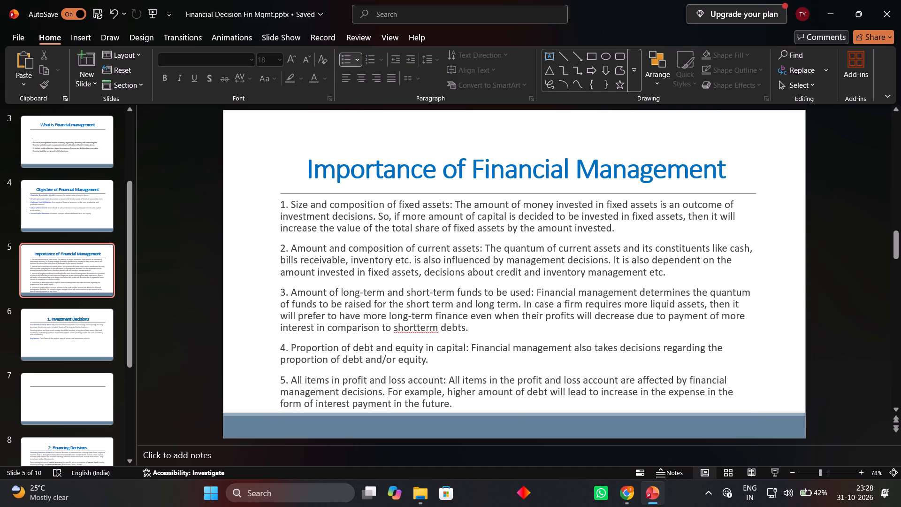
# Widen the body text box slightly on its right side.
pyautogui.click(729, 290)
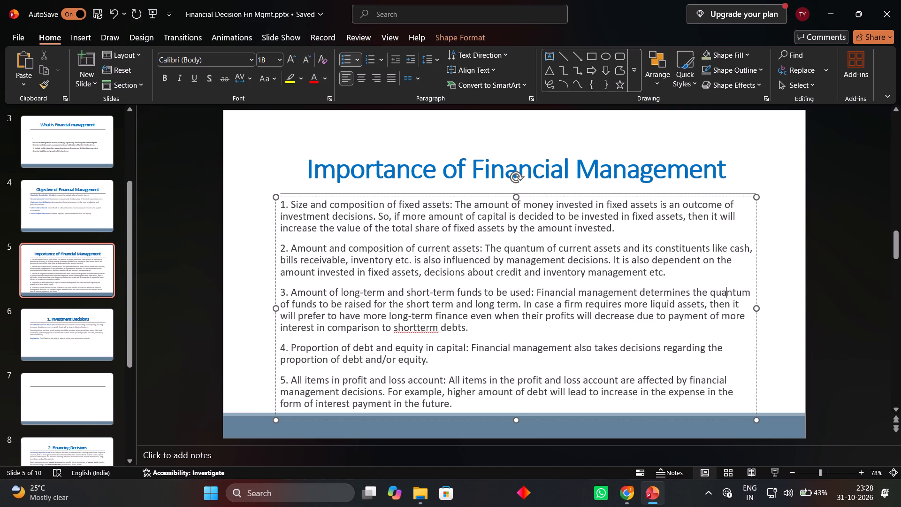
pyautogui.click(756, 309)
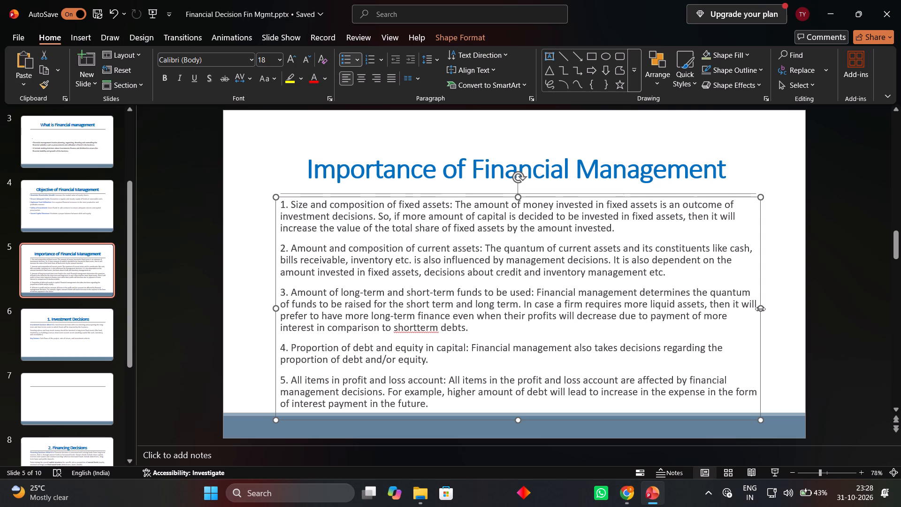
# Narrow the body text box slightly from its right edge on the Importance of Financial Management slide.
pyautogui.click(760, 309)
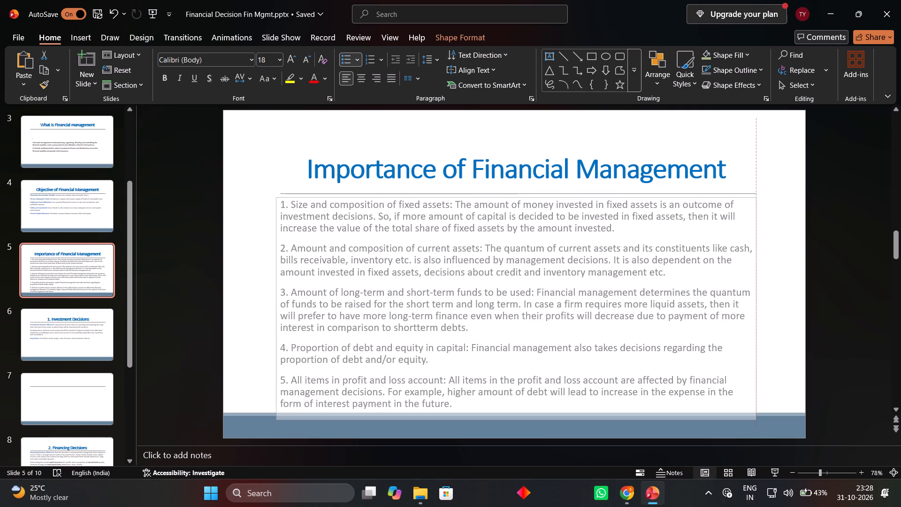
pyautogui.click(490, 325)
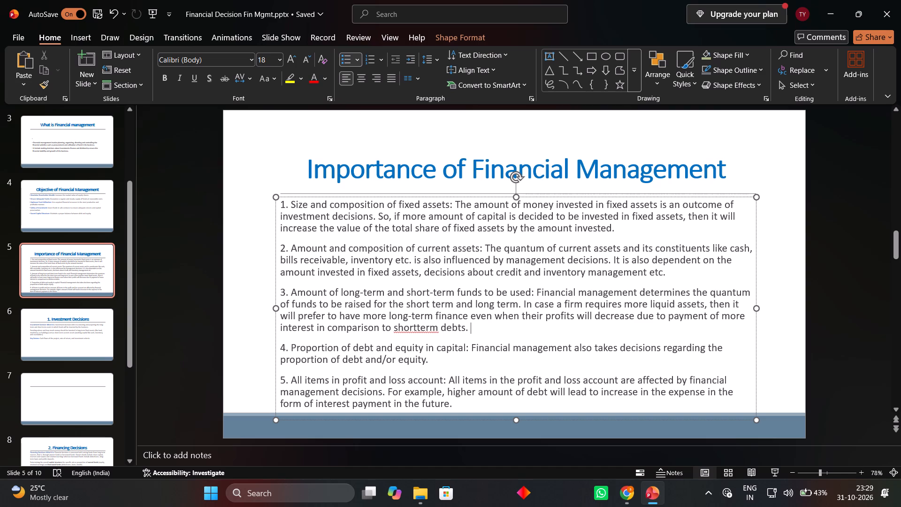
# Make point 1's heading "Size and composition of fixed assets:" bold and colour it standard blue.
pyautogui.moveTo(452, 207); pyautogui.dragTo(447, 207)
pyautogui.moveTo(447, 207); pyautogui.dragTo(298, 204)
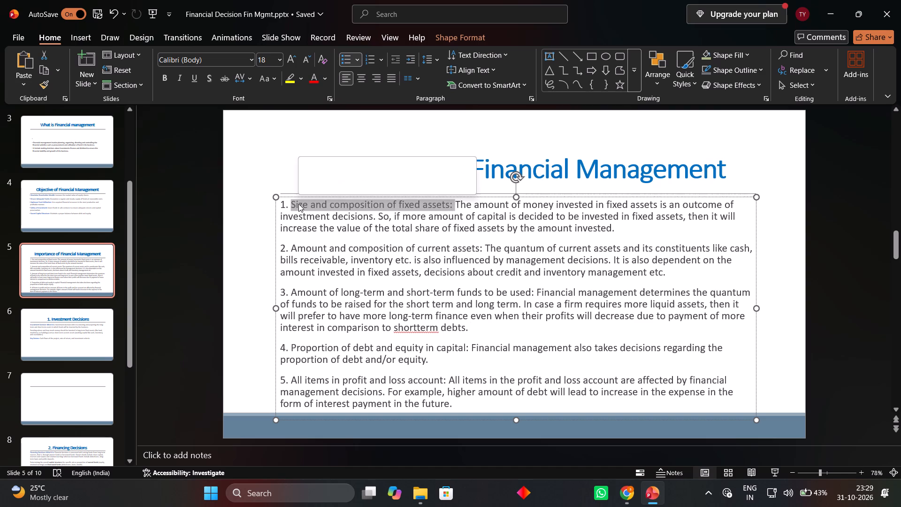
pyautogui.click(161, 78)
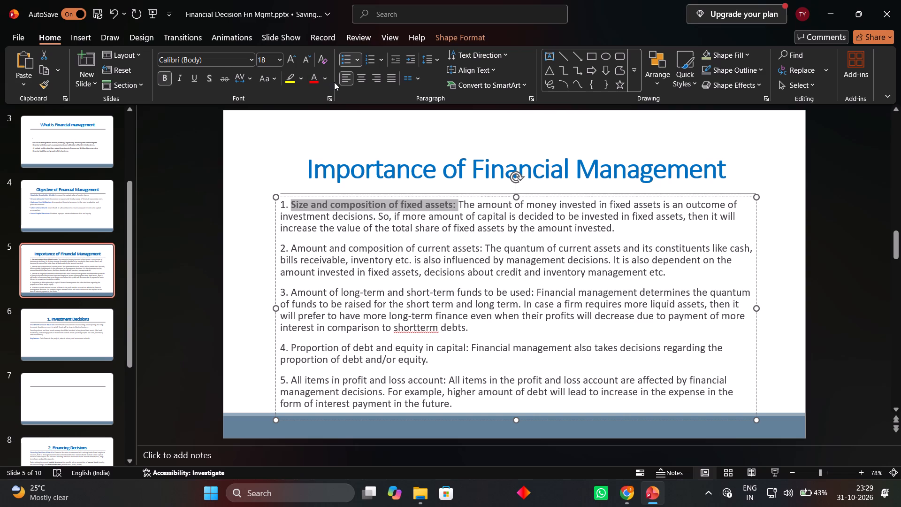
pyautogui.click(328, 80)
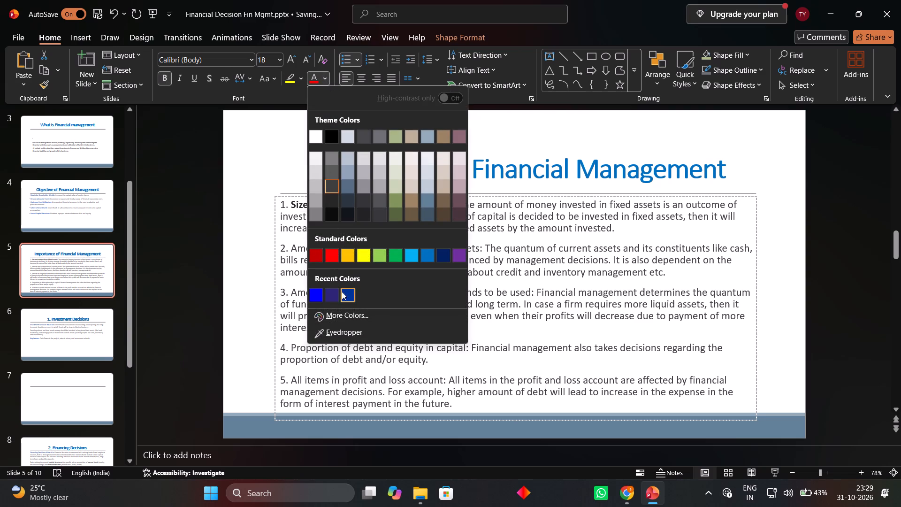
pyautogui.click(428, 253)
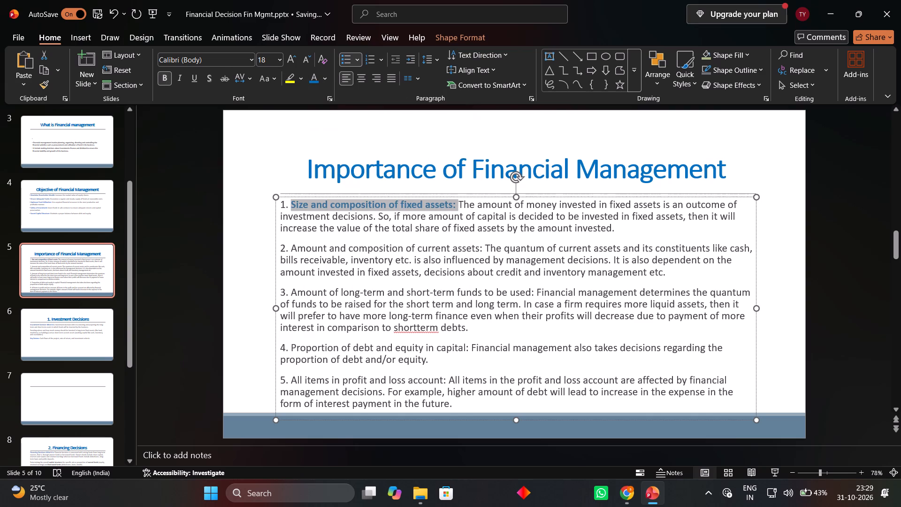
pyautogui.click(407, 293)
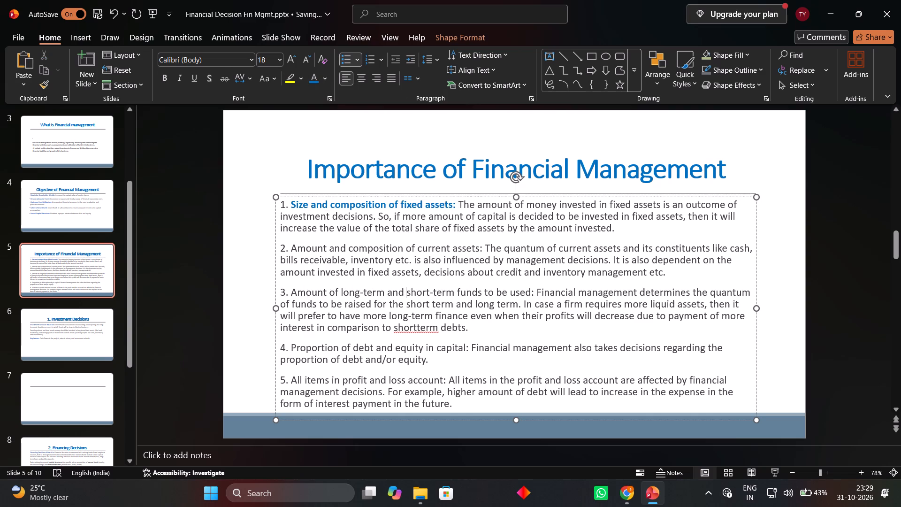
# Format point 2's heading "Amount and composition of current assets:" in bold with the same blue font colour.
pyautogui.moveTo(481, 251); pyautogui.dragTo(443, 249)
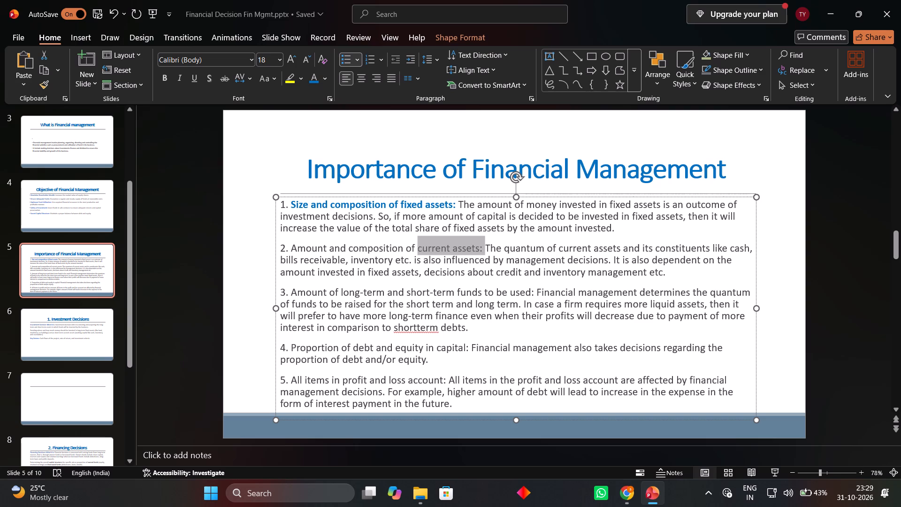
pyautogui.moveTo(443, 249); pyautogui.dragTo(306, 247)
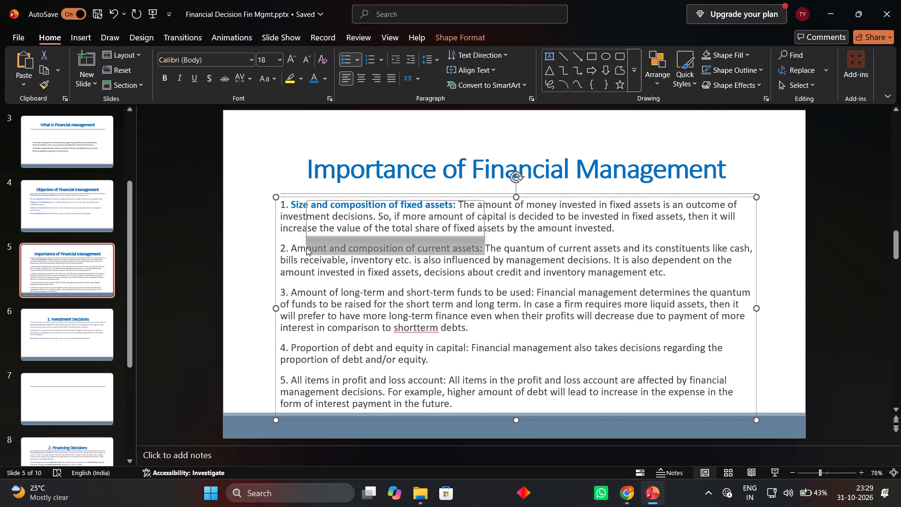
pyautogui.hotkey('shift', 'Left')
pyautogui.hotkey('shift', 'Left')
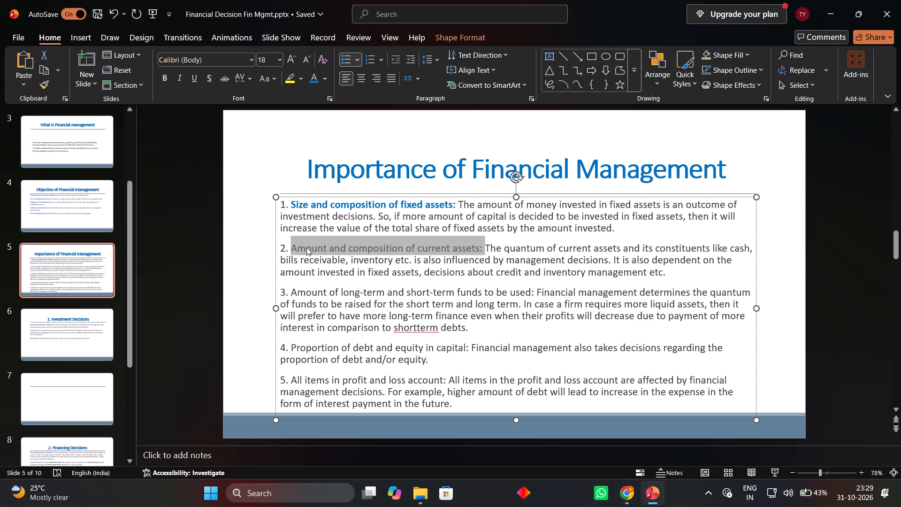
pyautogui.click(313, 84)
pyautogui.click(163, 77)
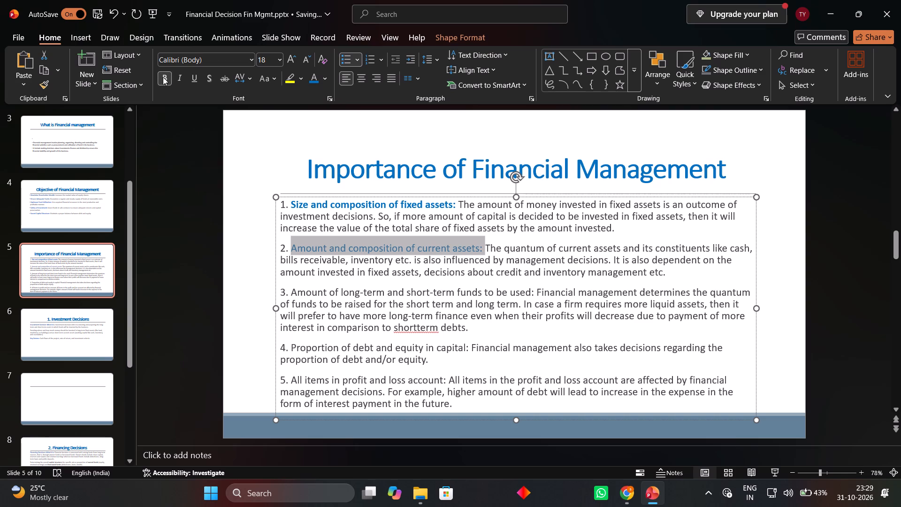
pyautogui.click(435, 307)
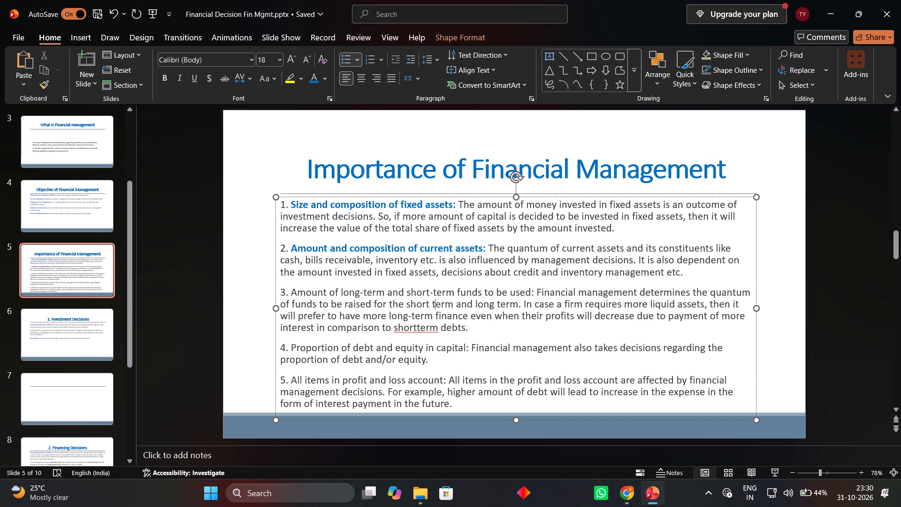
# Replace "to be used" with "raised" in point 3's heading about long-term and short-term funds.
pyautogui.click(529, 291)
pyautogui.press('BackSpace')
pyautogui.press('BackSpace')
pyautogui.press('BackSpace')
pyautogui.press('BackSpace')
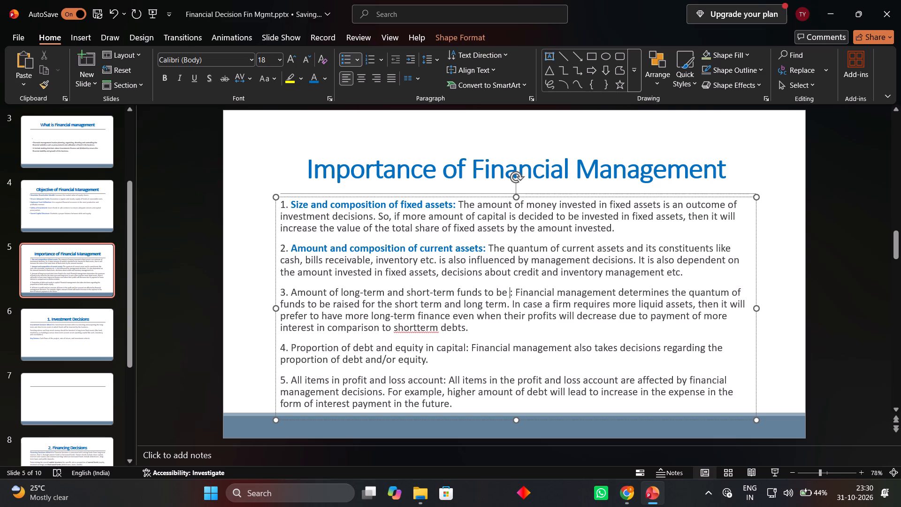
pyautogui.press('BackSpace')
pyautogui.press('BackSpace')
pyautogui.press('BackSpace')
pyautogui.press('BackSpace')
pyautogui.press('BackSpace')
pyautogui.press('BackSpace')
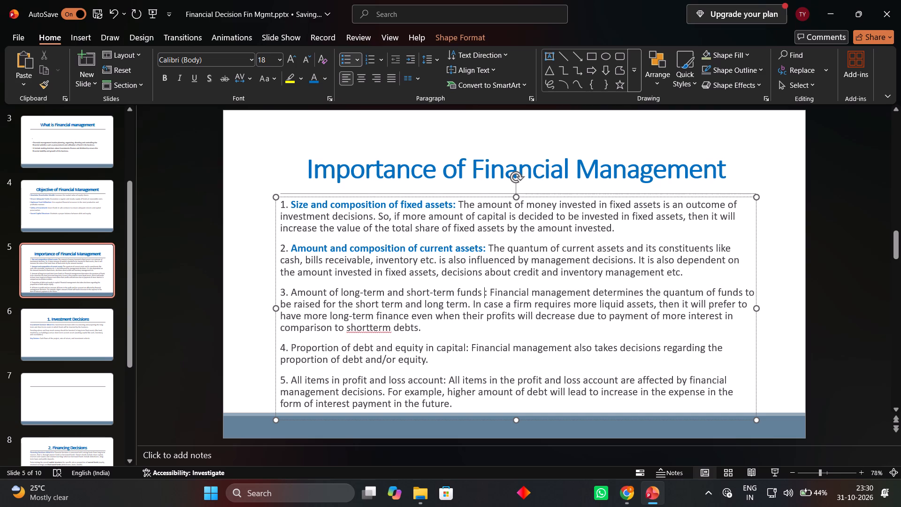
pyautogui.write('ra')
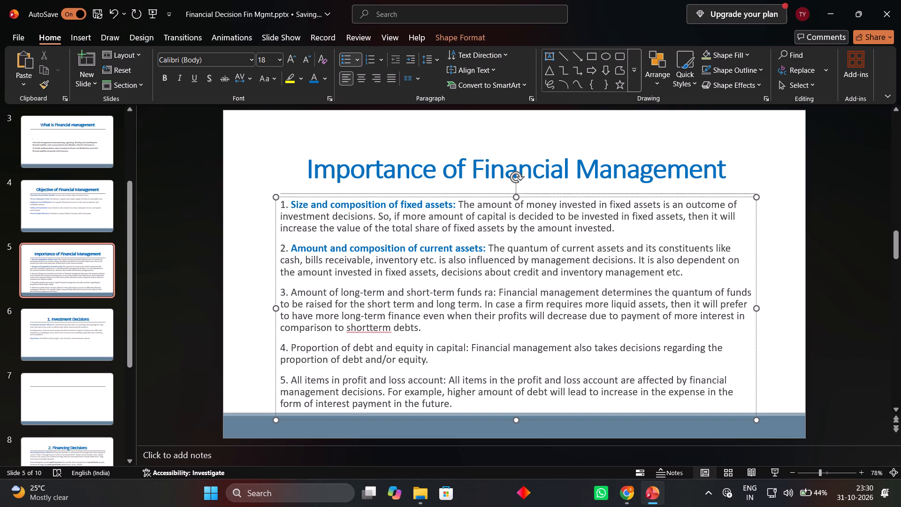
pyautogui.write('ised')
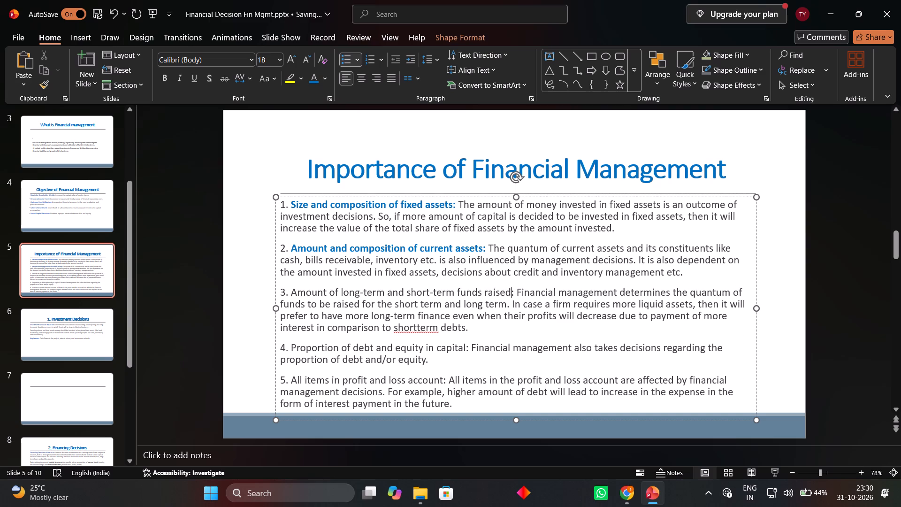
# Format point 3's heading "Amount of long-term and short-term funds raised:" in the same blue and bold.
pyautogui.click(514, 294)
pyautogui.moveTo(514, 294); pyautogui.dragTo(301, 295)
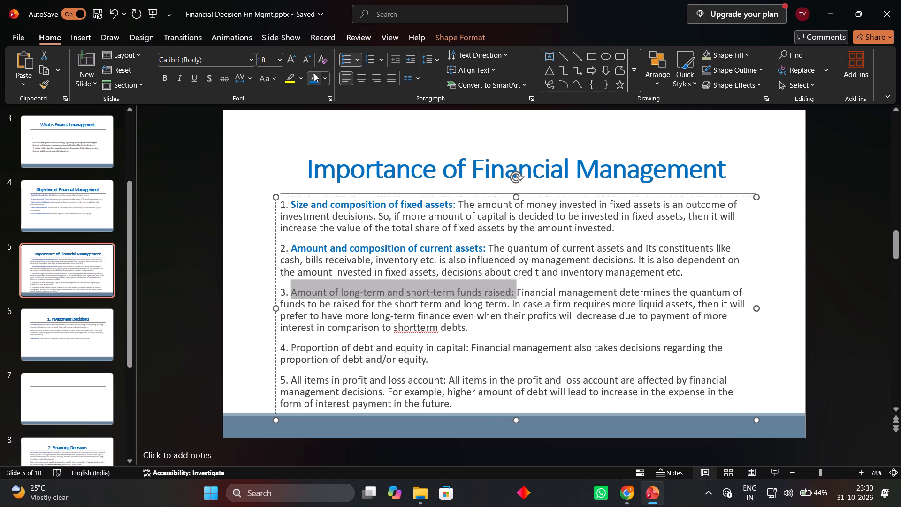
pyautogui.click(317, 82)
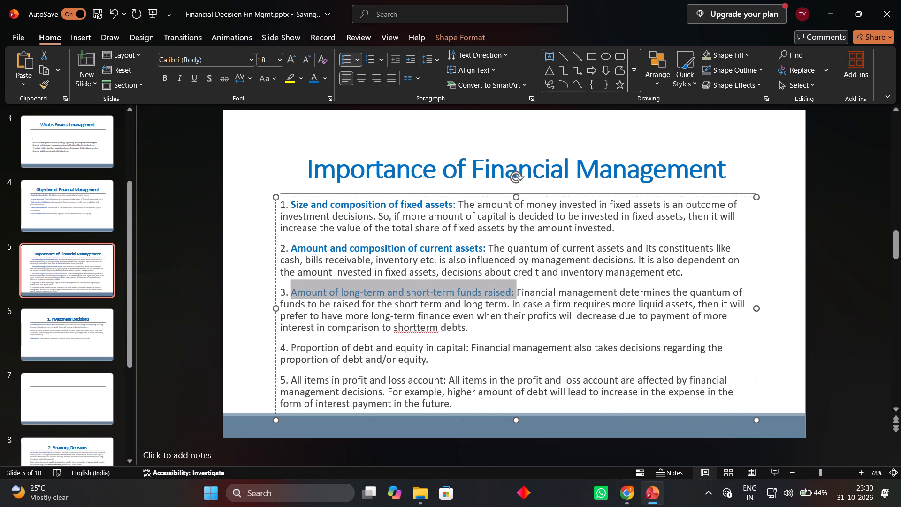
pyautogui.click(166, 81)
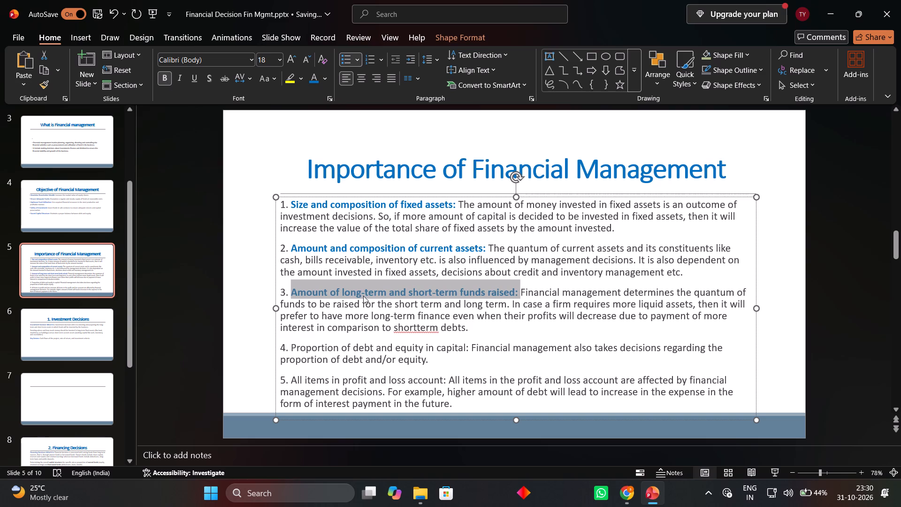
pyautogui.click(375, 319)
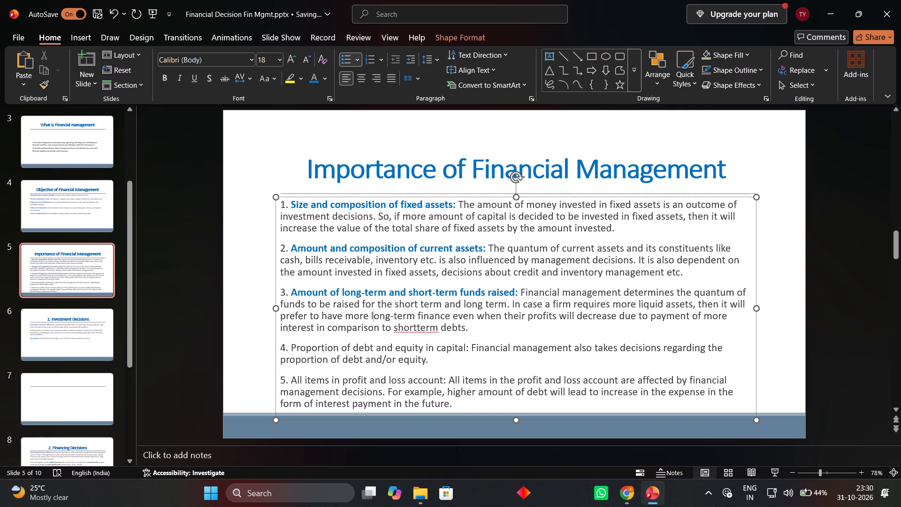
# Format point 4's heading "Proportion of debt and equity in capital:" in the same blue and bold.
pyautogui.moveTo(468, 346); pyautogui.dragTo(308, 347)
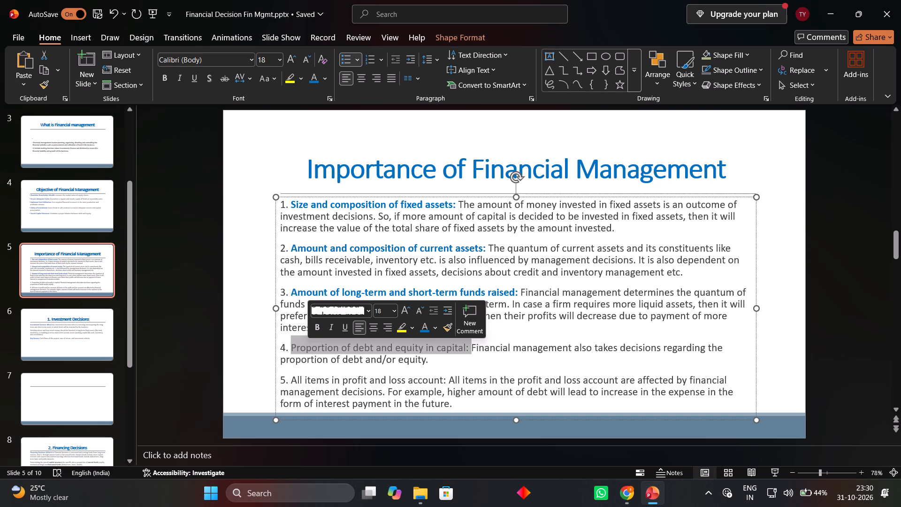
pyautogui.click(424, 330)
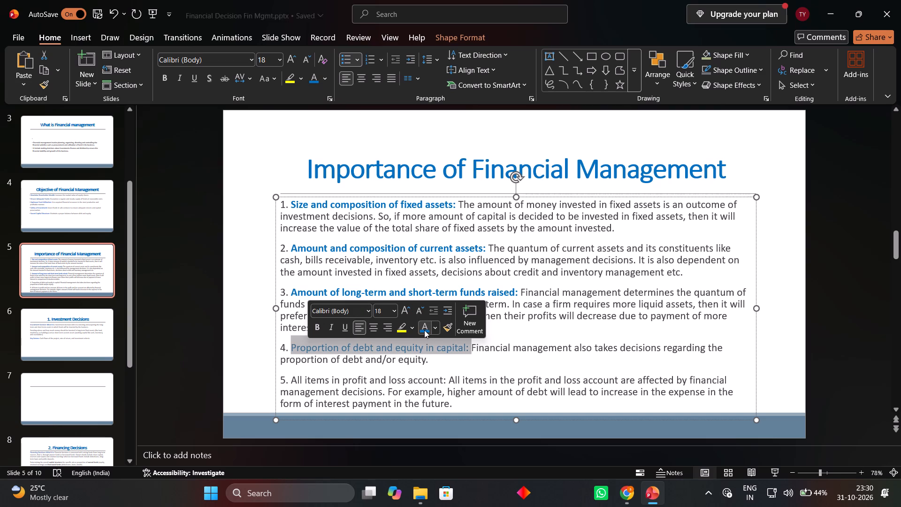
pyautogui.click(317, 328)
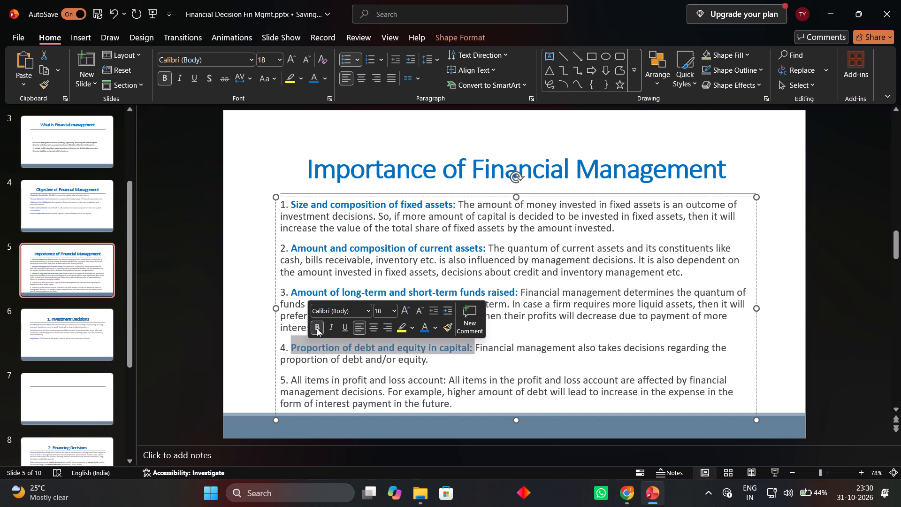
# Format point 5's heading "All items in profit and loss account:", including its colon, in bold and the same blue.
pyautogui.moveTo(444, 377); pyautogui.dragTo(357, 388)
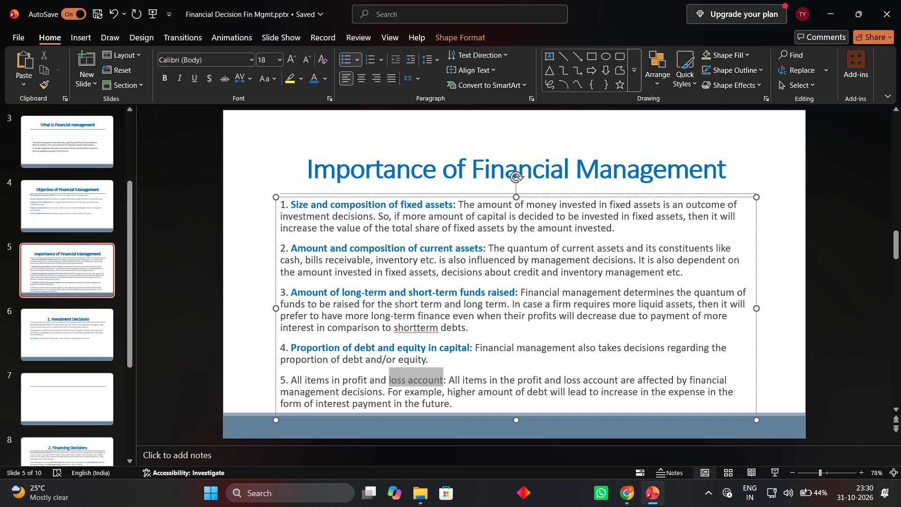
pyautogui.moveTo(357, 388); pyautogui.dragTo(293, 381)
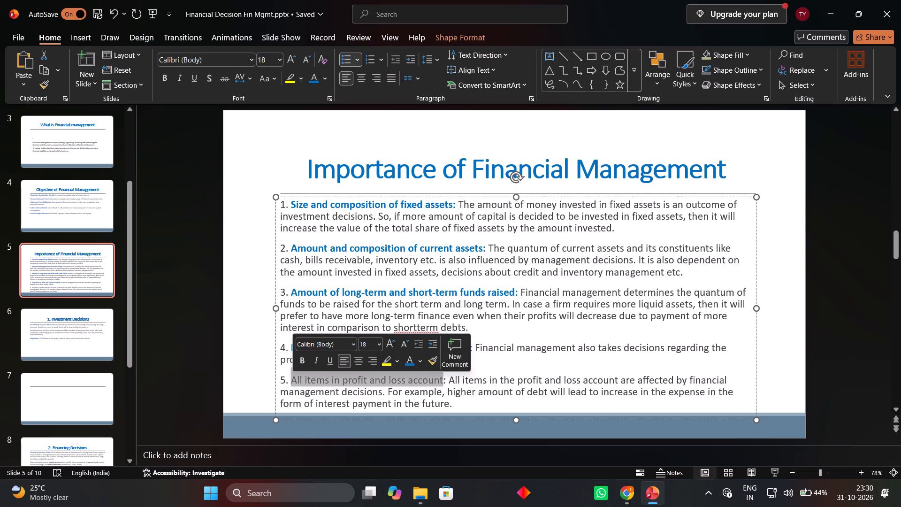
pyautogui.moveTo(446, 378); pyautogui.dragTo(437, 378)
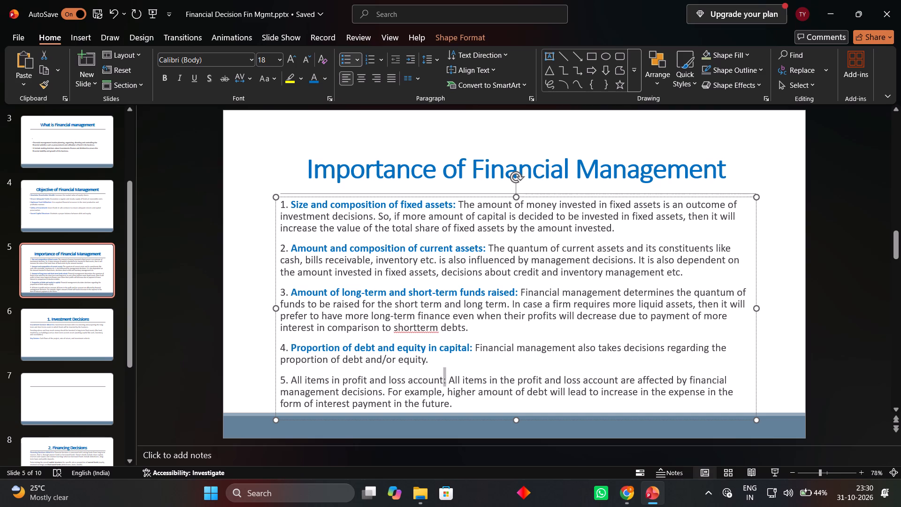
pyautogui.moveTo(437, 378); pyautogui.dragTo(291, 376)
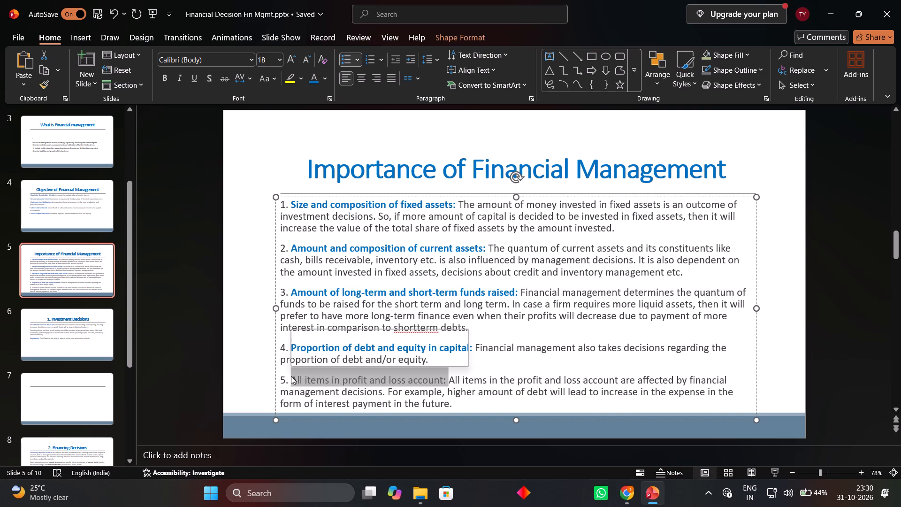
pyautogui.click(297, 355)
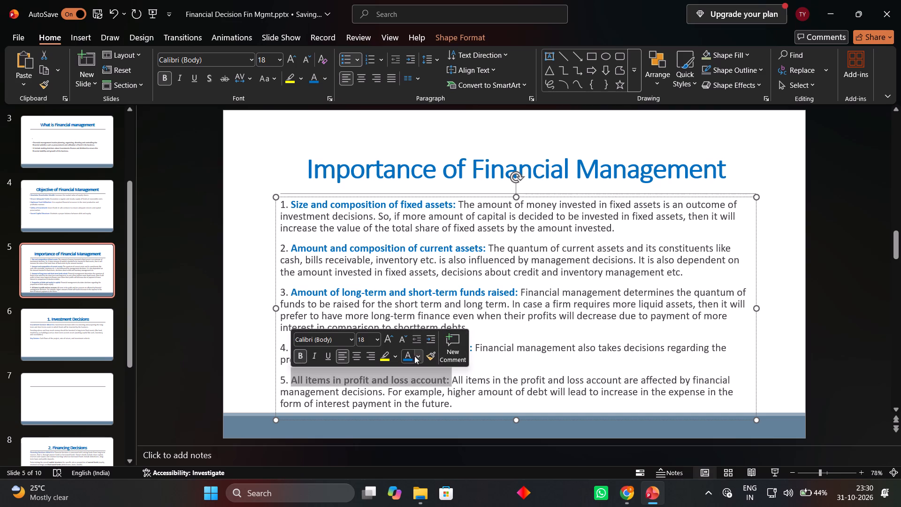
pyautogui.click(408, 357)
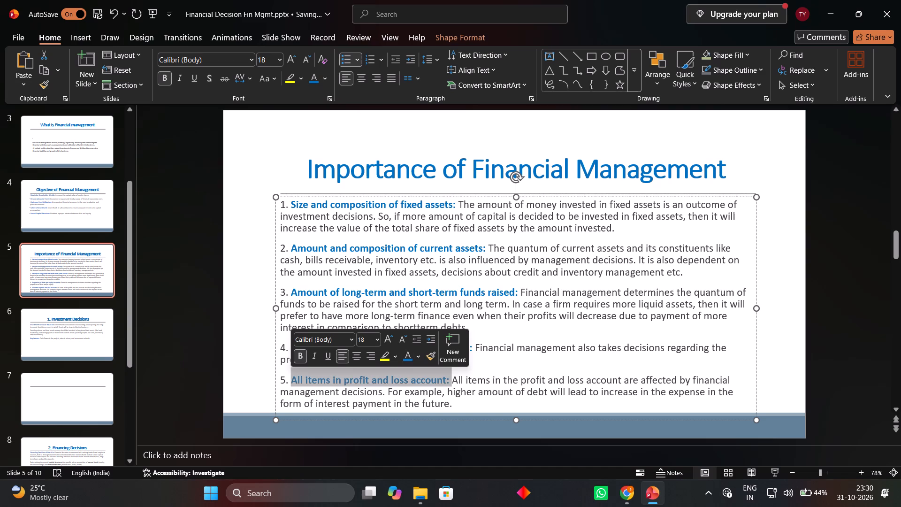
pyautogui.click(539, 353)
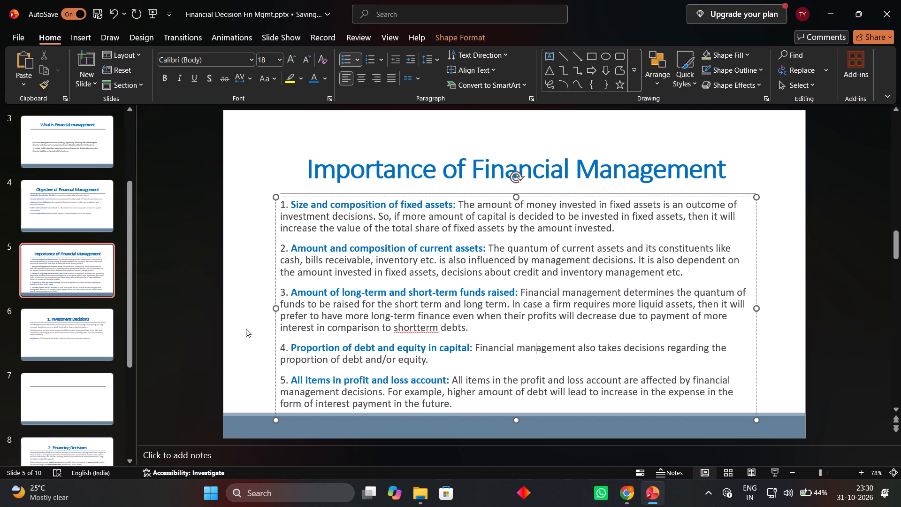
# Go to slide 4, Objective of Financial Management, to review its content.
pyautogui.click(54, 197)
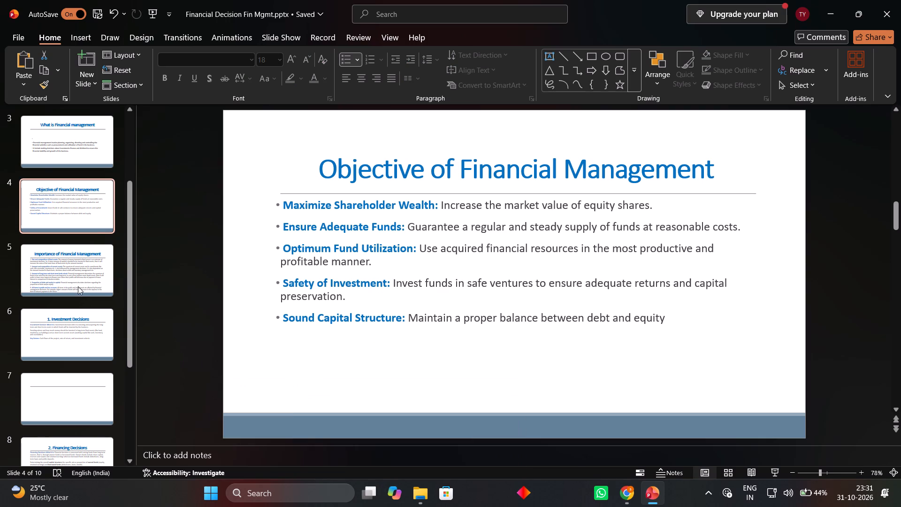
pyautogui.click(81, 200)
# Check the Importance of Financial Management section in the Chrome notes, and return to PowerPoint to open slide 5.
pyautogui.click(625, 504)
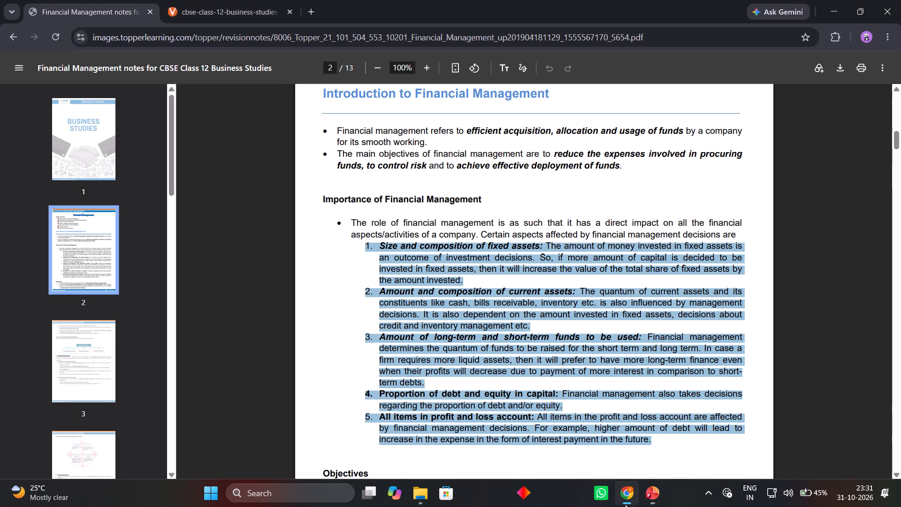
pyautogui.tripleClick(899, 476)
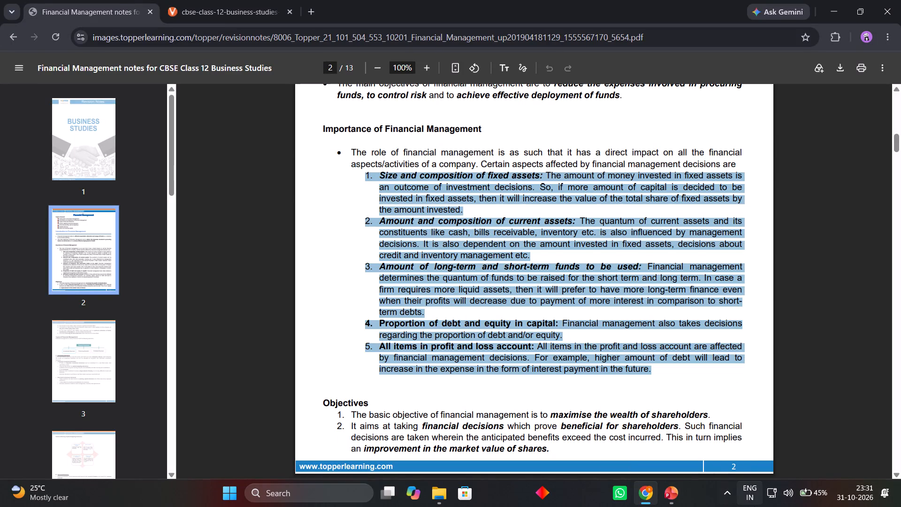
pyautogui.click(669, 493)
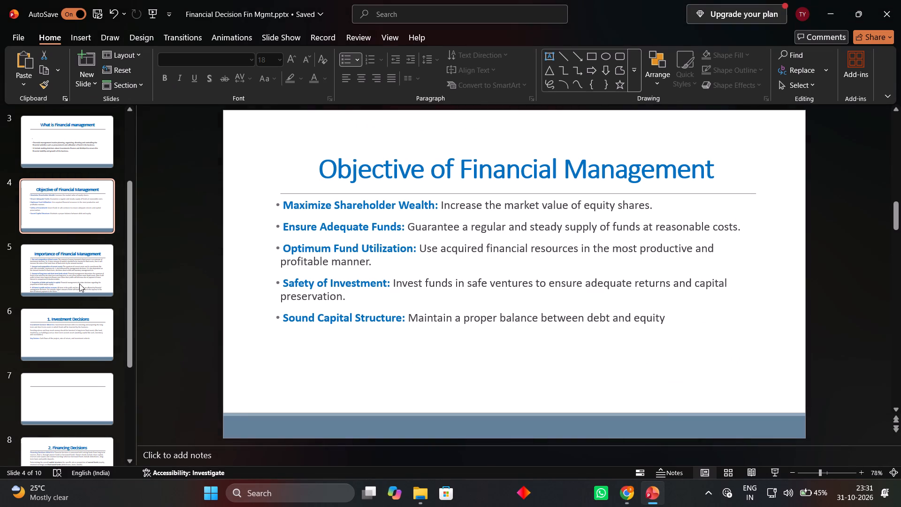
pyautogui.click(62, 274)
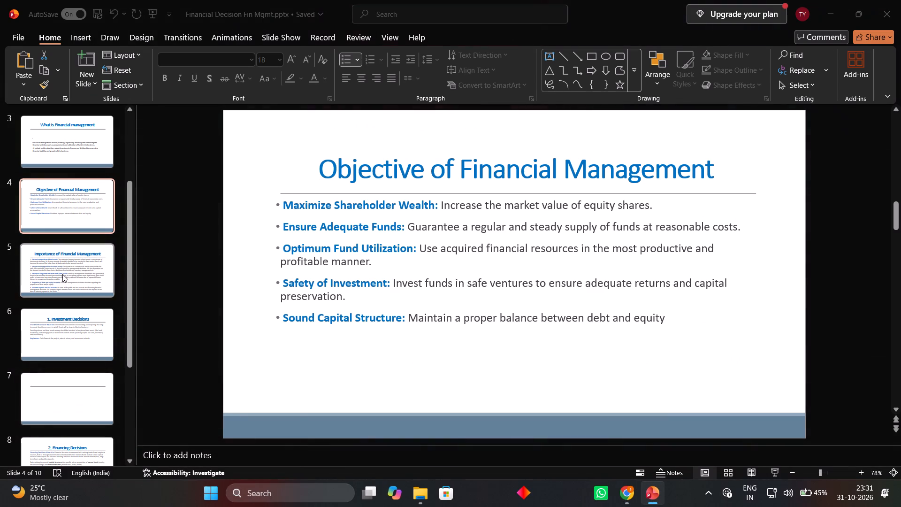
pyautogui.click(62, 274)
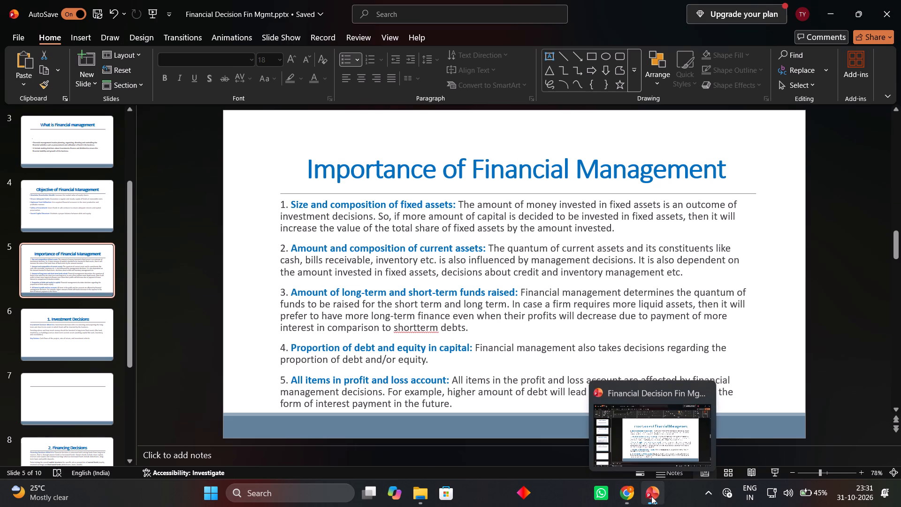
# Copy "financial management is as such that it has a direct impact… of a company." from the Chrome notes onto a line below slide 5's title.
pyautogui.click(630, 493)
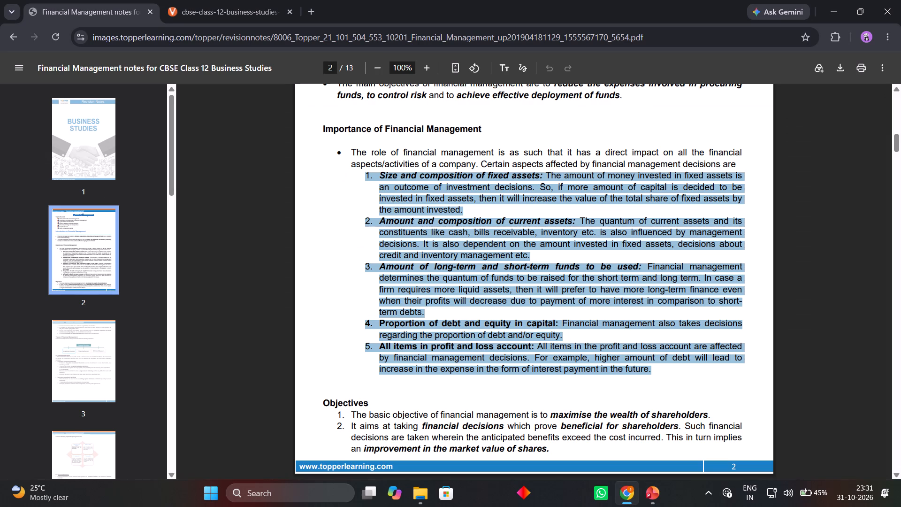
pyautogui.moveTo(403, 155); pyautogui.dragTo(482, 166)
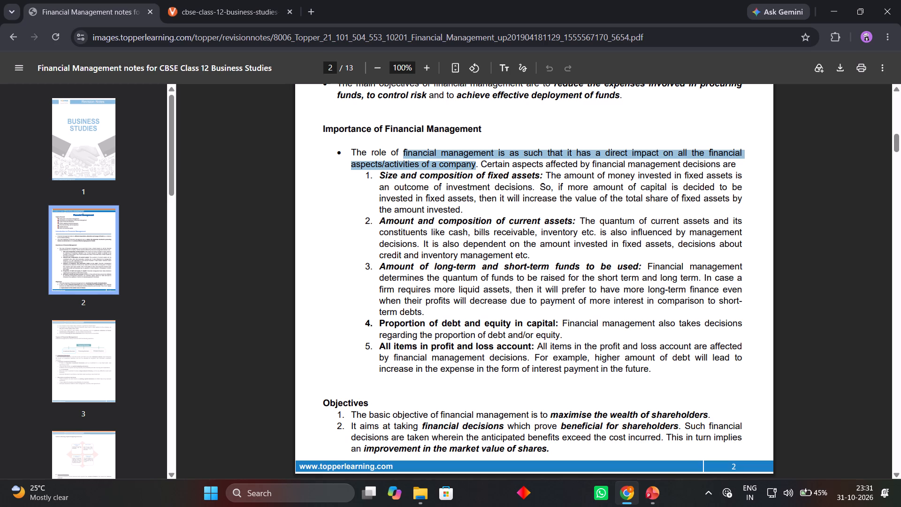
pyautogui.moveTo(482, 166); pyautogui.dragTo(477, 164)
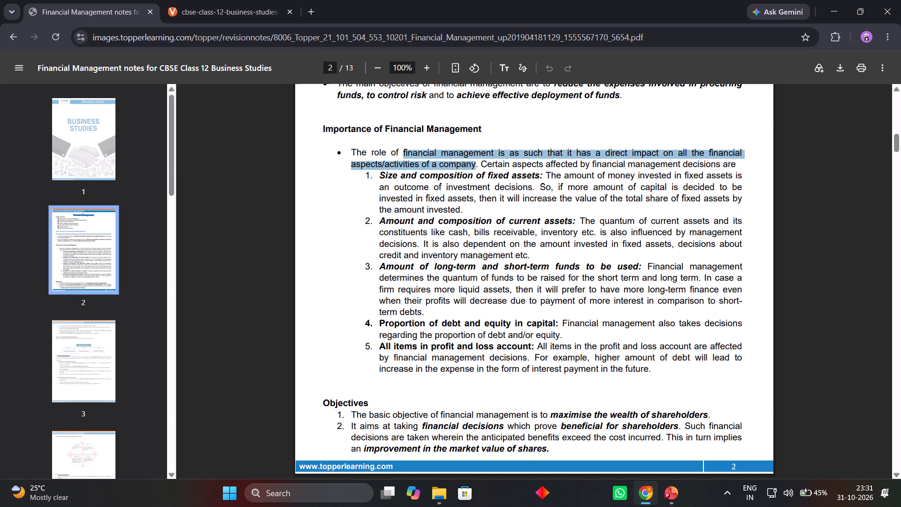
pyautogui.moveTo(477, 164); pyautogui.dragTo(484, 165)
pyautogui.hotkey('ctrl', 'c')
pyautogui.click(670, 493)
pyautogui.click(397, 191)
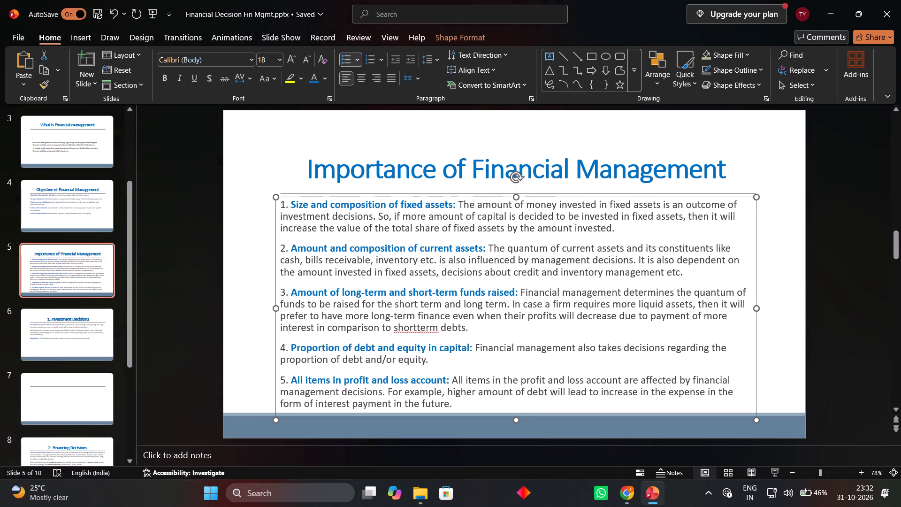
pyautogui.click(383, 174)
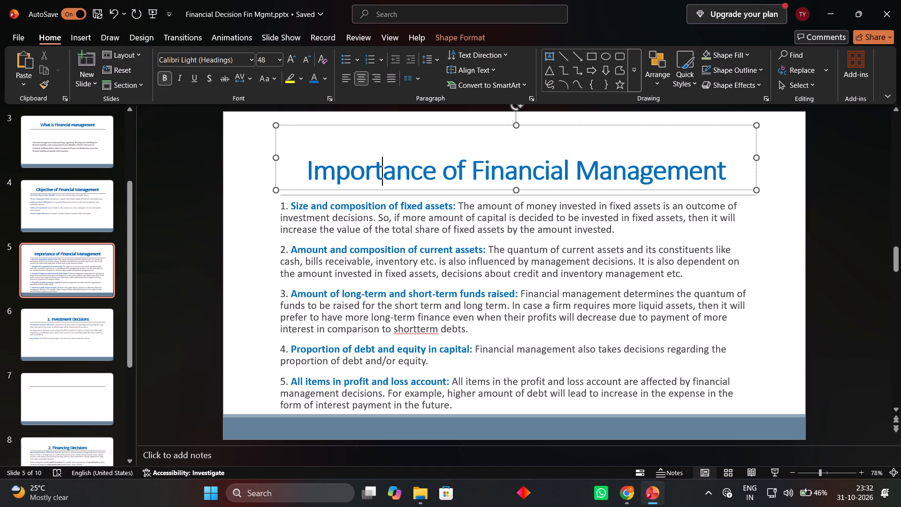
pyautogui.click(734, 169)
pyautogui.press('Return')
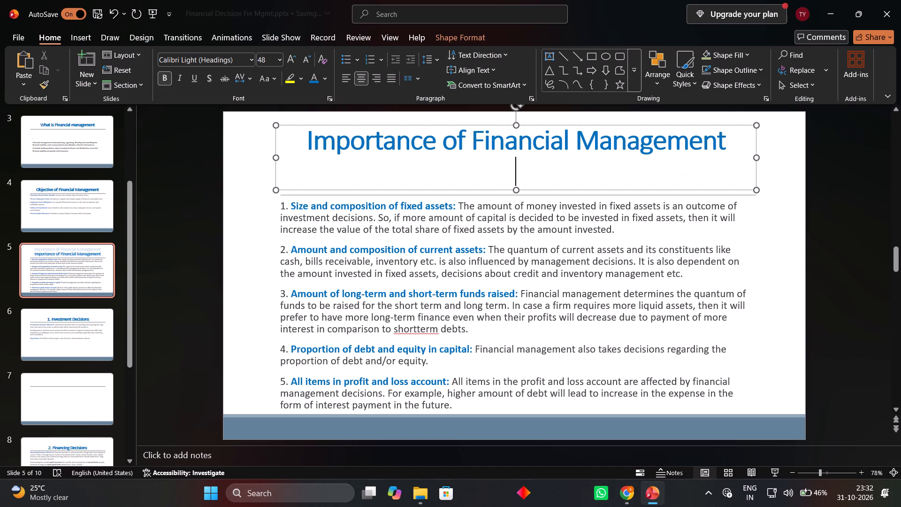
pyautogui.hotkey('ctrl', 'v')
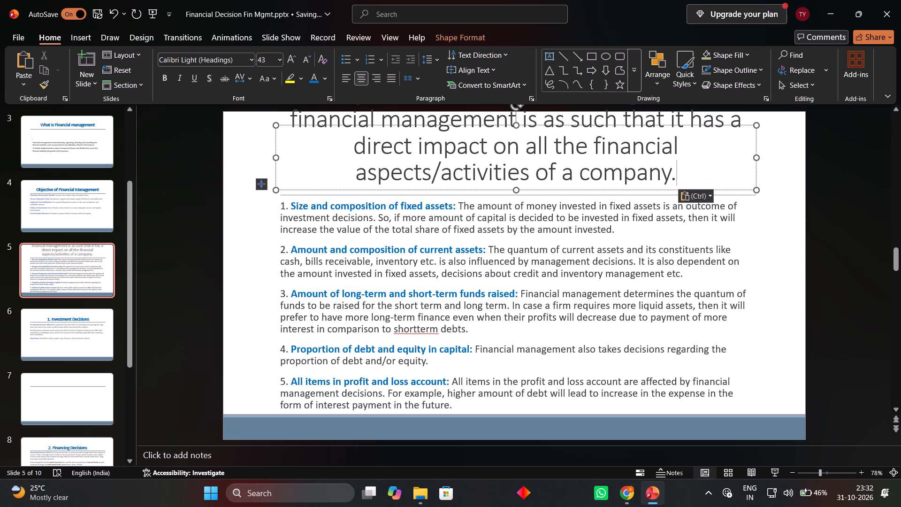
# Reduce the pasted sentence below the Importance of Financial Management title to font size 20.
pyautogui.moveTo(680, 178); pyautogui.dragTo(338, 145)
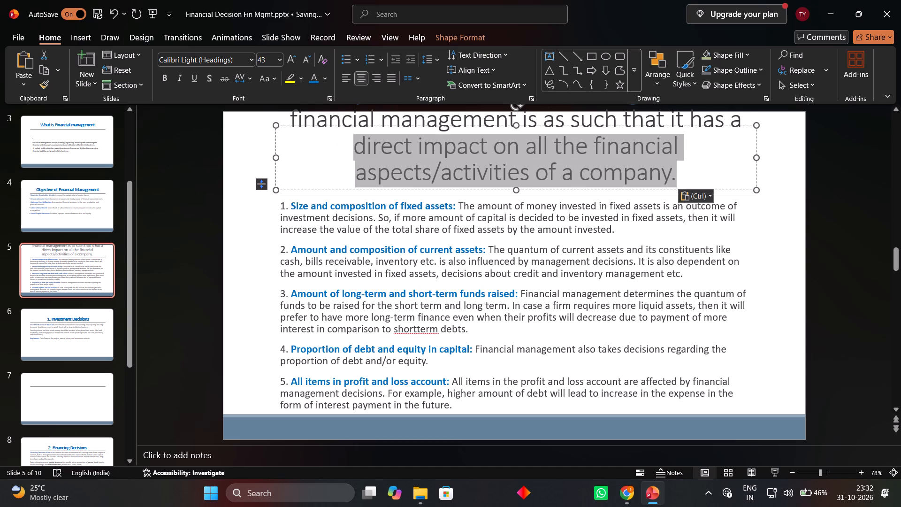
pyautogui.moveTo(338, 145); pyautogui.dragTo(299, 122)
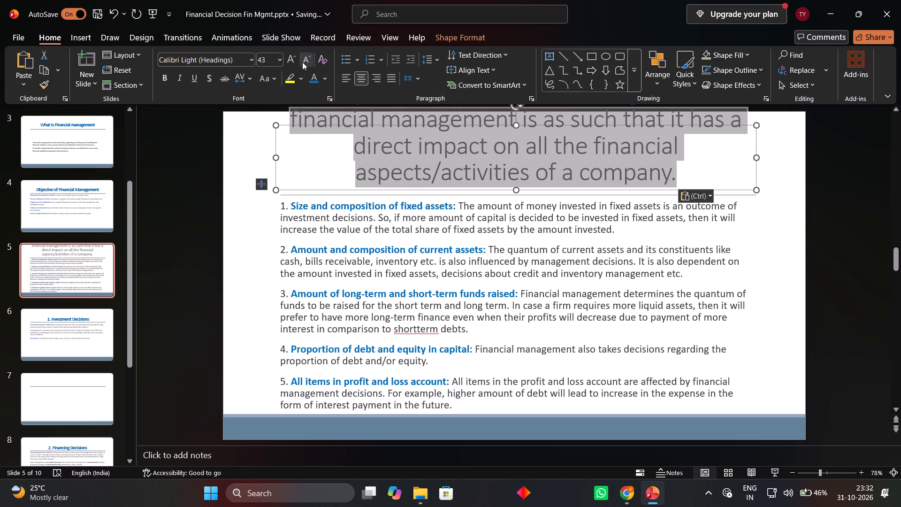
pyautogui.doubleClick(304, 62)
pyautogui.click(304, 62)
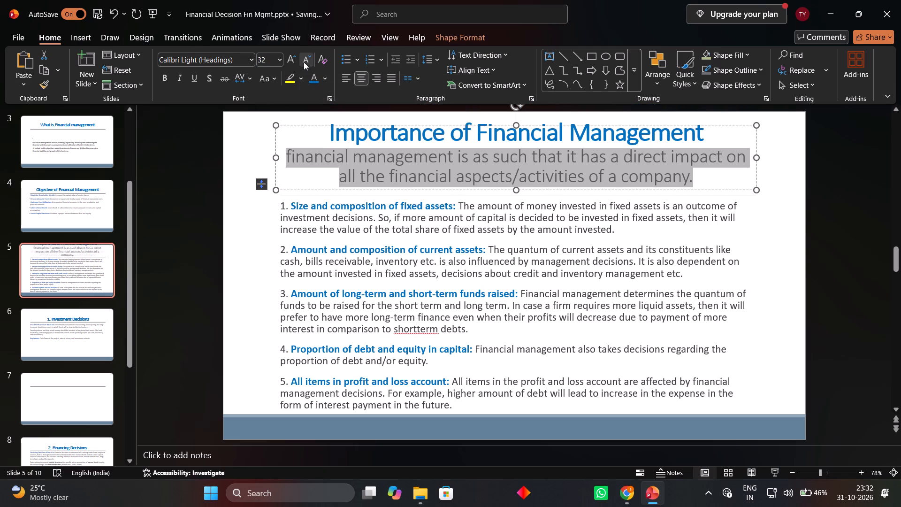
pyautogui.click(304, 62)
pyautogui.click(304, 62)
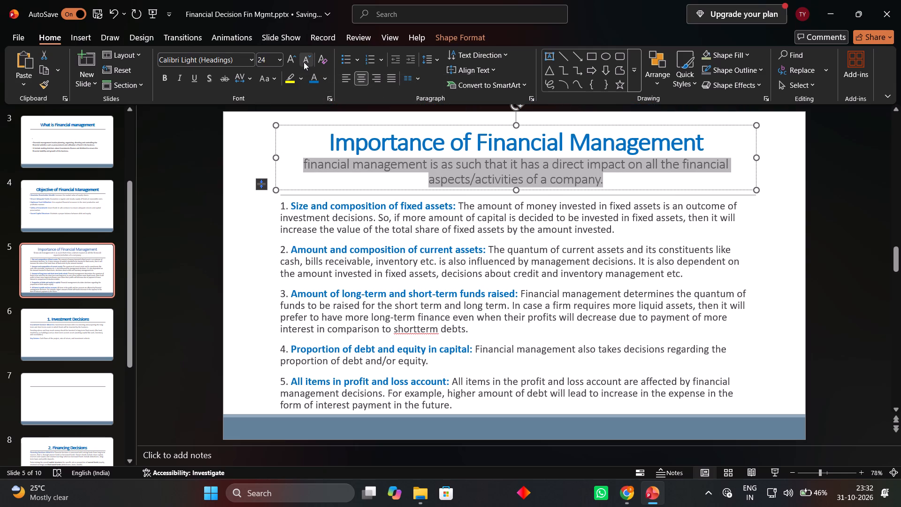
pyautogui.click(304, 62)
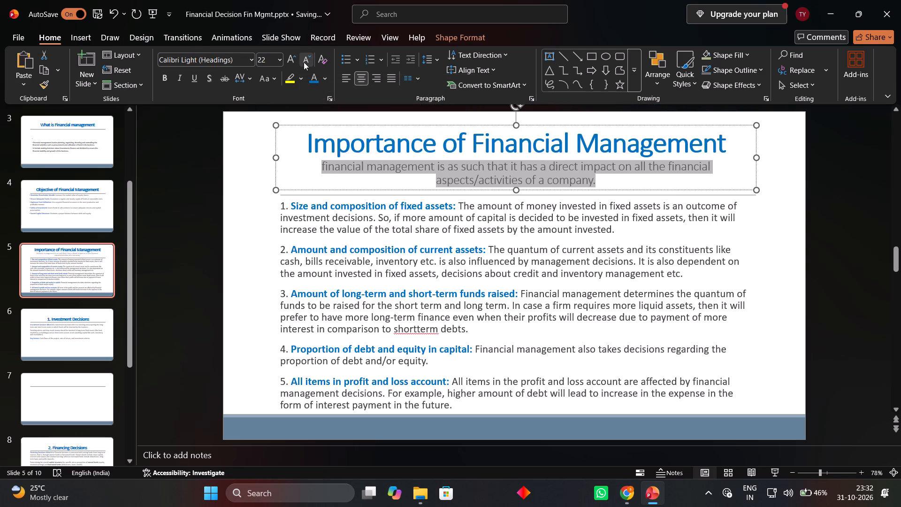
pyautogui.click(304, 62)
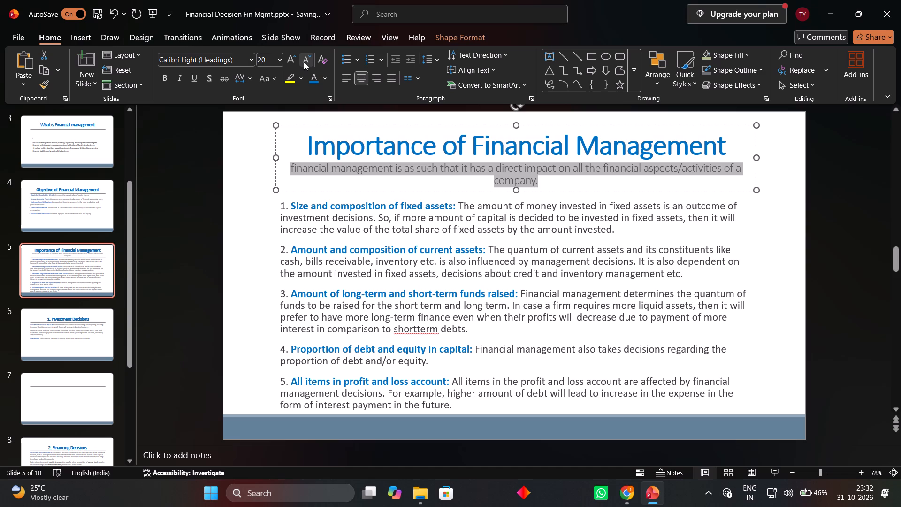
# Delete "is as such that it" from the sentence so it reads "financial management has a direct impact".
pyautogui.click(465, 170)
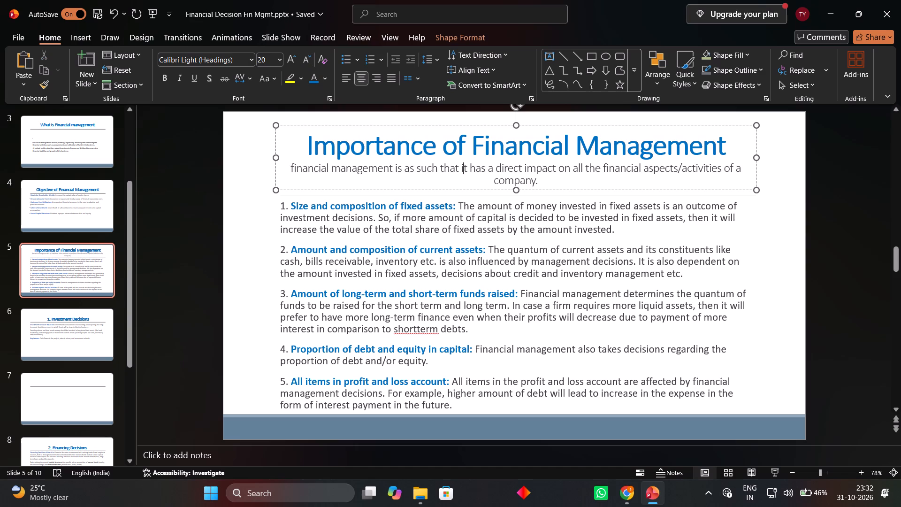
pyautogui.click(466, 167)
pyautogui.press('BackSpace')
pyautogui.press('BackSpace')
pyautogui.press('BackSpace')
pyautogui.press('BackSpace')
pyautogui.press('BackSpace')
pyautogui.press('BackSpace')
pyautogui.press('BackSpace')
pyautogui.press('BackSpace')
pyautogui.press('BackSpace')
pyautogui.press('BackSpace')
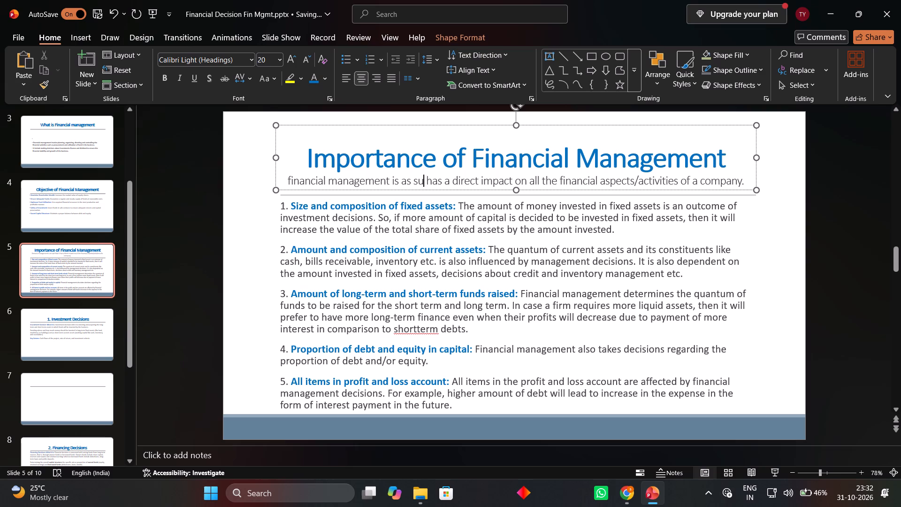
pyautogui.press('BackSpace')
pyautogui.press('BackSpace')
pyautogui.press('BackSpace')
pyautogui.press('BackSpace')
pyautogui.press('BackSpace')
pyautogui.press('BackSpace')
pyautogui.press('BackSpace')
pyautogui.press('BackSpace')
pyautogui.press('BackSpace')
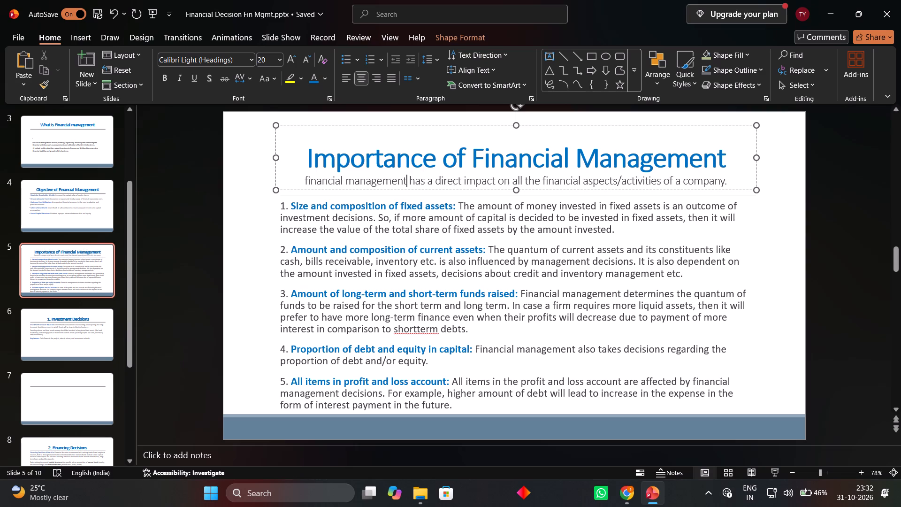
# Replace the full stop after "company" in the introductory sentence with a colon.
pyautogui.click(726, 180)
pyautogui.press('BackSpace')
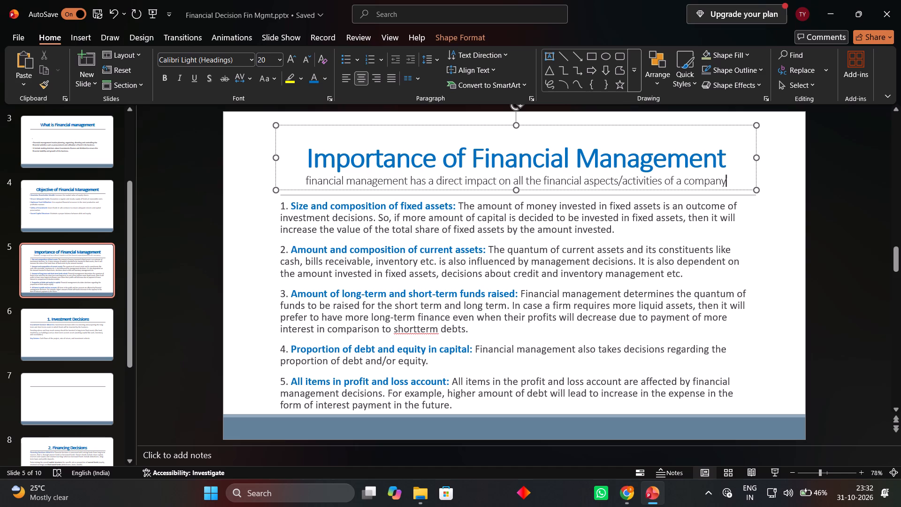
pyautogui.hotkey('shift', ':')
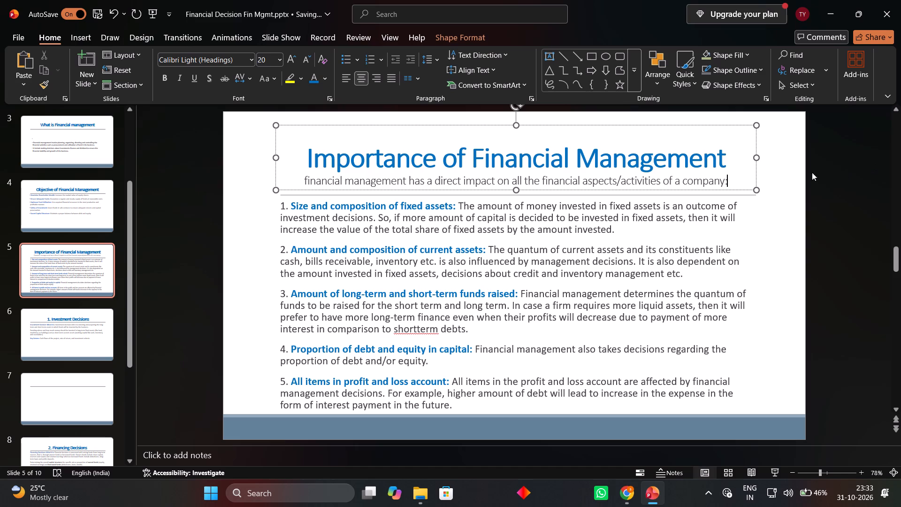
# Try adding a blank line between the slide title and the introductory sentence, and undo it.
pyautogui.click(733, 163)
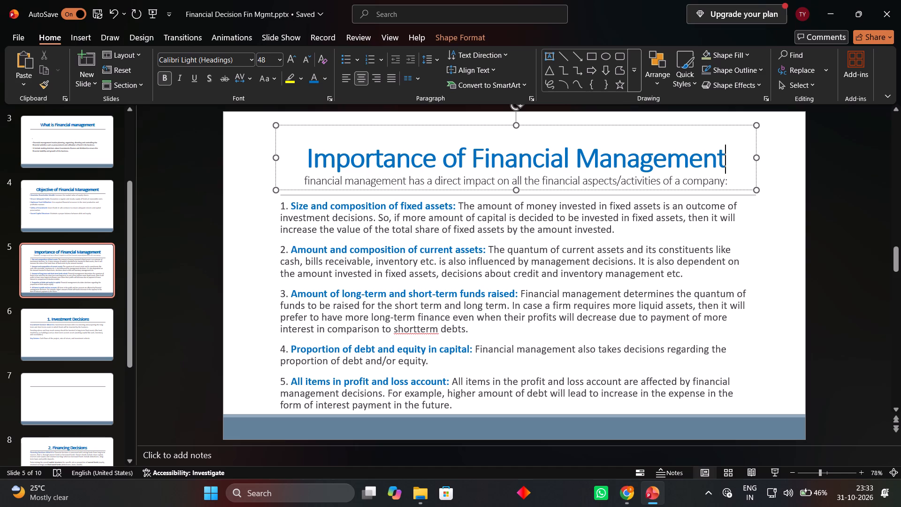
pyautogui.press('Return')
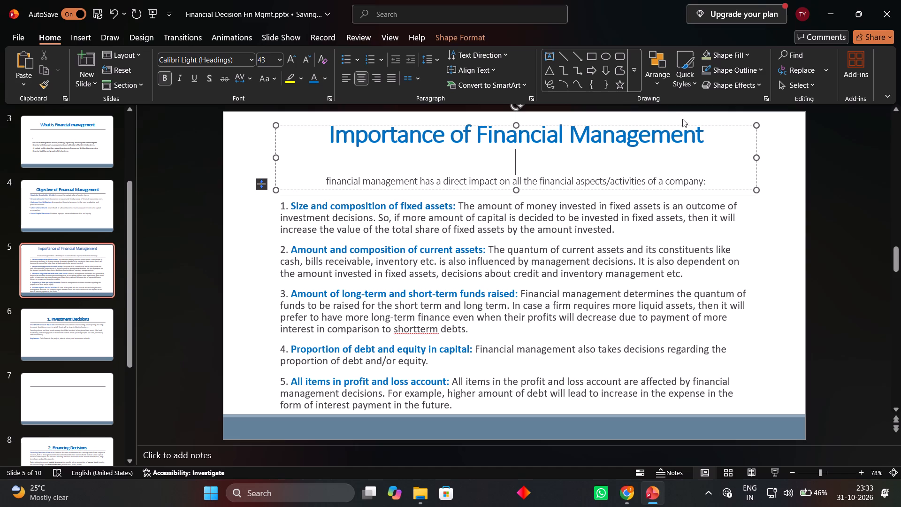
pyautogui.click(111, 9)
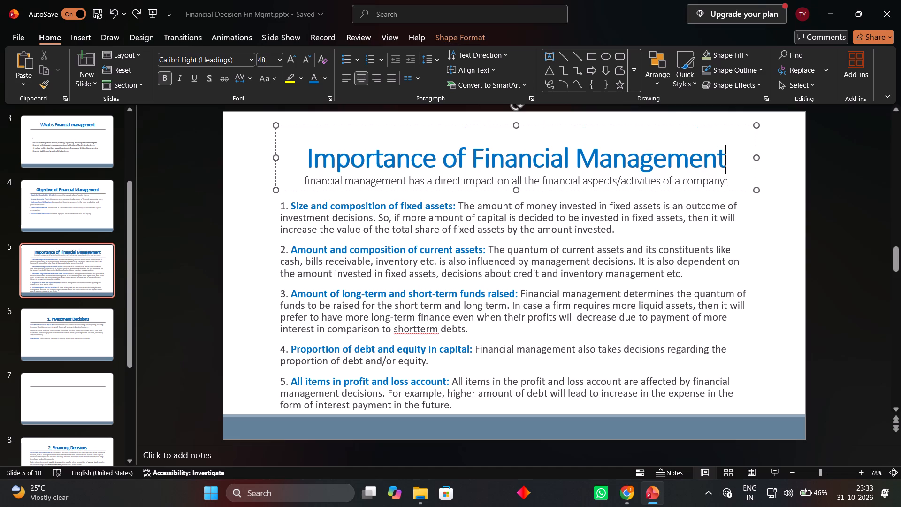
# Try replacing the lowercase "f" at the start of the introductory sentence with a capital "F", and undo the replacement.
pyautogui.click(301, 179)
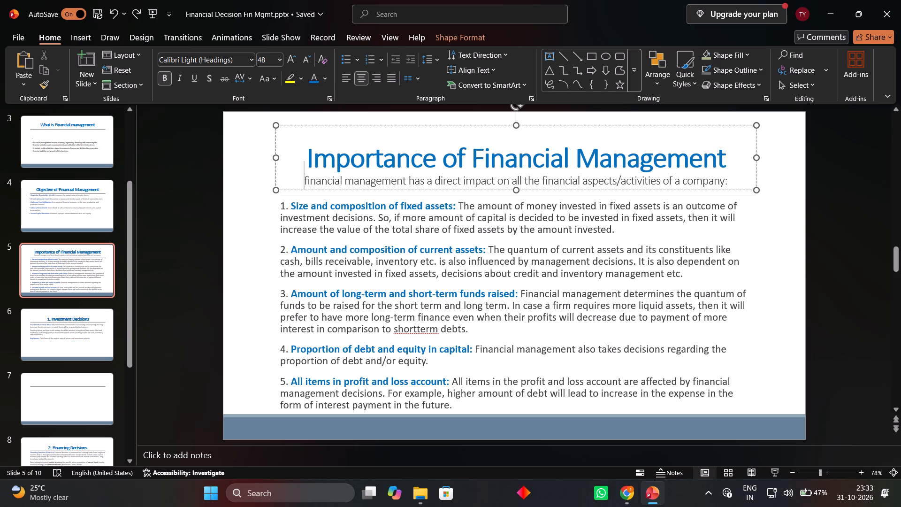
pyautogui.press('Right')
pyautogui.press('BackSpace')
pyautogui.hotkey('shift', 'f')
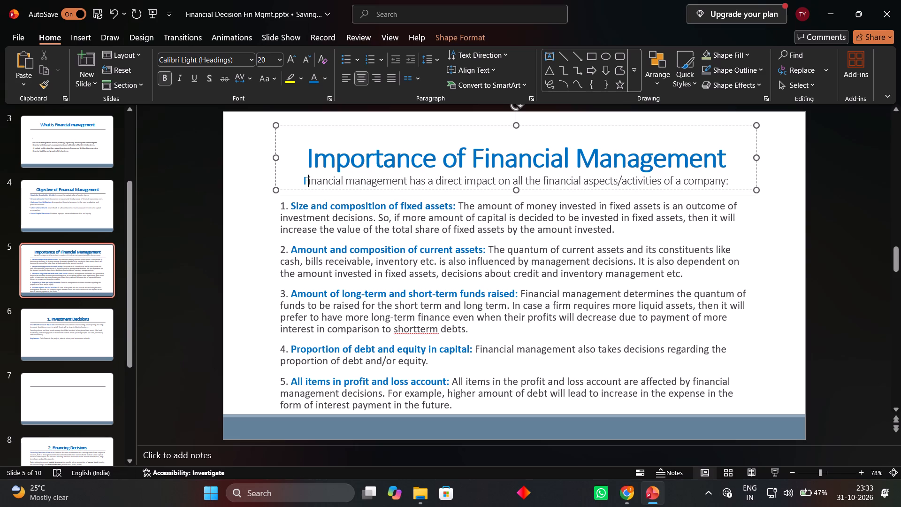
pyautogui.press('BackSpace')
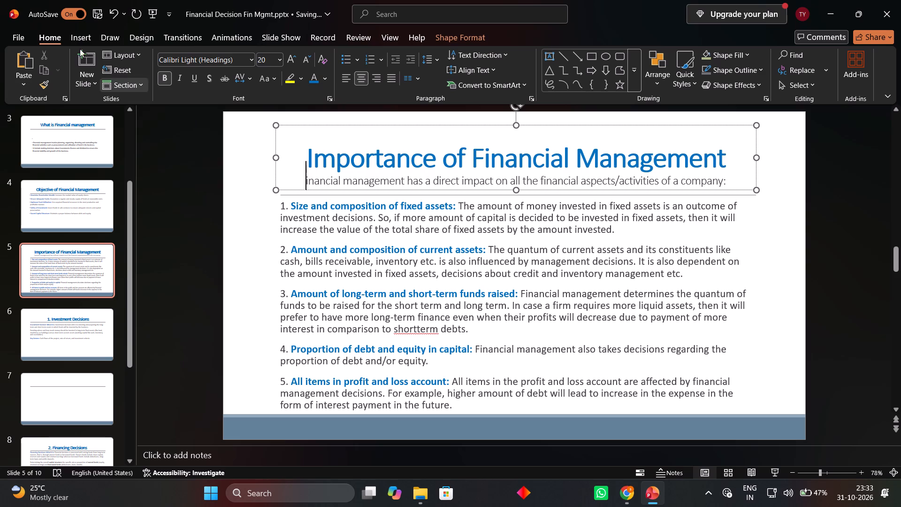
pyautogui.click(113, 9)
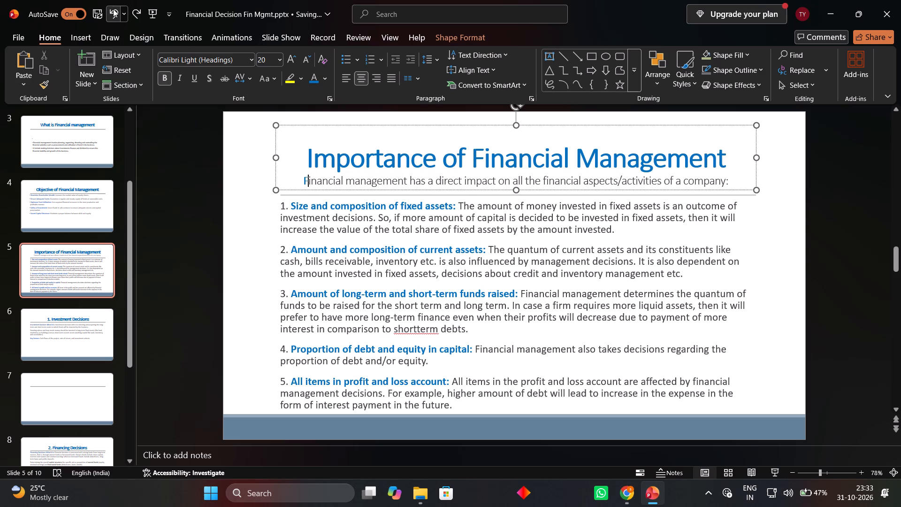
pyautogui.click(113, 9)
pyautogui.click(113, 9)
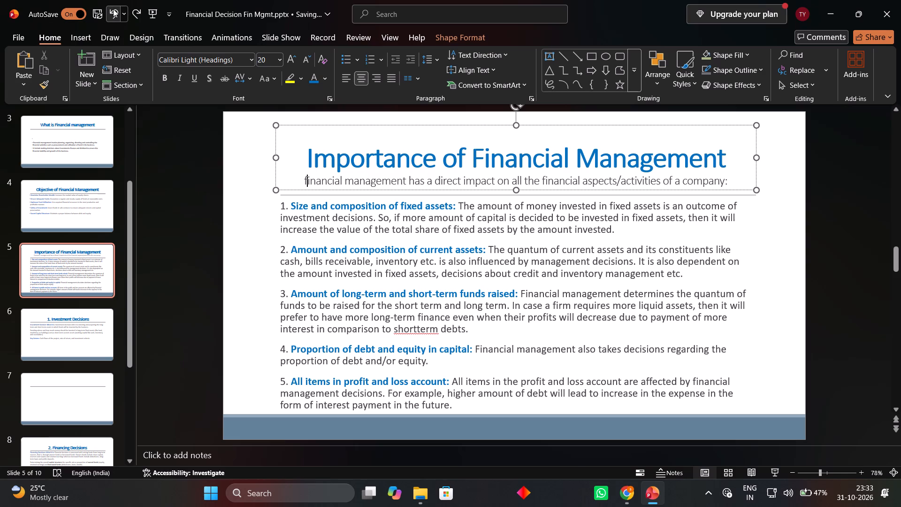
# Replace the lowercase "f" at the start of the introductory sentence with a capital "F".
pyautogui.hotkey('shift', 'f')
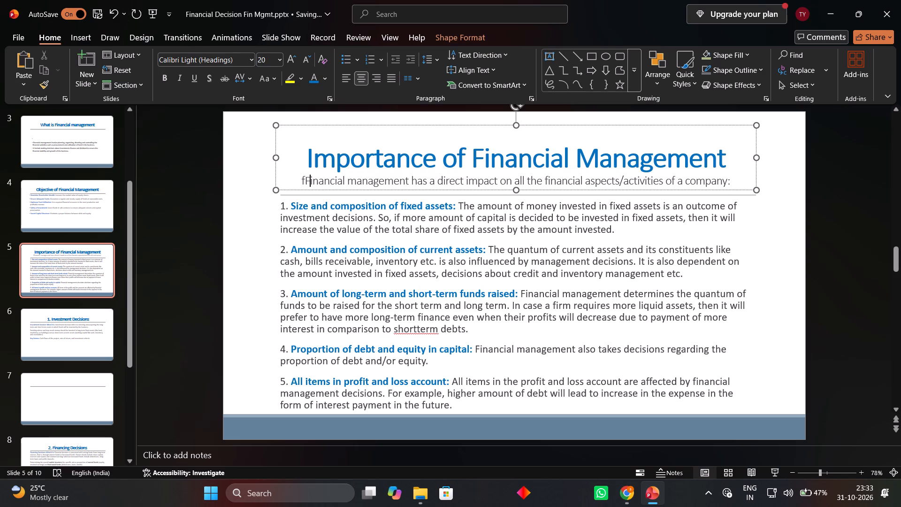
pyautogui.click(305, 178)
pyautogui.press('BackSpace')
# Insert a blank line between the slide title and the introductory sentence.
pyautogui.press('Return')
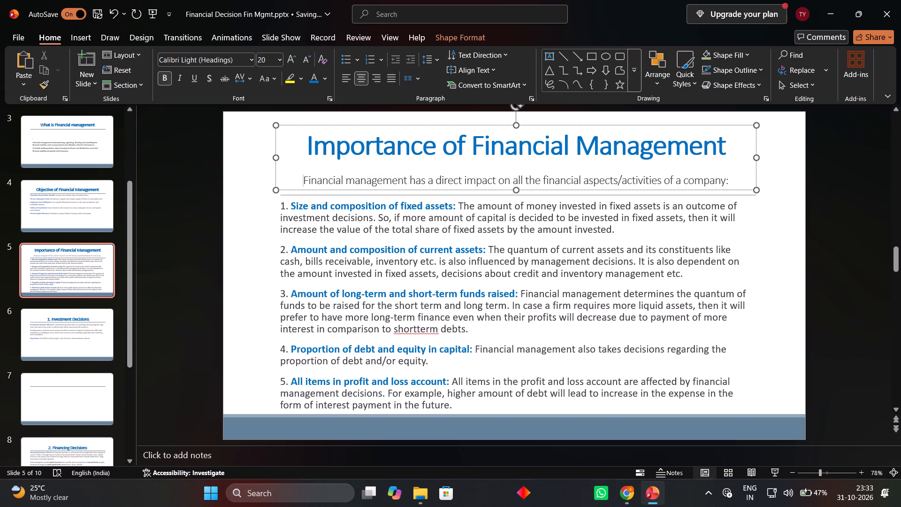
pyautogui.click(782, 251)
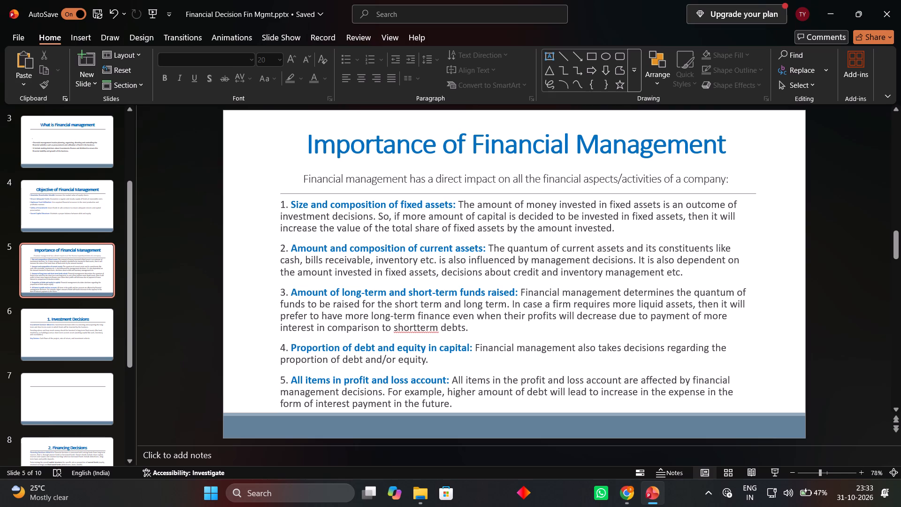
# Nudge the title text box slightly downward on the Importance of Financial Management slide.
pyautogui.click(512, 166)
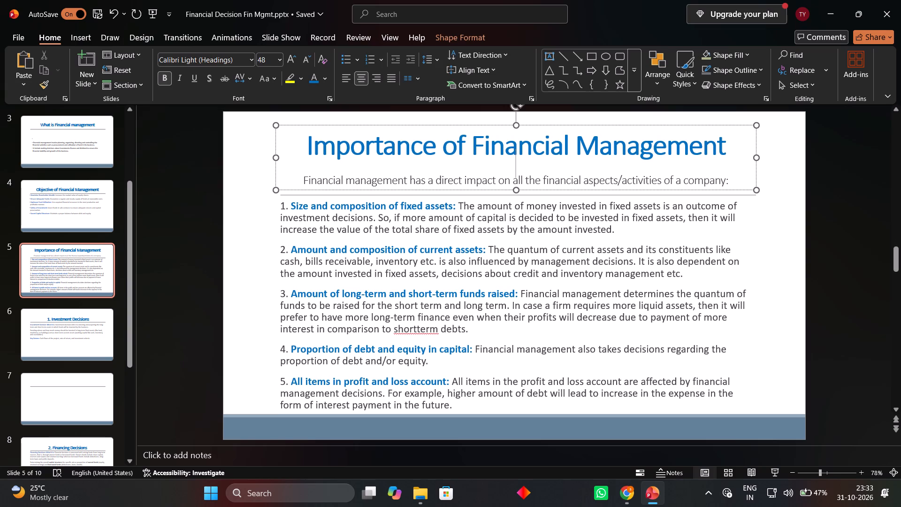
pyautogui.click(541, 127)
pyautogui.click(542, 124)
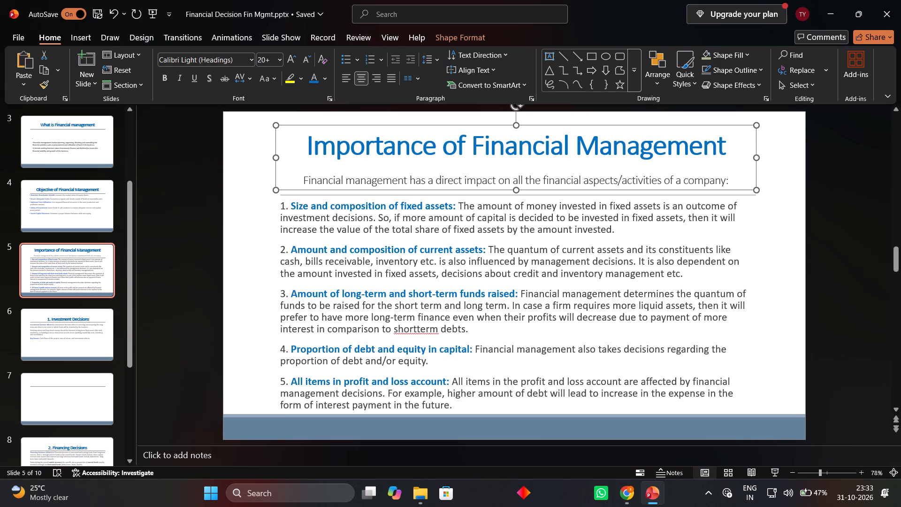
pyautogui.press('Down')
pyautogui.press('Down')
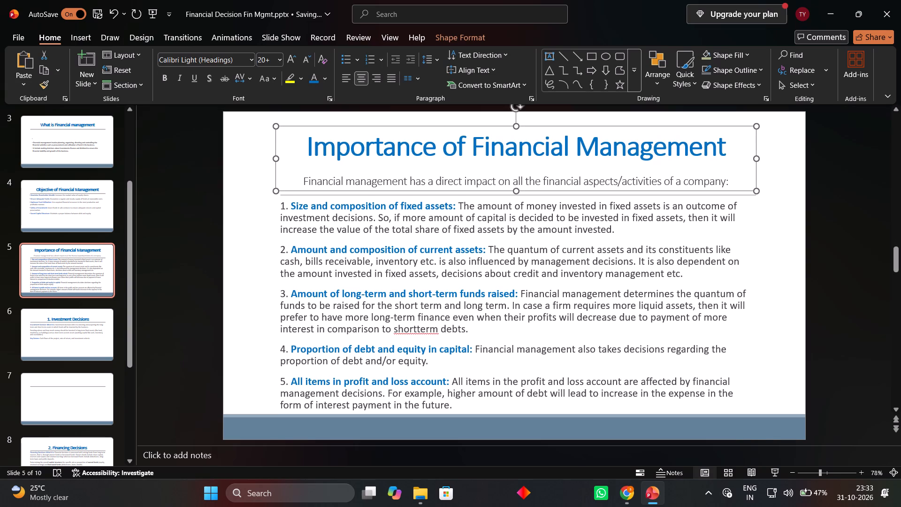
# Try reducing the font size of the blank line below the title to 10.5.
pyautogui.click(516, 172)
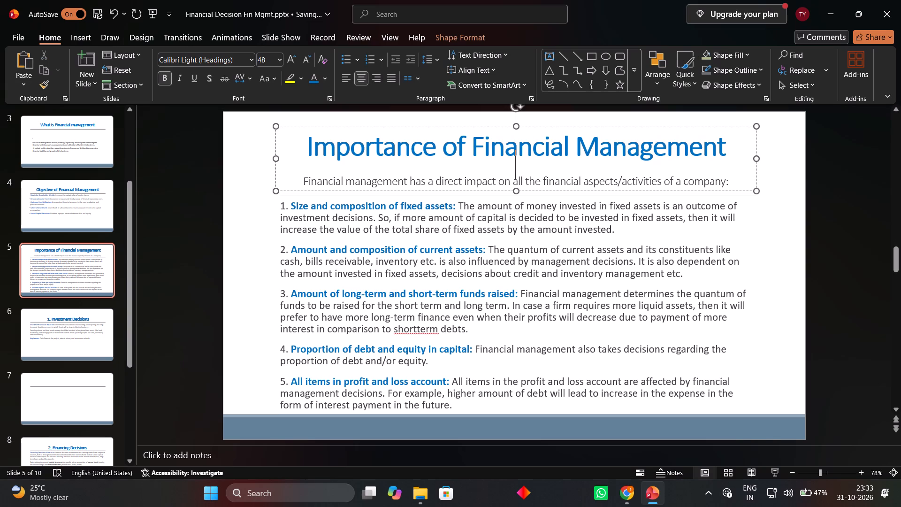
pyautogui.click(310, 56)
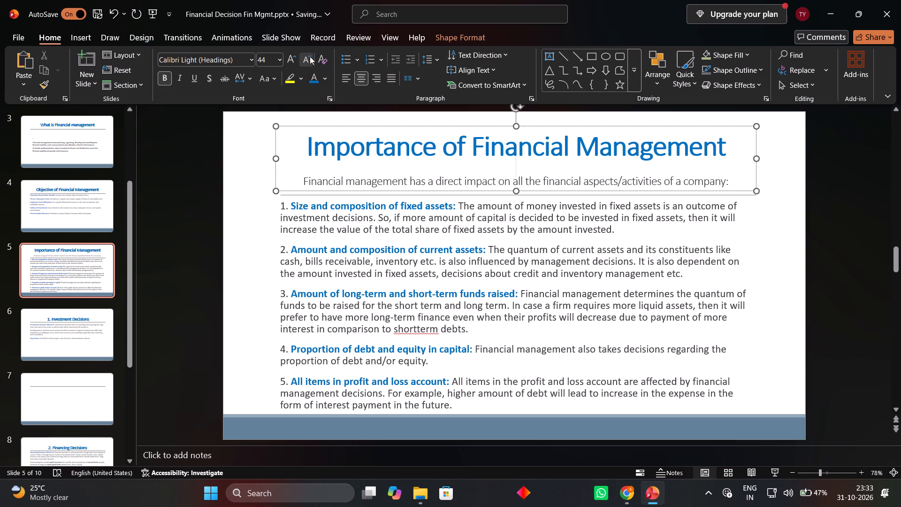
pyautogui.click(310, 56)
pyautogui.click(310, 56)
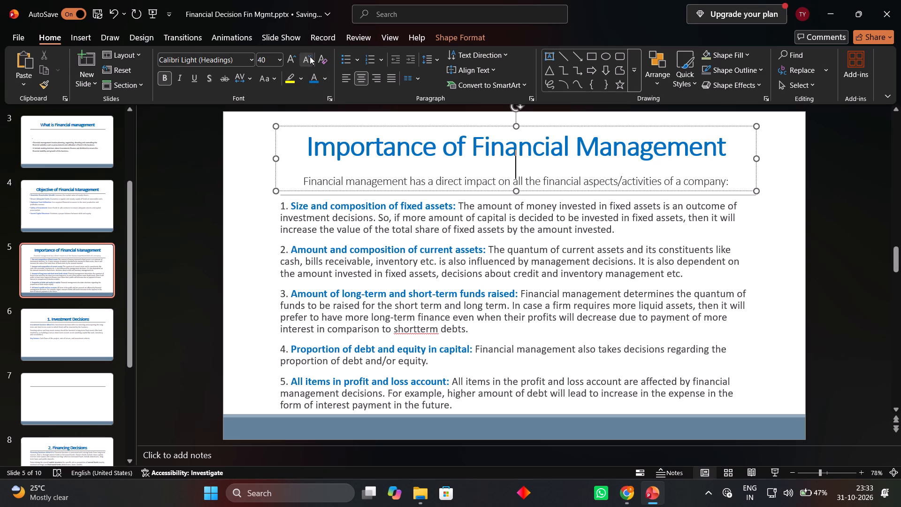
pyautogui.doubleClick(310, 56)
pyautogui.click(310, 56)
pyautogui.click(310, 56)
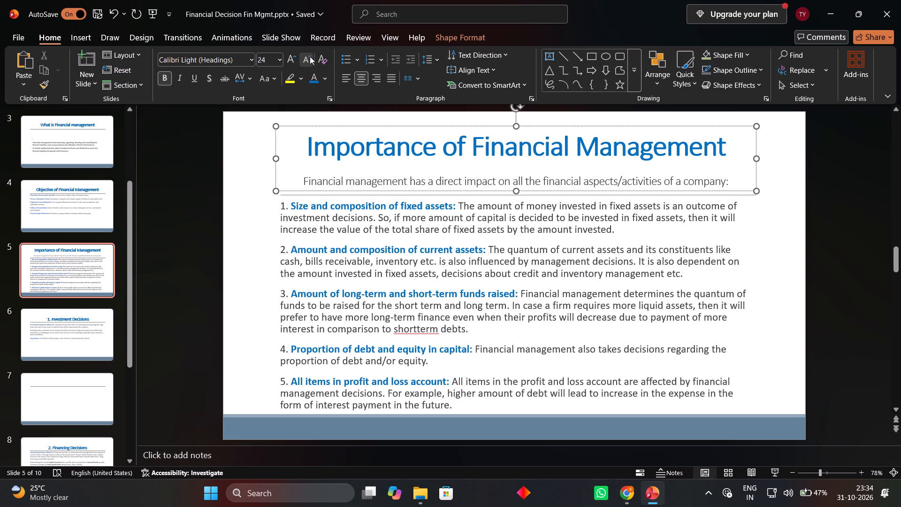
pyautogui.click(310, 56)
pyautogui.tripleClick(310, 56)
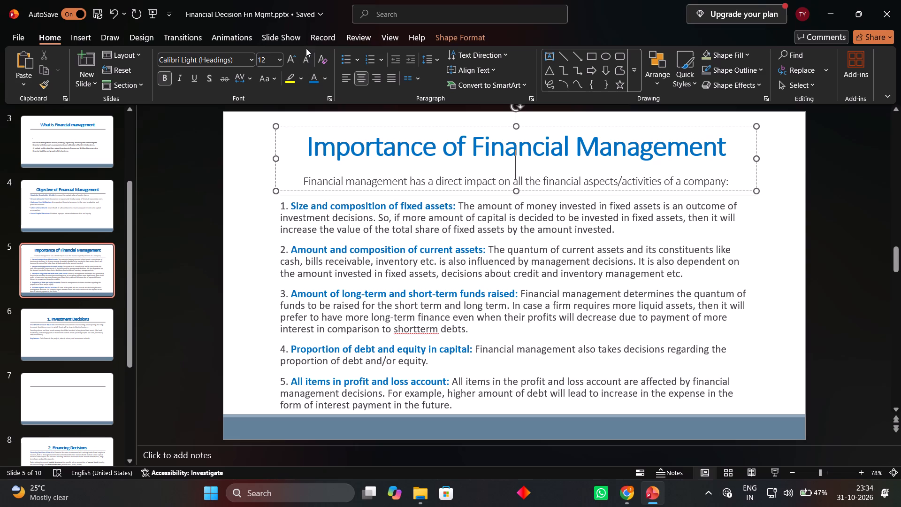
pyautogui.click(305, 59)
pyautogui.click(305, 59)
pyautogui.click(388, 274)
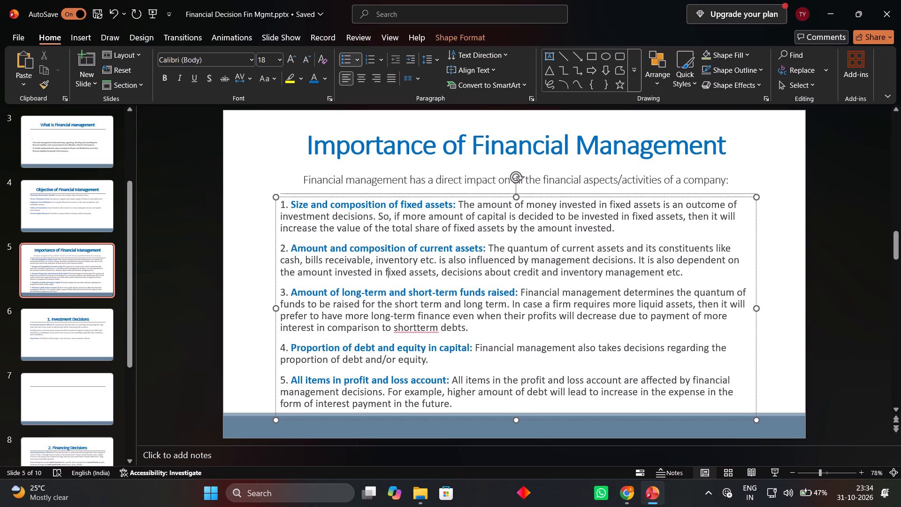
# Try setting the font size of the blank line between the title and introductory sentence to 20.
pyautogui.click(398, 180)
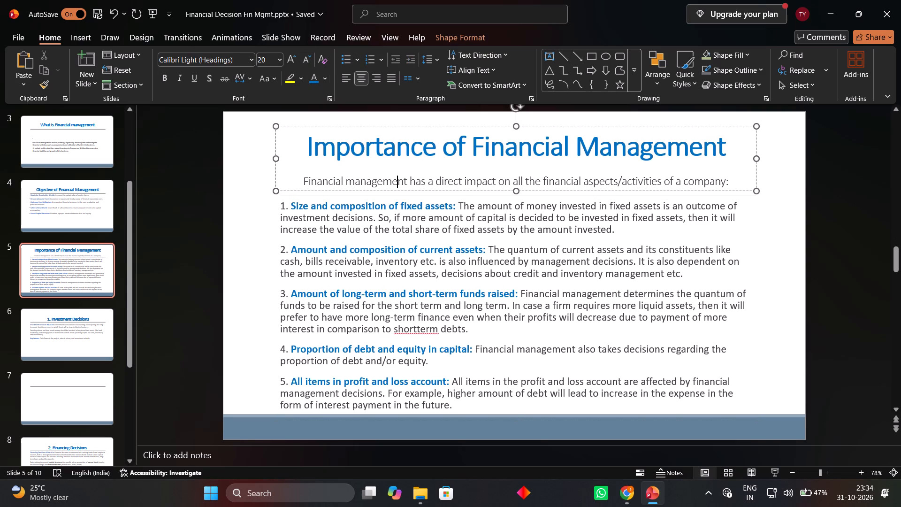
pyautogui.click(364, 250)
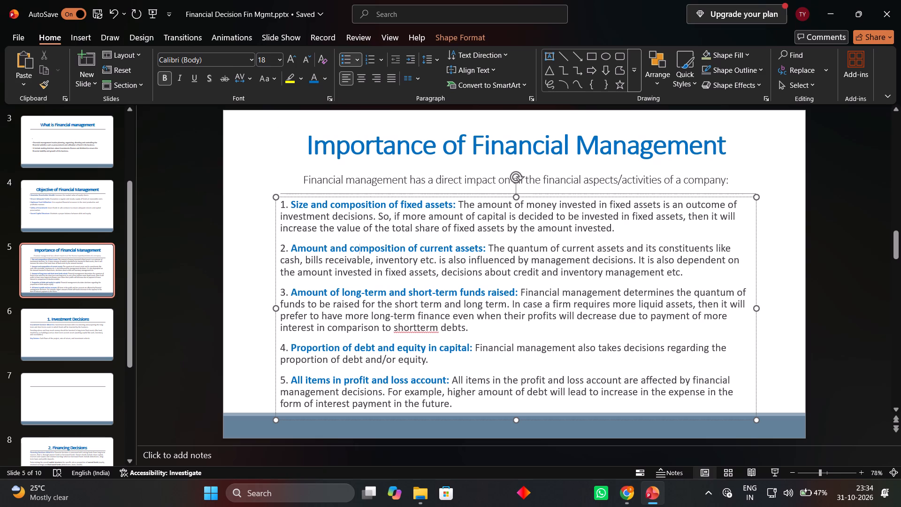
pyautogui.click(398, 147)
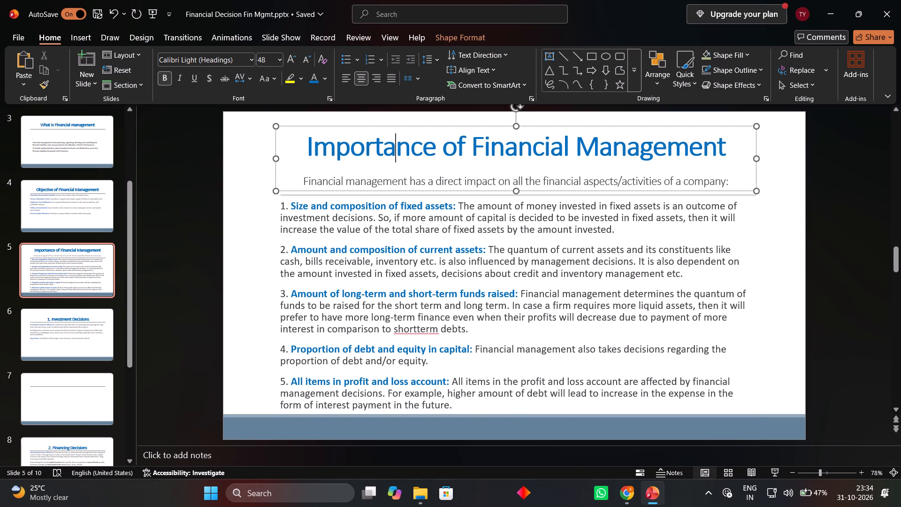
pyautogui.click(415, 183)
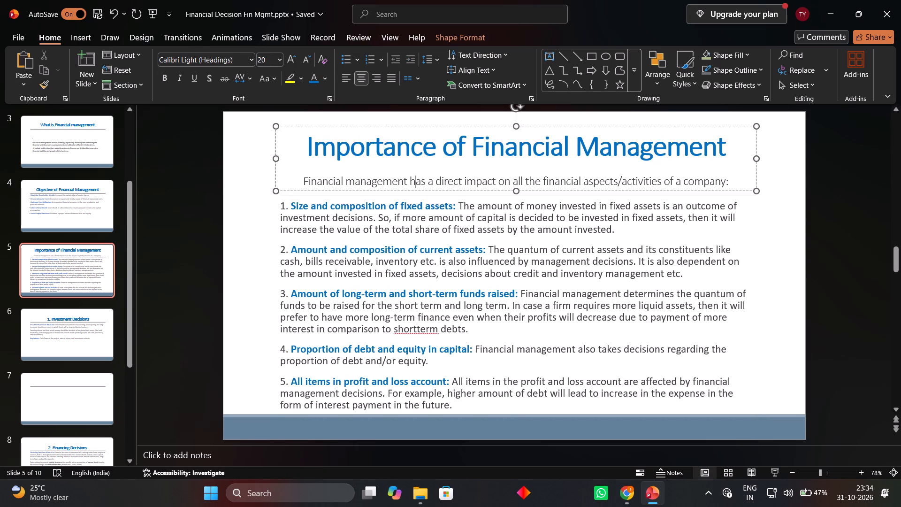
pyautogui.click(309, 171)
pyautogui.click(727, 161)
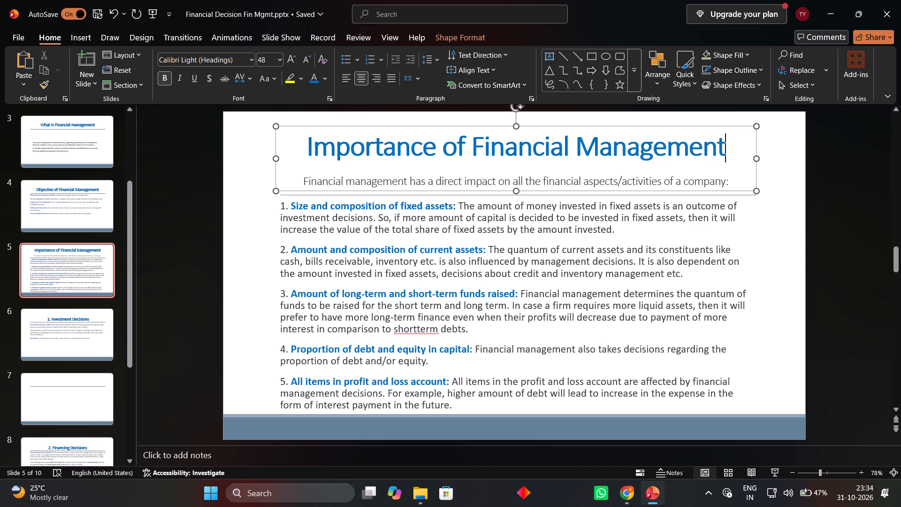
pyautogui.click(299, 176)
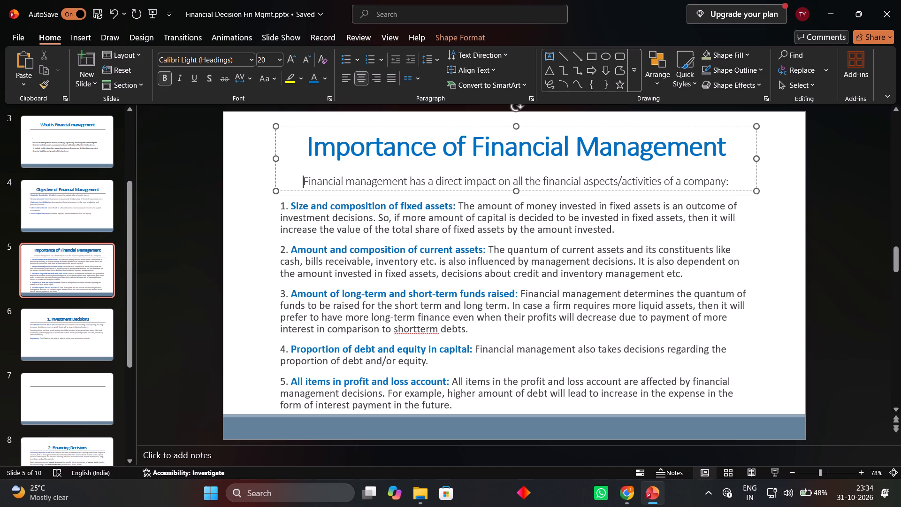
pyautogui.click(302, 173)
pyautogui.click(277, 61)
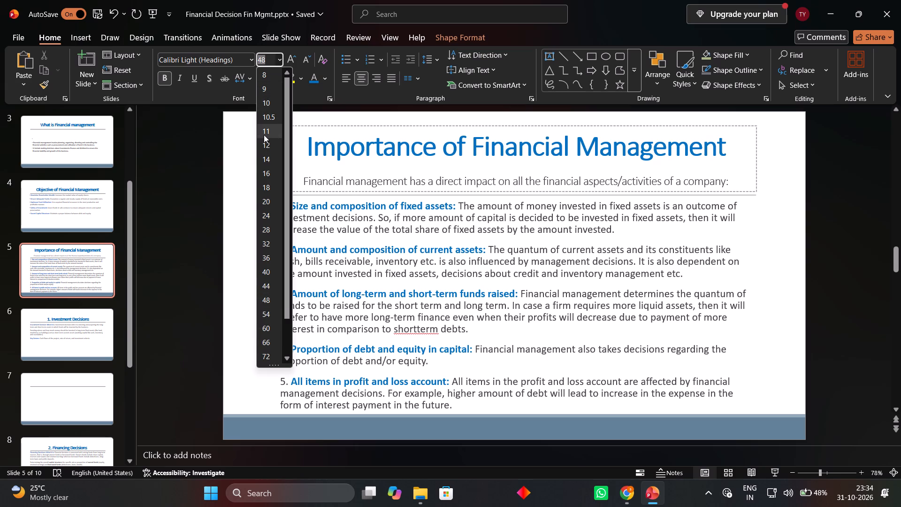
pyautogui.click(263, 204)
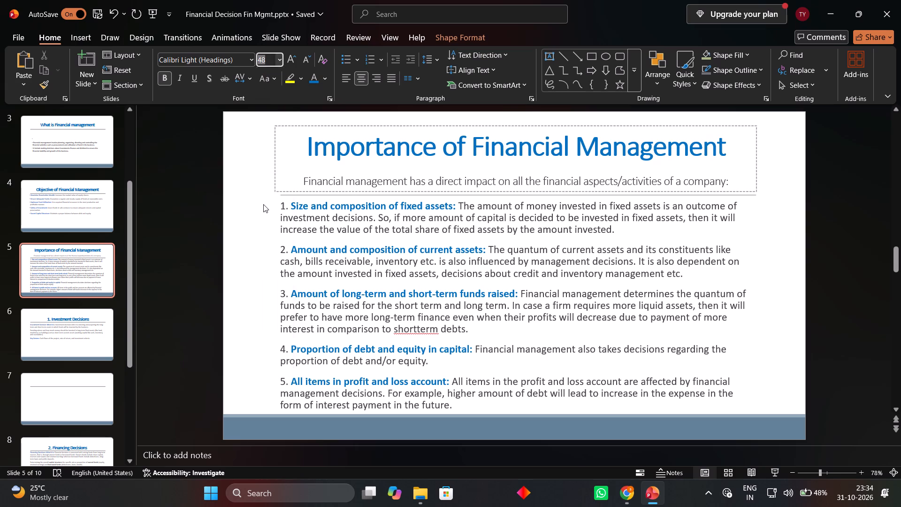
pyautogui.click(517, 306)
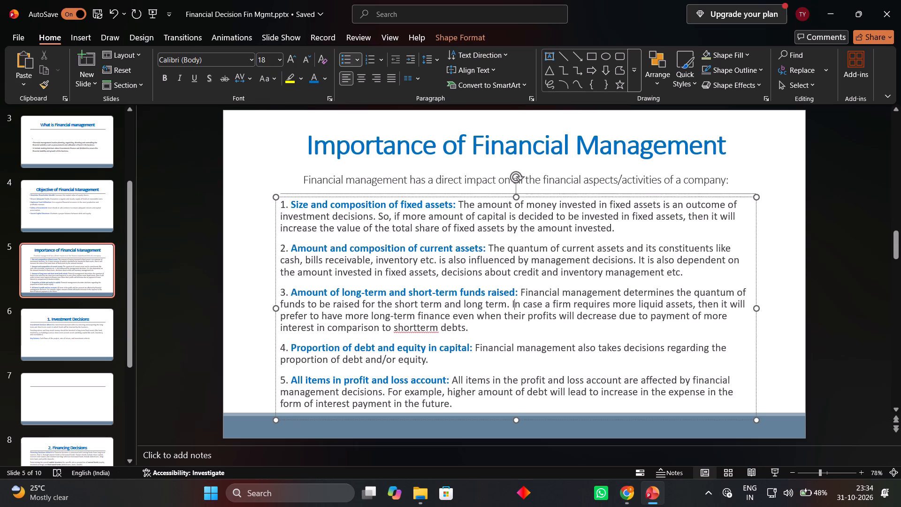
# Nudge the title text box further down so the introductory sentence sits just above the divider line.
pyautogui.click(522, 148)
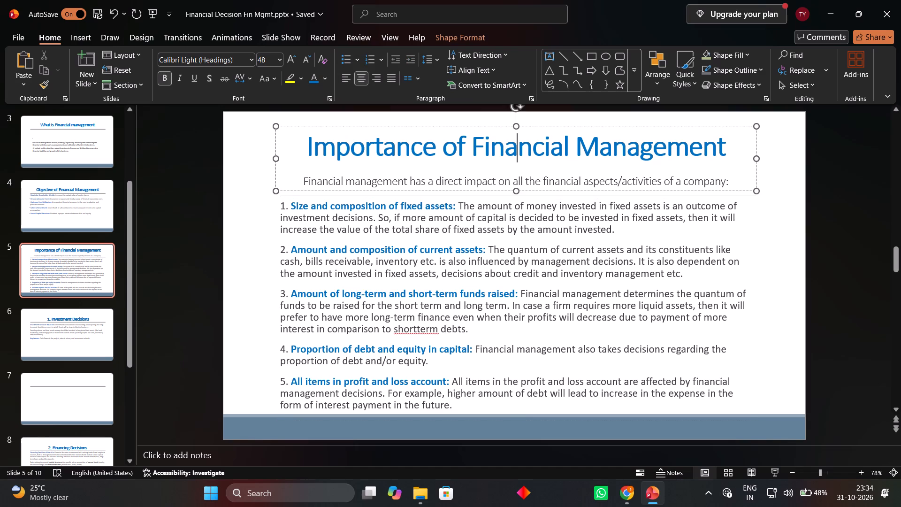
pyautogui.click(537, 124)
pyautogui.press('Down')
pyautogui.press('Down')
pyautogui.press('Down')
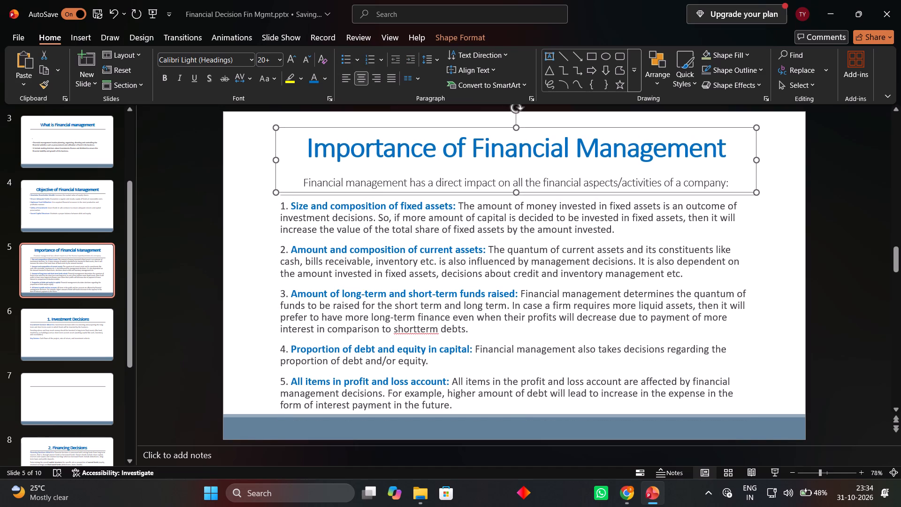
pyautogui.press('Down')
pyautogui.press('Down')
pyautogui.press('Down')
pyautogui.press('Down')
pyautogui.press('Down')
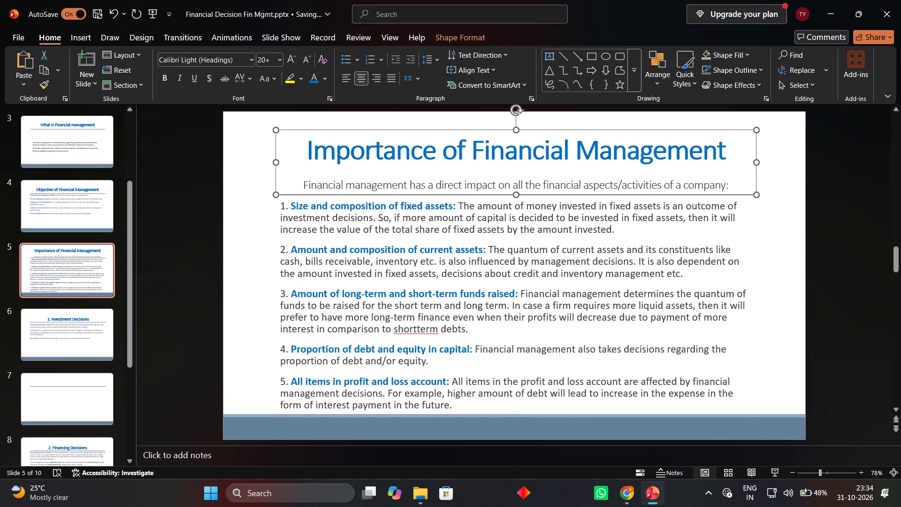
pyautogui.click(763, 288)
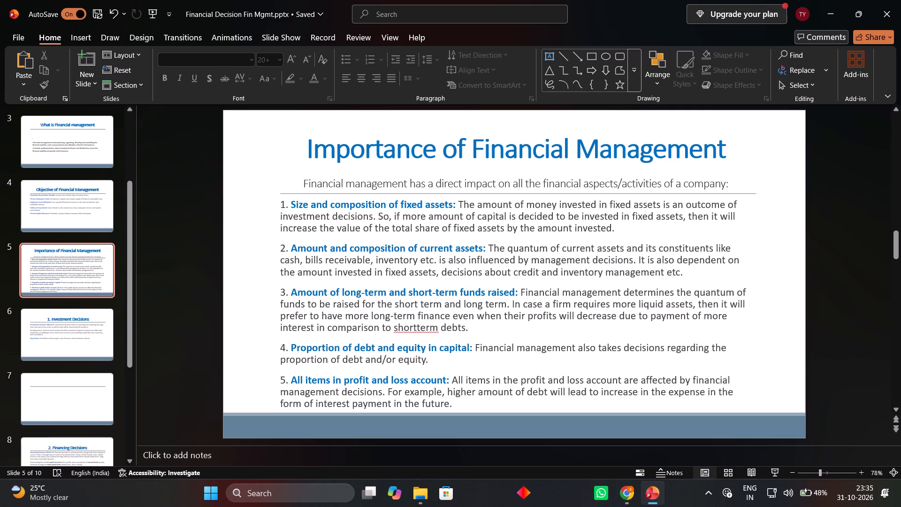
# Check the Objective slide, then switch to the Financial Management notes in Chrome and find the Types of Financial Management section on page 3.
pyautogui.click(76, 212)
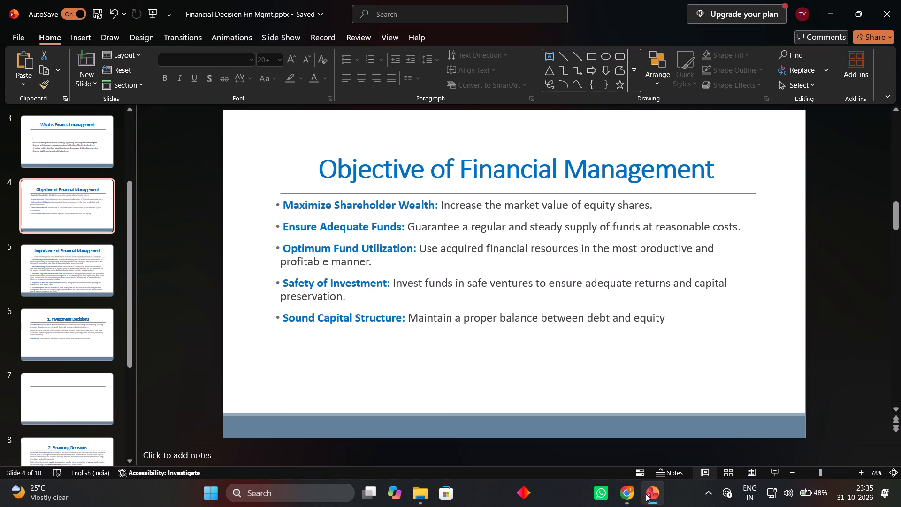
pyautogui.click(627, 492)
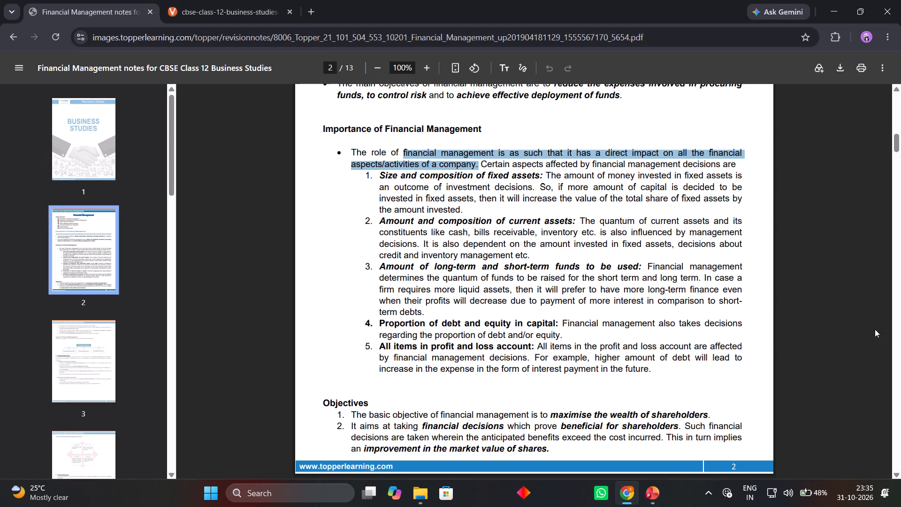
pyautogui.doubleClick(898, 475)
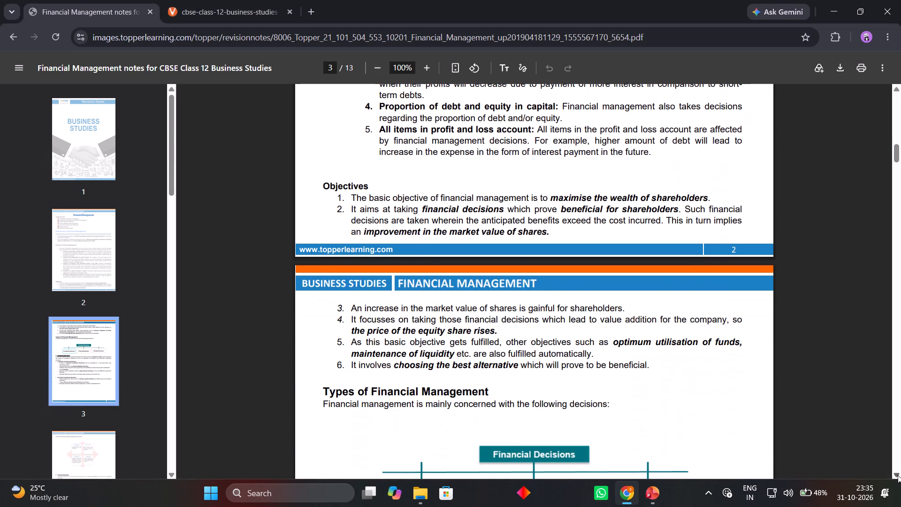
pyautogui.tripleClick(898, 475)
pyautogui.tripleClick(898, 475)
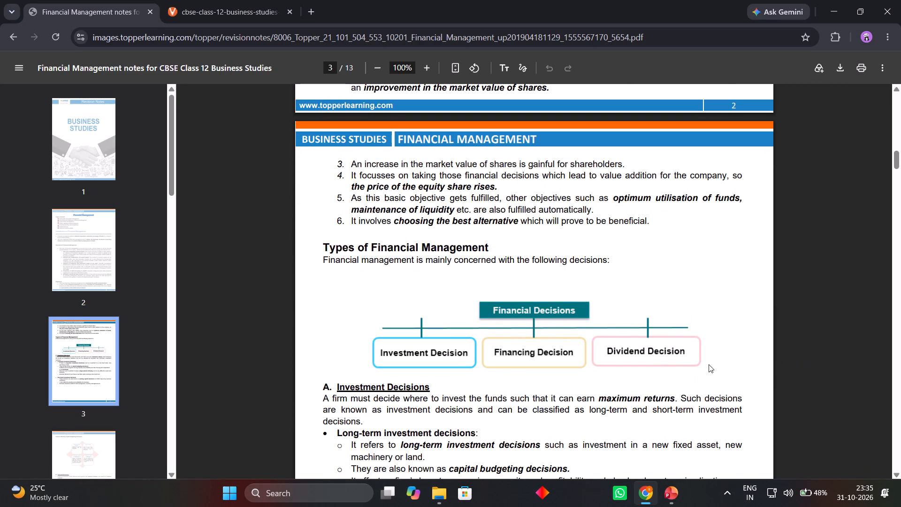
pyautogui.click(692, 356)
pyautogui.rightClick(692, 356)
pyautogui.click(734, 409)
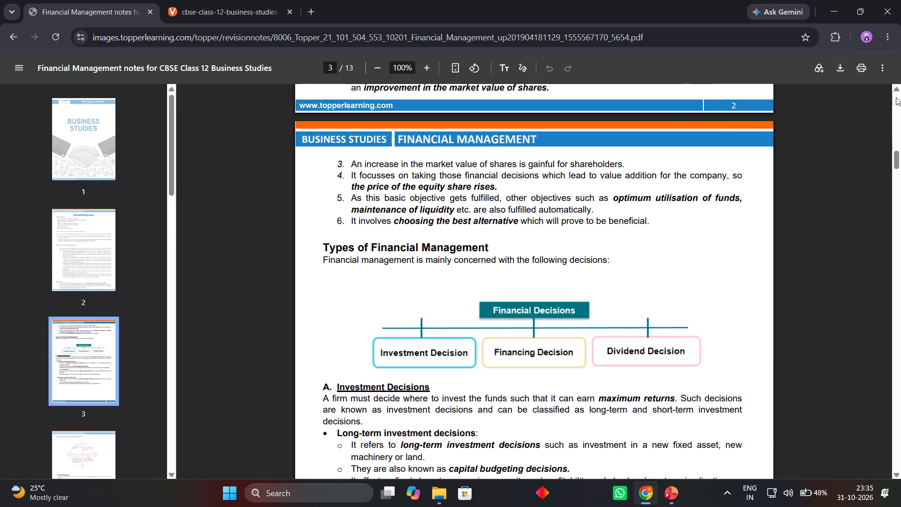
# Copy the sentence defining financial management, up to "smooth working", from the Introduction to Financial Management section on page 2.
pyautogui.click(896, 91)
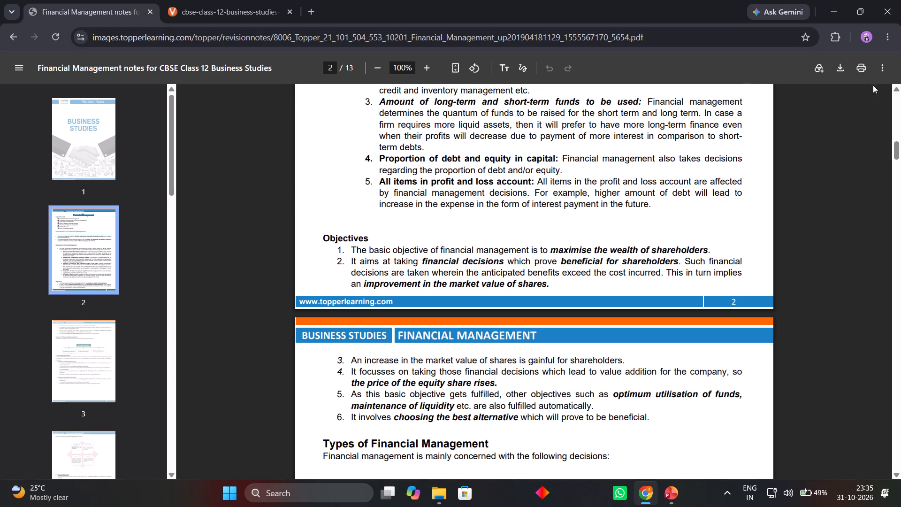
pyautogui.click(893, 89)
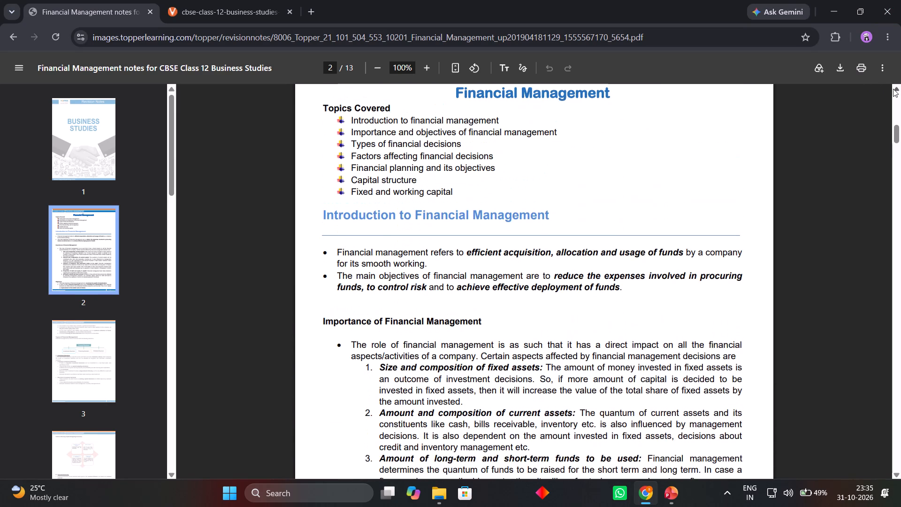
pyautogui.click(893, 89)
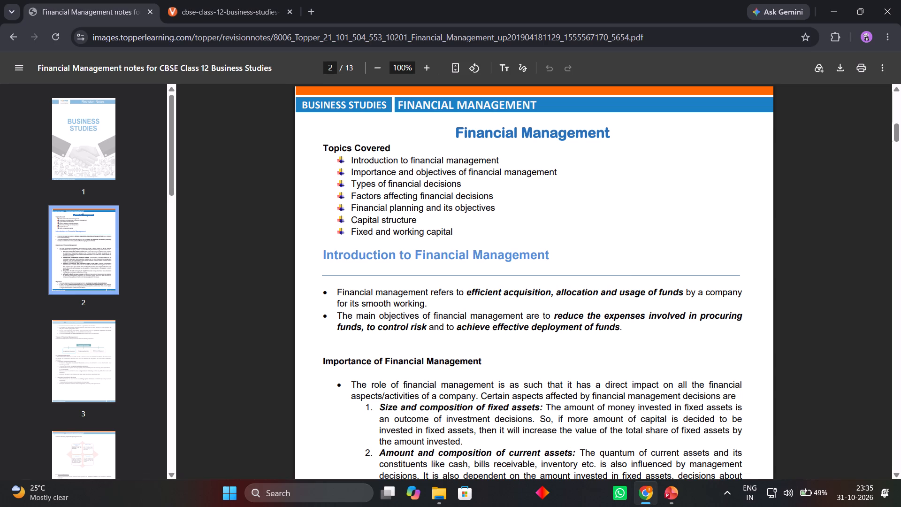
pyautogui.moveTo(428, 302); pyautogui.dragTo(335, 292)
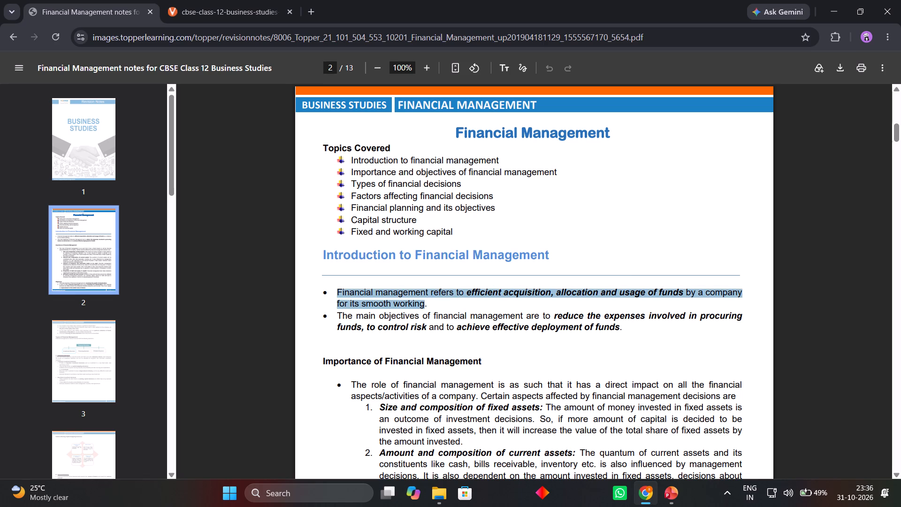
pyautogui.hotkey('ctrl', 'c')
# Switch to PowerPoint, paste the definition into the empty first bullet of the What is Financial management slide, and end it with a period.
pyautogui.click(667, 494)
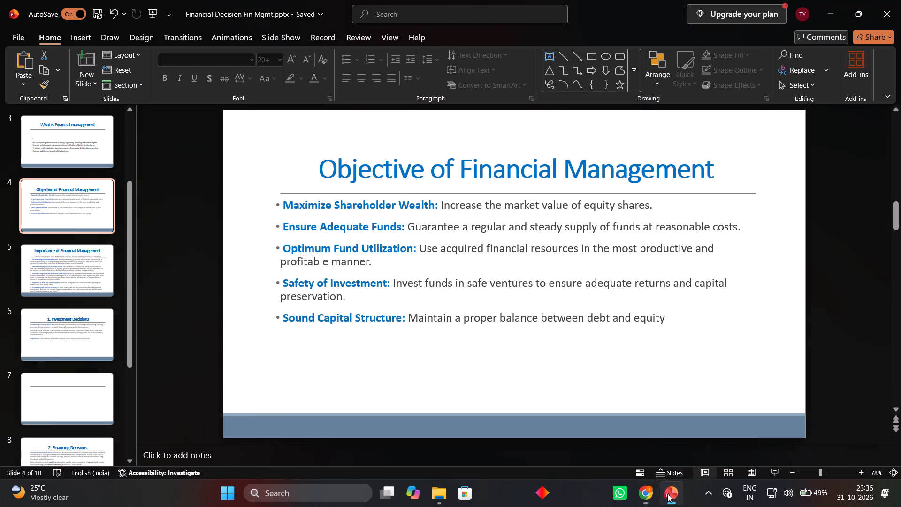
pyautogui.click(61, 156)
pyautogui.click(298, 260)
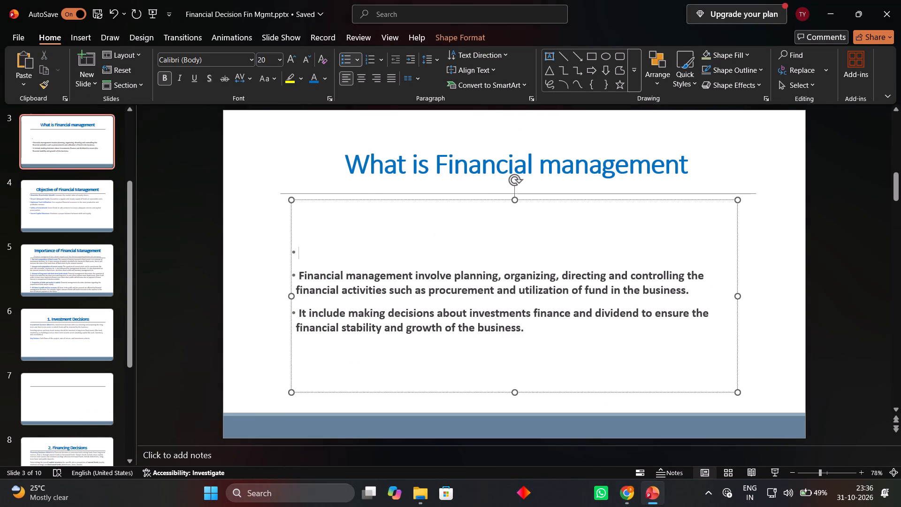
pyautogui.hotkey('ctrl', 'v')
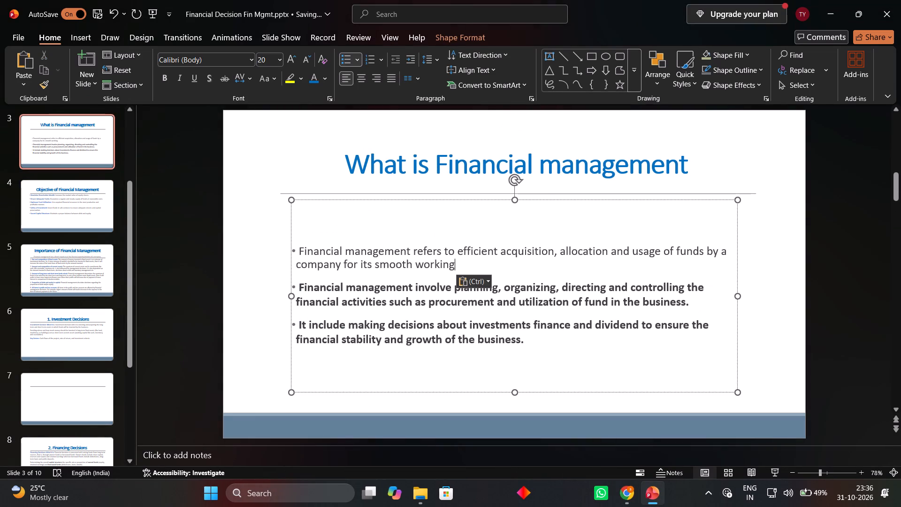
pyautogui.moveTo(440, 267); pyautogui.dragTo(460, 264)
pyautogui.click(460, 264)
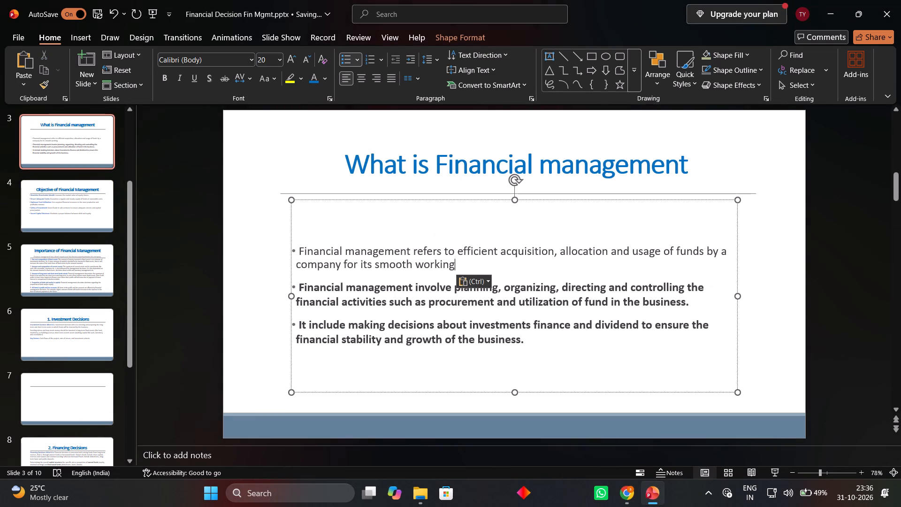
pyautogui.press('.')
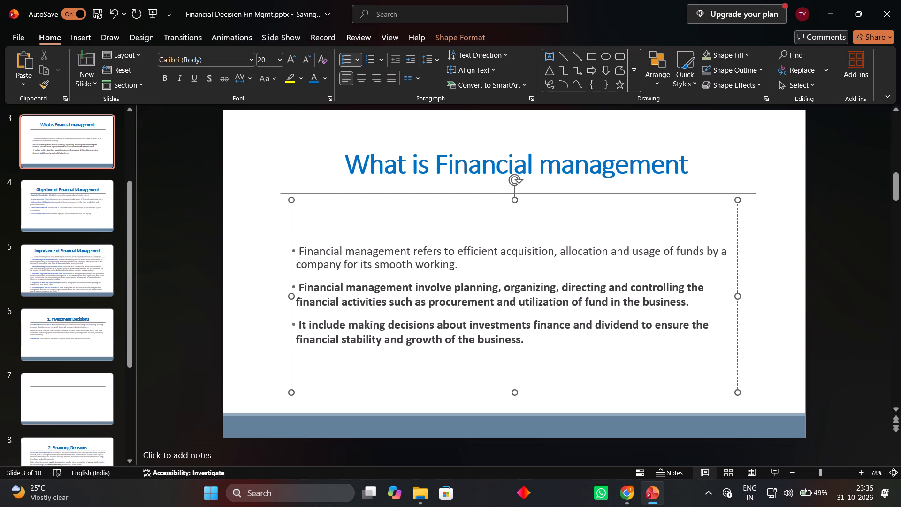
# Make the whole pasted definition sentence bold.
pyautogui.moveTo(459, 261); pyautogui.dragTo(292, 247)
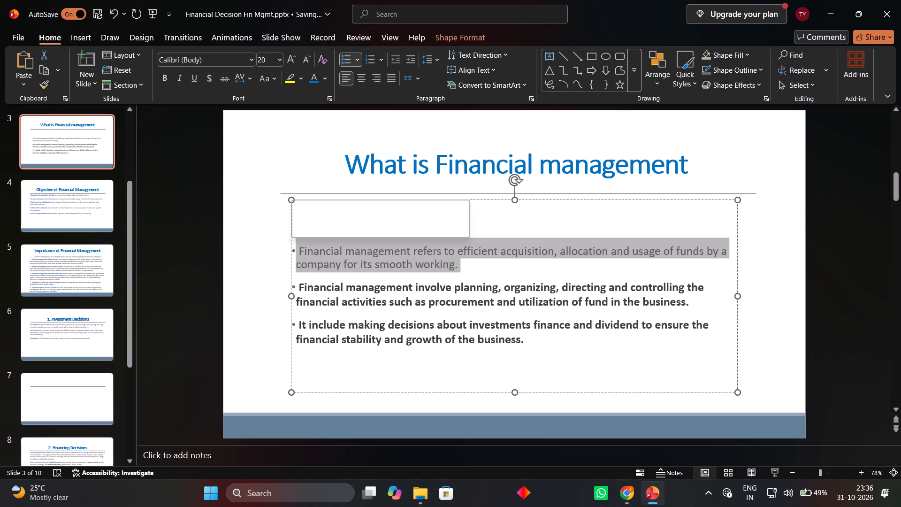
pyautogui.click(165, 76)
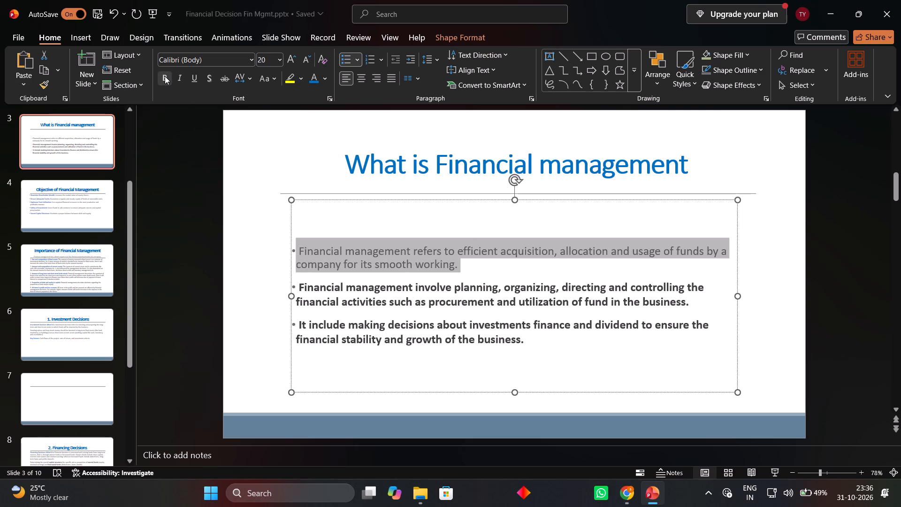
pyautogui.click(682, 309)
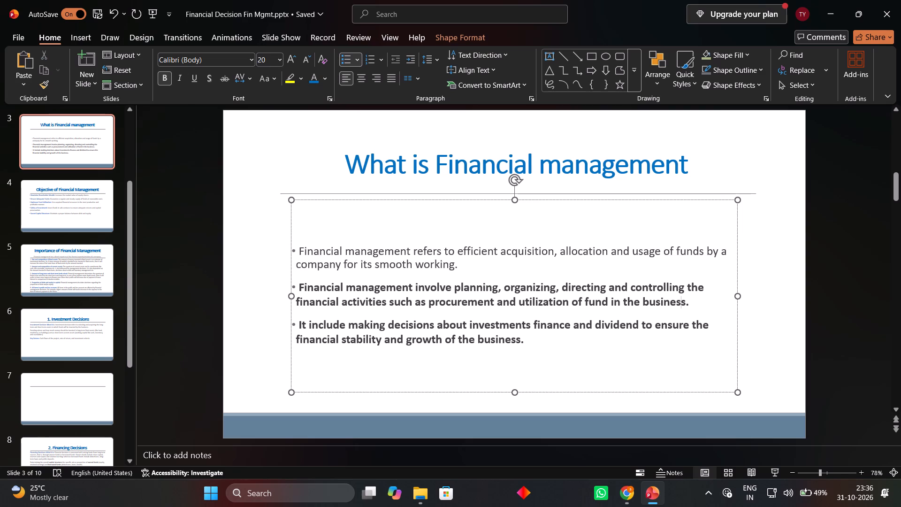
pyautogui.click(456, 269)
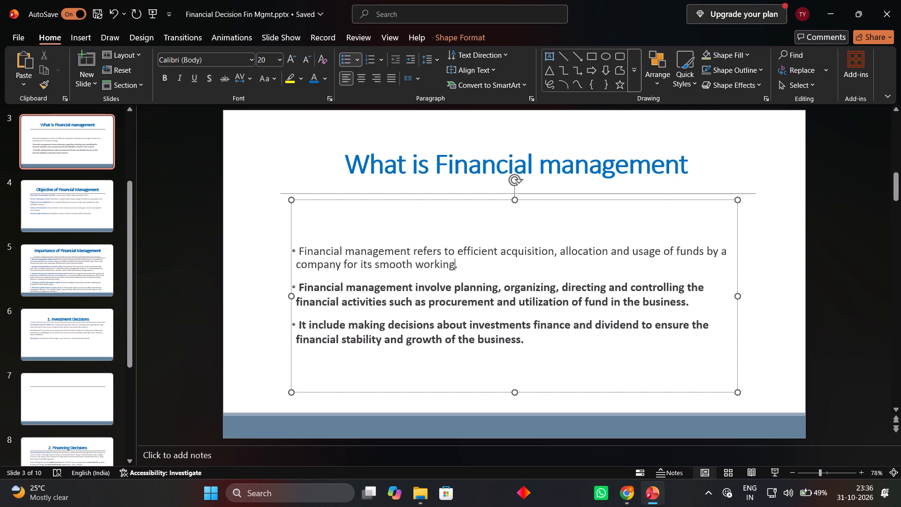
pyautogui.moveTo(460, 267); pyautogui.dragTo(368, 258)
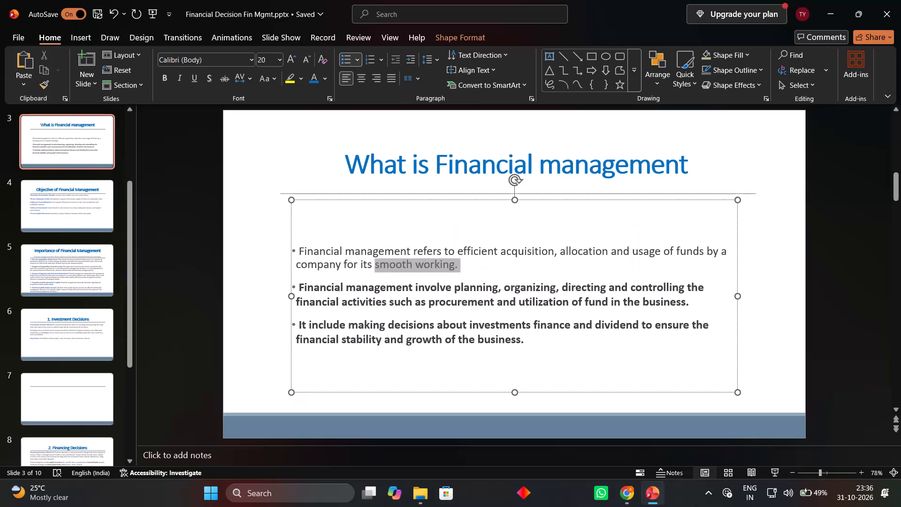
pyautogui.moveTo(368, 258); pyautogui.dragTo(310, 251)
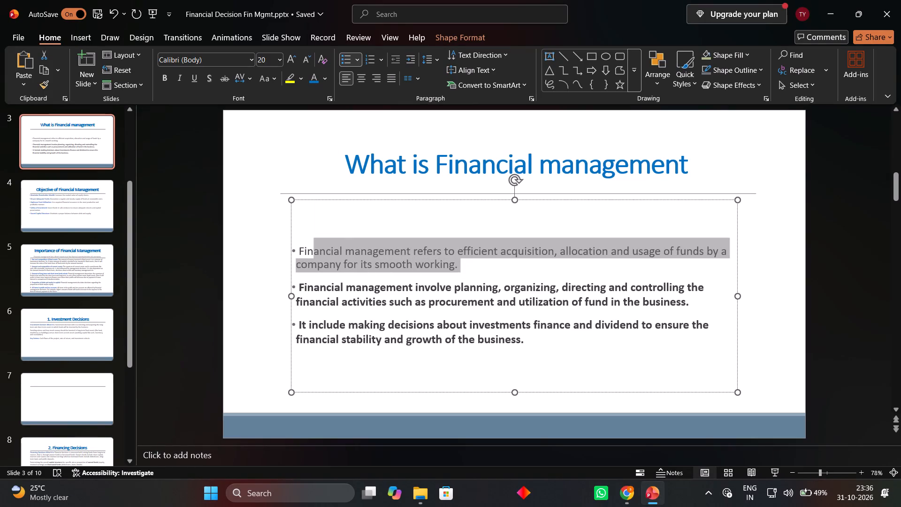
pyautogui.hotkey('shift', 'Left')
pyautogui.hotkey('shift', 'Left')
pyautogui.hotkey('shift', 'Left')
pyautogui.hotkey('shift', 'Left')
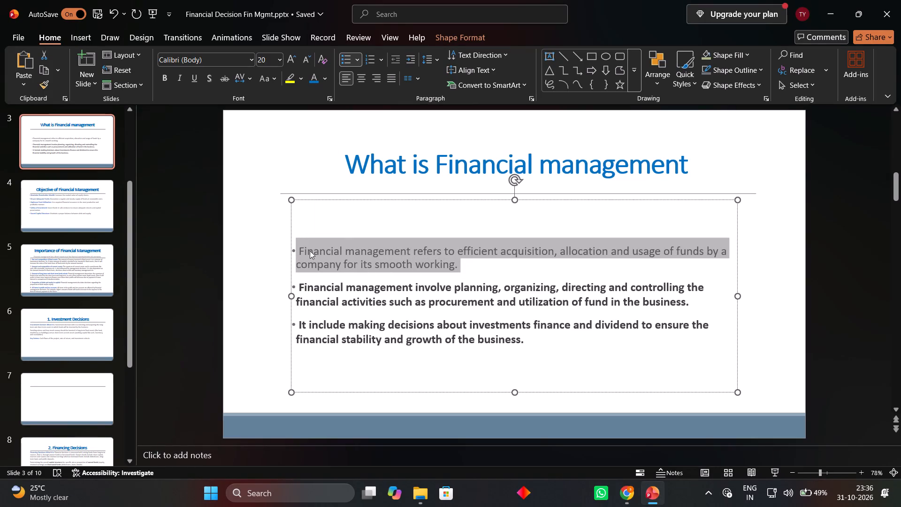
pyautogui.click(164, 82)
pyautogui.click(533, 270)
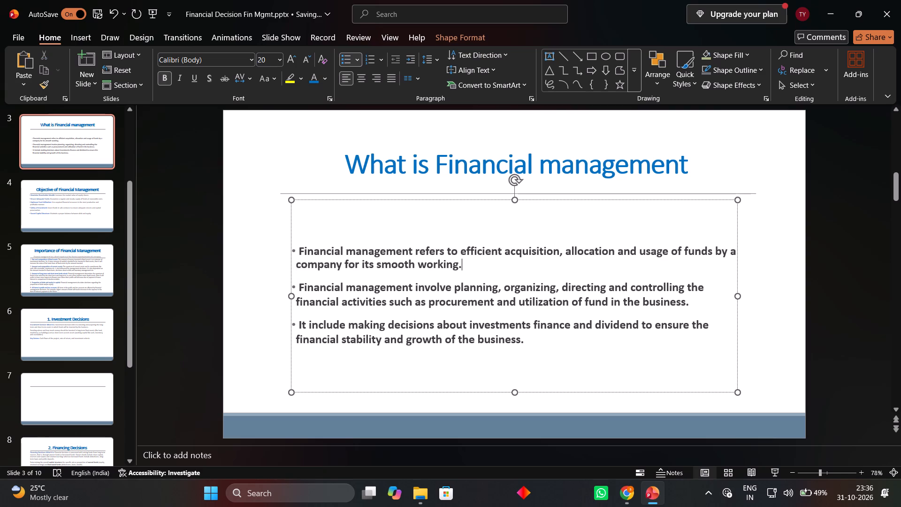
# Delete a blank line above the first bullet of the body text.
pyautogui.click(321, 222)
pyautogui.press('BackSpace')
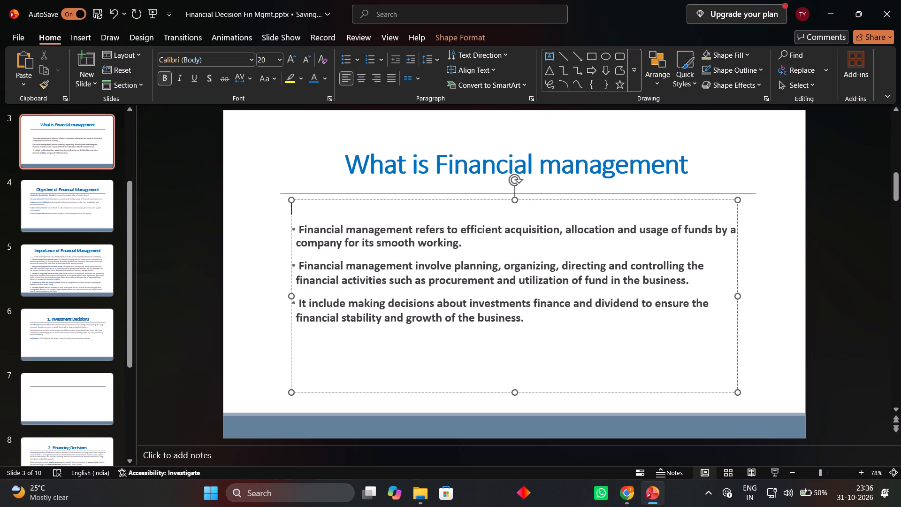
pyautogui.press('BackSpace')
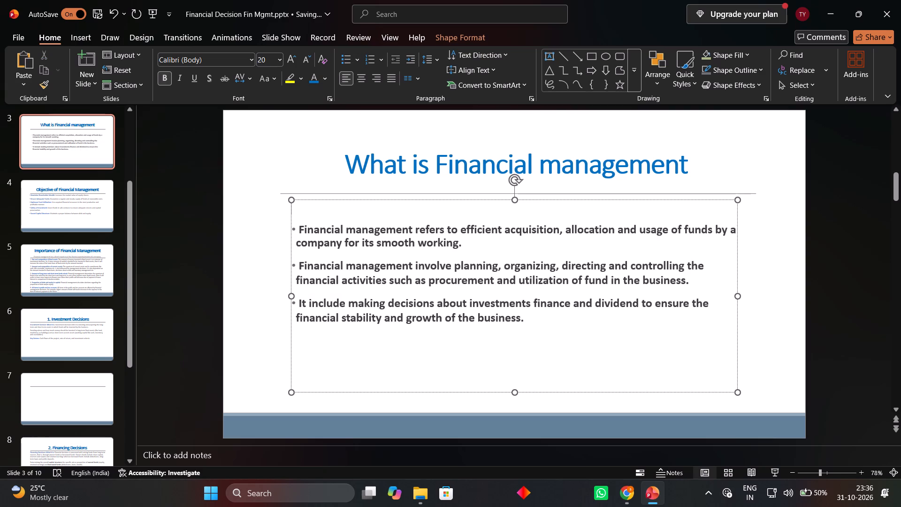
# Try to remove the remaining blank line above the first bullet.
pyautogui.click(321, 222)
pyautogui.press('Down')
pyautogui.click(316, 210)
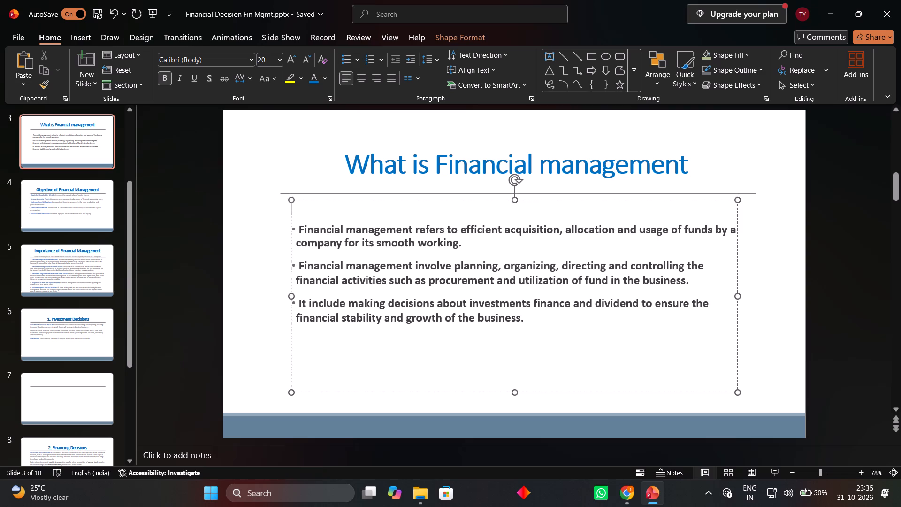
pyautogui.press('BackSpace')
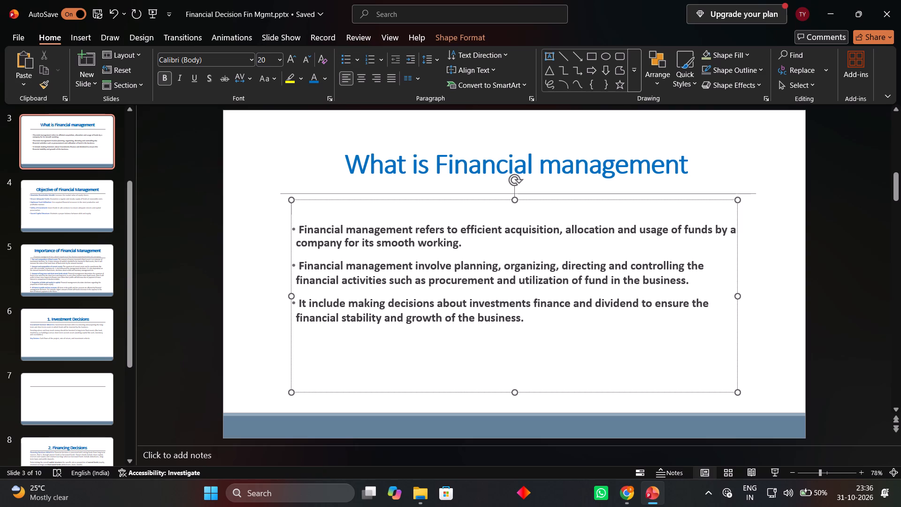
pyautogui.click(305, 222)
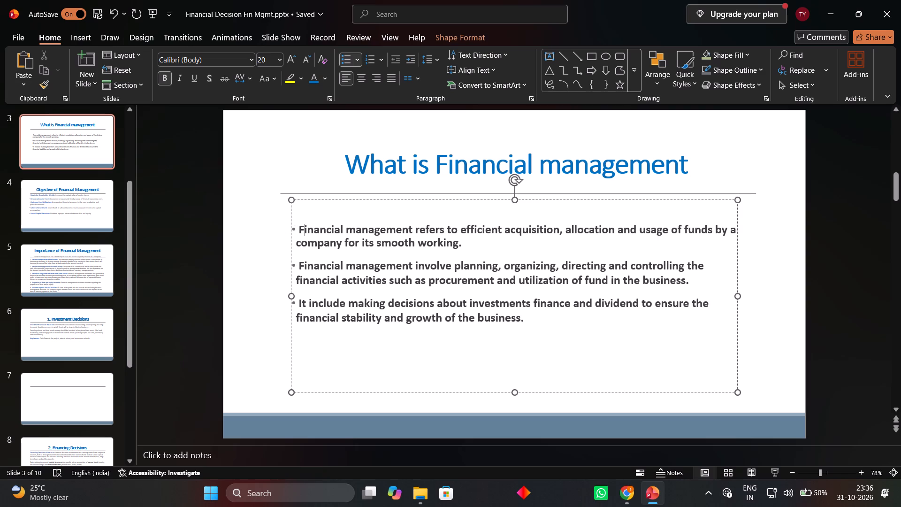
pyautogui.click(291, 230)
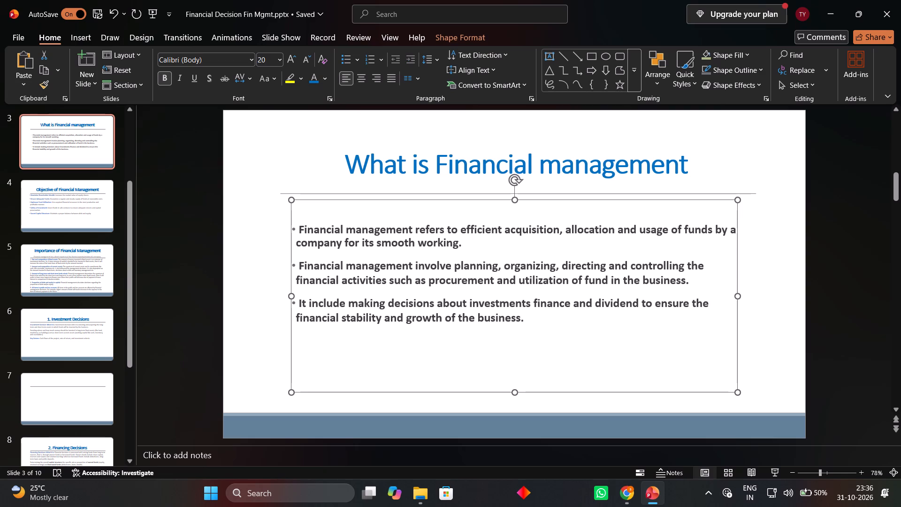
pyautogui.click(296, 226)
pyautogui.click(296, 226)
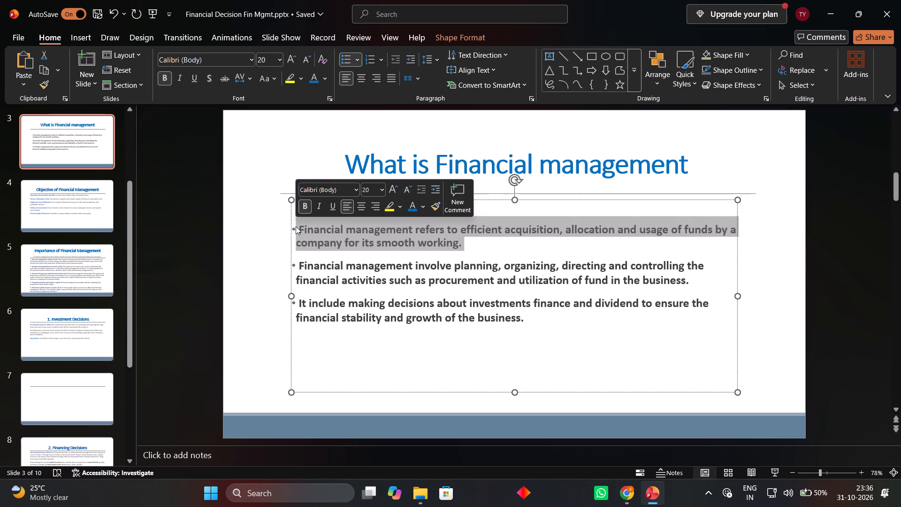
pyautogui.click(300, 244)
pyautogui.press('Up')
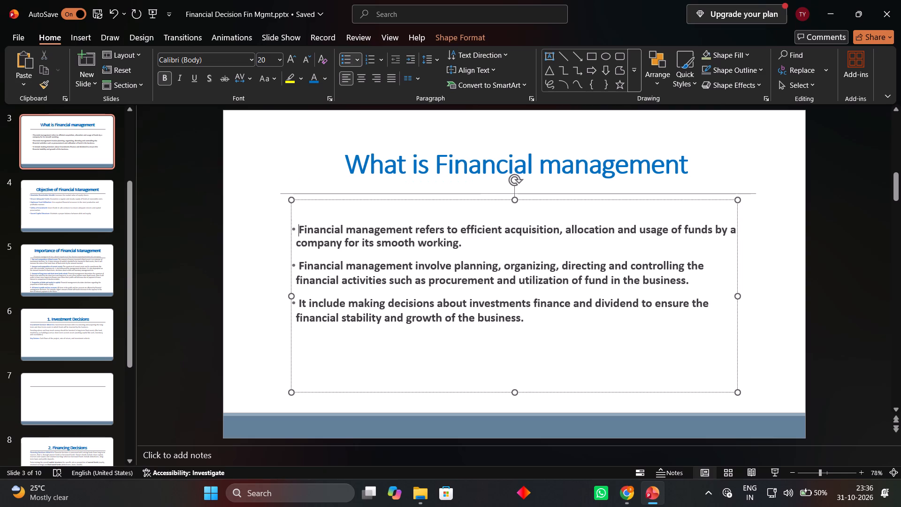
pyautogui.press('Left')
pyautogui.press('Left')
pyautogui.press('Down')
# Extend the top edge of the body text box slightly upward, to just below the divider line.
pyautogui.moveTo(514, 203); pyautogui.dragTo(515, 213)
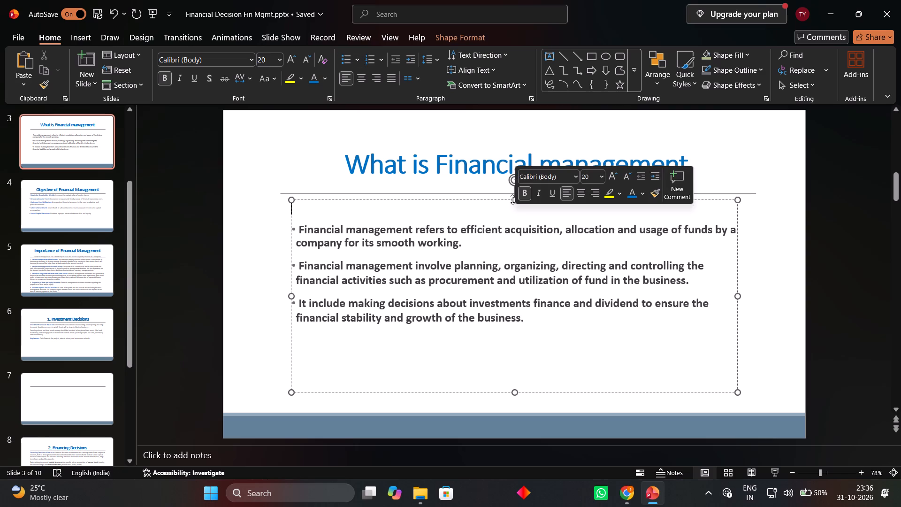
pyautogui.moveTo(514, 202); pyautogui.dragTo(510, 186)
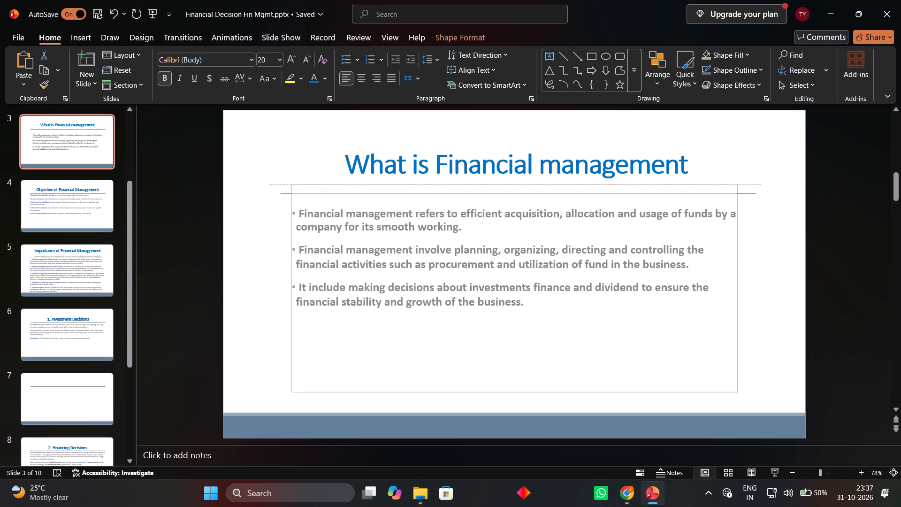
pyautogui.moveTo(510, 186); pyautogui.dragTo(514, 196)
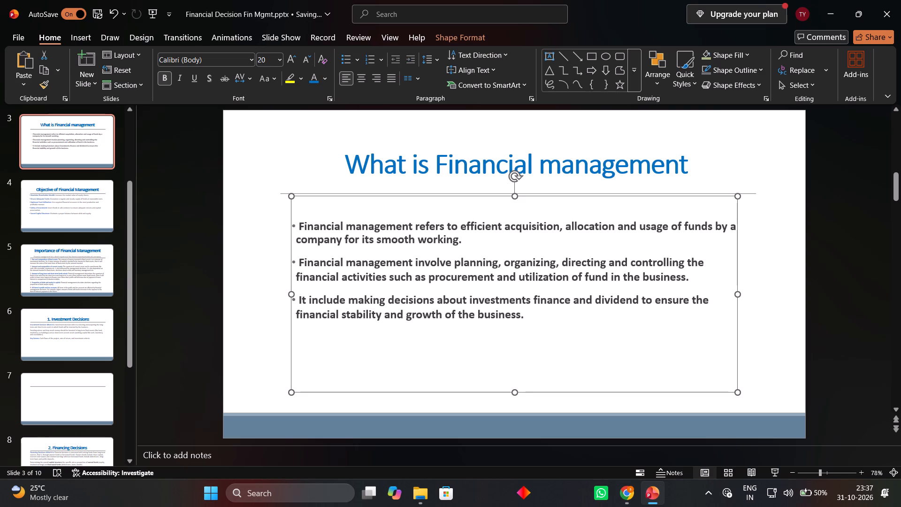
# Delete the remaining blank line so the definition sentence starts at the top of the body text box.
pyautogui.click(296, 229)
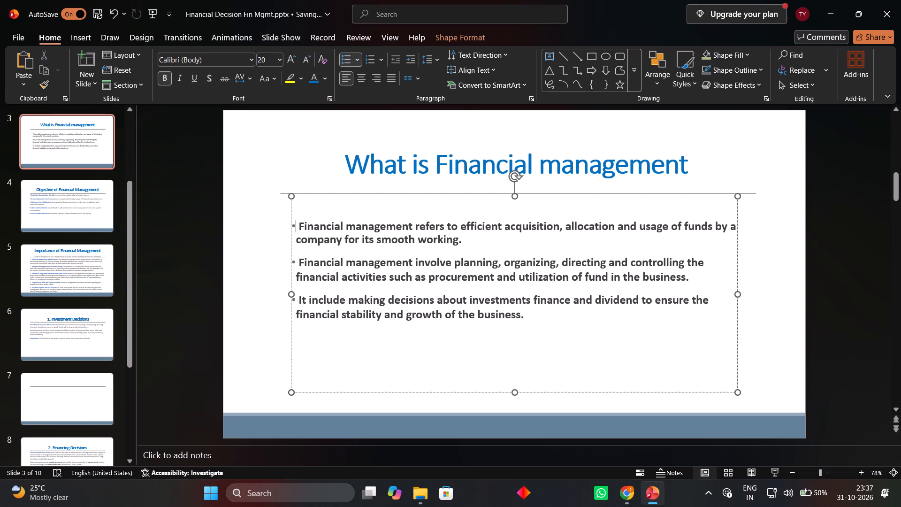
pyautogui.press('BackSpace')
pyautogui.press('BackSpace')
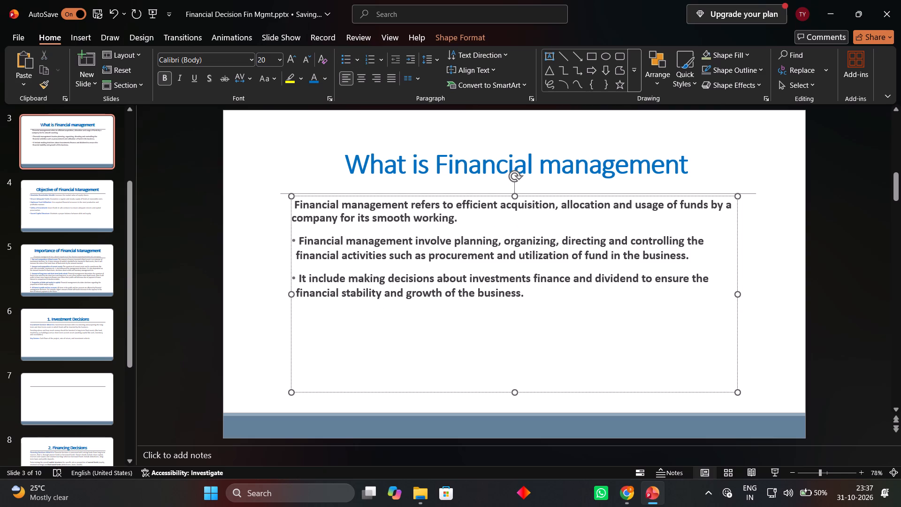
# Apply round bullets to the definition sentence at the start of the body text.
pyautogui.click(382, 61)
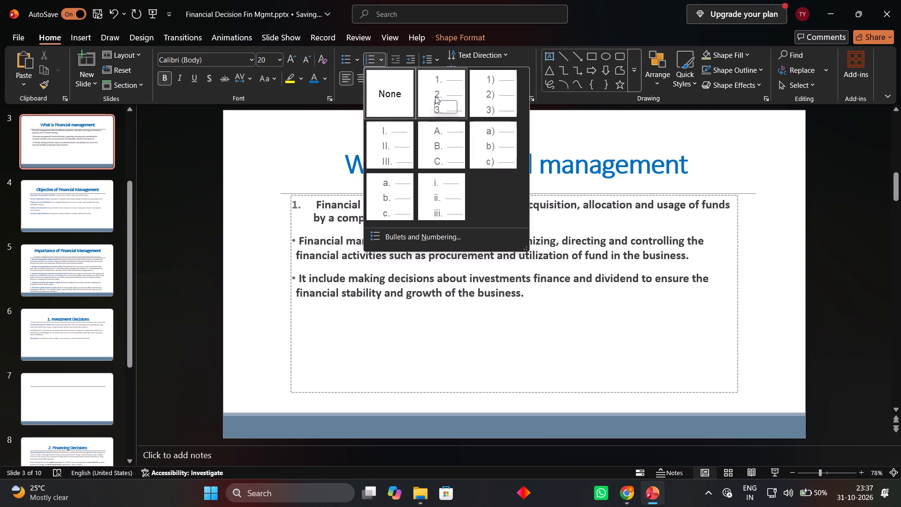
pyautogui.click(341, 57)
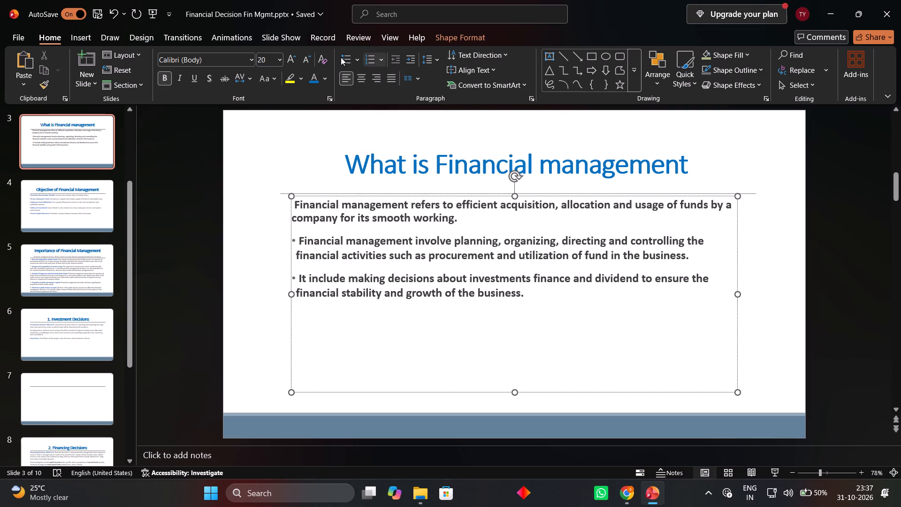
pyautogui.click(356, 60)
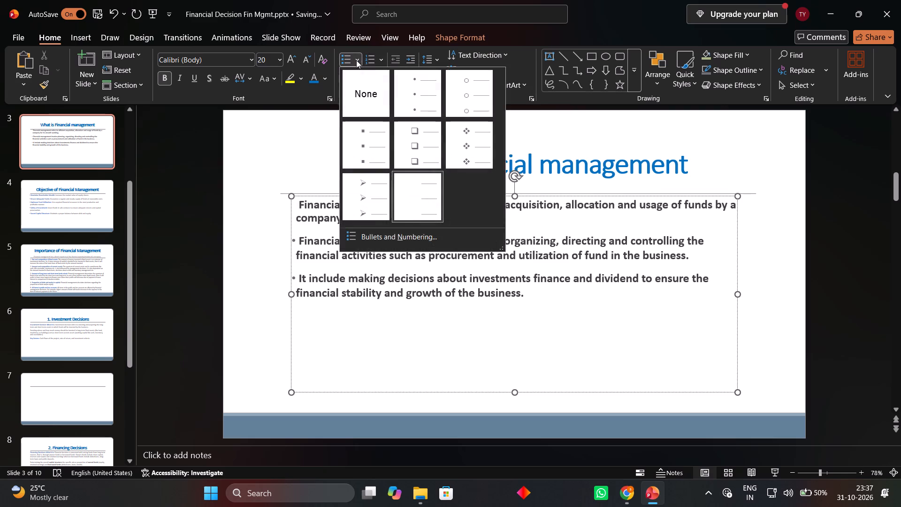
pyautogui.click(406, 85)
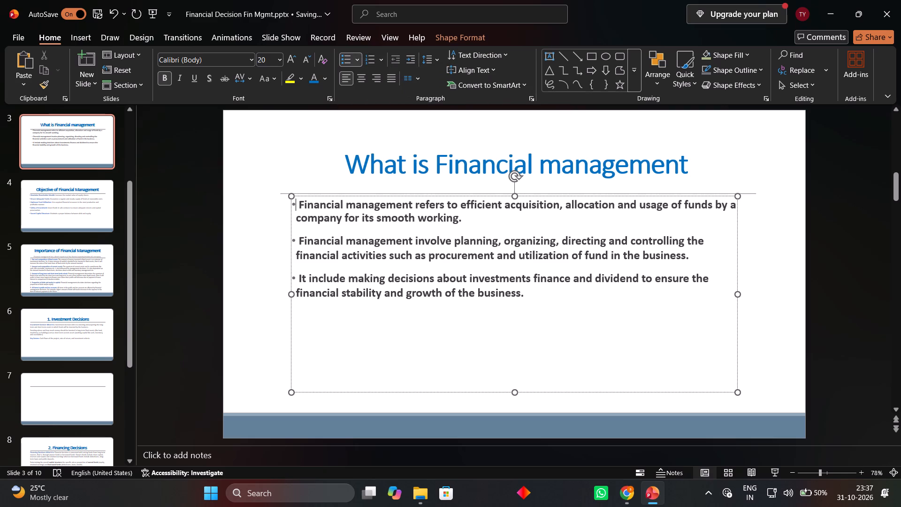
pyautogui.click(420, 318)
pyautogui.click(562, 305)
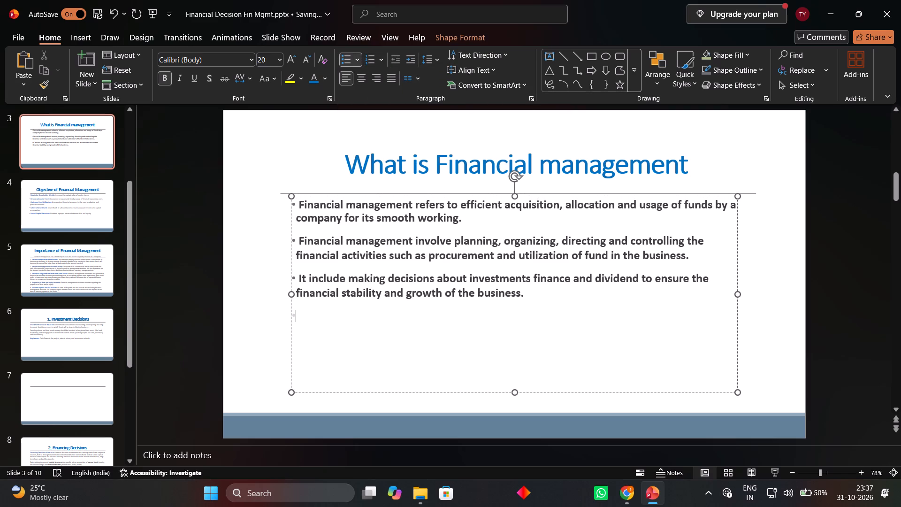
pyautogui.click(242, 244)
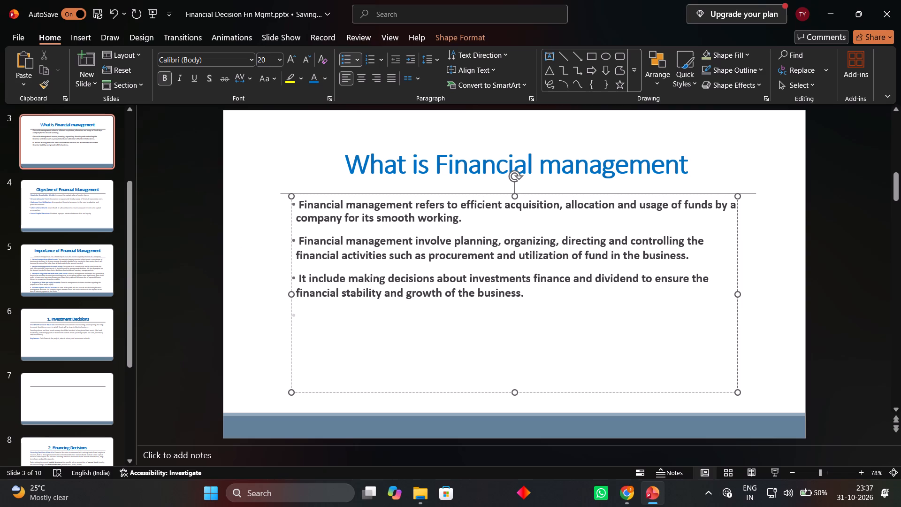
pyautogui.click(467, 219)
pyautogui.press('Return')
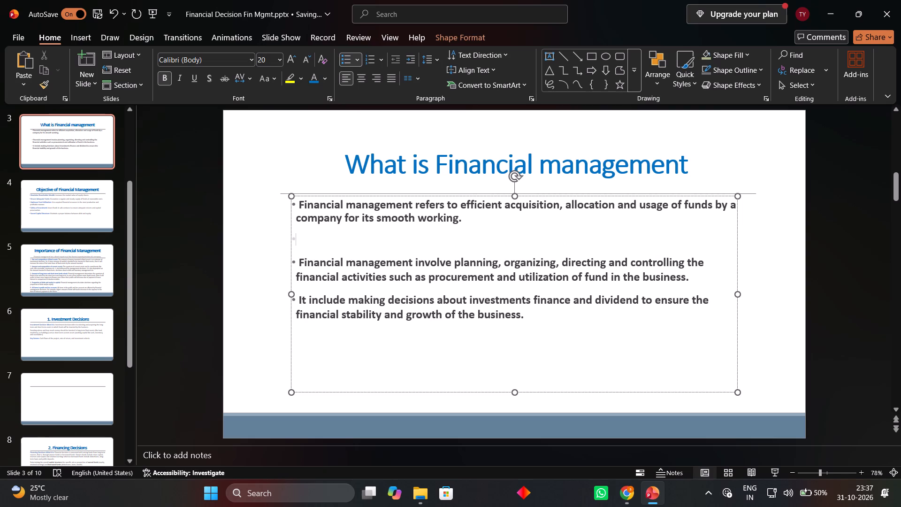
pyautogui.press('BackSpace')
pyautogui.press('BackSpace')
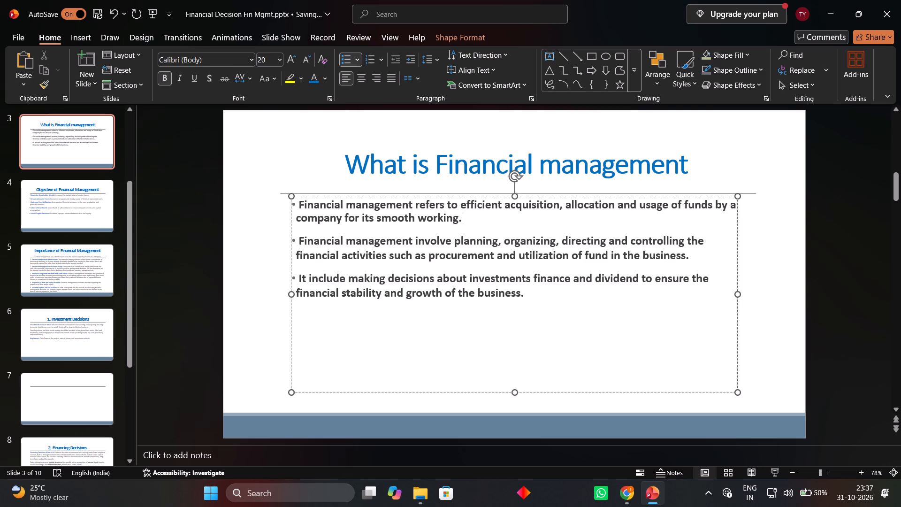
# Copy the main objectives sentence from the PDF notes in Chrome and paste it as a new last bullet on the PowerPoint slide.
pyautogui.click(649, 495)
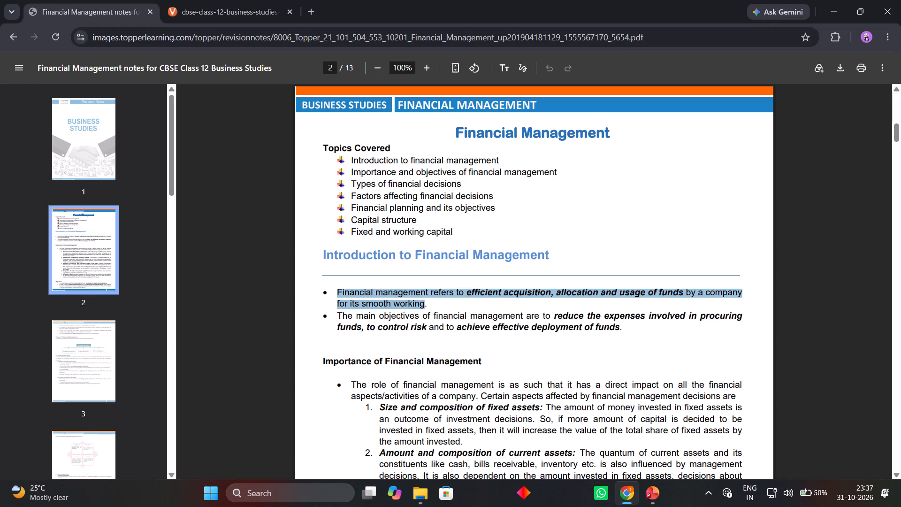
pyautogui.moveTo(621, 330); pyautogui.dragTo(577, 332)
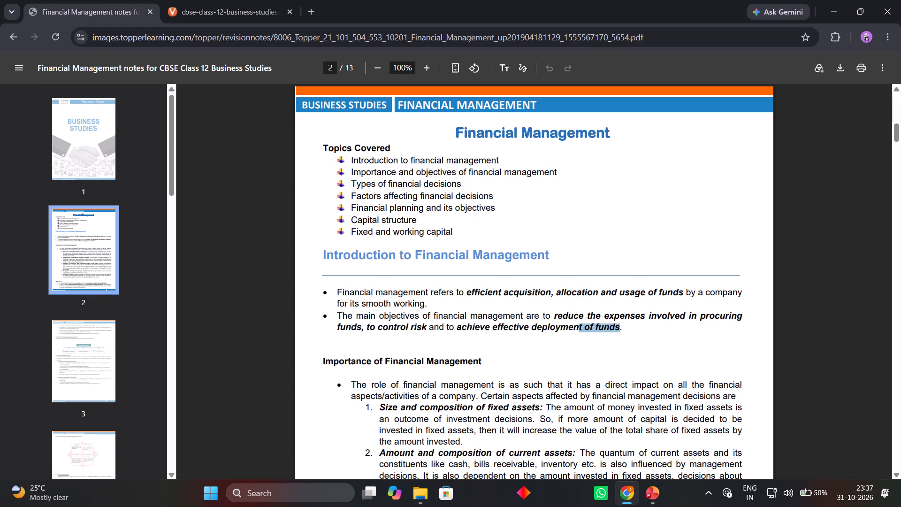
pyautogui.moveTo(577, 332); pyautogui.dragTo(339, 315)
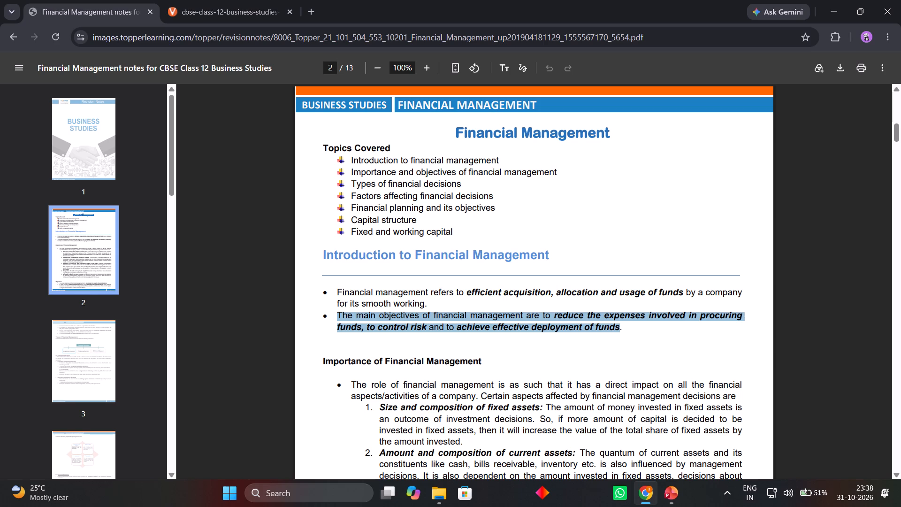
pyautogui.hotkey('ctrl', 'c')
pyautogui.click(672, 495)
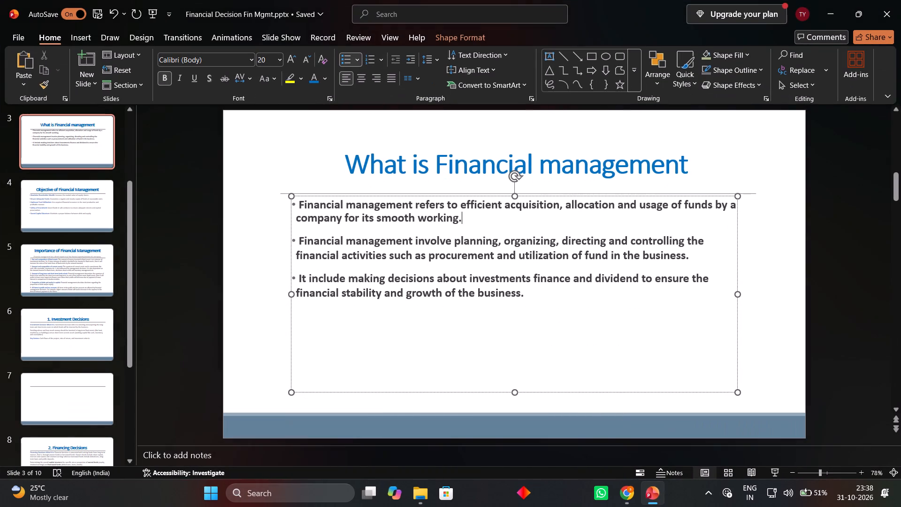
pyautogui.click(549, 297)
pyautogui.press('Return')
pyautogui.hotkey('ctrl', 'v')
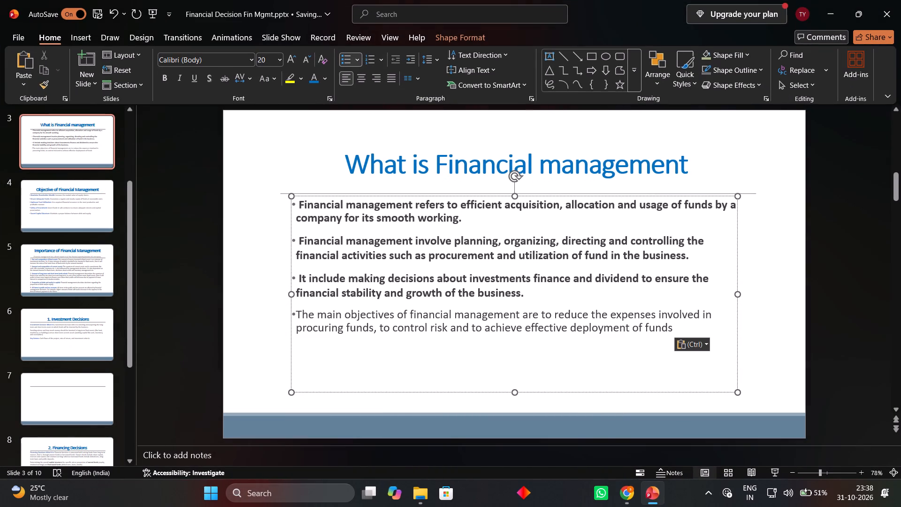
# Make the newly pasted main objectives bullet bold.
pyautogui.moveTo(673, 329); pyautogui.dragTo(302, 305)
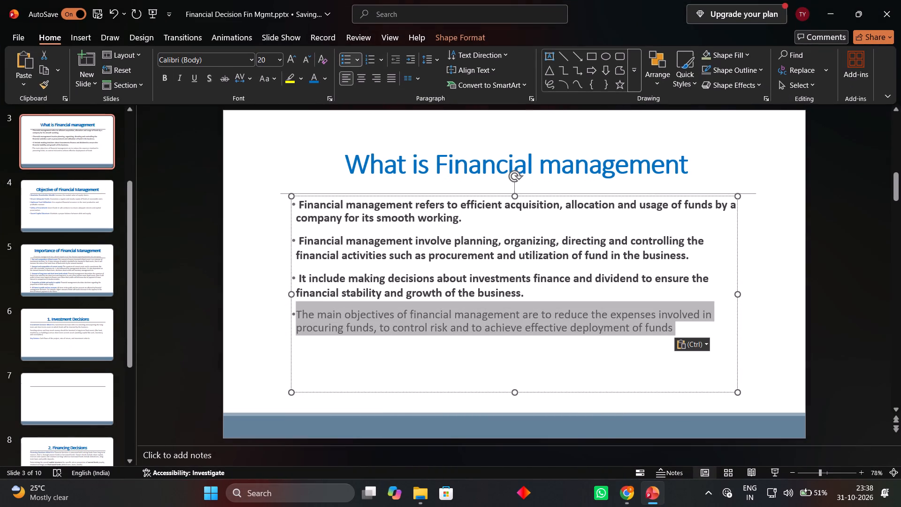
pyautogui.moveTo(302, 305); pyautogui.dragTo(304, 305)
pyautogui.click(312, 280)
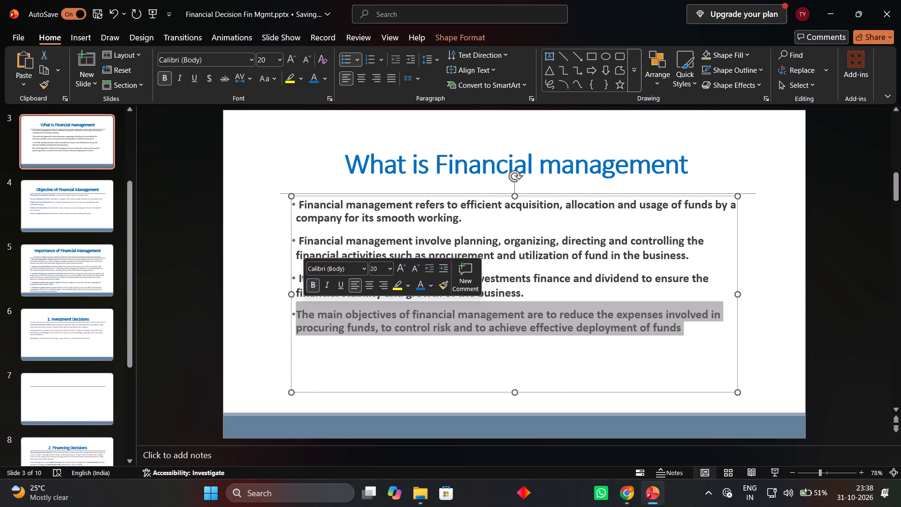
pyautogui.click(403, 356)
# Format all four body bullets as bold text at font size 18.
pyautogui.moveTo(694, 326); pyautogui.dragTo(321, 197)
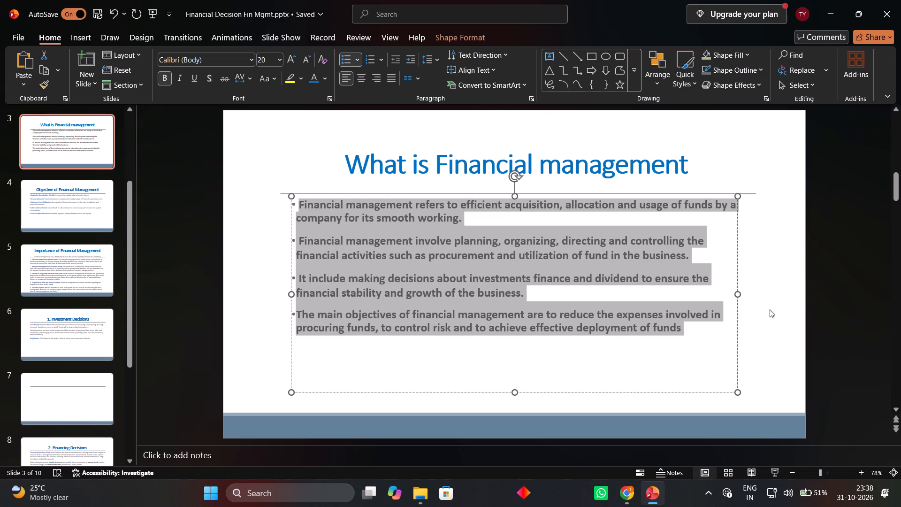
pyautogui.moveTo(715, 328); pyautogui.dragTo(250, 218)
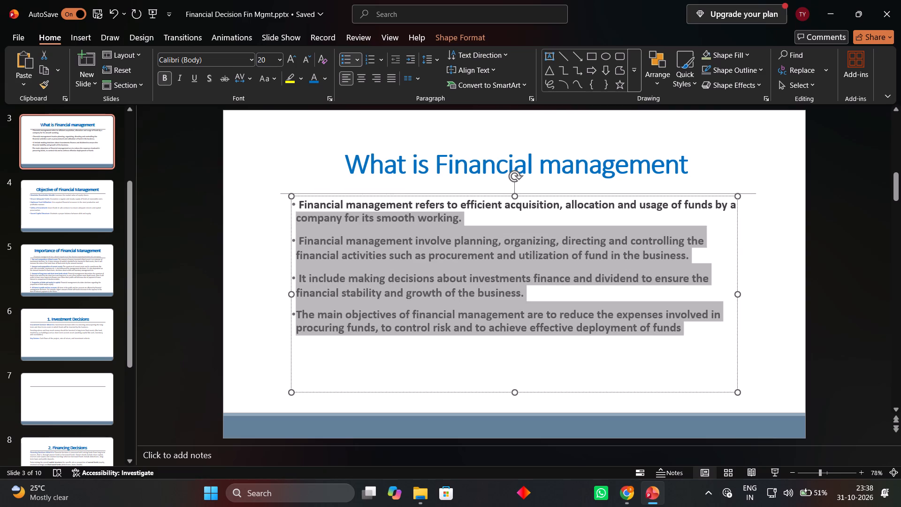
pyautogui.moveTo(250, 218); pyautogui.dragTo(230, 203)
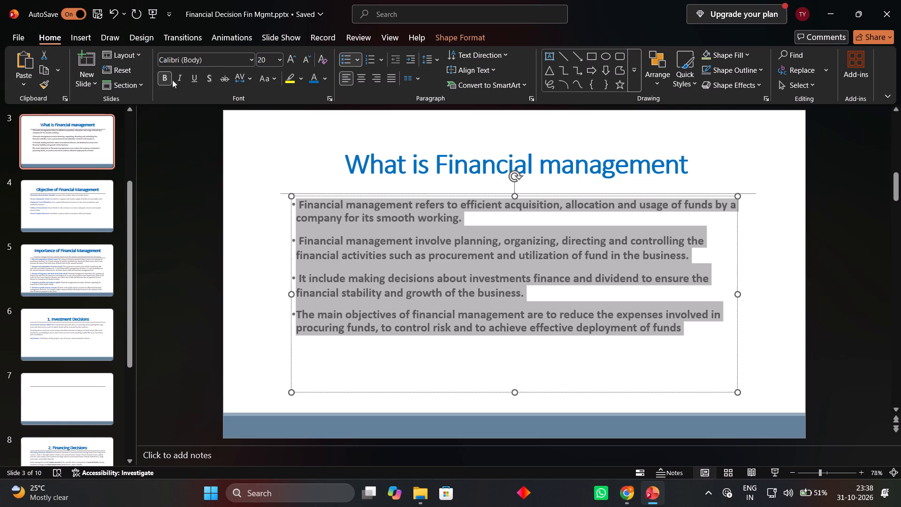
pyautogui.click(159, 78)
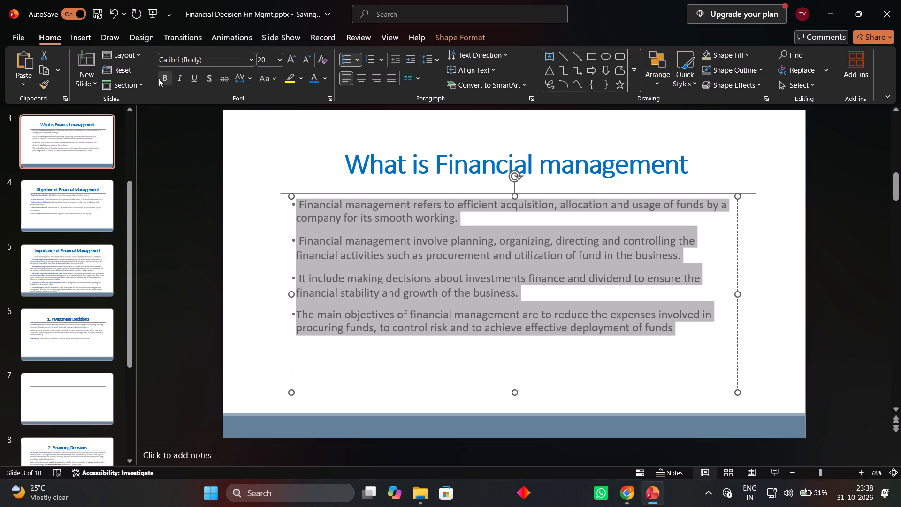
pyautogui.click(305, 60)
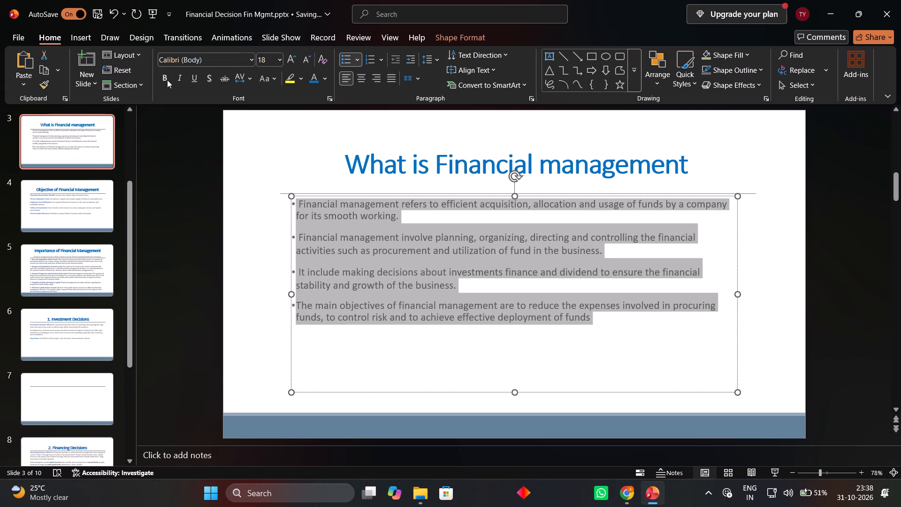
pyautogui.click(163, 79)
pyautogui.click(588, 375)
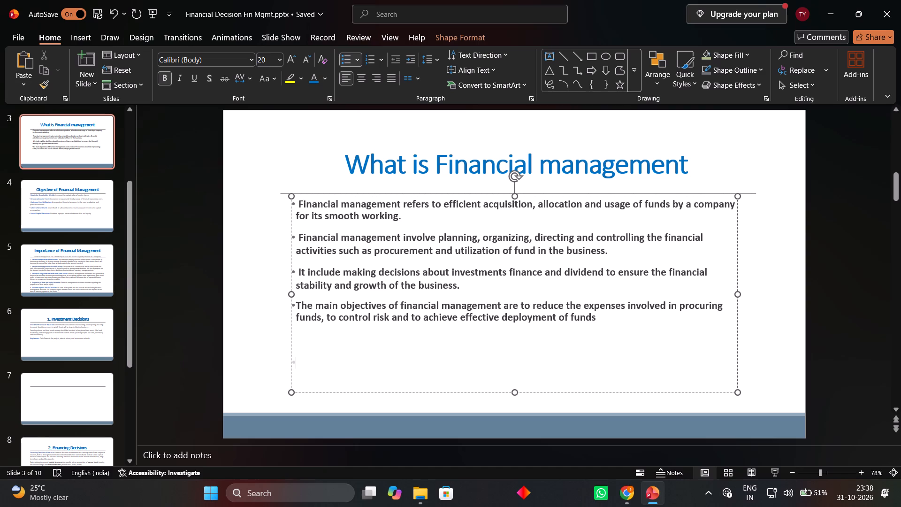
# Review slides 6 and 7, and read the PDF notes in Chrome on importance, objectives and types of financial management.
pyautogui.click(80, 342)
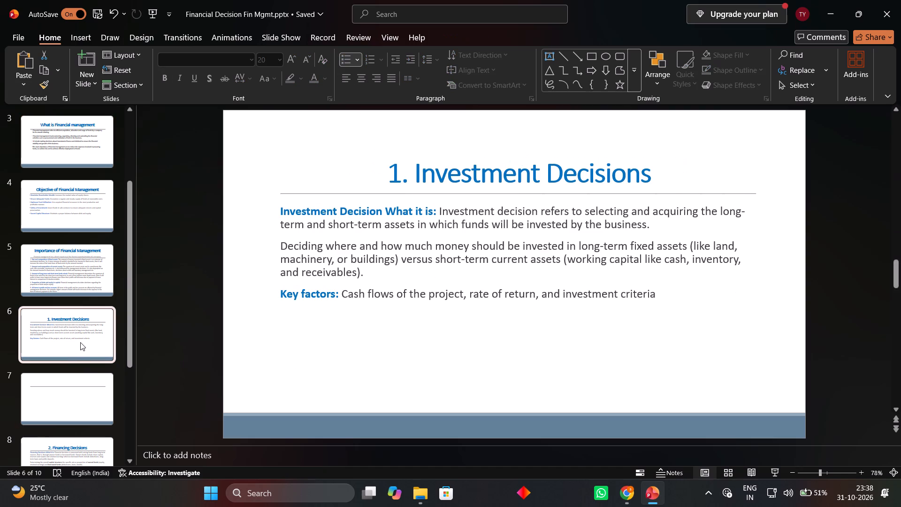
pyautogui.click(71, 388)
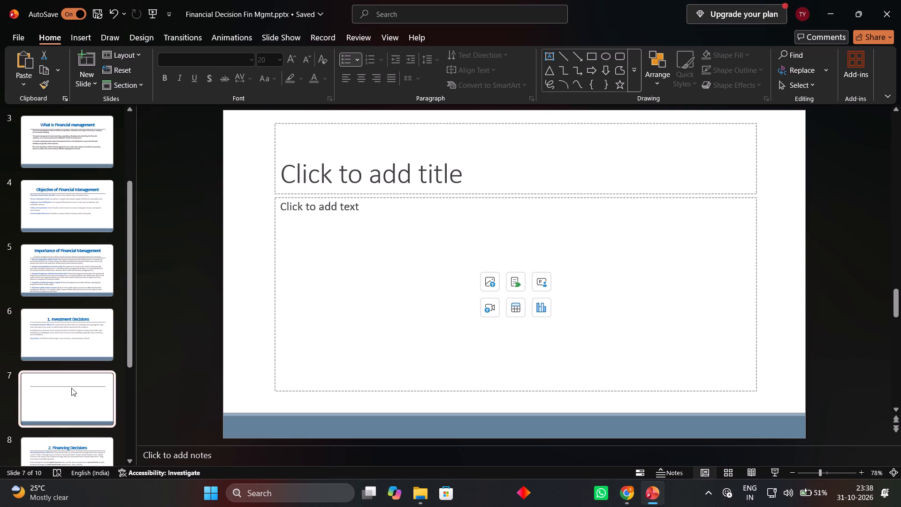
pyautogui.click(651, 493)
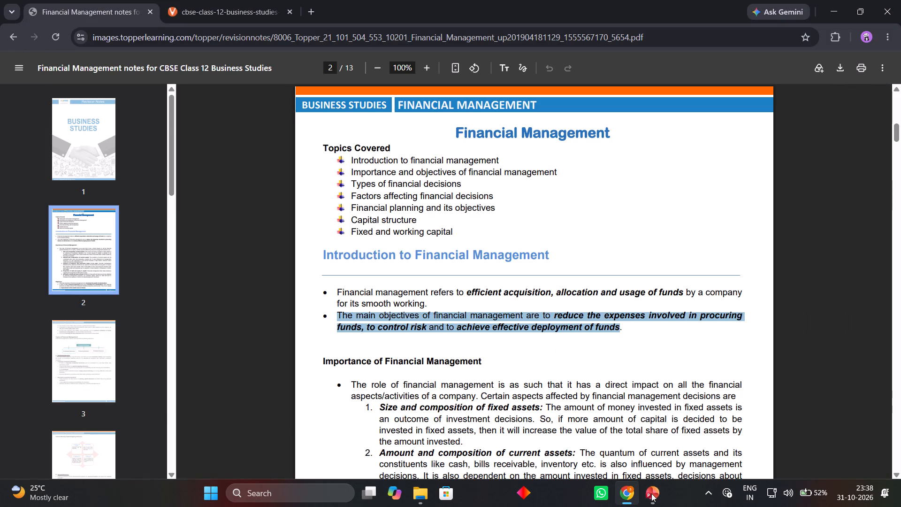
pyautogui.doubleClick(897, 472)
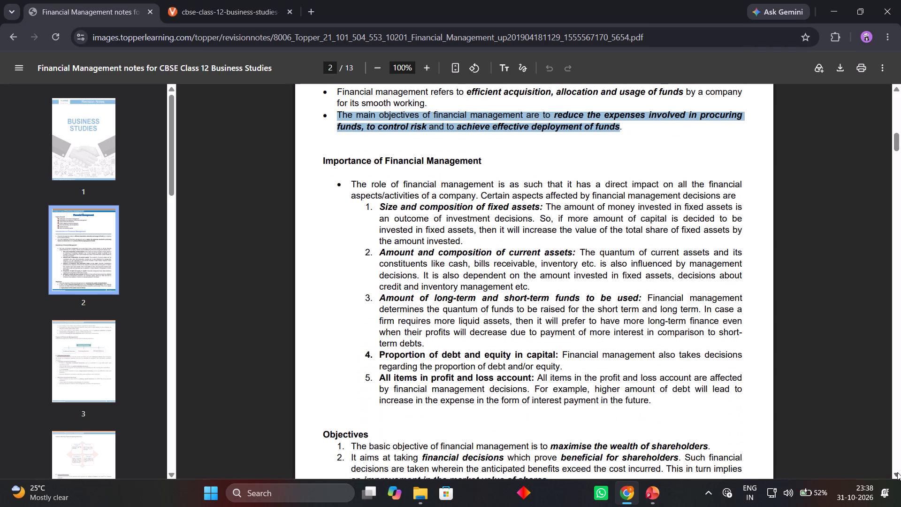
pyautogui.tripleClick(897, 472)
pyautogui.doubleClick(897, 472)
pyautogui.click(897, 472)
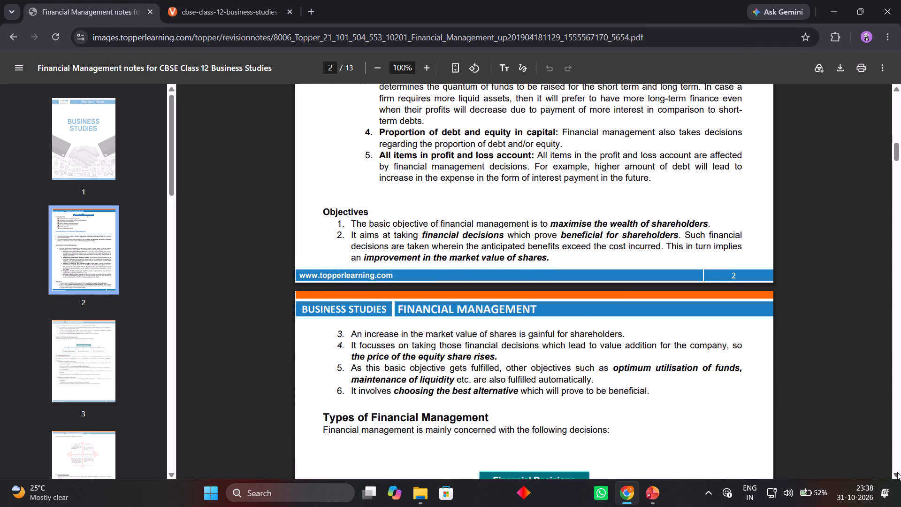
pyautogui.click(897, 472)
pyautogui.click(897, 472)
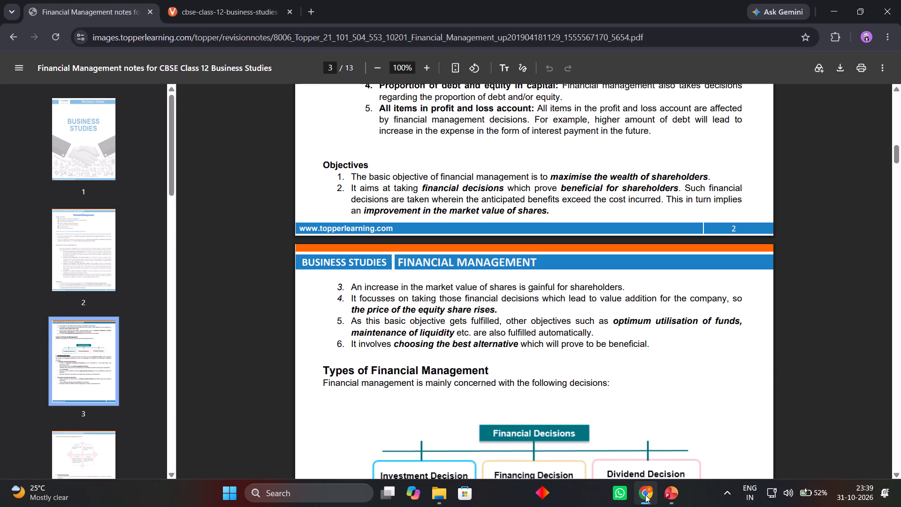
# Switch back to PowerPoint and view the Objective of Financial Management slide.
pyautogui.click(670, 493)
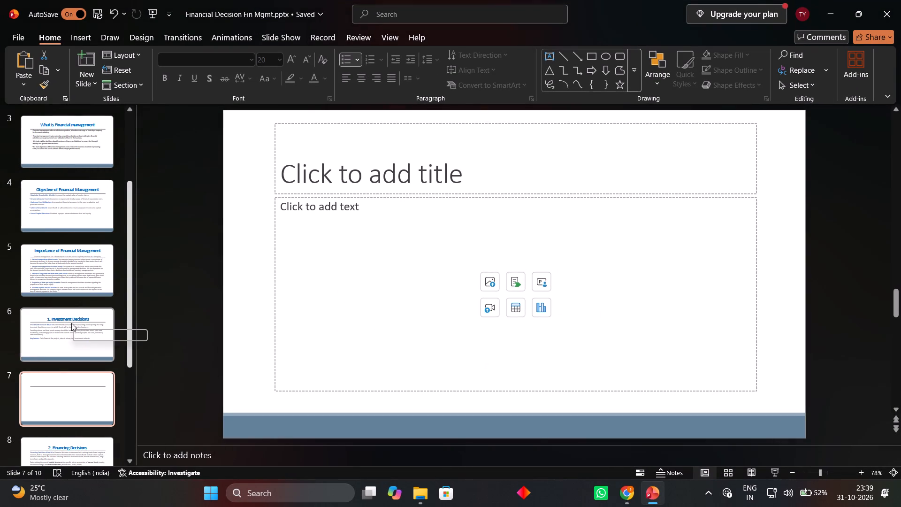
pyautogui.click(69, 212)
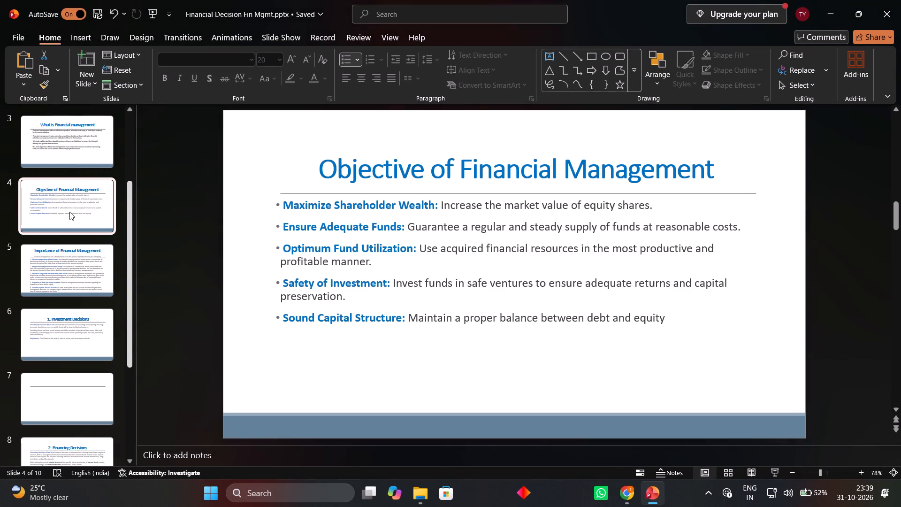
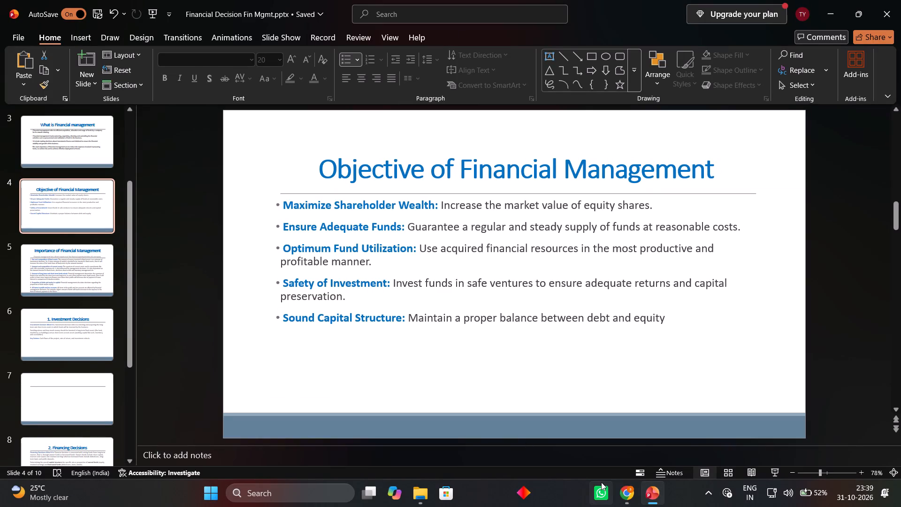
# Return to the PDF notes in Chrome and read the sections on investment, financing and dividend decisions.
pyautogui.click(656, 493)
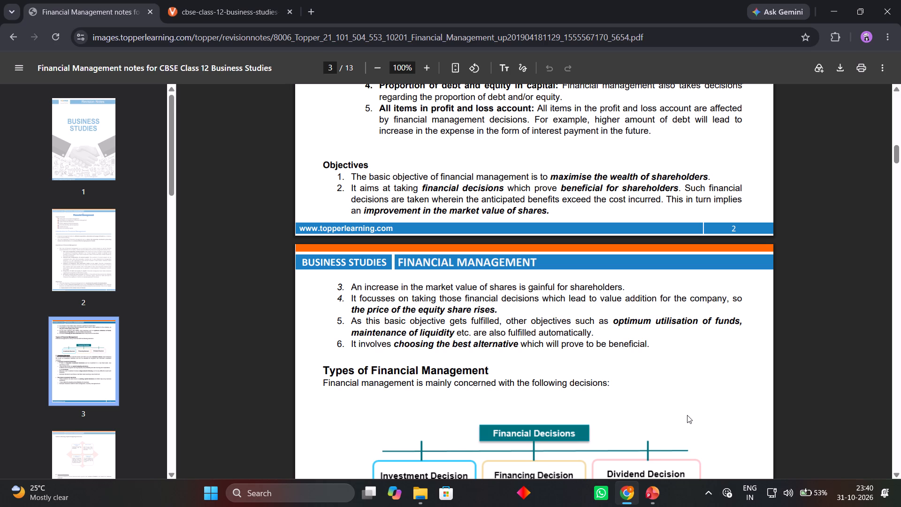
pyautogui.tripleClick(896, 472)
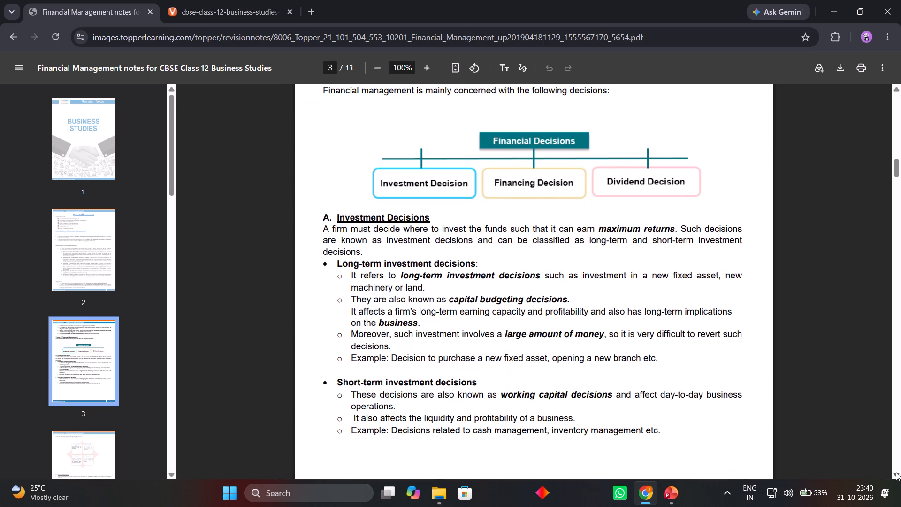
pyautogui.tripleClick(896, 472)
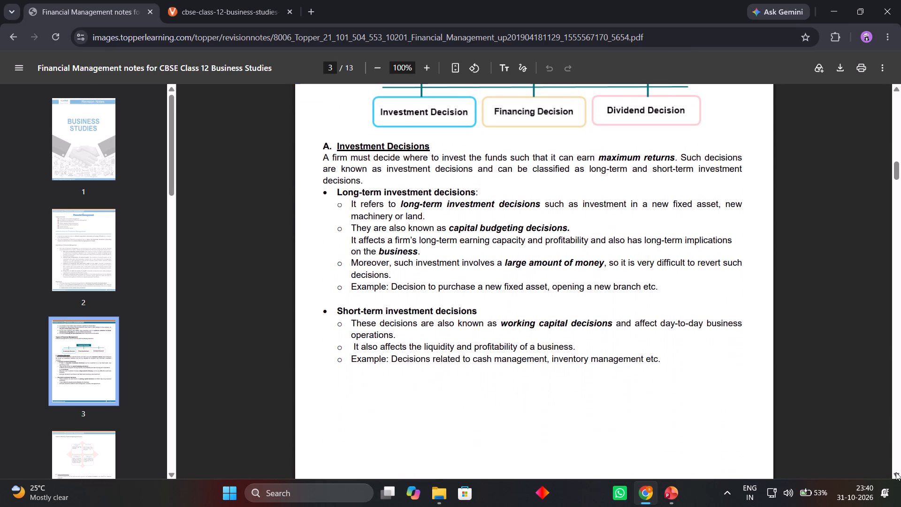
pyautogui.doubleClick(896, 472)
pyautogui.click(896, 472)
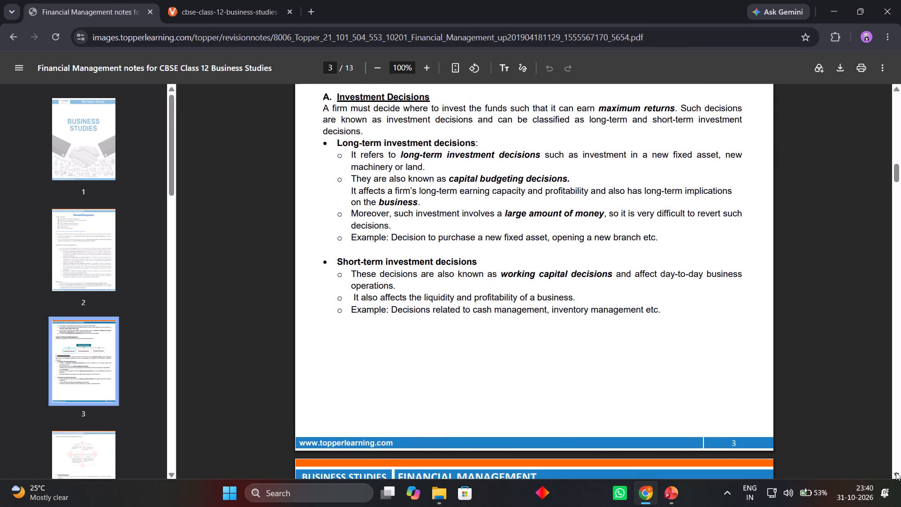
pyautogui.tripleClick(896, 472)
pyautogui.click(896, 472)
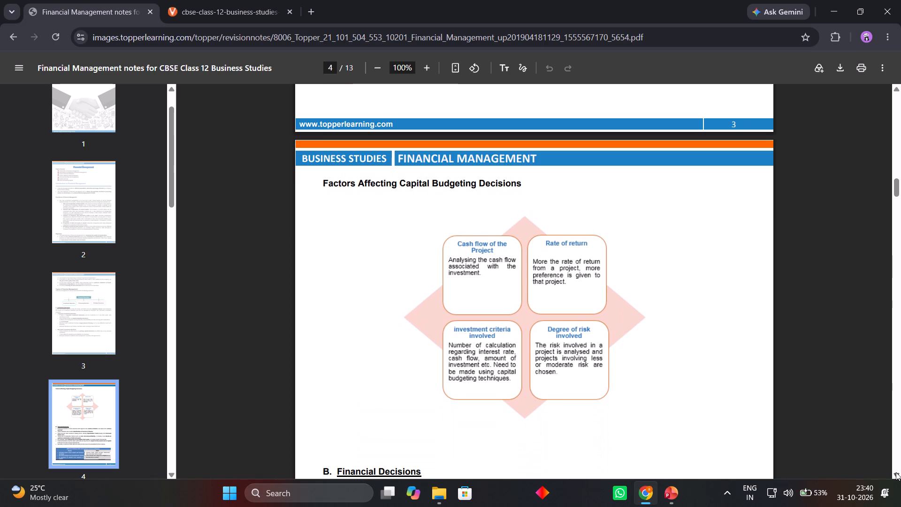
pyautogui.tripleClick(896, 472)
pyautogui.doubleClick(896, 472)
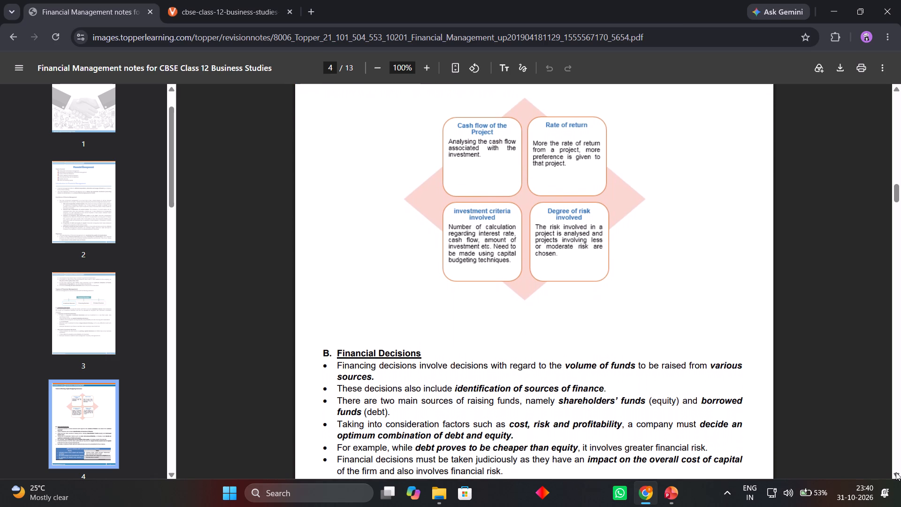
pyautogui.click(896, 472)
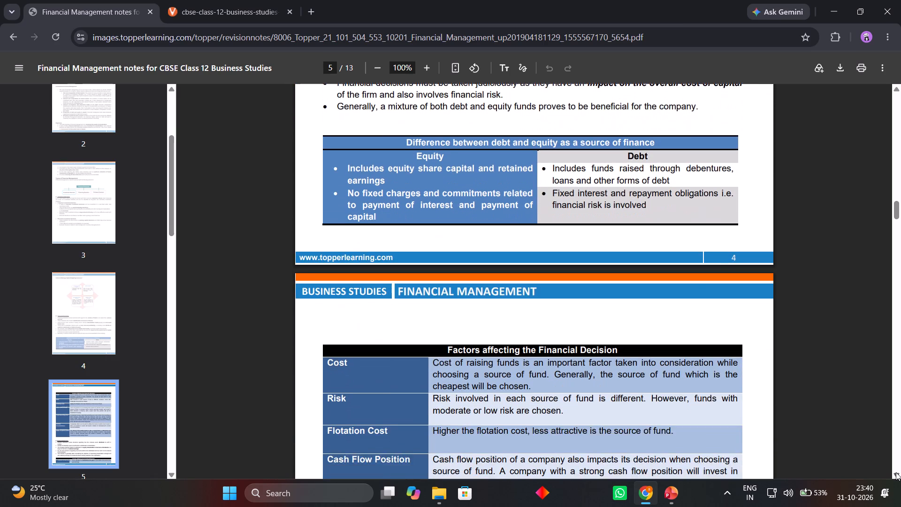
pyautogui.click(896, 472)
pyautogui.click(896, 472)
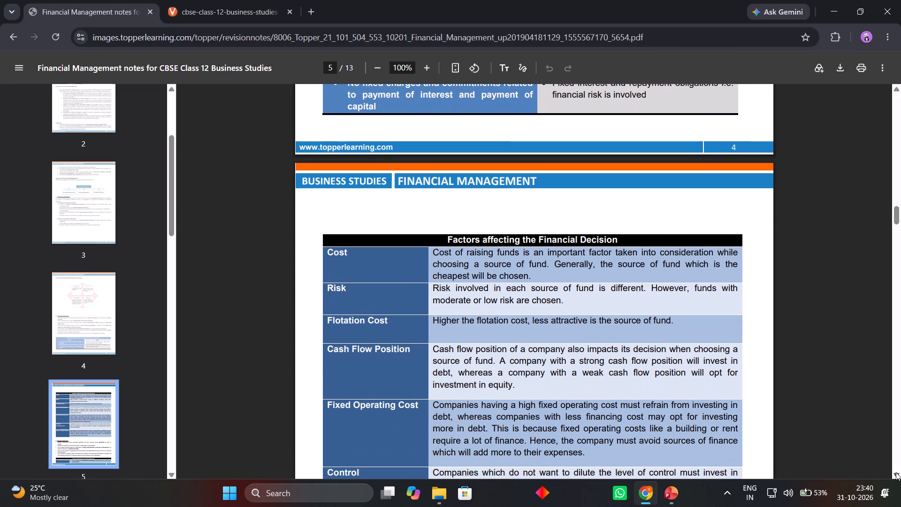
pyautogui.doubleClick(896, 472)
pyautogui.click(896, 472)
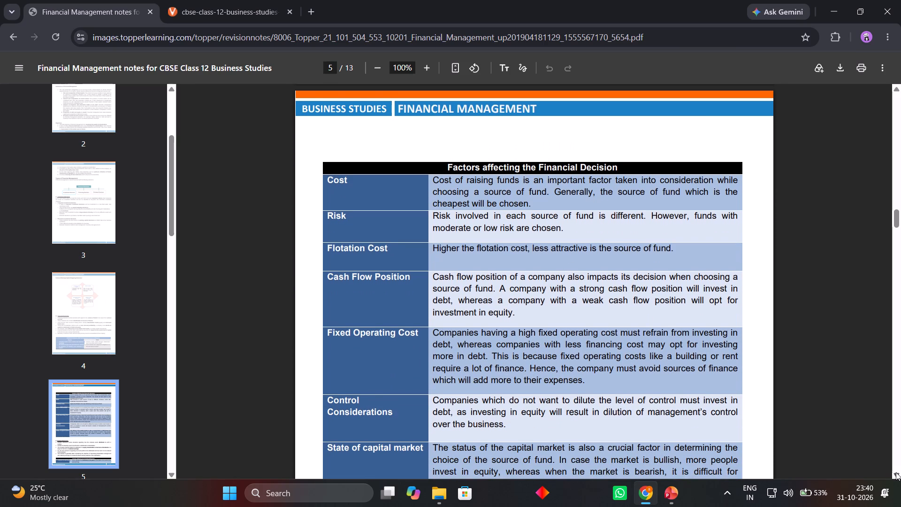
pyautogui.tripleClick(896, 472)
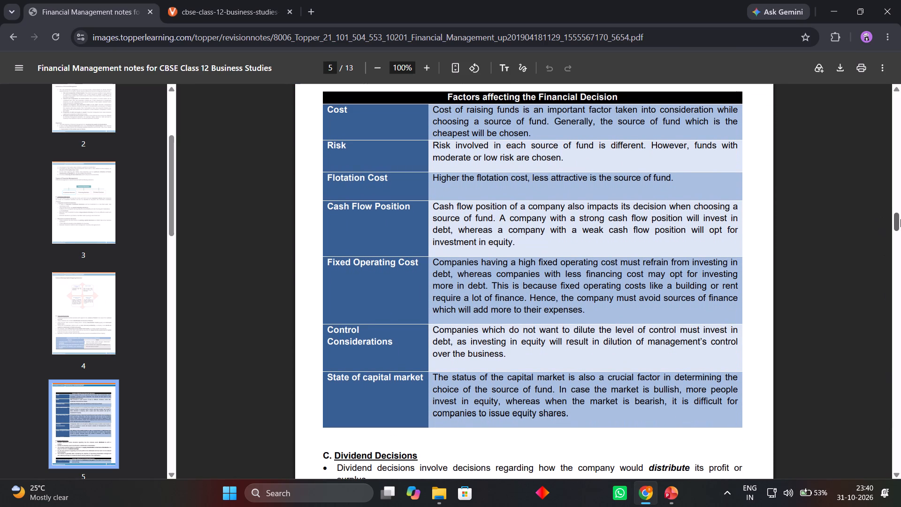
pyautogui.moveTo(899, 219); pyautogui.dragTo(900, 230)
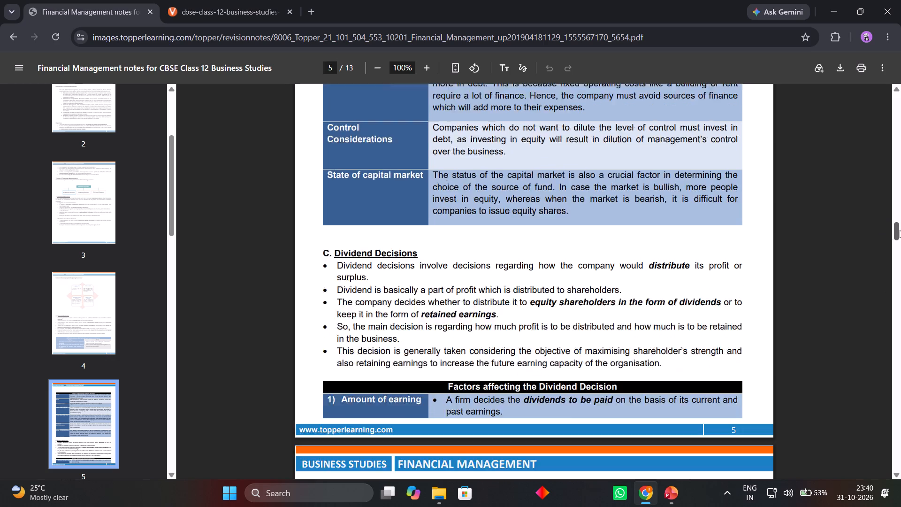
pyautogui.moveTo(900, 230); pyautogui.dragTo(896, 229)
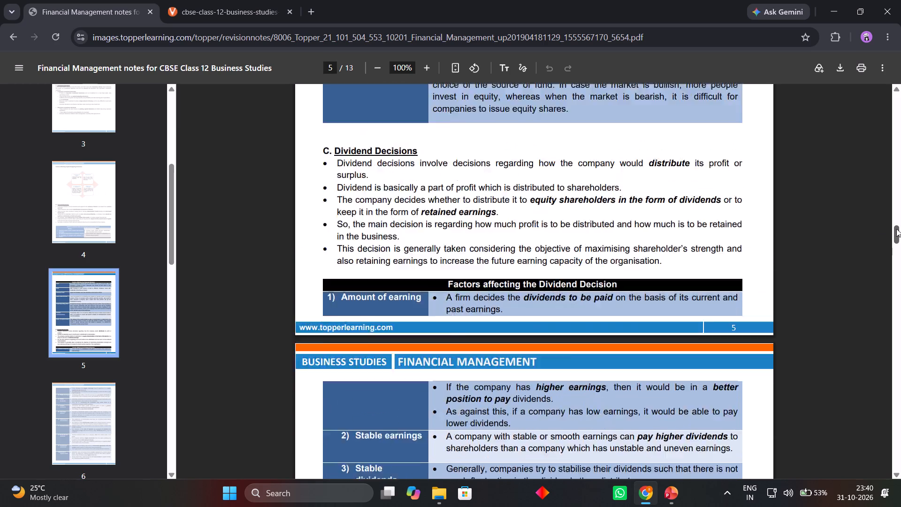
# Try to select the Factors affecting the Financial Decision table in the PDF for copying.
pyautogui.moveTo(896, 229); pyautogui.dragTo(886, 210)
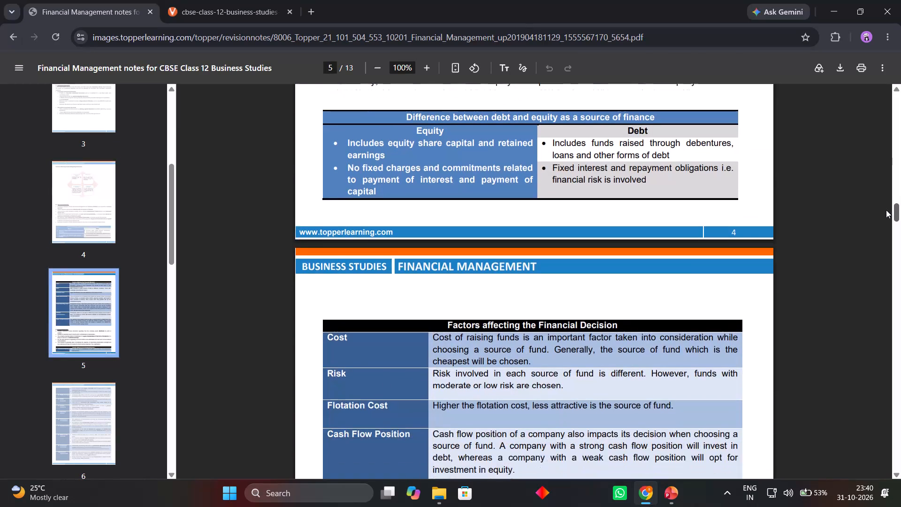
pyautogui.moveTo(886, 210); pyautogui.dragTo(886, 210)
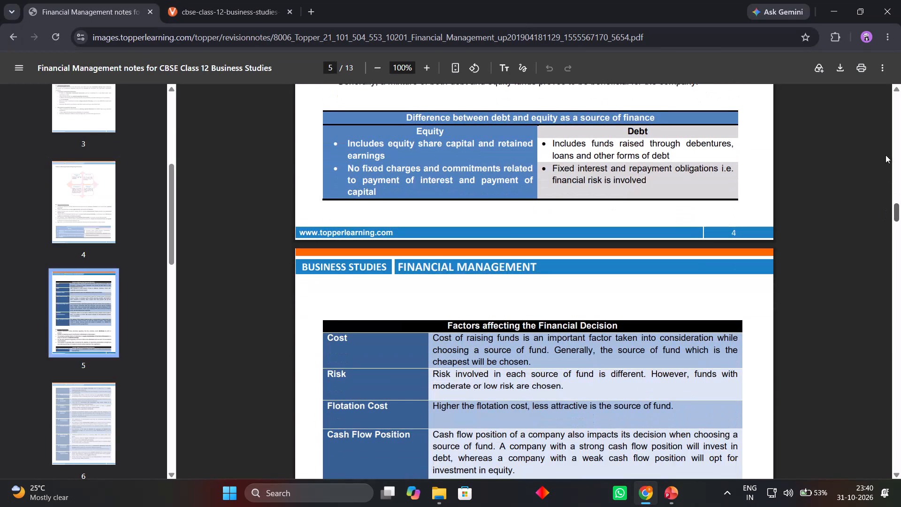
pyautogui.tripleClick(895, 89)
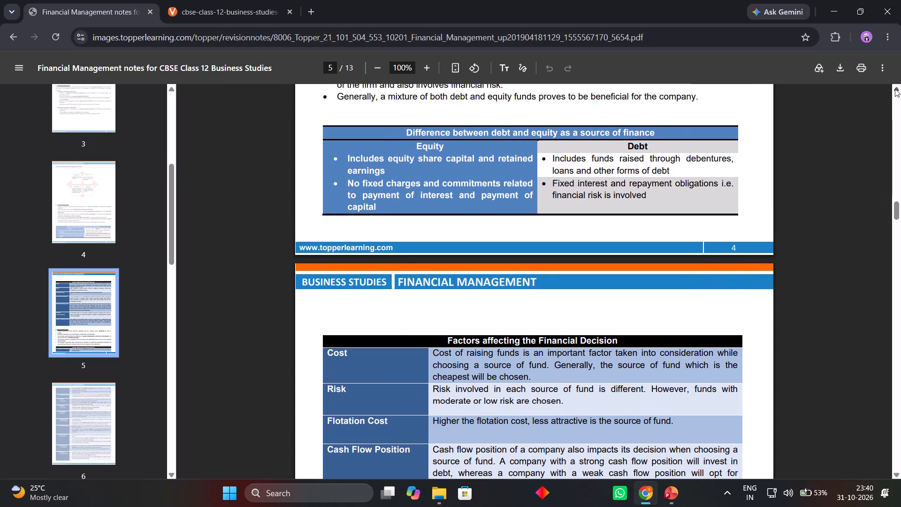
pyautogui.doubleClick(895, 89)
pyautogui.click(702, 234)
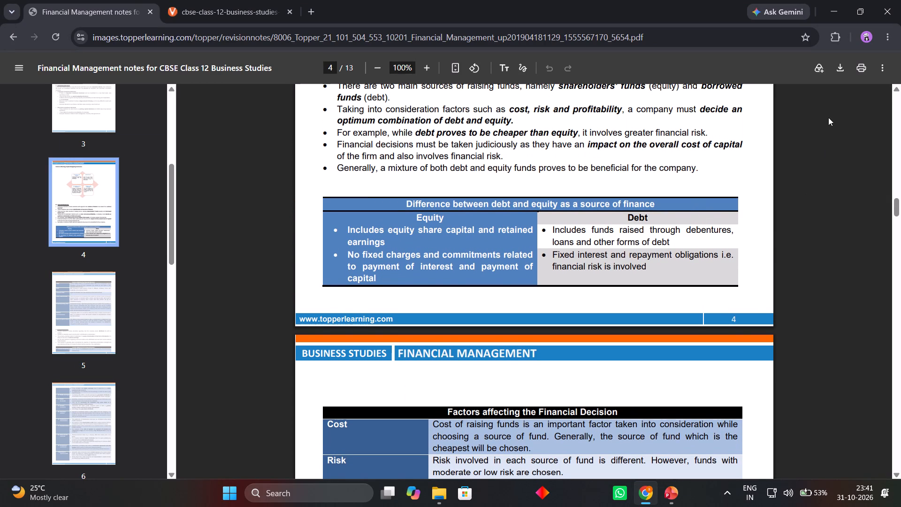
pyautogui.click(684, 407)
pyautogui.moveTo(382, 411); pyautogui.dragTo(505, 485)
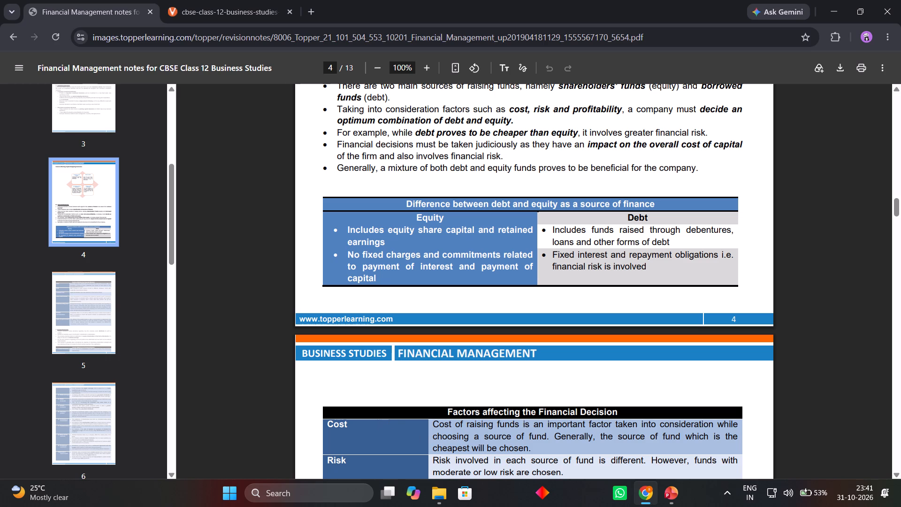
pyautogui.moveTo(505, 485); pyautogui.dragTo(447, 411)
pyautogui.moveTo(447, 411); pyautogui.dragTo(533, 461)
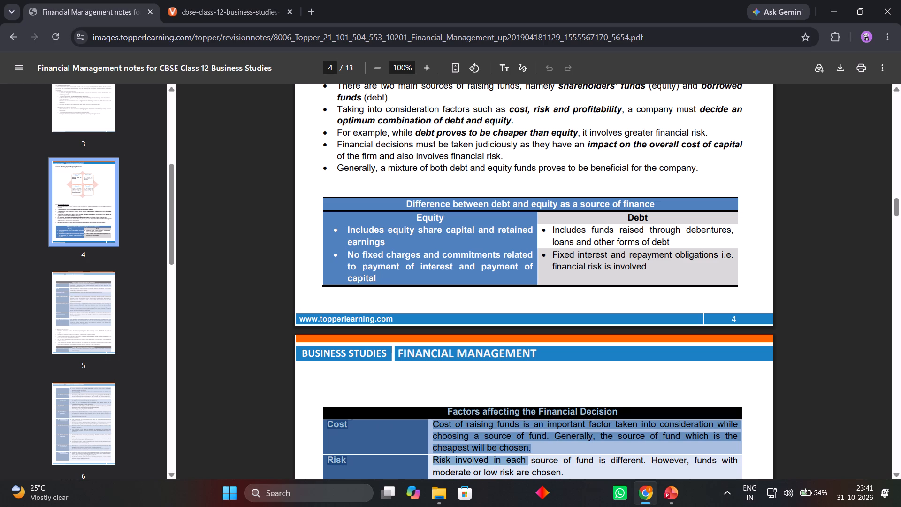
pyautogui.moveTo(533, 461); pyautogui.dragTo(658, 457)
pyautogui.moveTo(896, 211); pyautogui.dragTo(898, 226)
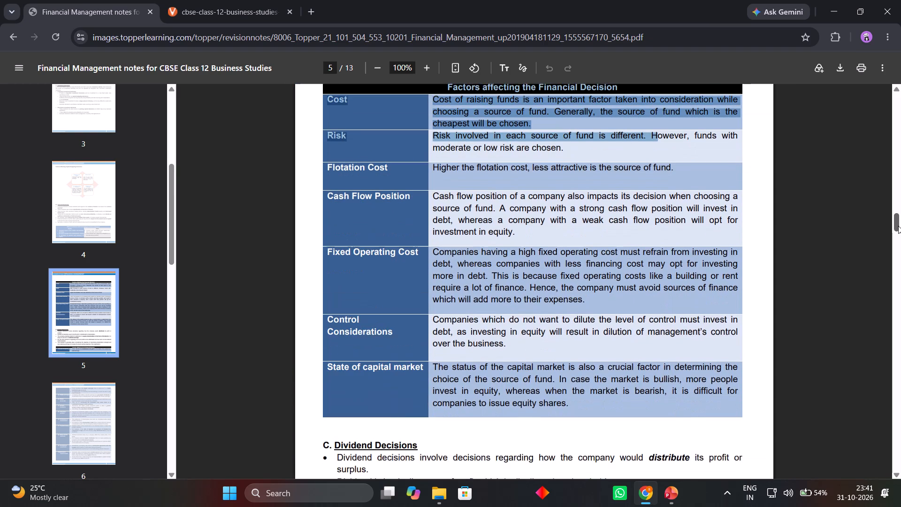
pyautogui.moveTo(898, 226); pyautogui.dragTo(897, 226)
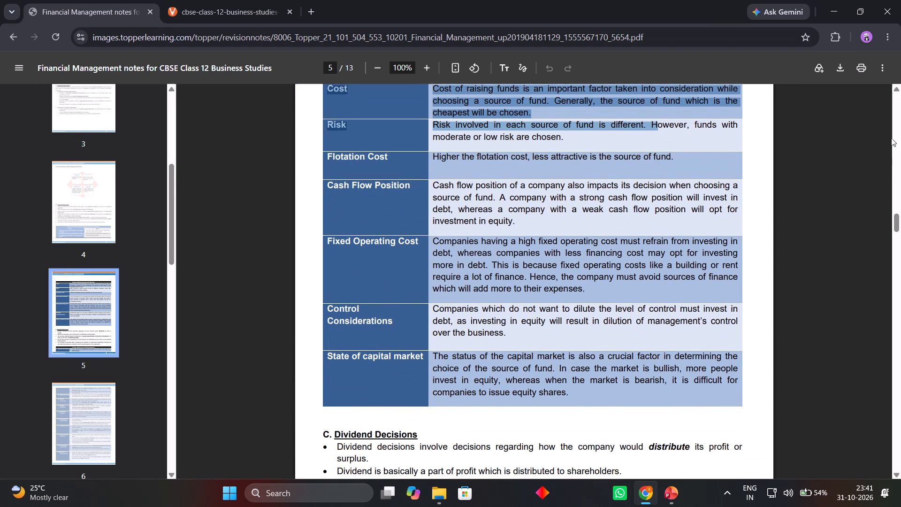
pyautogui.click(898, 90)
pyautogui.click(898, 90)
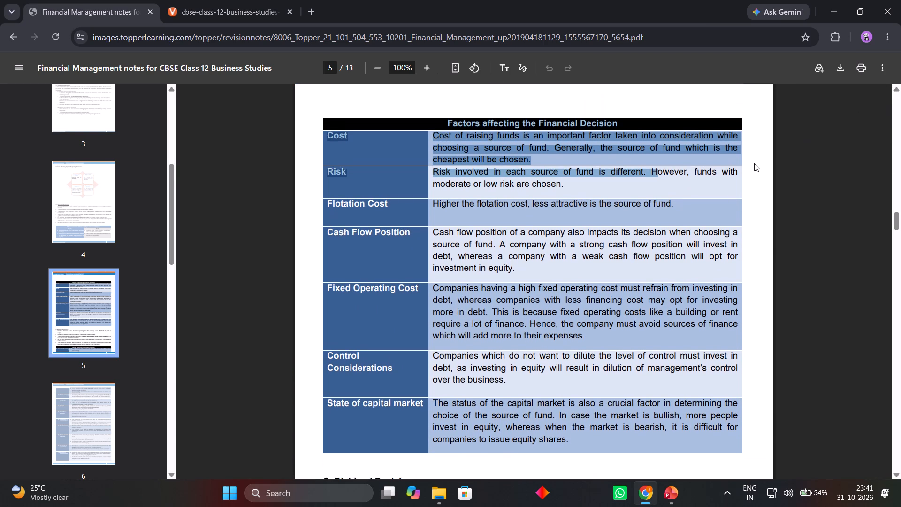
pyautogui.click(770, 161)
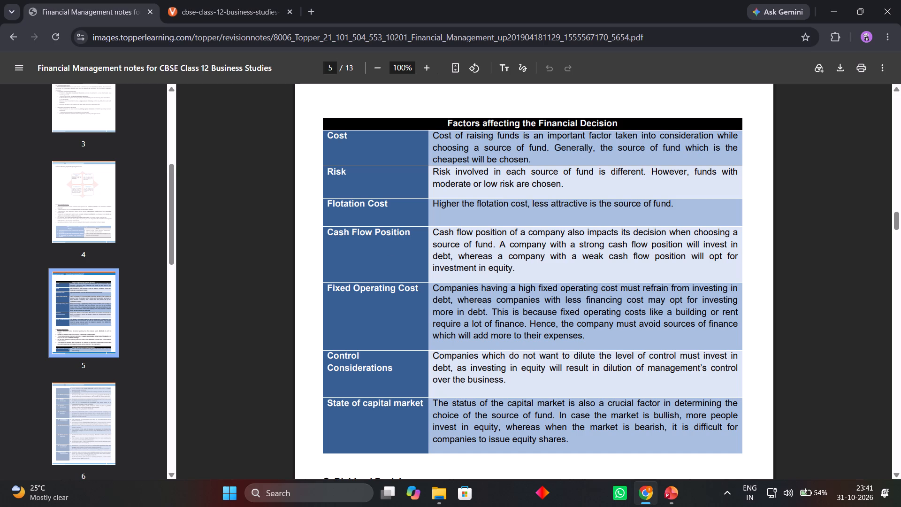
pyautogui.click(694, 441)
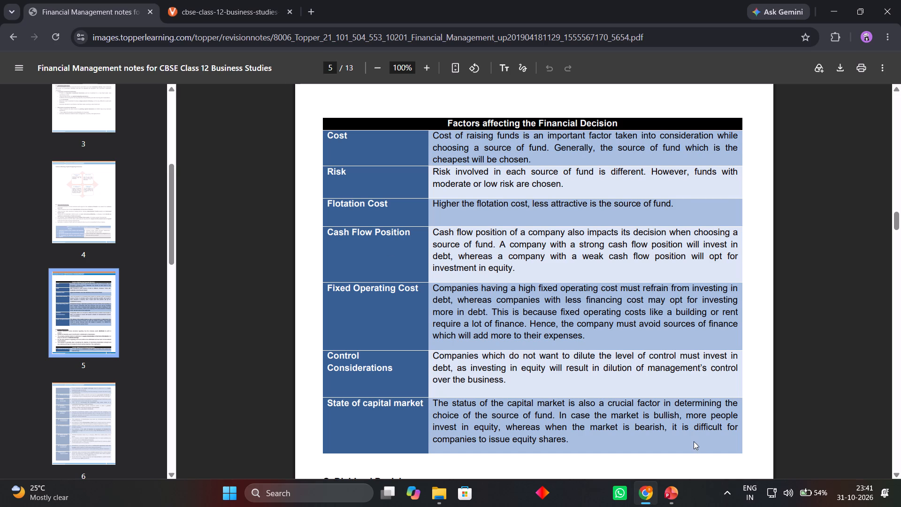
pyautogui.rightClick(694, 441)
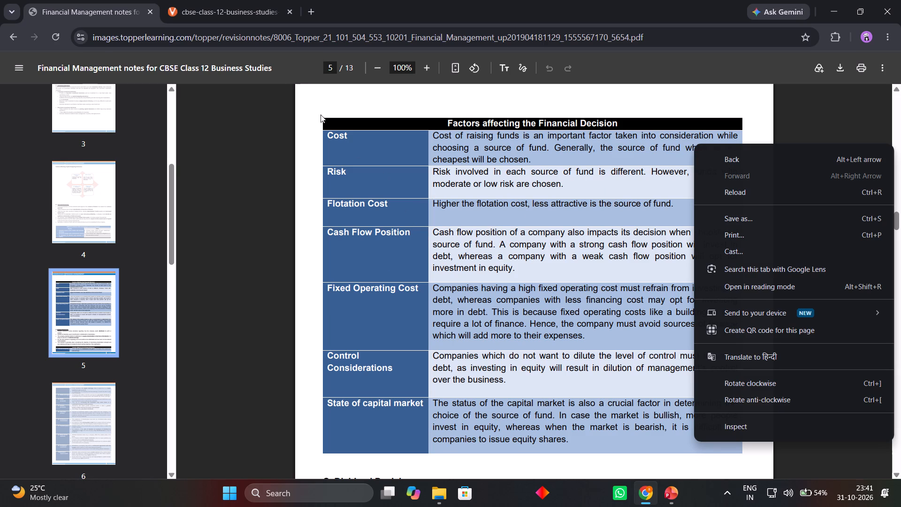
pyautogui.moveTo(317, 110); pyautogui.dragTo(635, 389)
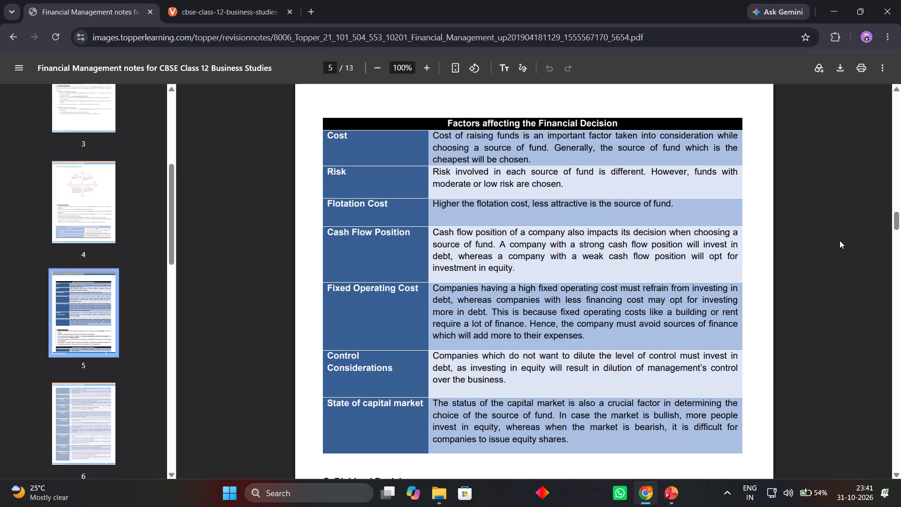
# Capture a screenshot of the Factors affecting the Financial Decision table to the clipboard and dismiss the capture notification.
pyautogui.press('Print')
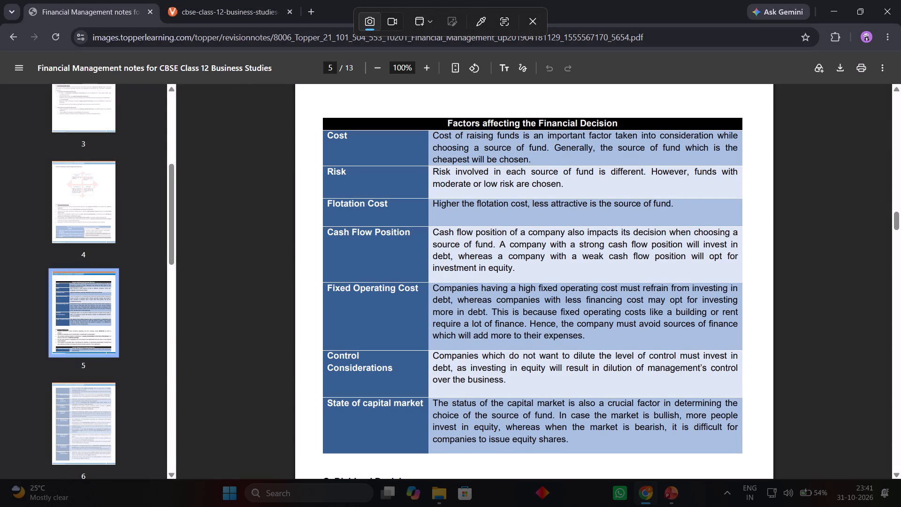
pyautogui.moveTo(318, 114); pyautogui.dragTo(420, 177)
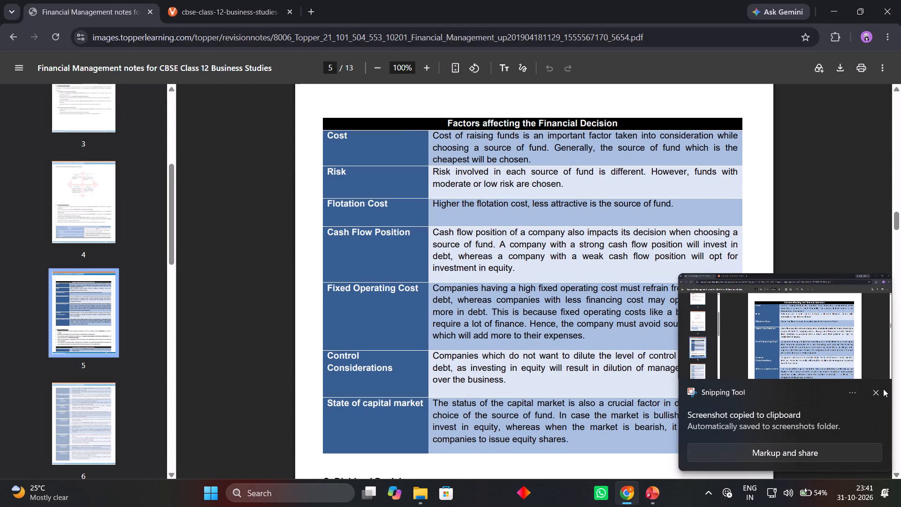
pyautogui.click(799, 253)
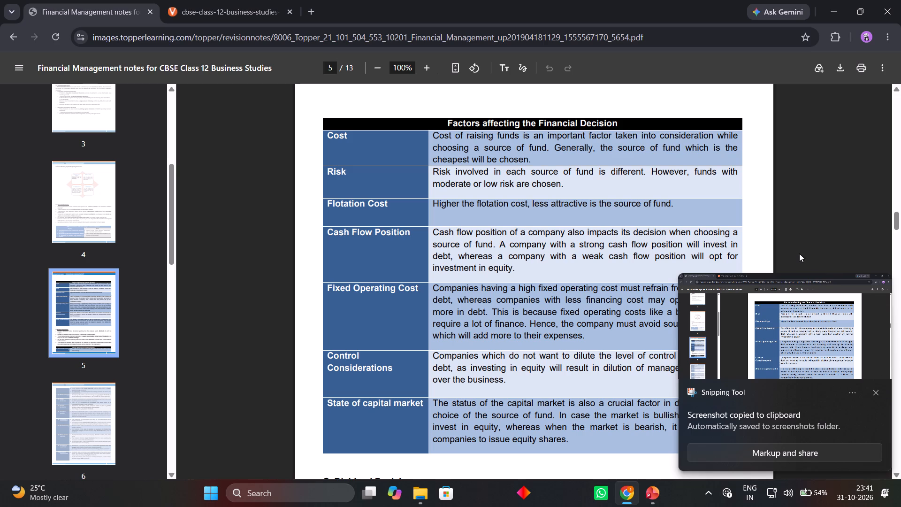
pyautogui.doubleClick(896, 471)
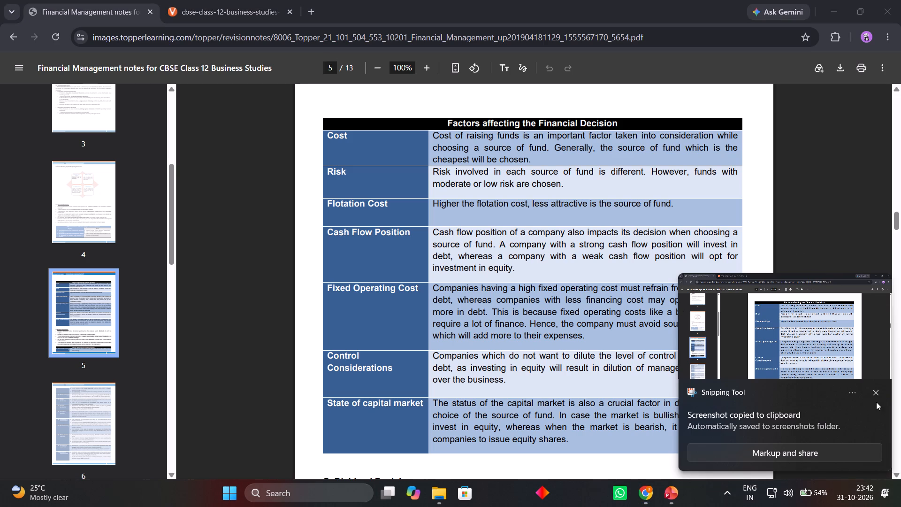
pyautogui.click(875, 393)
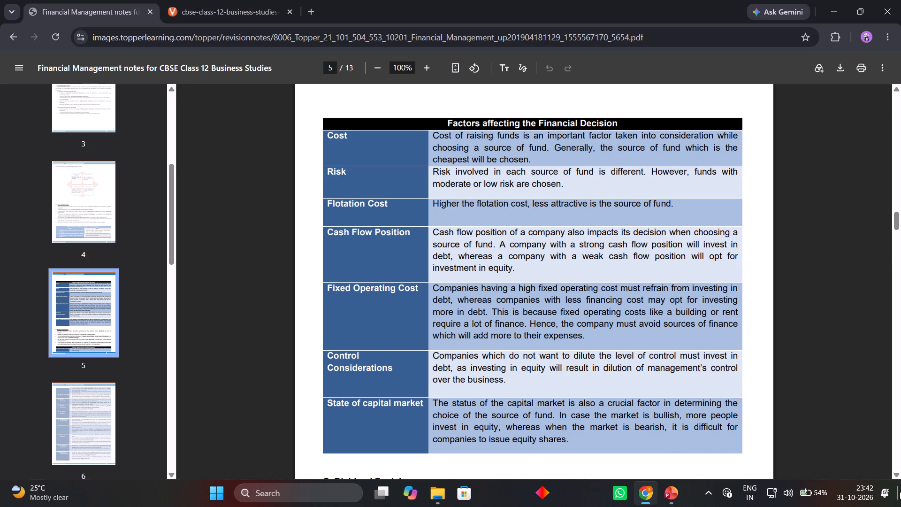
# Look through the PDF notes on dividend decision factors, financial planning and capital structure up to page 10.
pyautogui.click(893, 473)
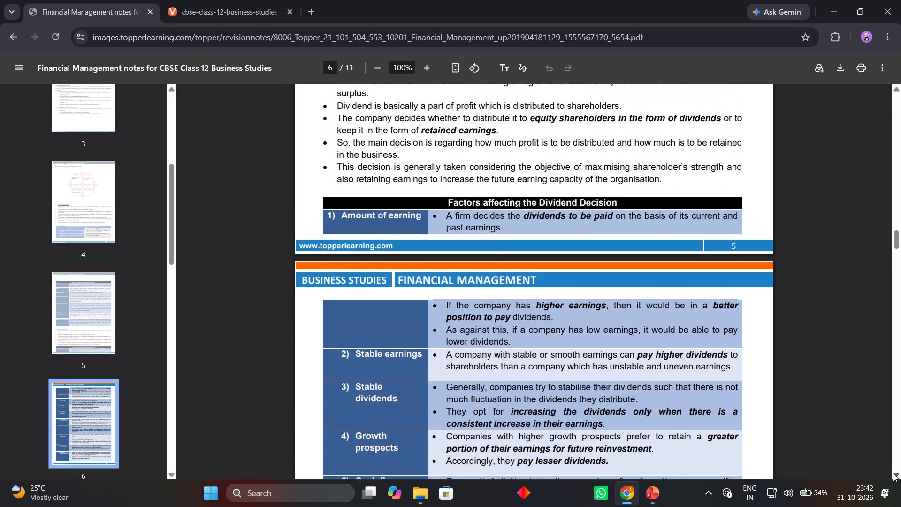
pyautogui.doubleClick(893, 473)
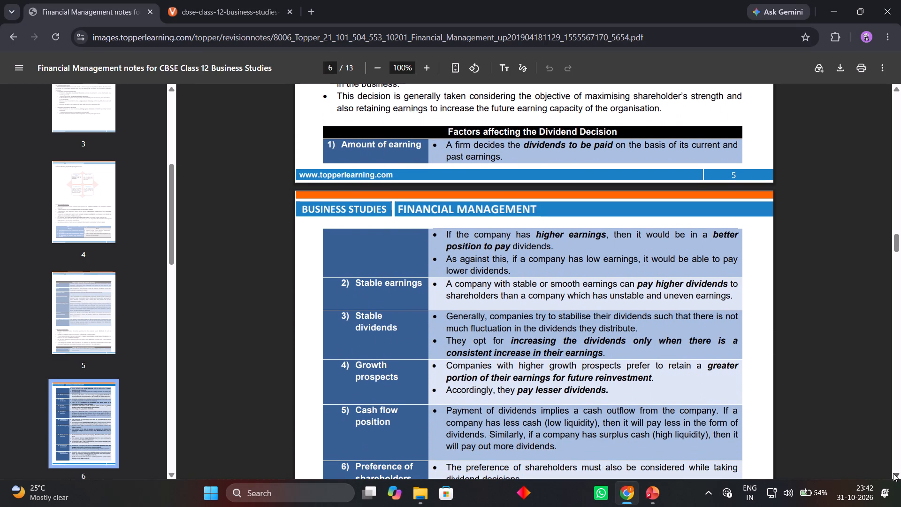
pyautogui.click(893, 473)
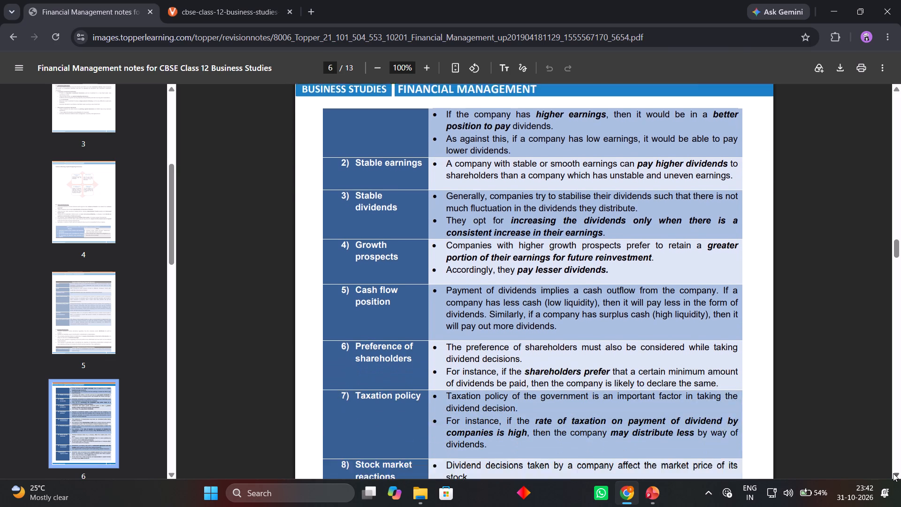
pyautogui.click(893, 473)
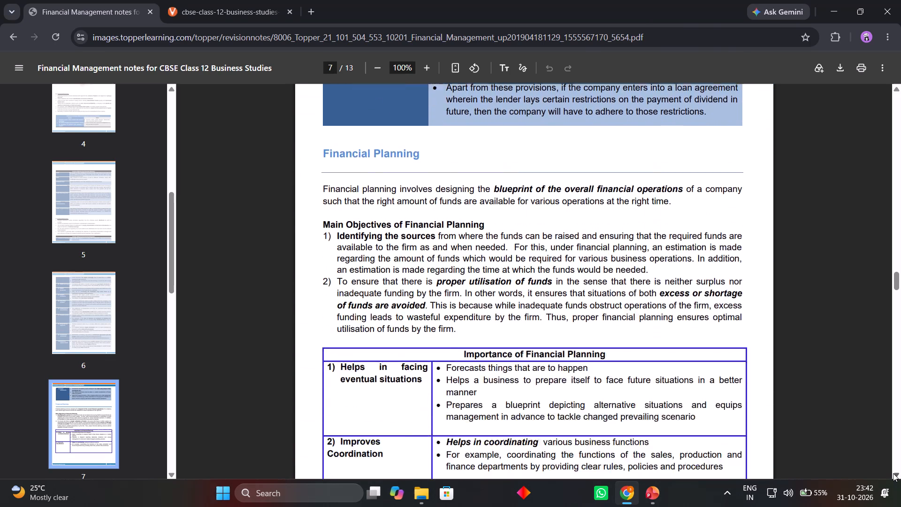
pyautogui.click(893, 473)
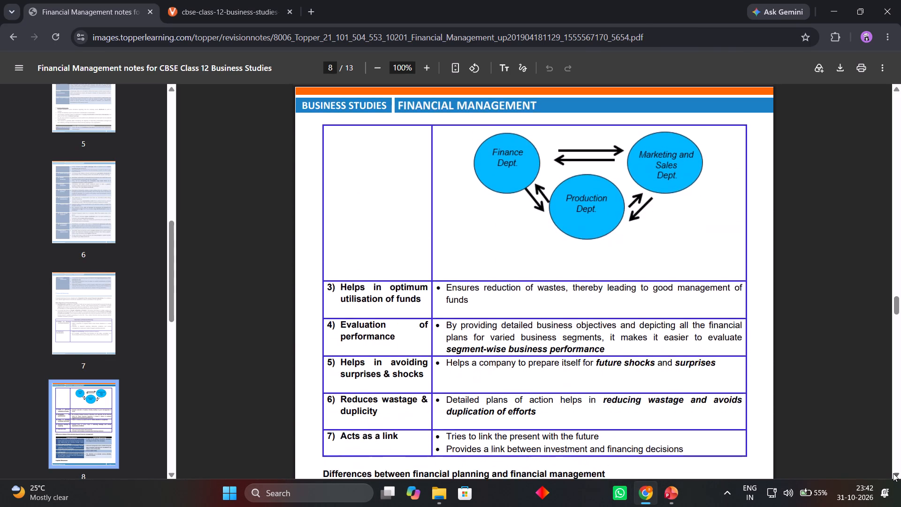
pyautogui.click(893, 473)
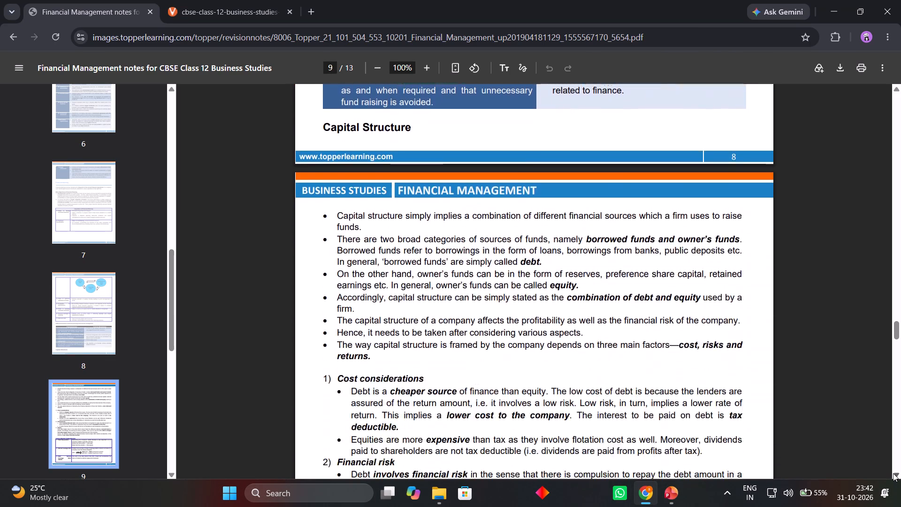
pyautogui.click(893, 473)
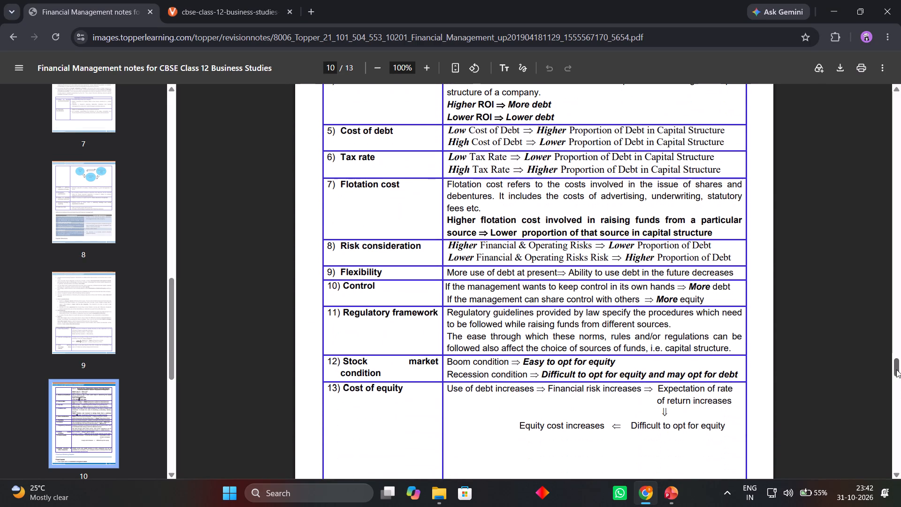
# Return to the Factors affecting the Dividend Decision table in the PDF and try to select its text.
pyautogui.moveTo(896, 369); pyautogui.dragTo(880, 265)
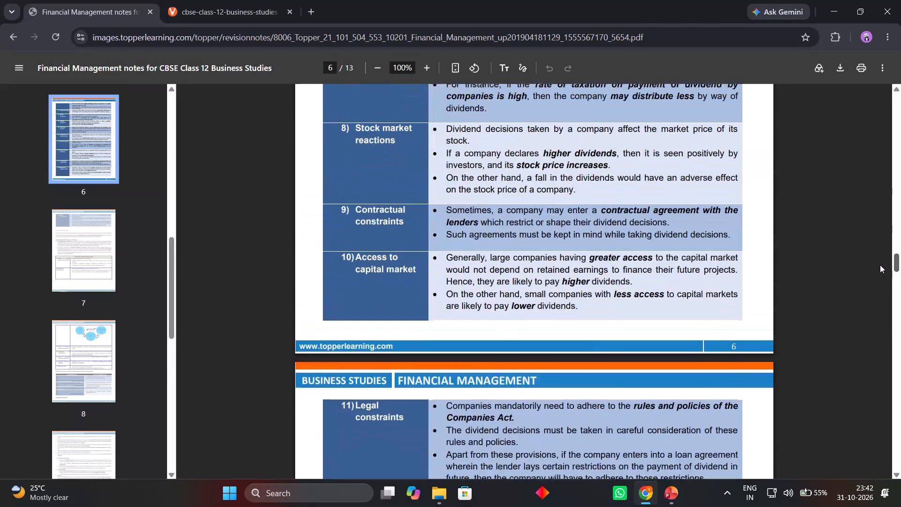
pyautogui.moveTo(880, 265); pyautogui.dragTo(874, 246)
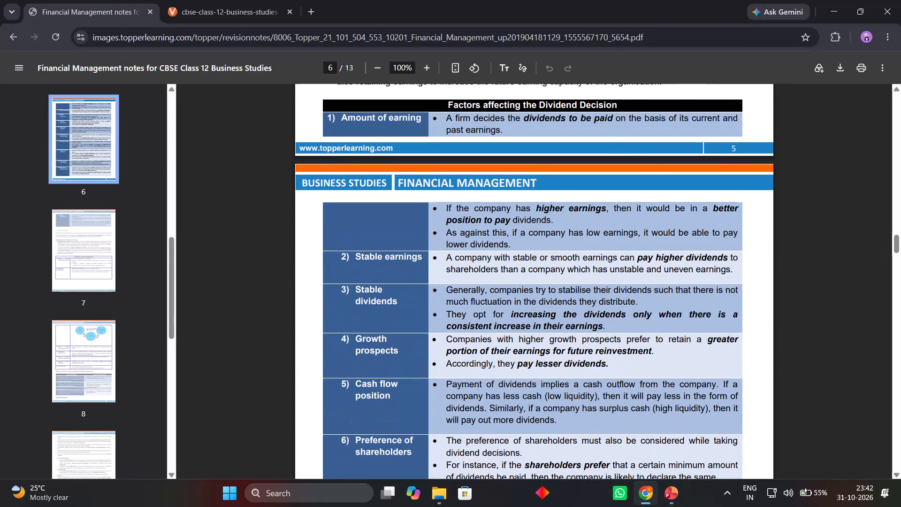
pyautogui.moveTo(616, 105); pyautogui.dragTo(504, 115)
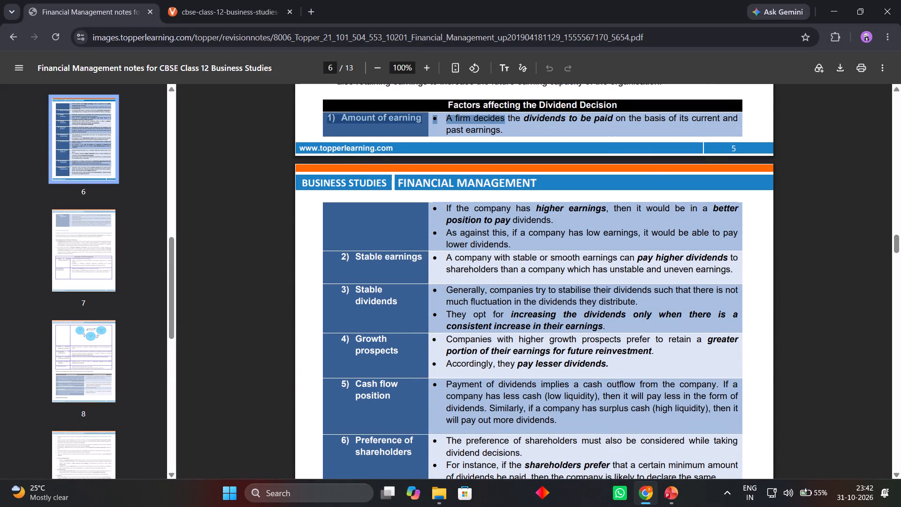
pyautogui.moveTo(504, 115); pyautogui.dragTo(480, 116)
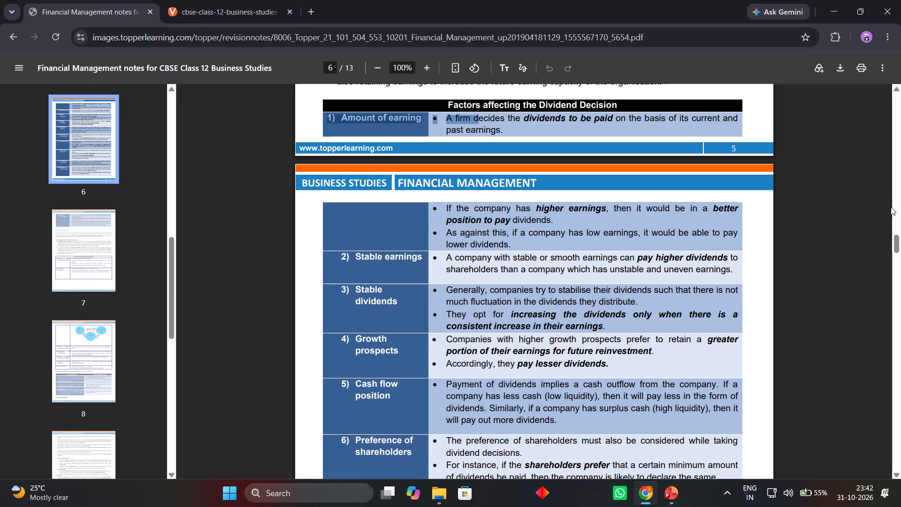
# Review pages 3 to 5 of the PDF notes, covering objectives, types of financial decisions and the financial decision factors.
pyautogui.moveTo(897, 246); pyautogui.dragTo(878, 152)
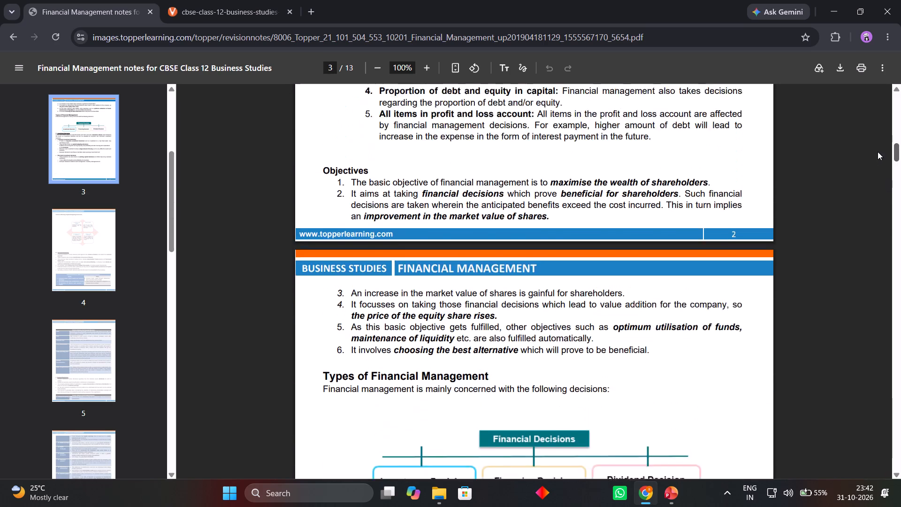
pyautogui.moveTo(878, 152); pyautogui.dragTo(880, 161)
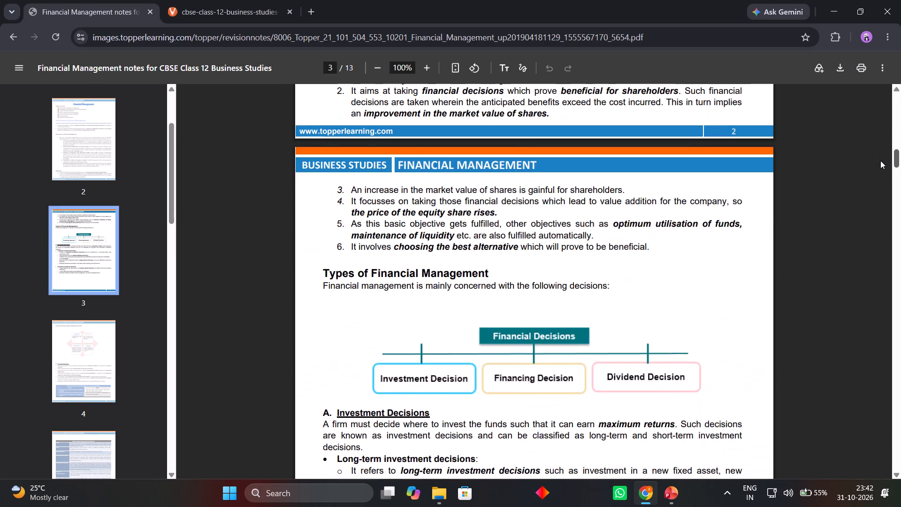
pyautogui.moveTo(880, 161); pyautogui.dragTo(890, 197)
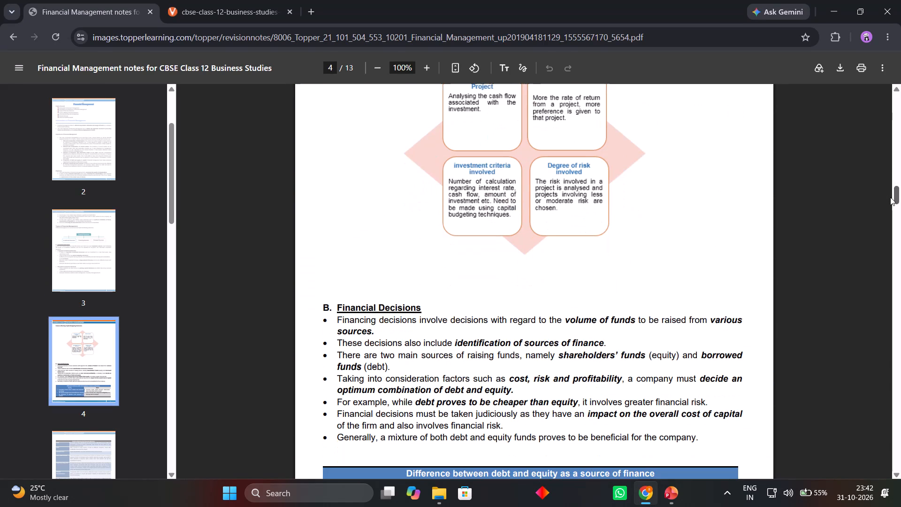
pyautogui.moveTo(890, 197); pyautogui.dragTo(894, 213)
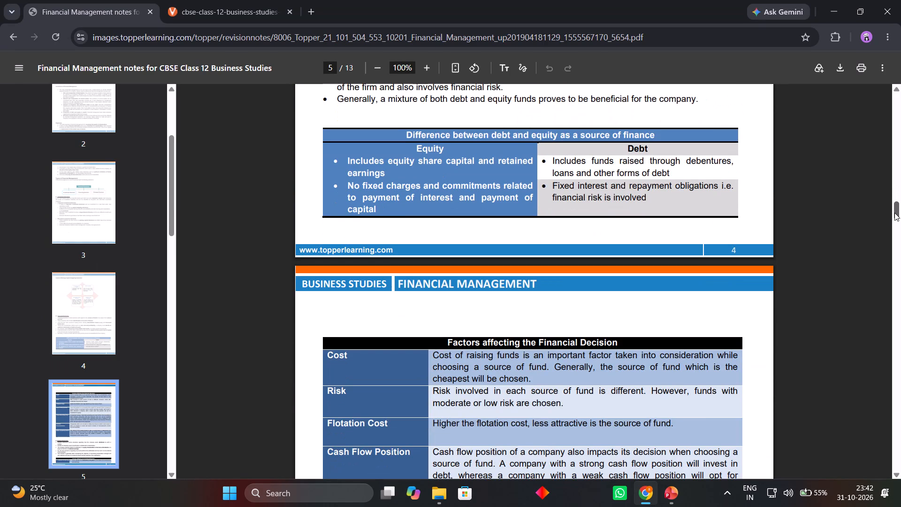
pyautogui.moveTo(894, 213); pyautogui.dragTo(895, 223)
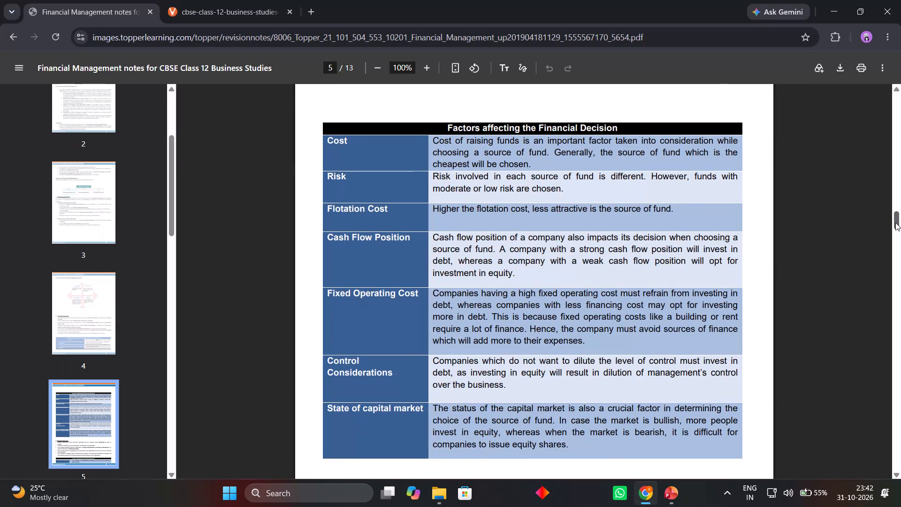
pyautogui.moveTo(895, 223); pyautogui.dragTo(896, 222)
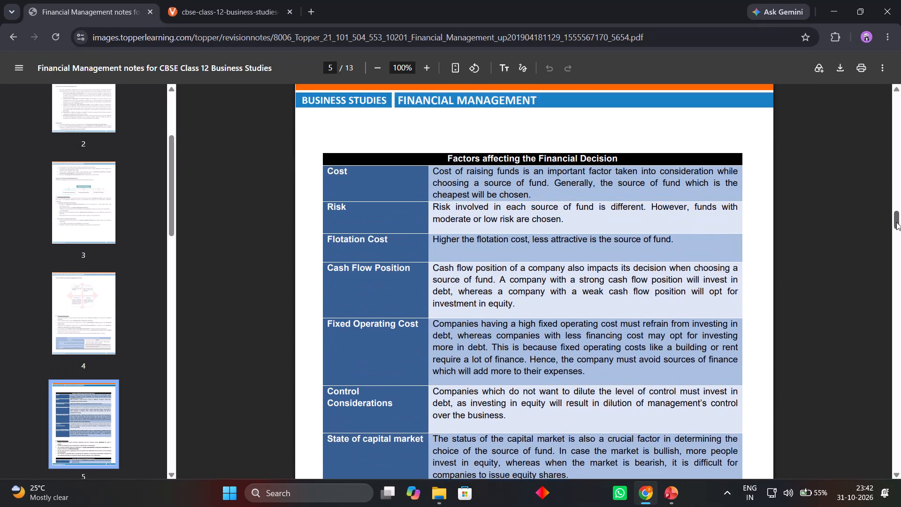
pyautogui.moveTo(896, 222); pyautogui.dragTo(896, 218)
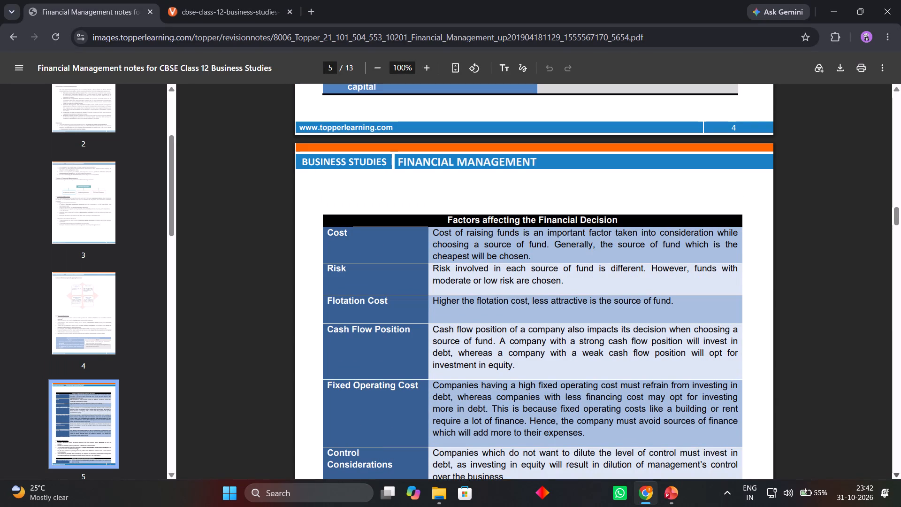
# Copy the Factors affecting the Financial Decision table text, from its heading through the State of capital market row, in the PDF.
pyautogui.tripleClick(895, 476)
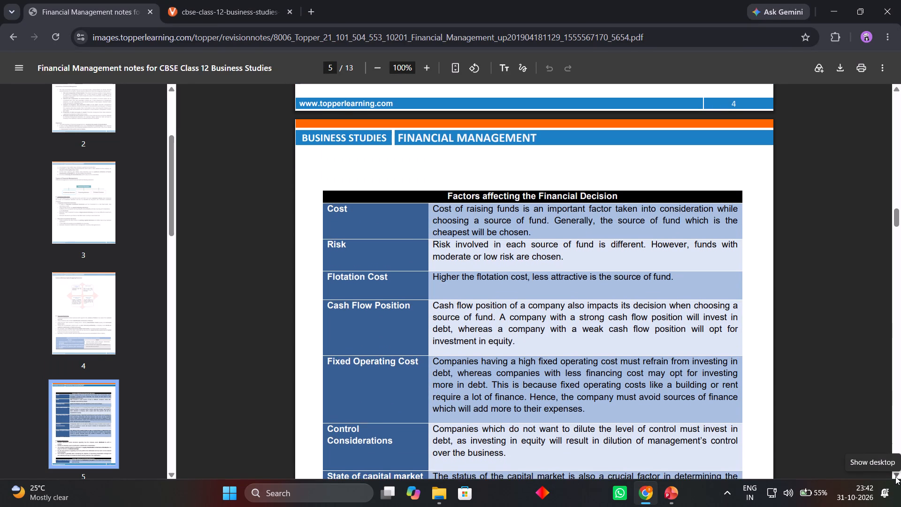
pyautogui.tripleClick(895, 476)
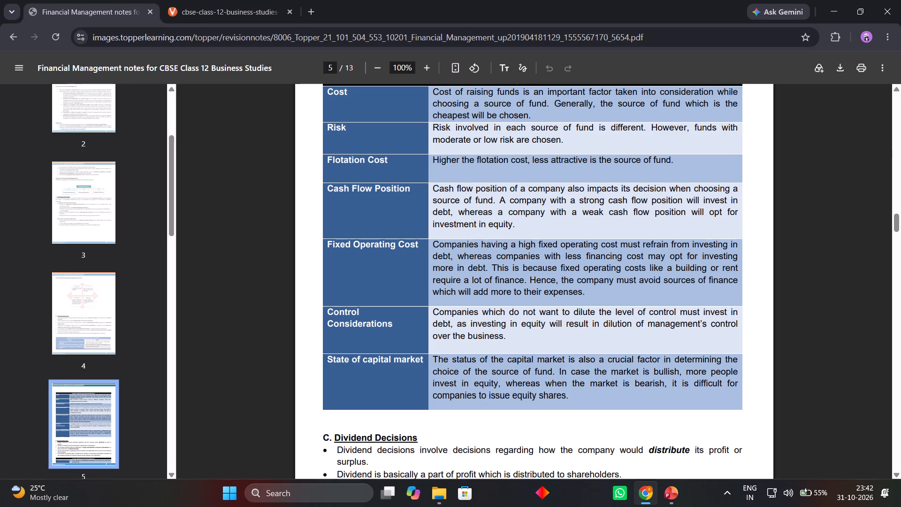
pyautogui.click(898, 89)
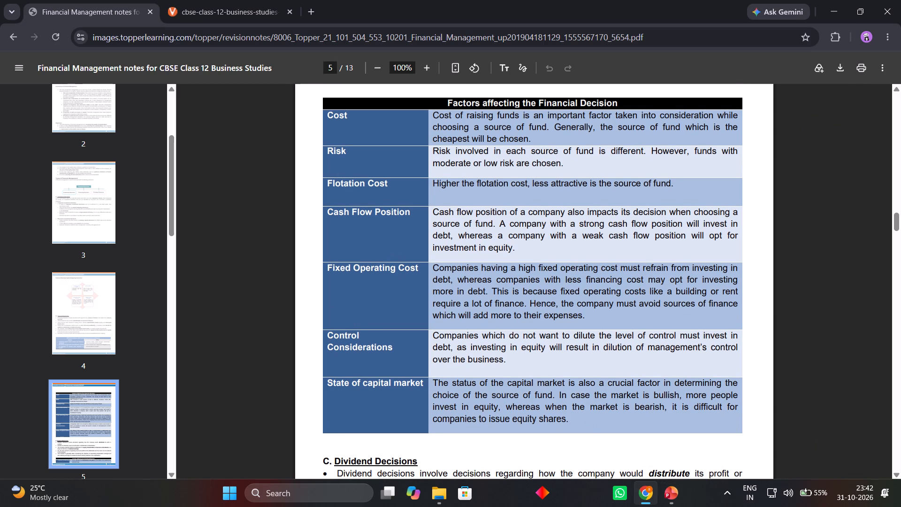
pyautogui.moveTo(570, 418); pyautogui.dragTo(312, 100)
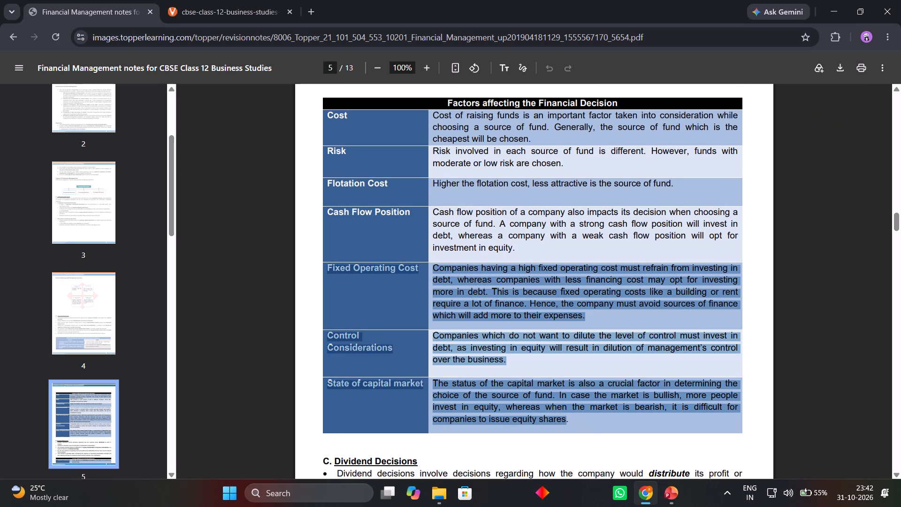
pyautogui.moveTo(312, 100); pyautogui.dragTo(320, 114)
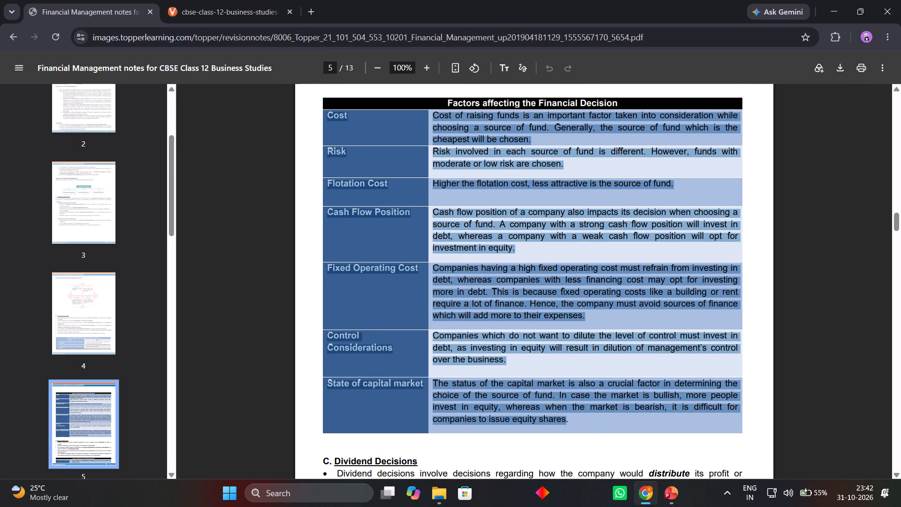
pyautogui.moveTo(320, 114); pyautogui.dragTo(326, 104)
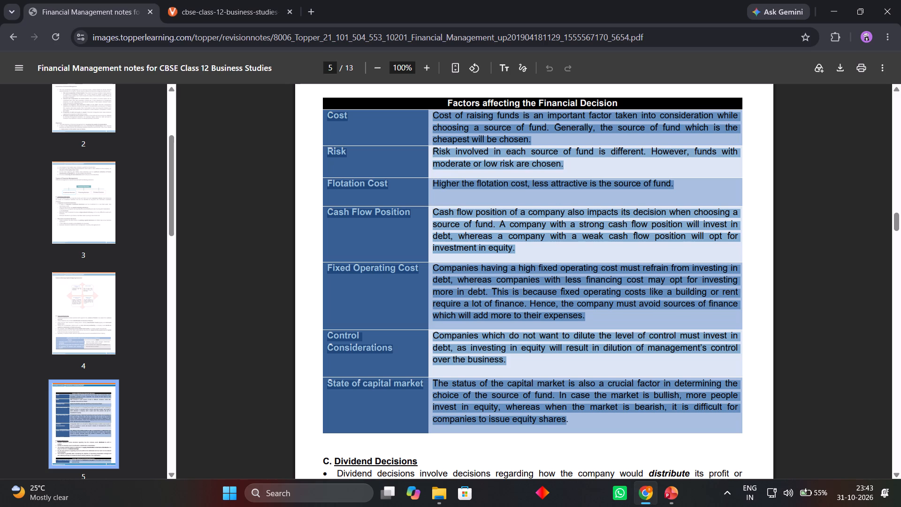
pyautogui.moveTo(326, 104); pyautogui.dragTo(437, 96)
pyautogui.moveTo(437, 96); pyautogui.dragTo(435, 100)
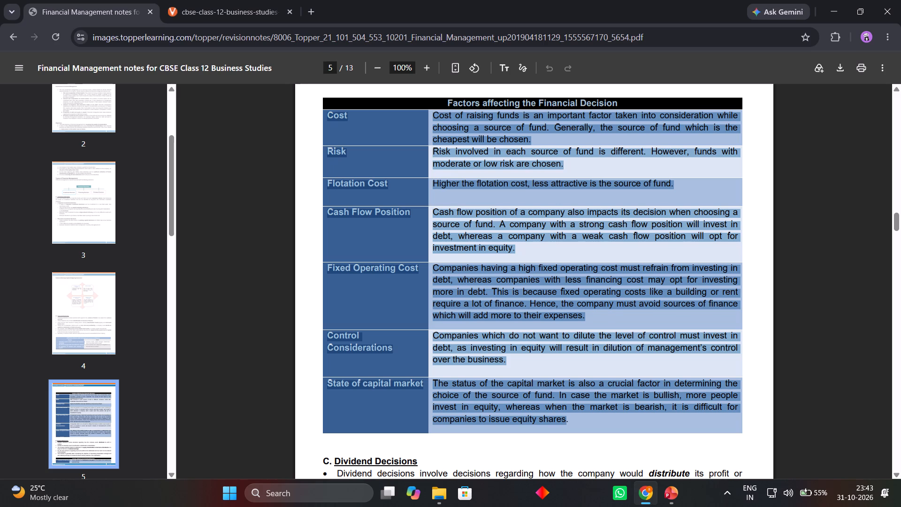
pyautogui.moveTo(435, 100); pyautogui.dragTo(430, 100)
pyautogui.hotkey('ctrl', 'c')
# Switch to the PowerPoint presentation and insert a Title and Content slide after the 2. Financing Decisions slide.
pyautogui.click(669, 495)
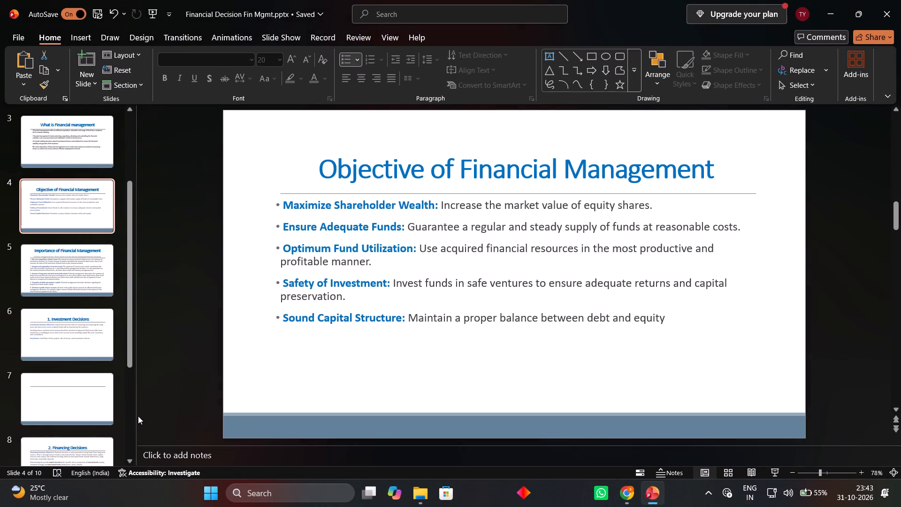
pyautogui.click(87, 452)
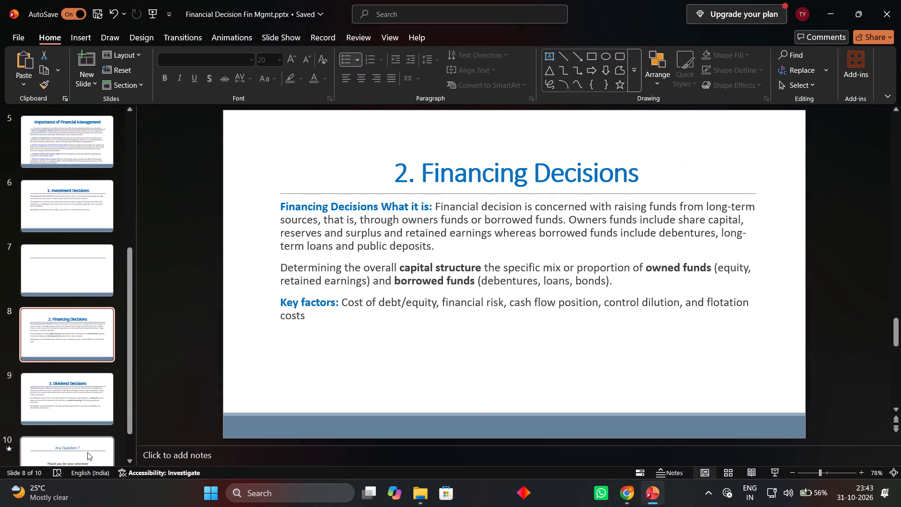
pyautogui.click(88, 456)
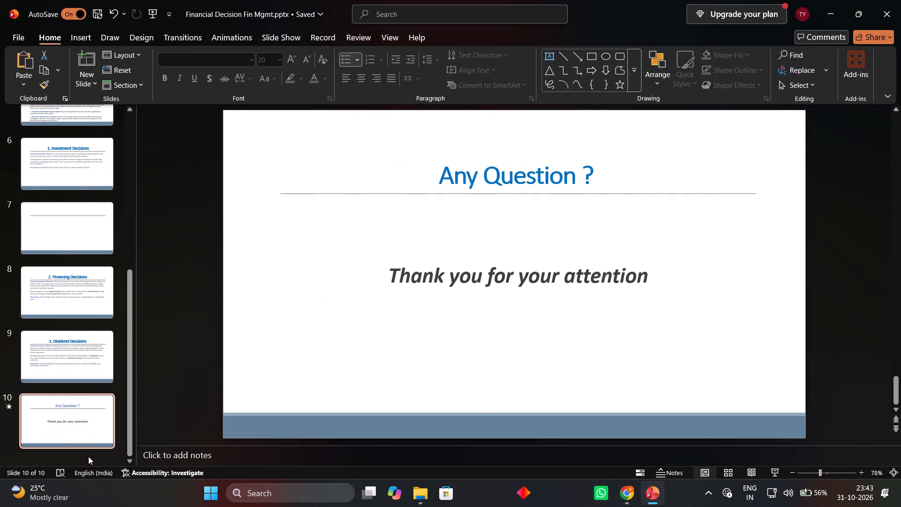
pyautogui.scroll(-1, 100, 392)
pyautogui.click(83, 286)
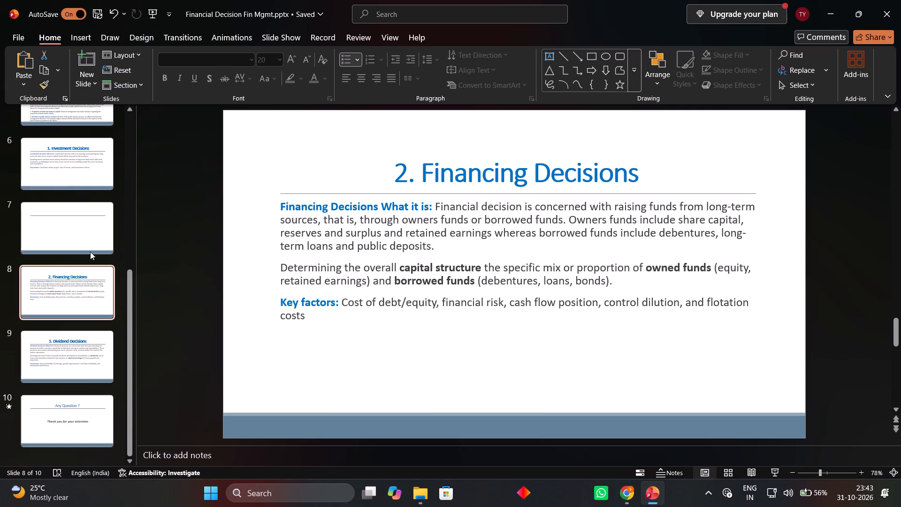
pyautogui.click(92, 223)
pyautogui.click(84, 294)
pyautogui.click(82, 38)
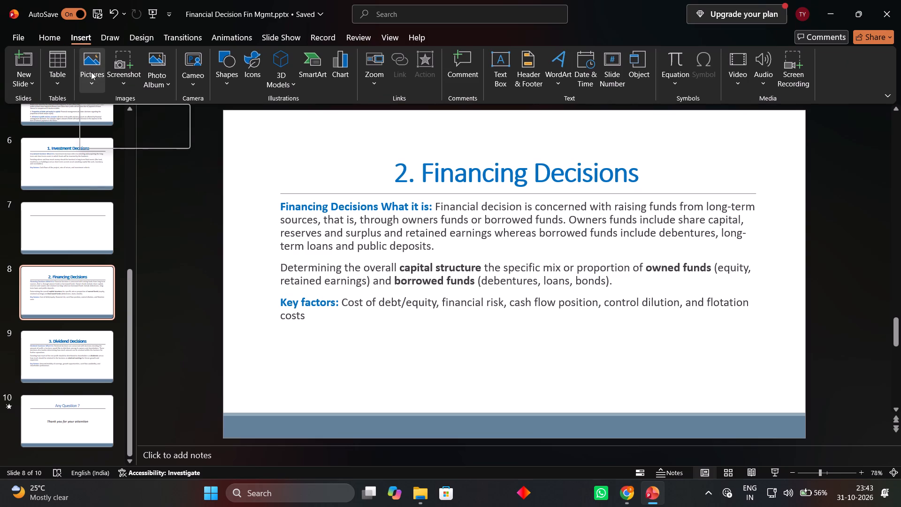
pyautogui.click(37, 79)
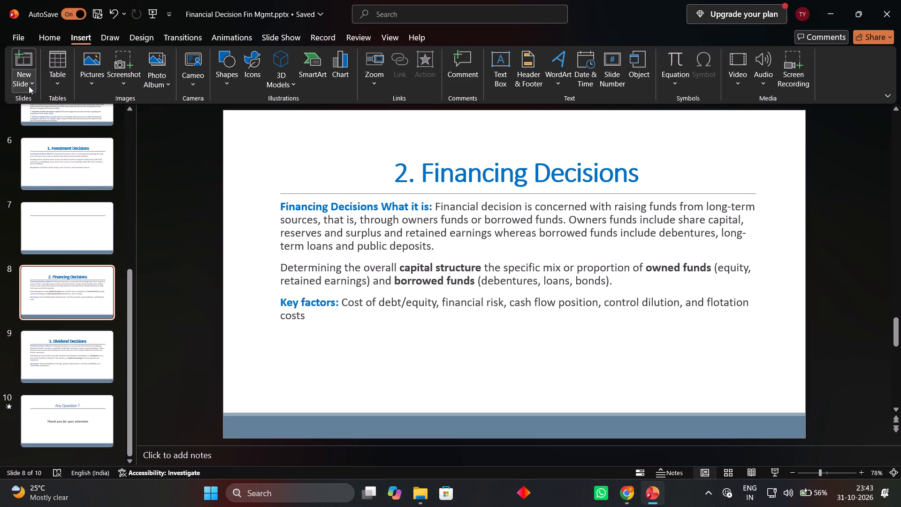
pyautogui.click(29, 86)
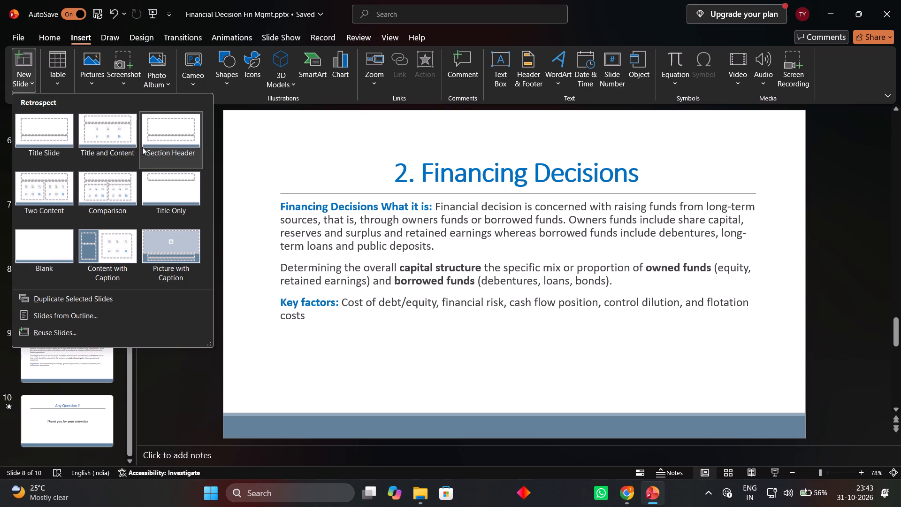
pyautogui.click(110, 135)
# Paste the copied Factors affecting the Financial Decision text into the new slide's content placeholder.
pyautogui.click(309, 210)
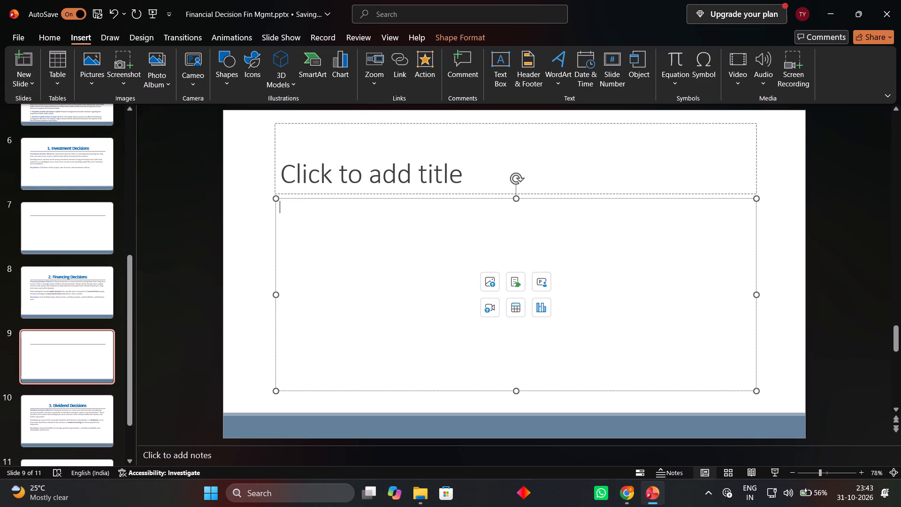
pyautogui.hotkey('ctrl', 'v')
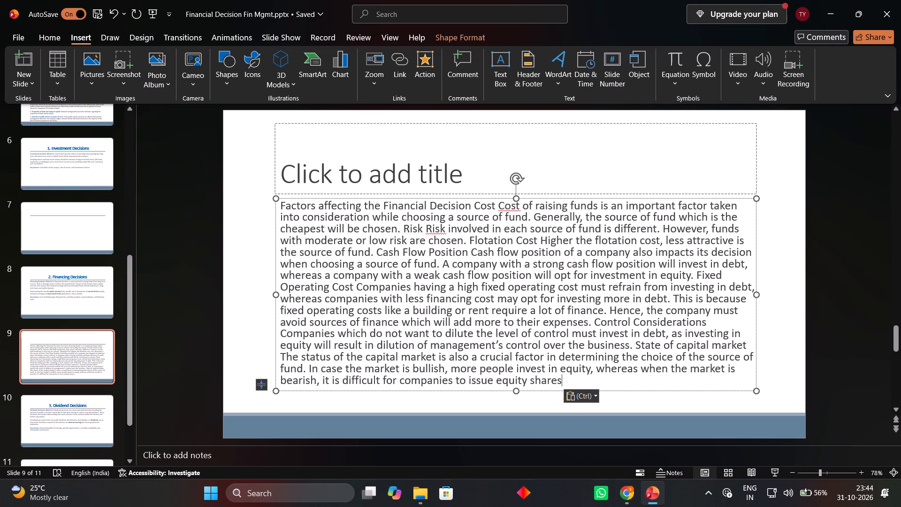
# Move the heading Factors affecting the Financial Decision from the body text into the slide's title placeholder.
pyautogui.moveTo(471, 205); pyautogui.dragTo(244, 221)
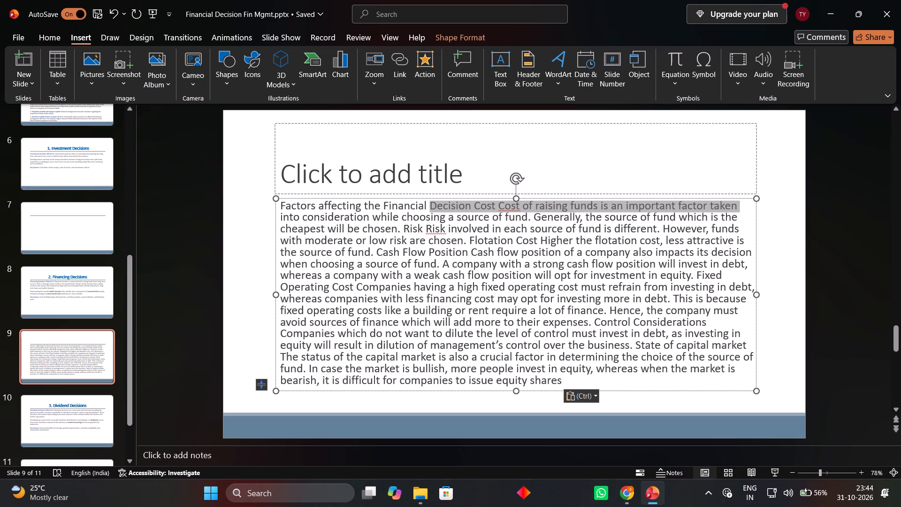
pyautogui.moveTo(244, 221); pyautogui.dragTo(268, 192)
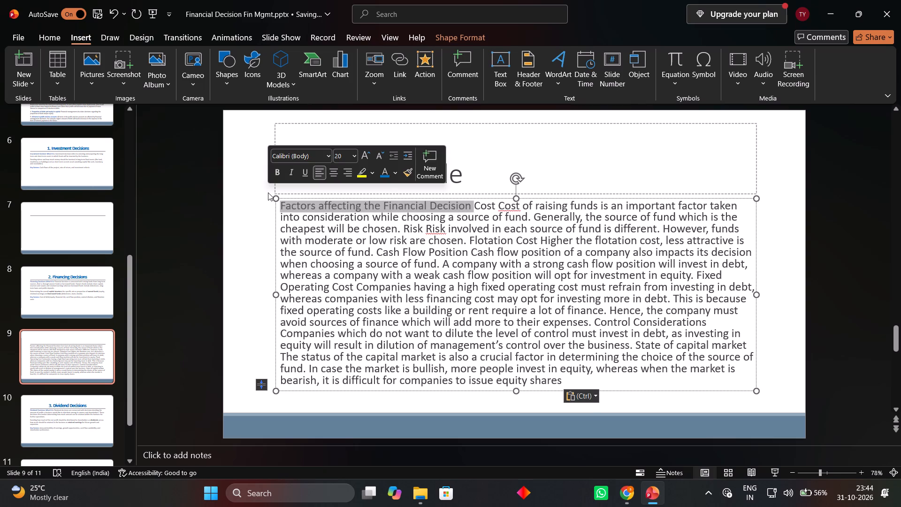
pyautogui.hotkey('ctrl', 'x')
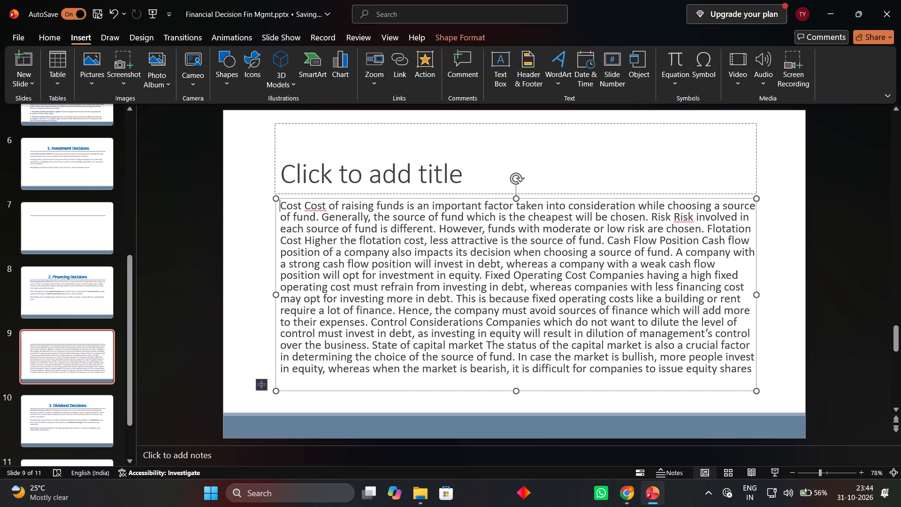
pyautogui.click(461, 175)
pyautogui.hotkey('ctrl', 'v')
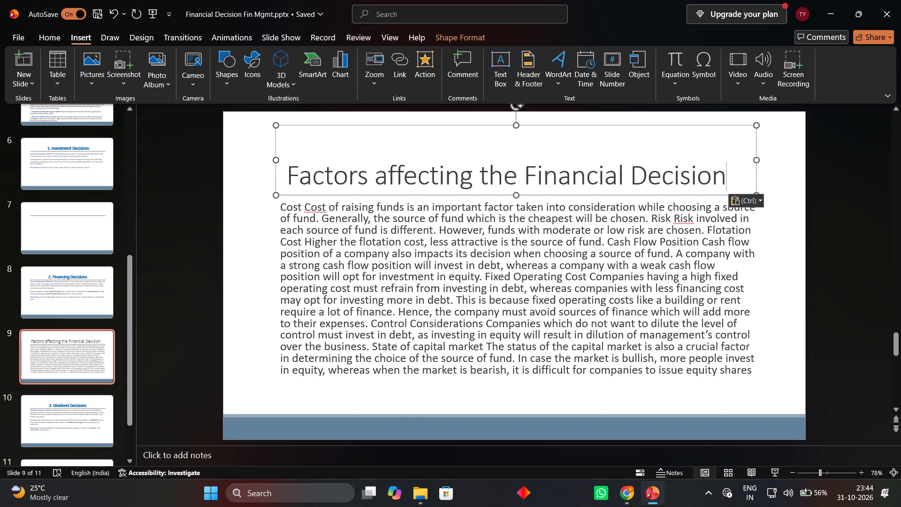
# Split the body text into separate paragraphs starting at Risk, Cash Flow Position, Fixed Operating Cost, Control Considerations and State of capital market.
pyautogui.click(653, 223)
pyautogui.press('Return')
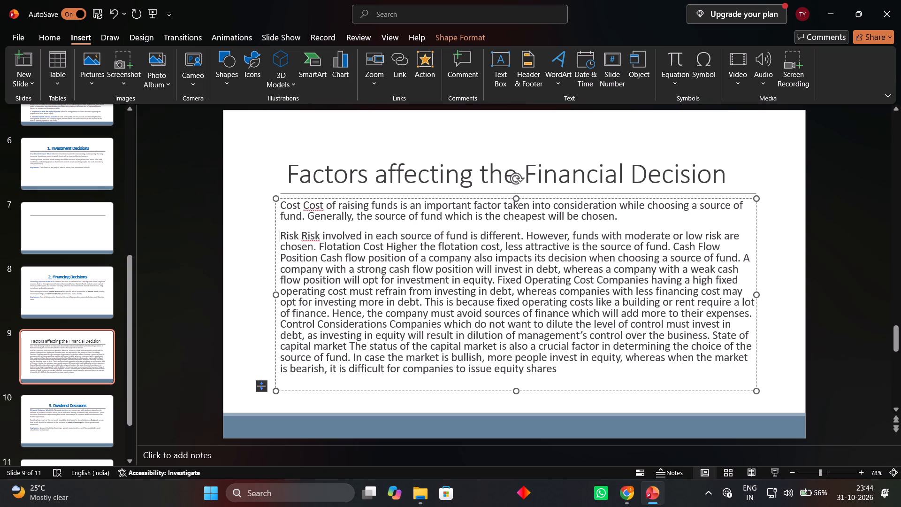
pyautogui.click(676, 247)
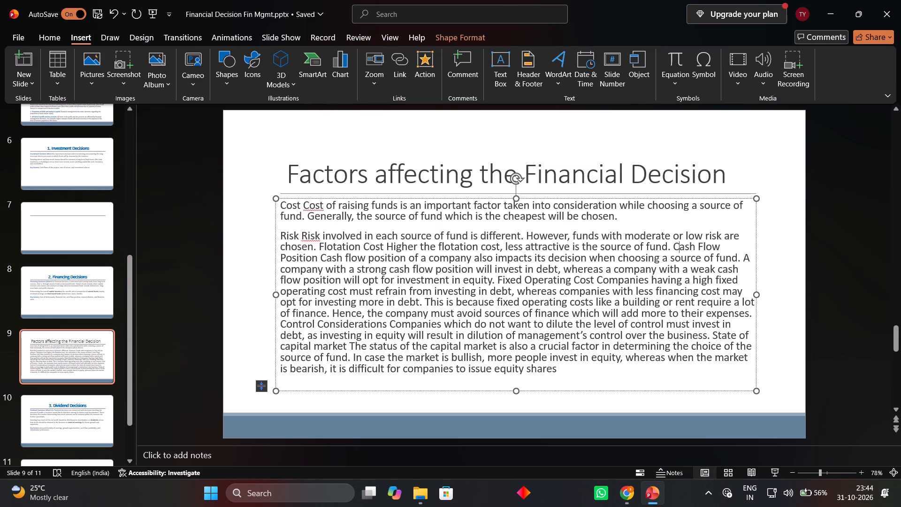
pyautogui.click(673, 245)
pyautogui.press('Return')
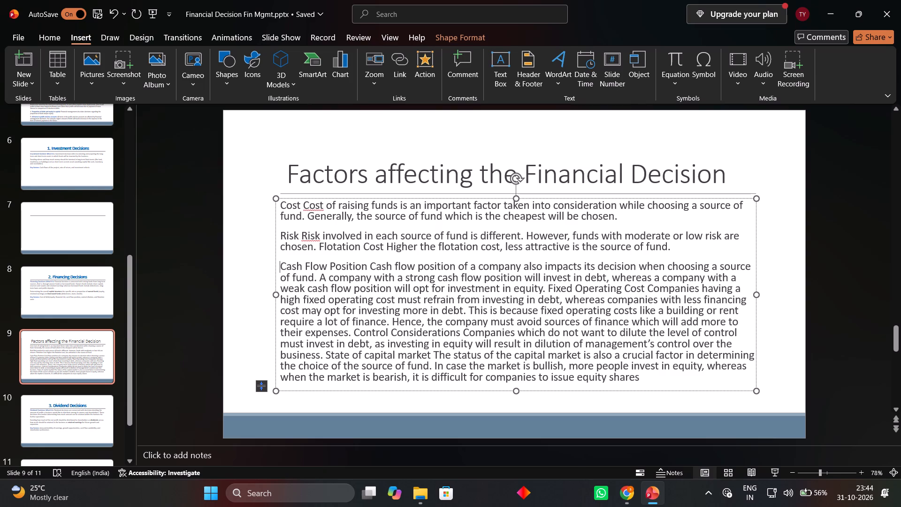
pyautogui.click(548, 284)
pyautogui.press('Return')
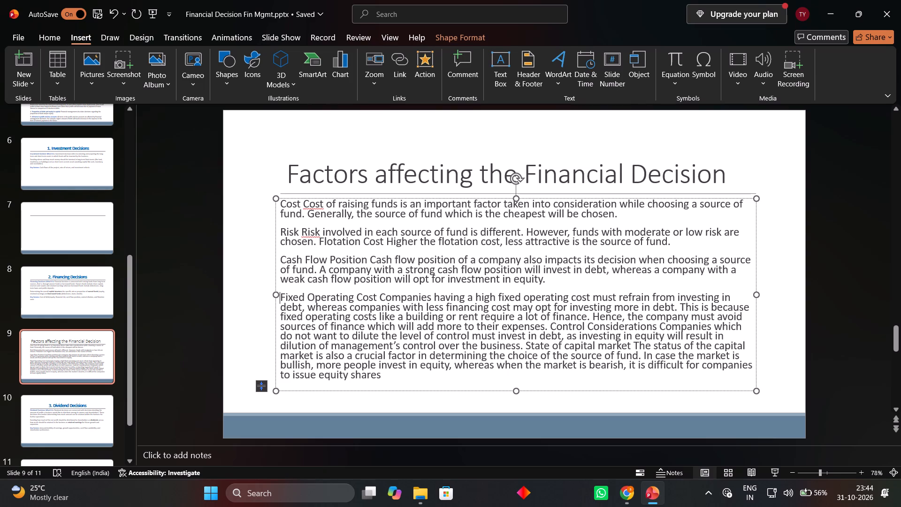
pyautogui.click(550, 325)
pyautogui.press('Return')
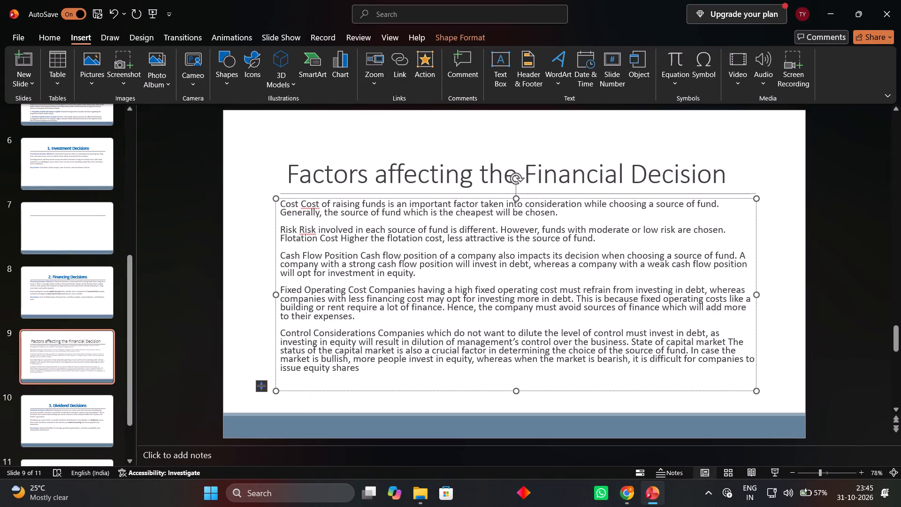
pyautogui.click(633, 341)
pyautogui.press('Return')
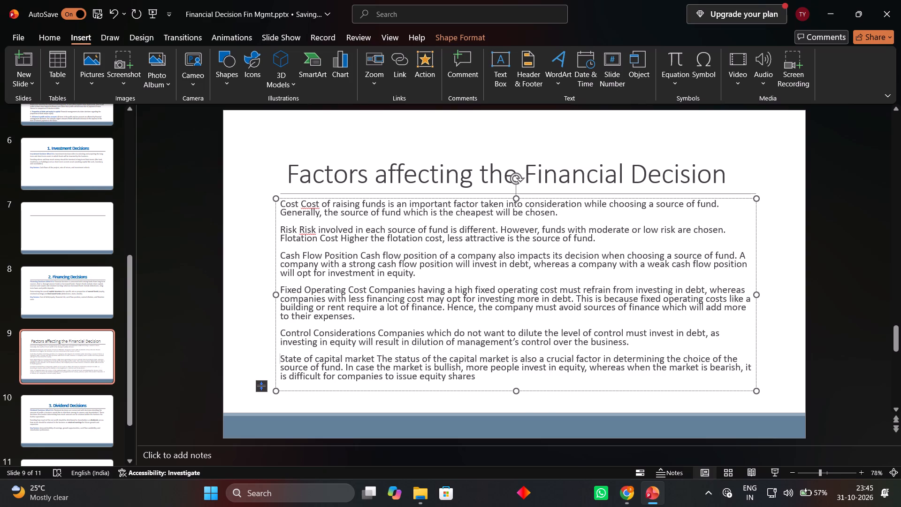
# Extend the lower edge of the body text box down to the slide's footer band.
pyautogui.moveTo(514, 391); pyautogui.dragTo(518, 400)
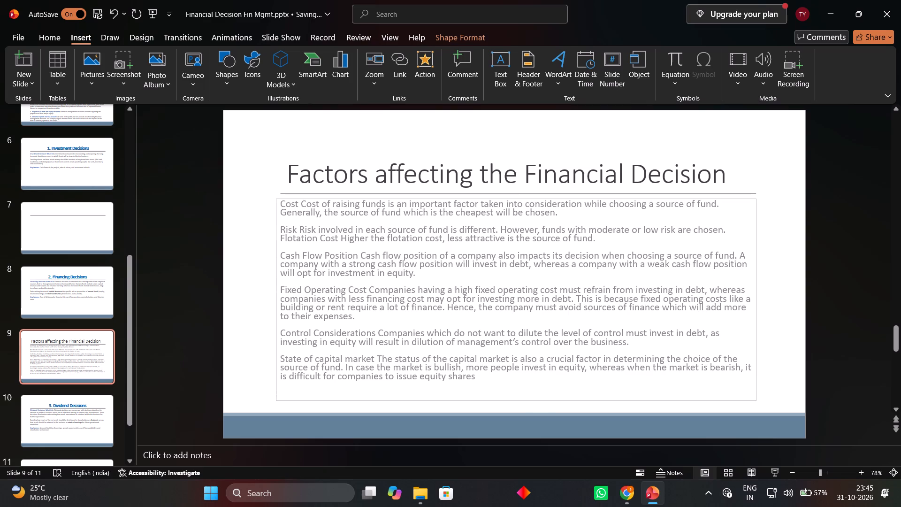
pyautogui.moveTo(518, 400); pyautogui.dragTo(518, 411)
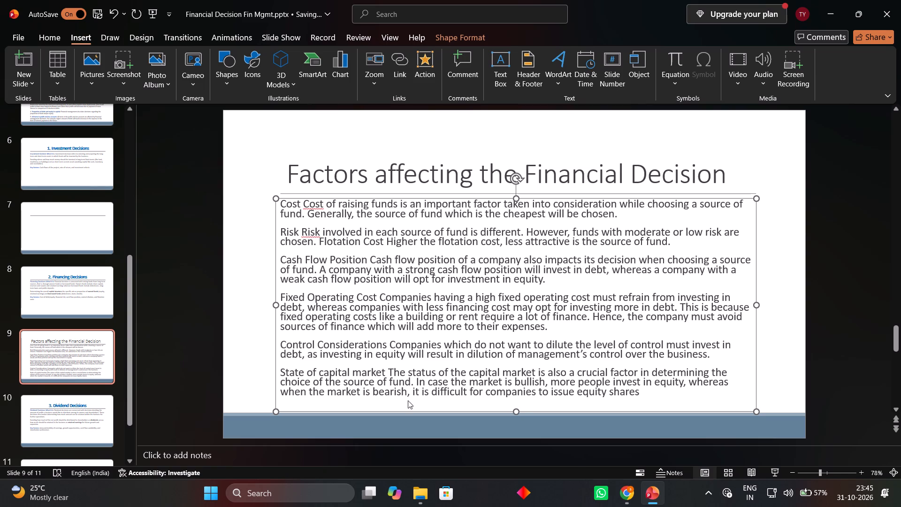
# Check the factor rows in the PDF table, and start a separate paragraph at Flotation Cost on the slide.
pyautogui.click(646, 500)
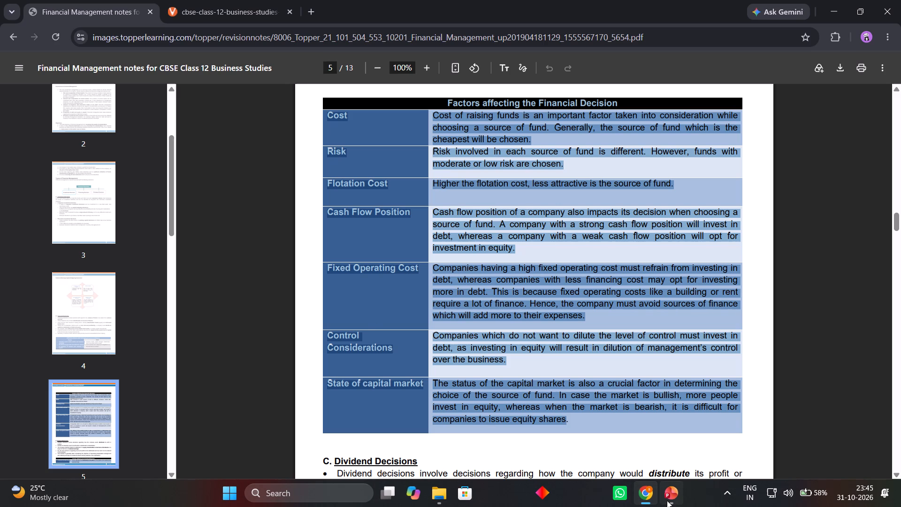
pyautogui.click(667, 500)
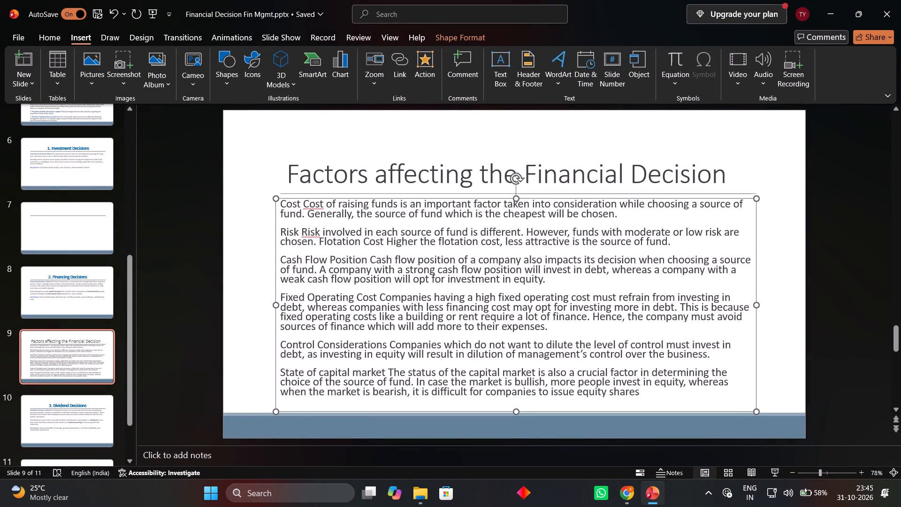
pyautogui.click(317, 242)
pyautogui.press('Right')
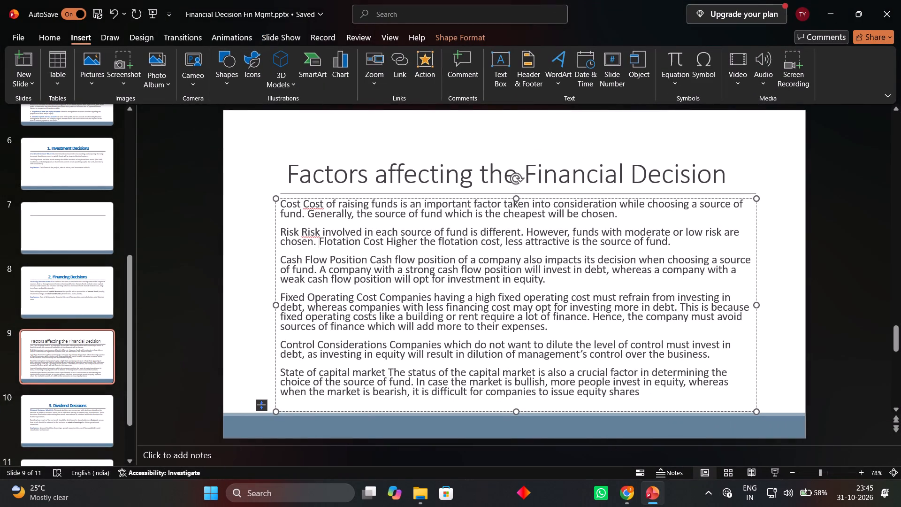
pyautogui.press('Return')
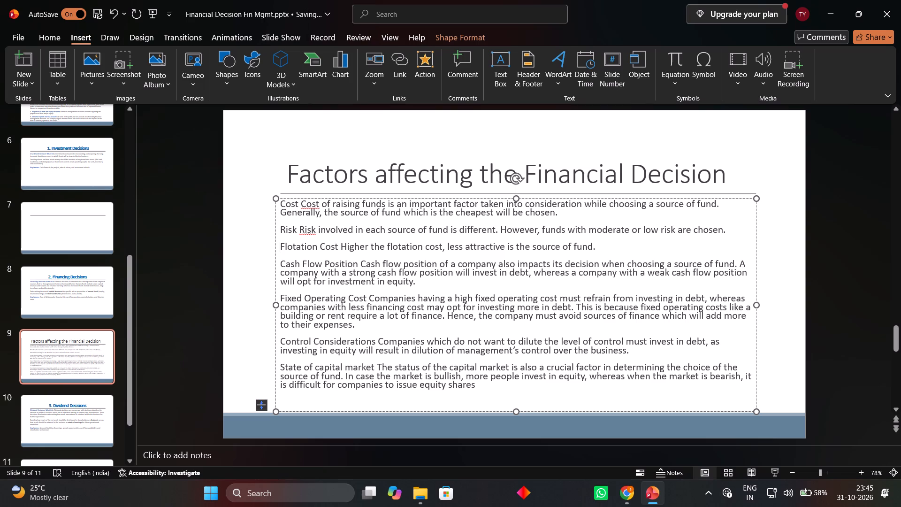
# Resize the body text box so that its lower edge slightly overlaps the slide's footer band.
pyautogui.moveTo(515, 408); pyautogui.dragTo(514, 401)
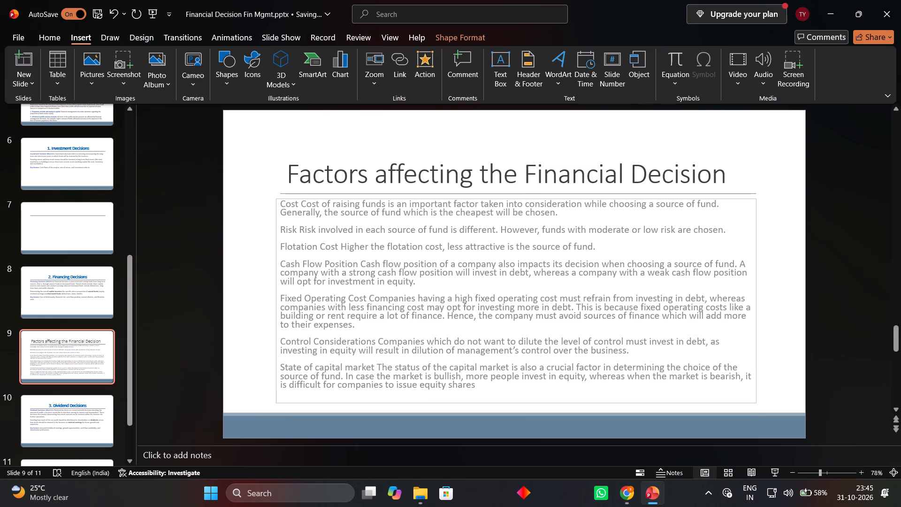
pyautogui.moveTo(514, 401); pyautogui.dragTo(515, 393)
pyautogui.moveTo(515, 393); pyautogui.dragTo(518, 399)
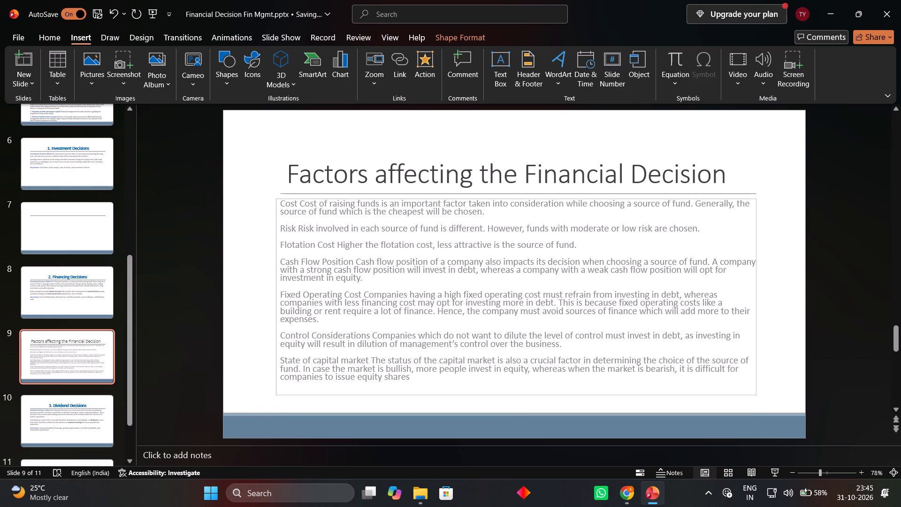
pyautogui.moveTo(518, 399); pyautogui.dragTo(521, 416)
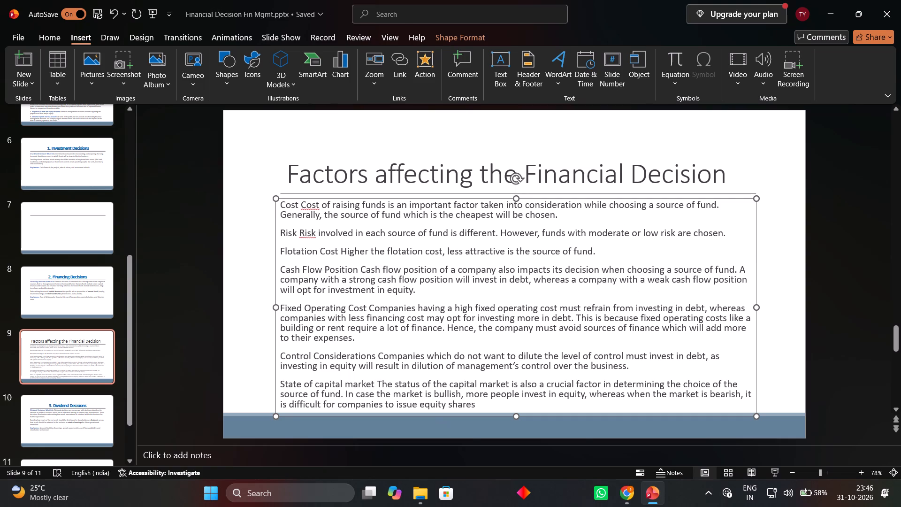
# Apply 1., 2., 3. numbering to all the factor paragraphs from Cost to State of capital market.
pyautogui.moveTo(477, 407); pyautogui.dragTo(269, 206)
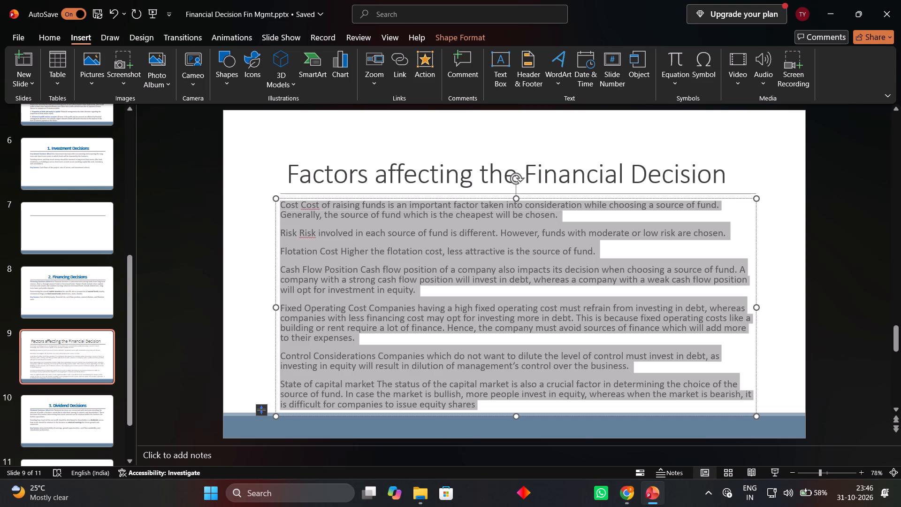
pyautogui.moveTo(269, 206); pyautogui.dragTo(269, 203)
pyautogui.click(85, 37)
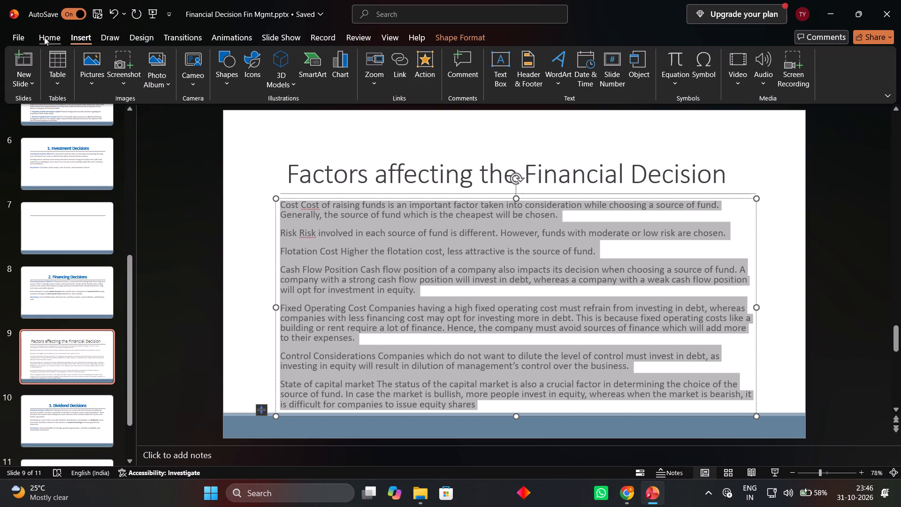
pyautogui.click(38, 36)
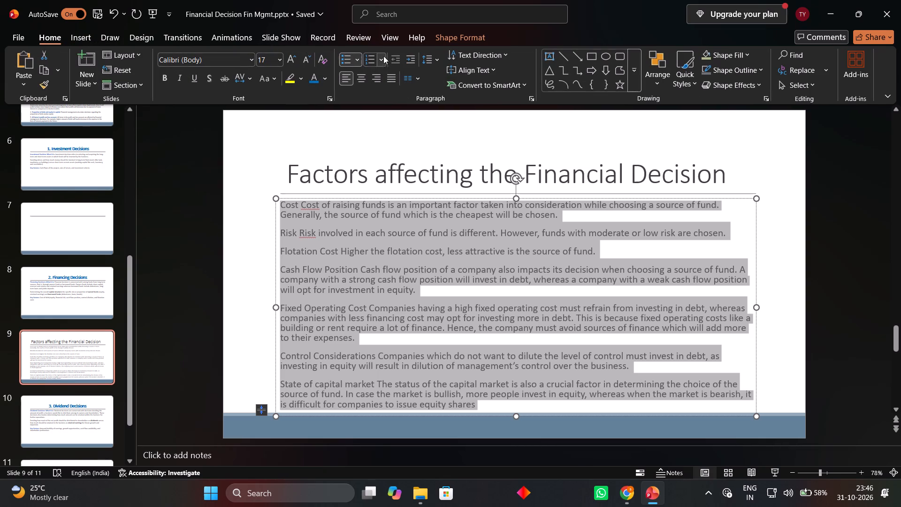
pyautogui.click(371, 60)
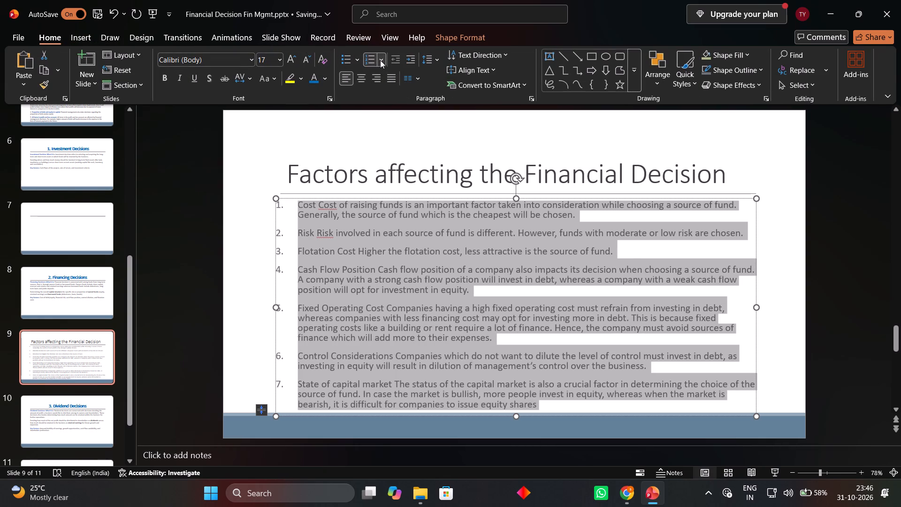
# Reapply the 1., 2., 3. numbering style to all the selected factor paragraphs.
pyautogui.click(380, 61)
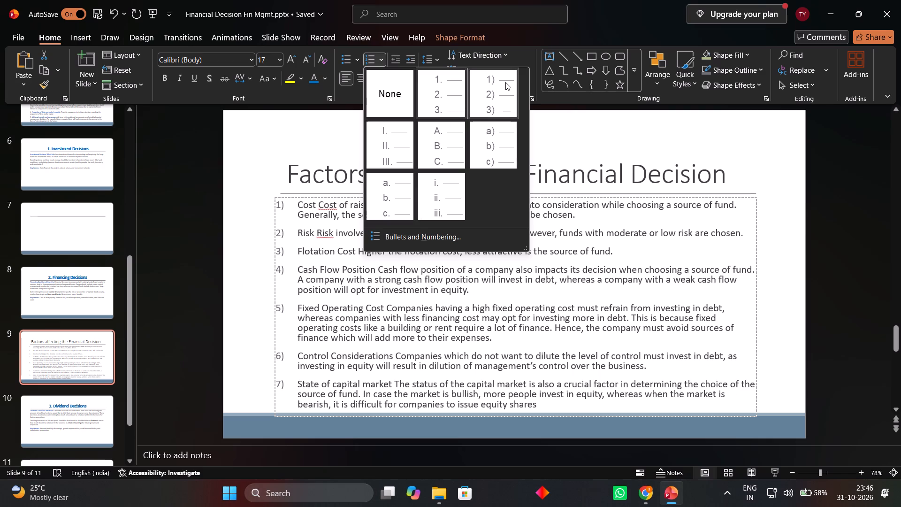
pyautogui.click(453, 93)
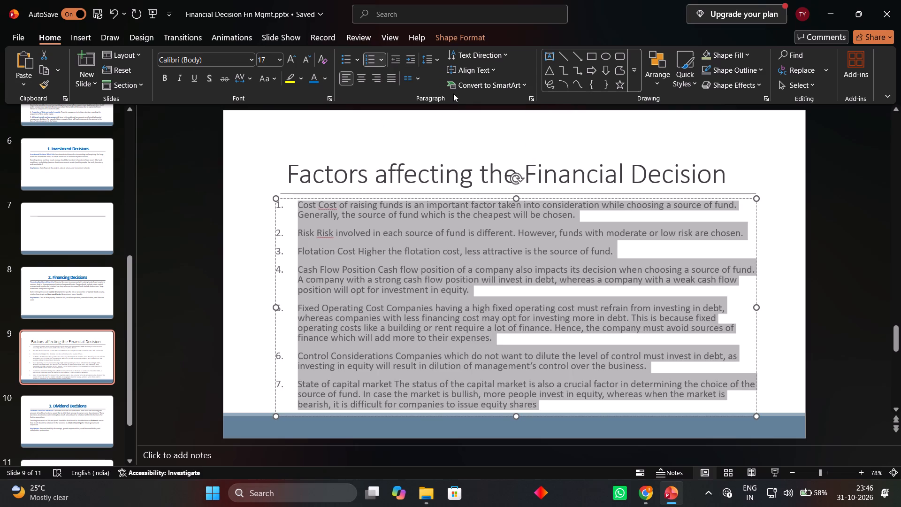
pyautogui.click(387, 265)
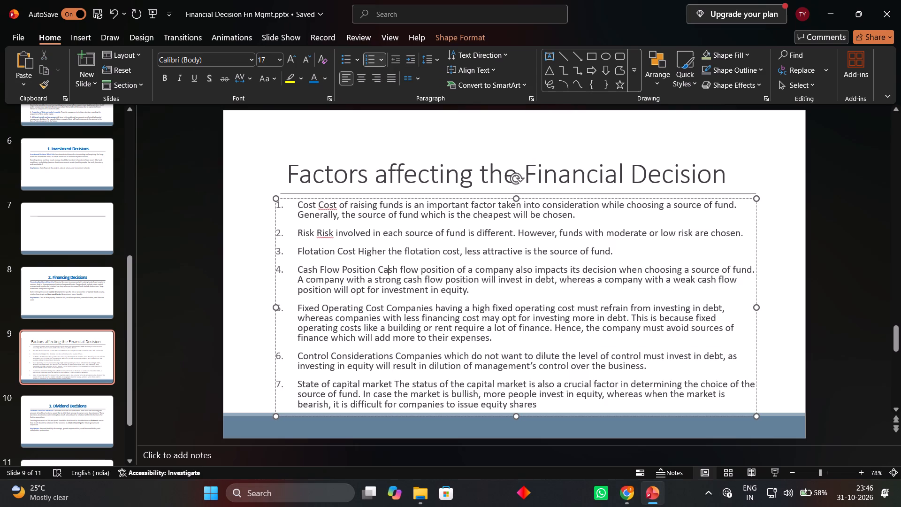
# Format the opening factor names Cost, Risk and Flotation Cost in items 1 to 3 as blue, bold text.
pyautogui.moveTo(316, 204); pyautogui.dragTo(298, 204)
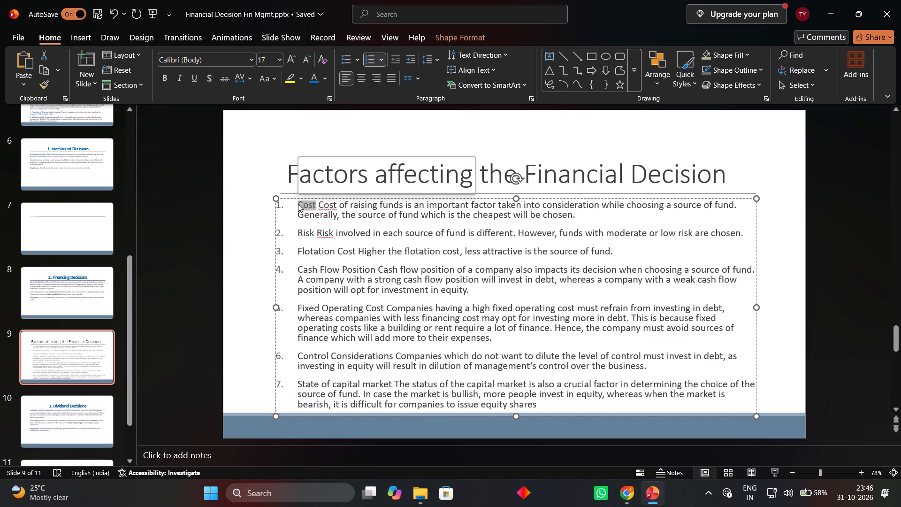
pyautogui.click(414, 190)
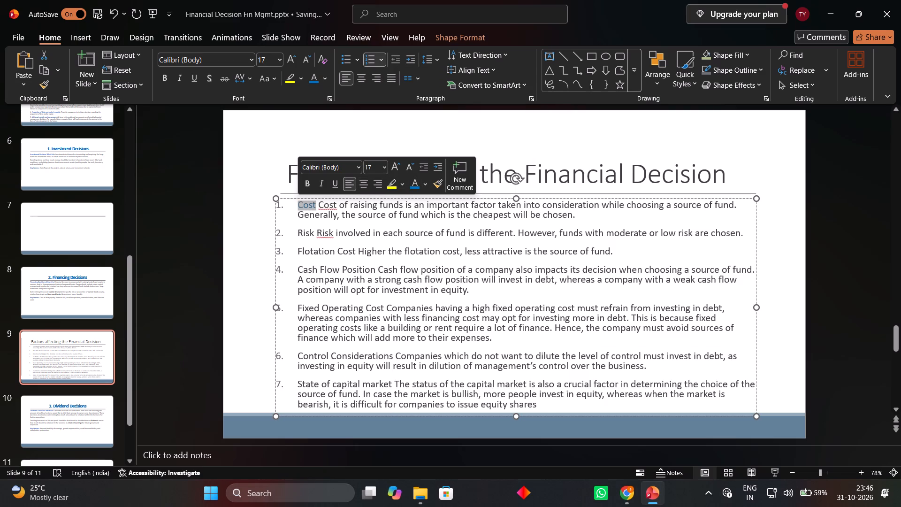
pyautogui.click(307, 182)
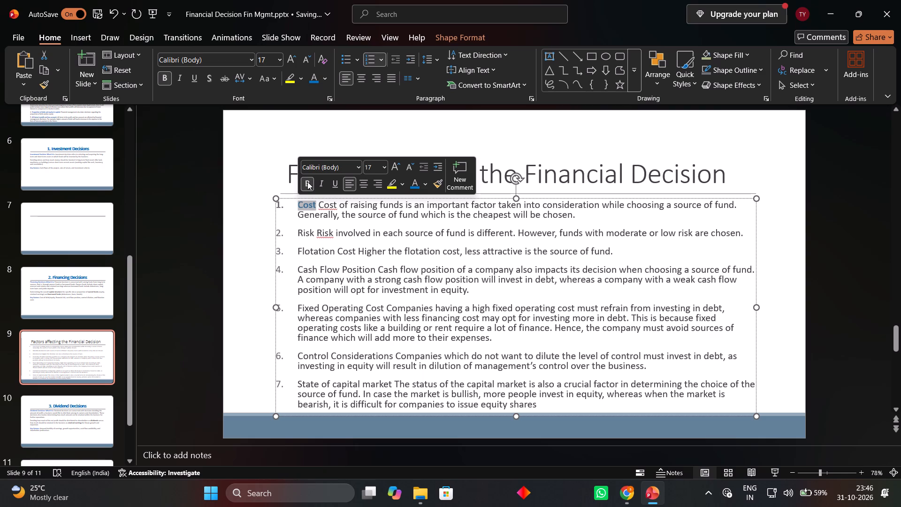
pyautogui.moveTo(312, 231); pyautogui.dragTo(298, 231)
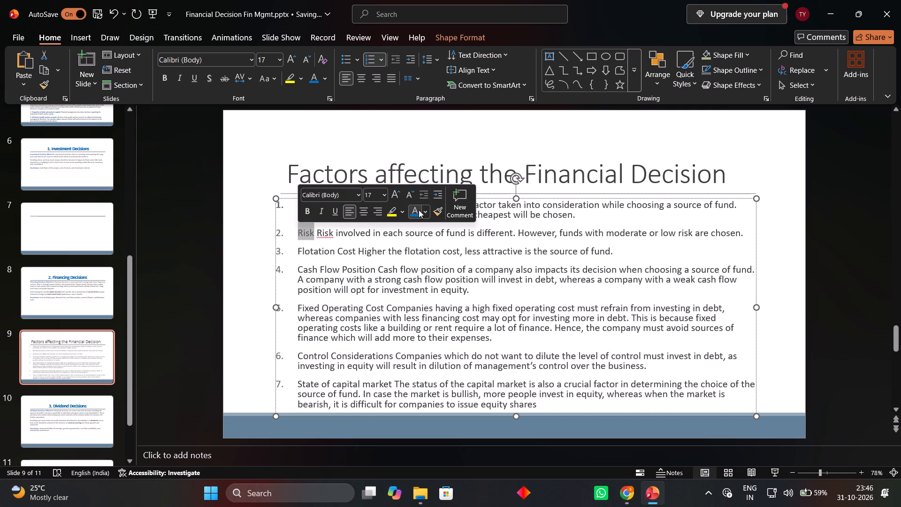
pyautogui.click(419, 210)
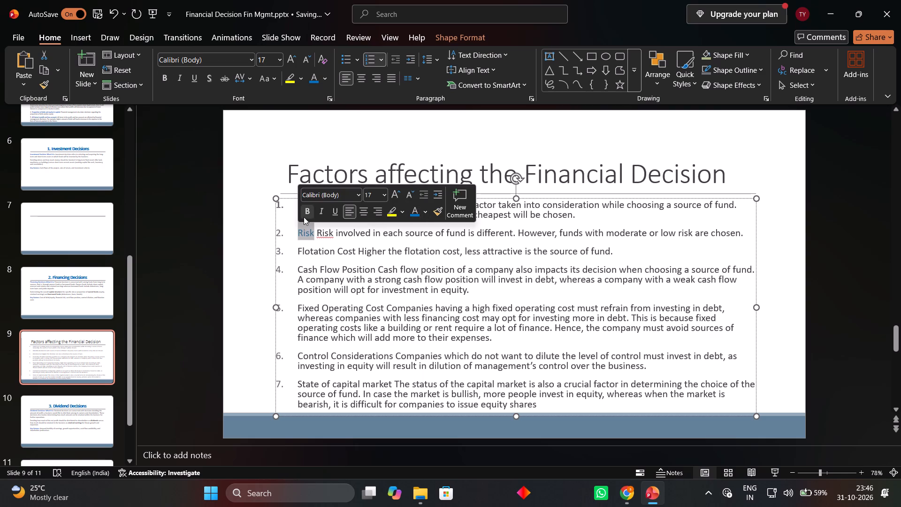
pyautogui.click(304, 217)
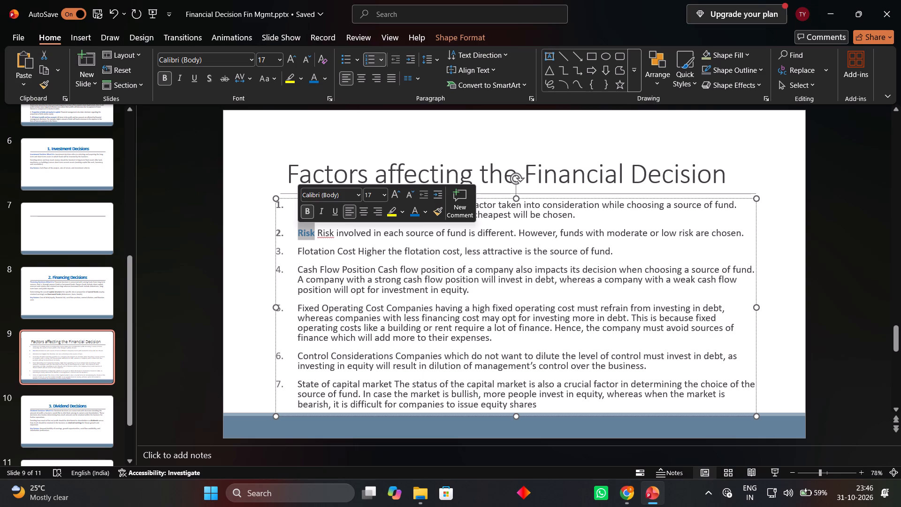
pyautogui.moveTo(354, 251); pyautogui.dragTo(298, 254)
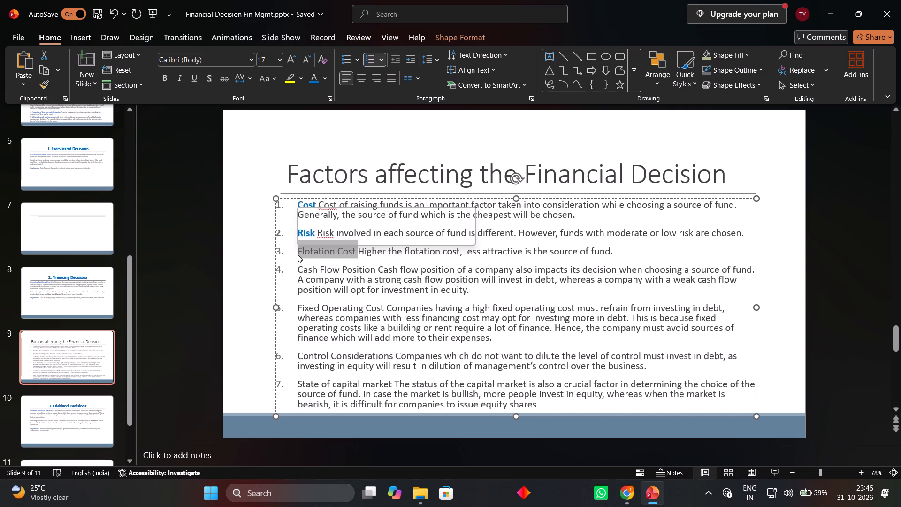
pyautogui.click(414, 238)
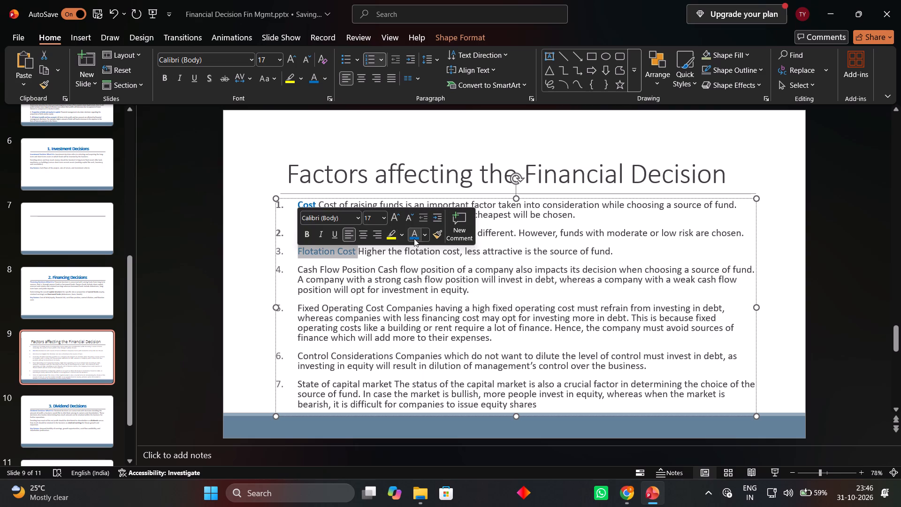
pyautogui.click(309, 233)
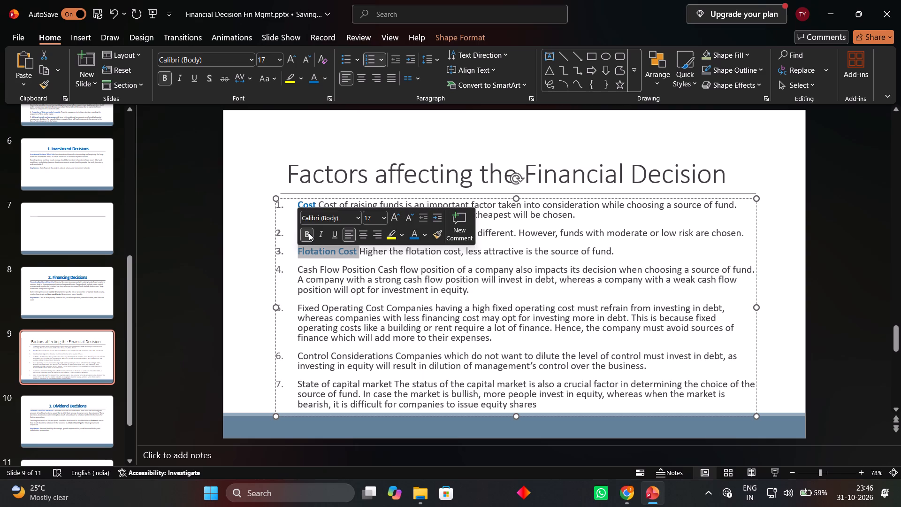
pyautogui.click(455, 292)
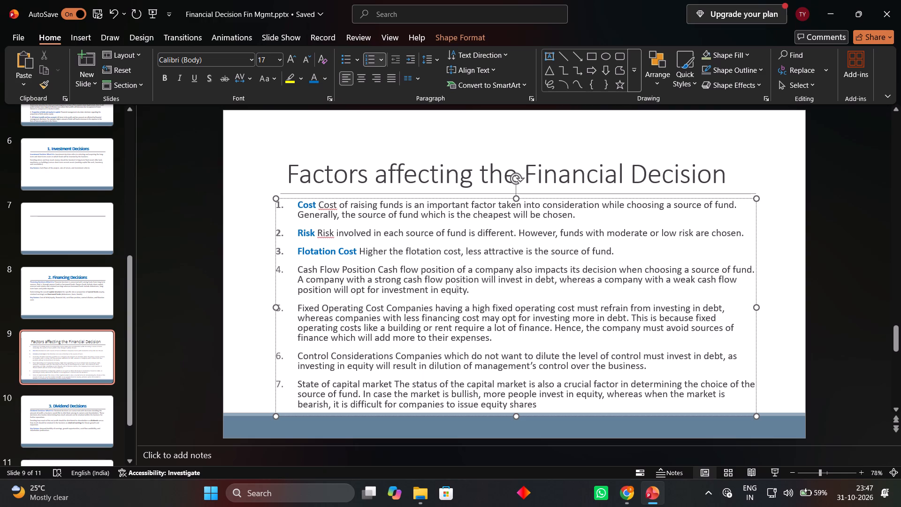
# Format the opening factor name Cash Flow Position in item 4 as bold, blue text.
pyautogui.moveTo(373, 267); pyautogui.dragTo(343, 275)
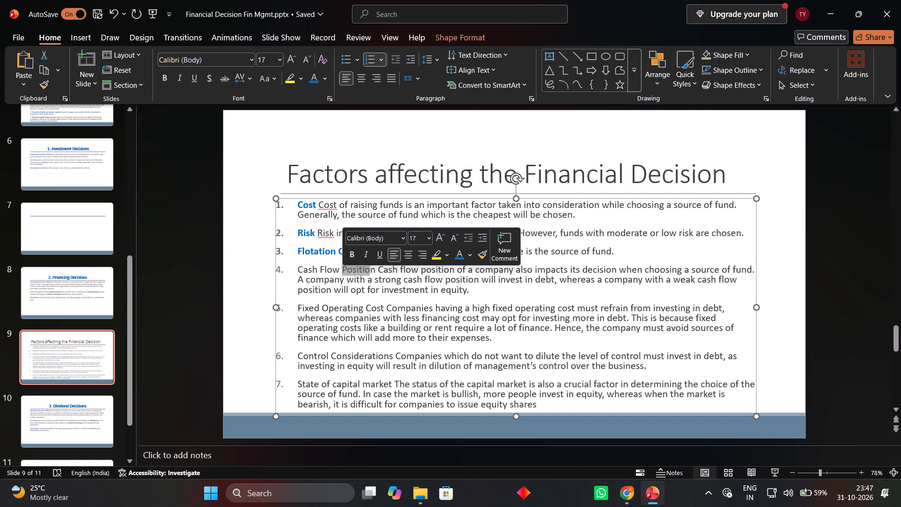
pyautogui.moveTo(374, 271); pyautogui.dragTo(289, 269)
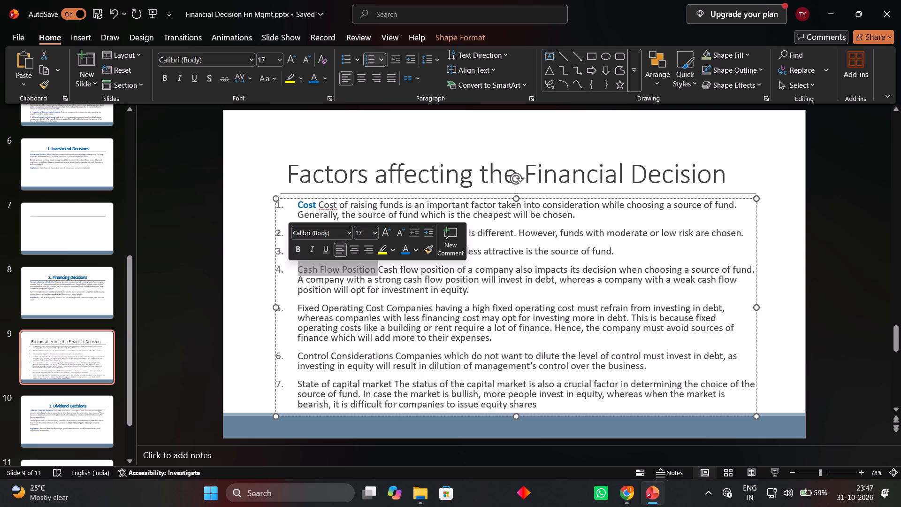
pyautogui.click(294, 253)
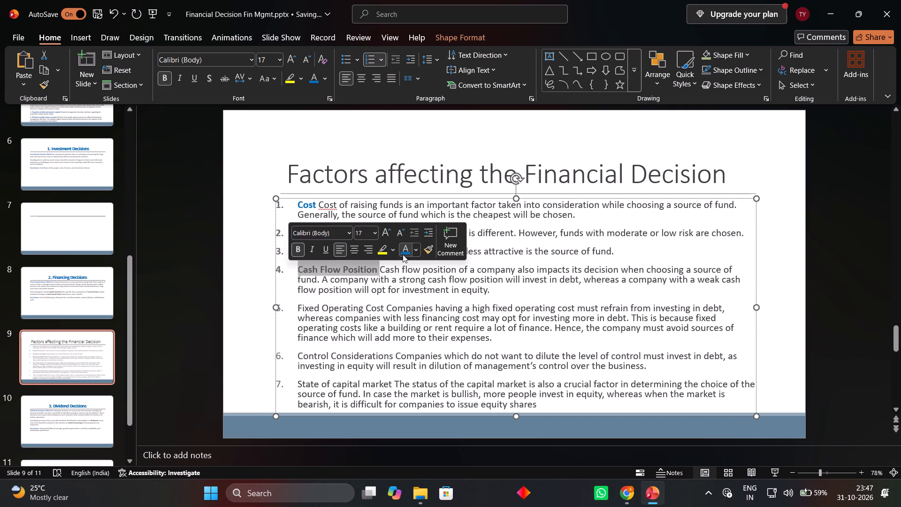
pyautogui.click(403, 254)
pyautogui.click(561, 338)
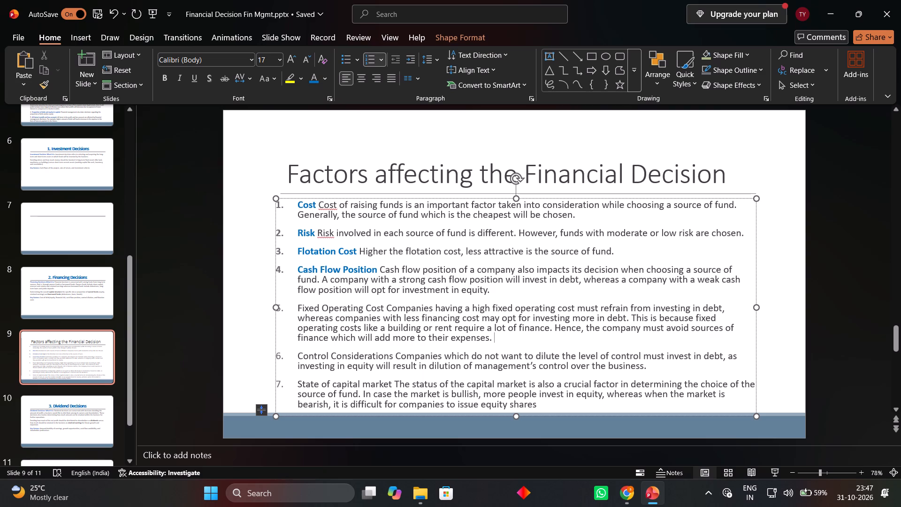
# Format the opening factor name Fixed Operating Cost in item 5 as bold, blue text.
pyautogui.moveTo(298, 310); pyautogui.dragTo(390, 301)
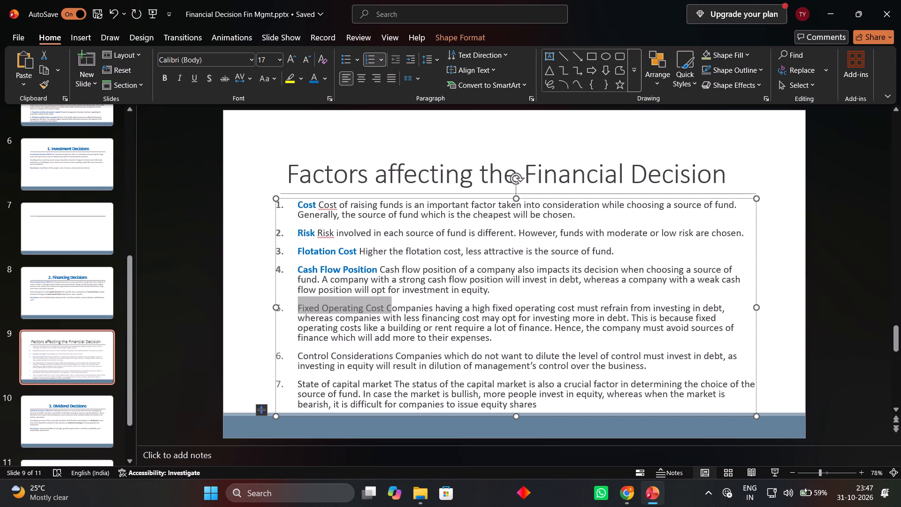
pyautogui.moveTo(390, 301); pyautogui.dragTo(386, 301)
pyautogui.moveTo(386, 301); pyautogui.dragTo(384, 303)
pyautogui.moveTo(384, 303); pyautogui.dragTo(386, 303)
pyautogui.click(397, 284)
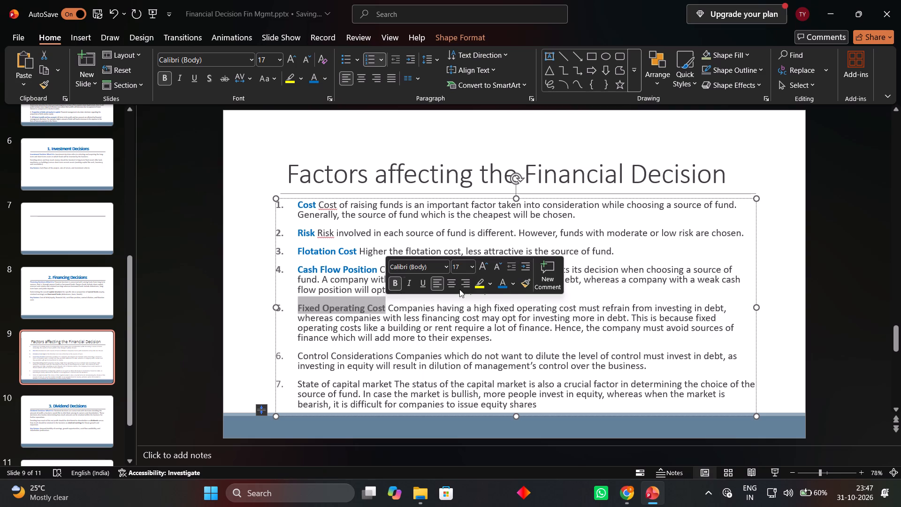
pyautogui.click(506, 288)
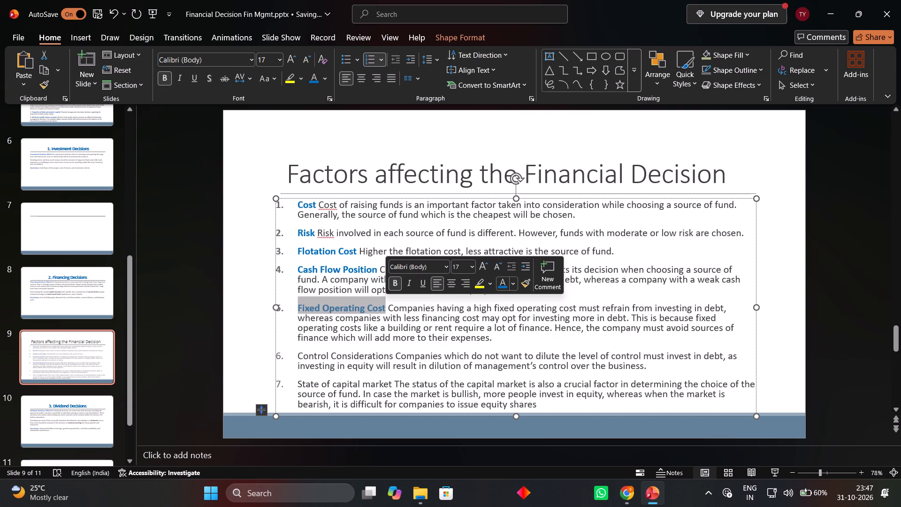
# Format the opening factor name Control Considerations in item 6 as bold, blue text.
pyautogui.moveTo(299, 354); pyautogui.dragTo(389, 357)
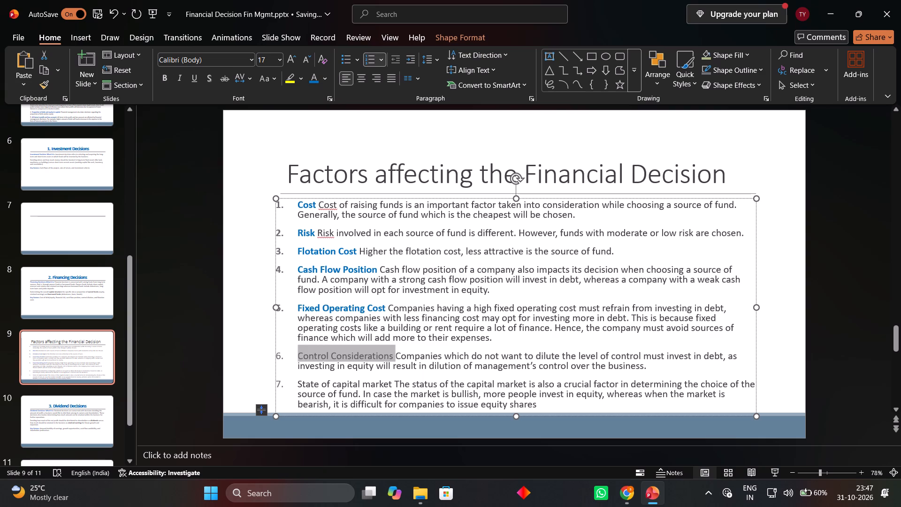
pyautogui.moveTo(389, 357); pyautogui.dragTo(391, 354)
pyautogui.moveTo(391, 354); pyautogui.dragTo(394, 356)
pyautogui.moveTo(394, 356); pyautogui.dragTo(393, 357)
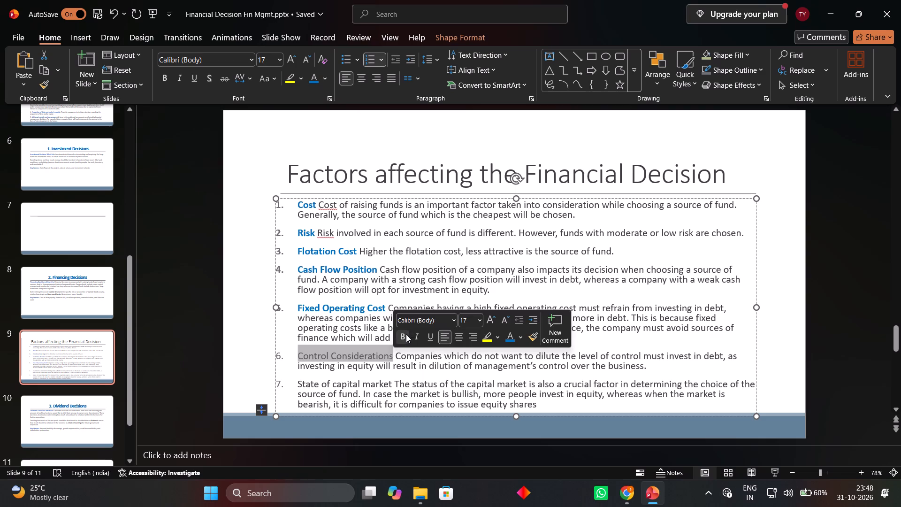
pyautogui.click(407, 334)
pyautogui.click(509, 339)
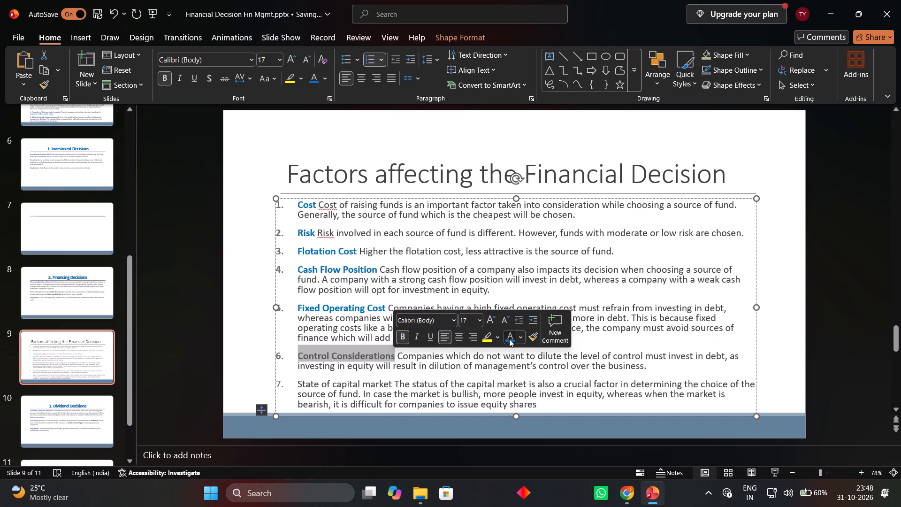
pyautogui.click(593, 250)
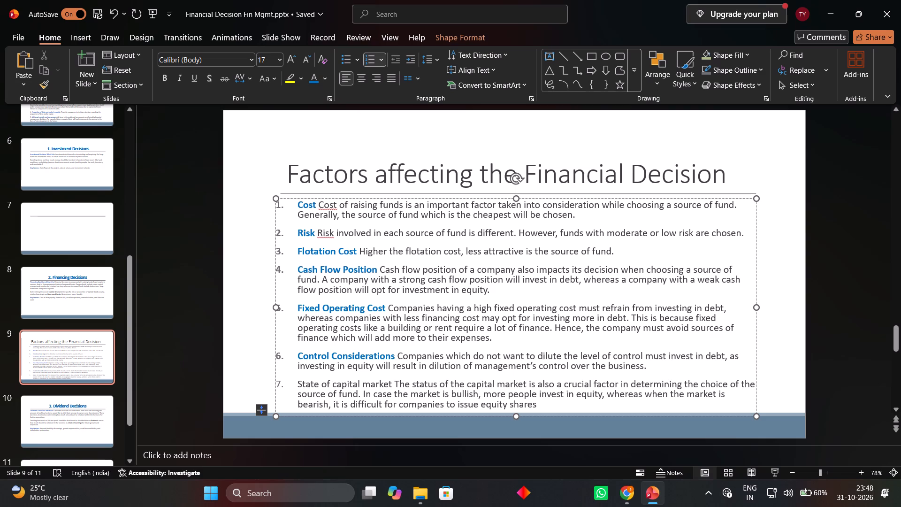
# Format the opening factor name State of capital market in item 7 as blue, bold text.
pyautogui.moveTo(392, 384); pyautogui.dragTo(305, 385)
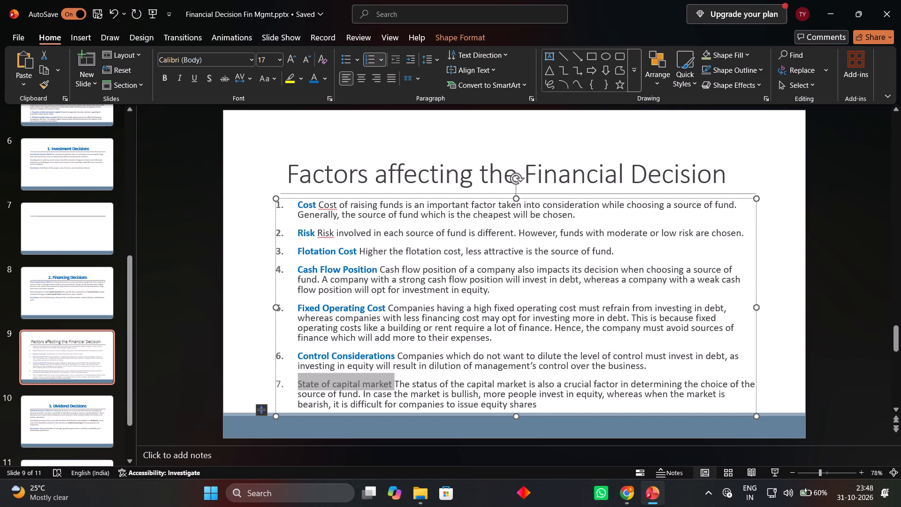
pyautogui.moveTo(305, 385); pyautogui.dragTo(308, 385)
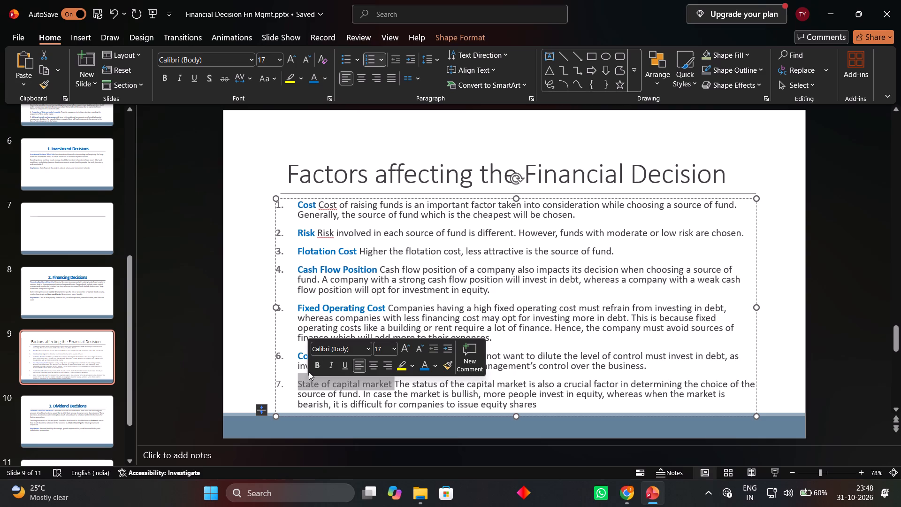
pyautogui.click(298, 385)
pyautogui.moveTo(298, 385); pyautogui.dragTo(317, 385)
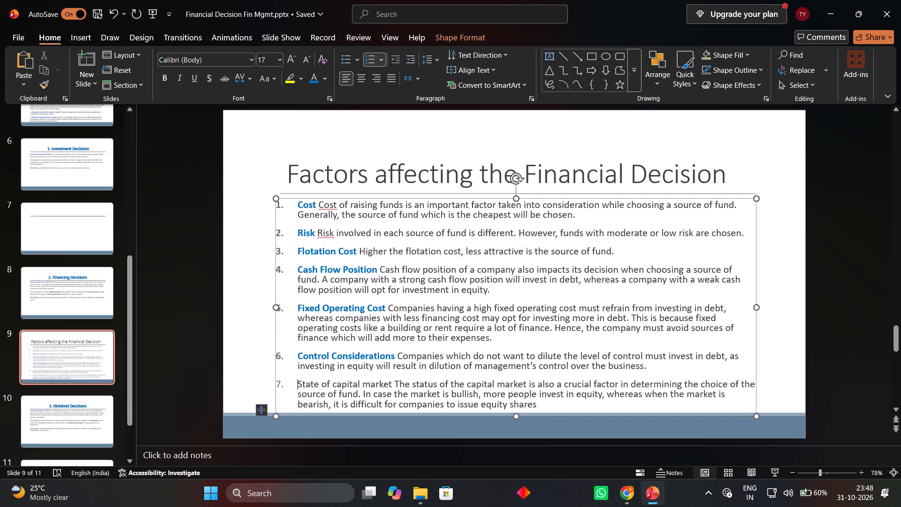
pyautogui.moveTo(317, 385); pyautogui.dragTo(387, 384)
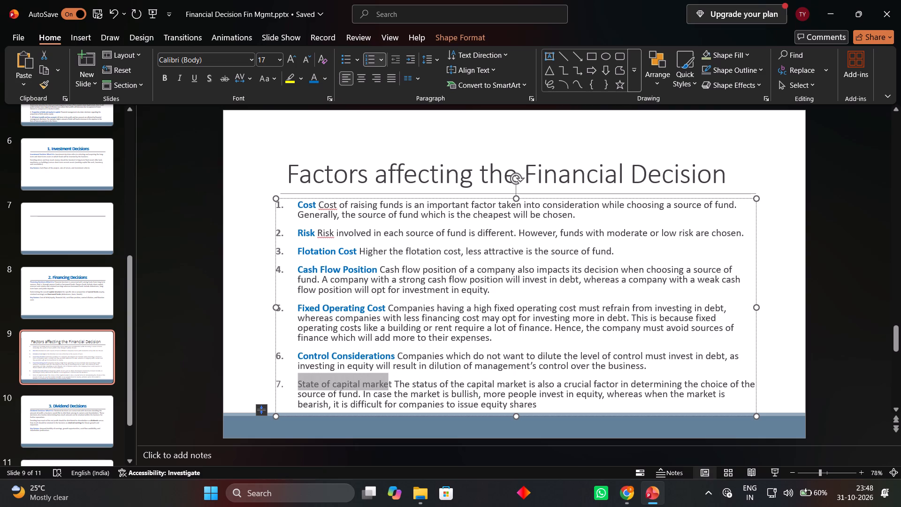
pyautogui.moveTo(387, 384); pyautogui.dragTo(389, 384)
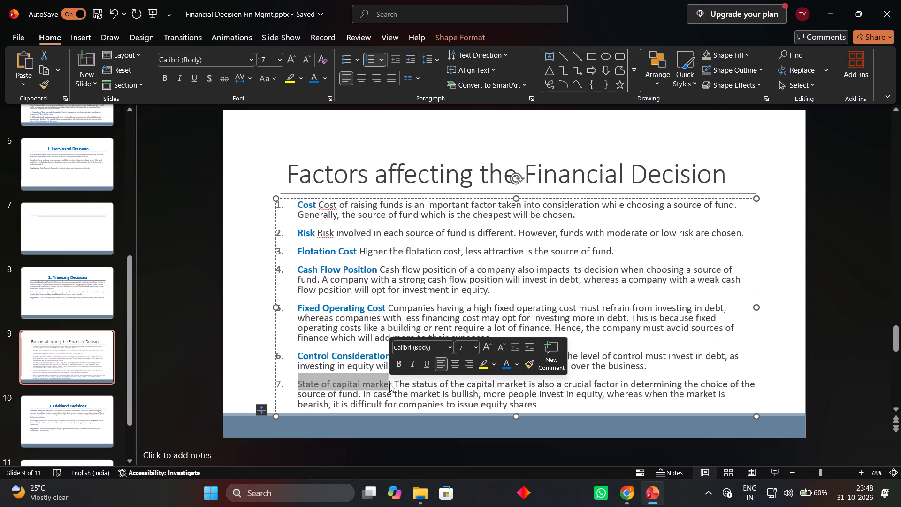
pyautogui.hotkey('shift', 'Right')
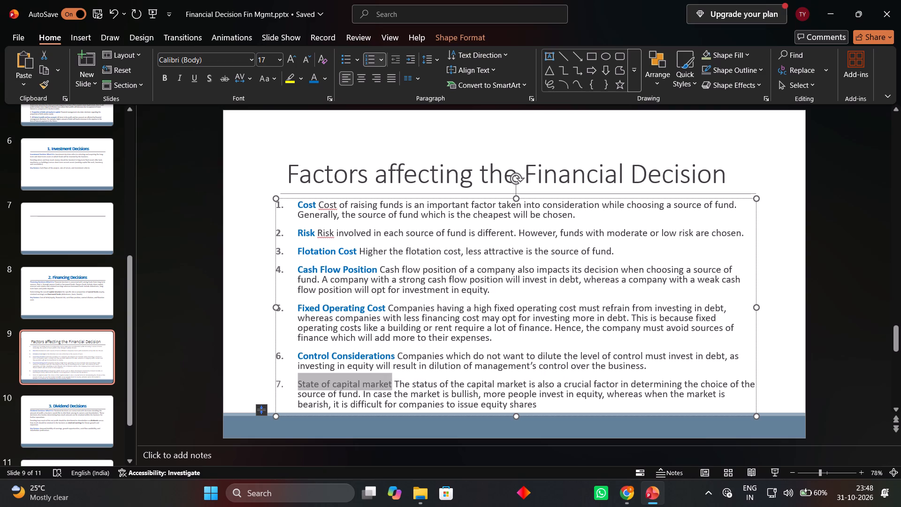
pyautogui.click(313, 83)
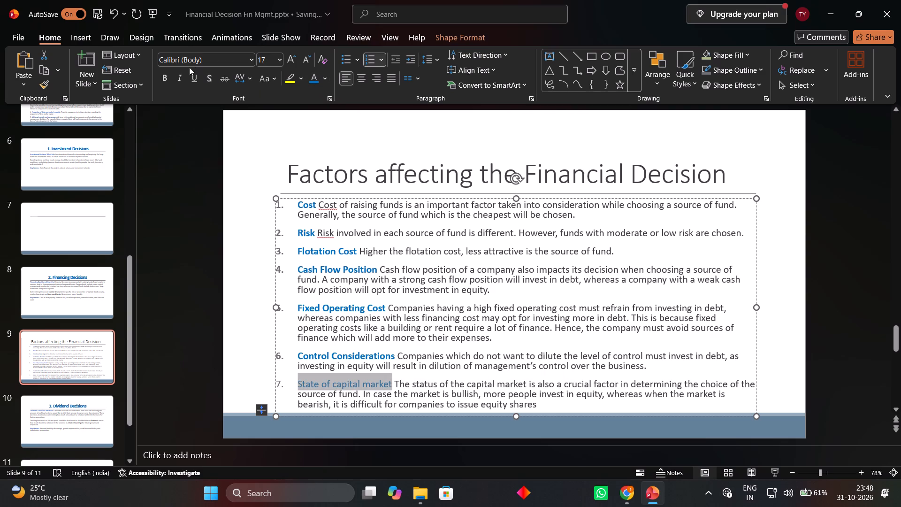
pyautogui.click(165, 76)
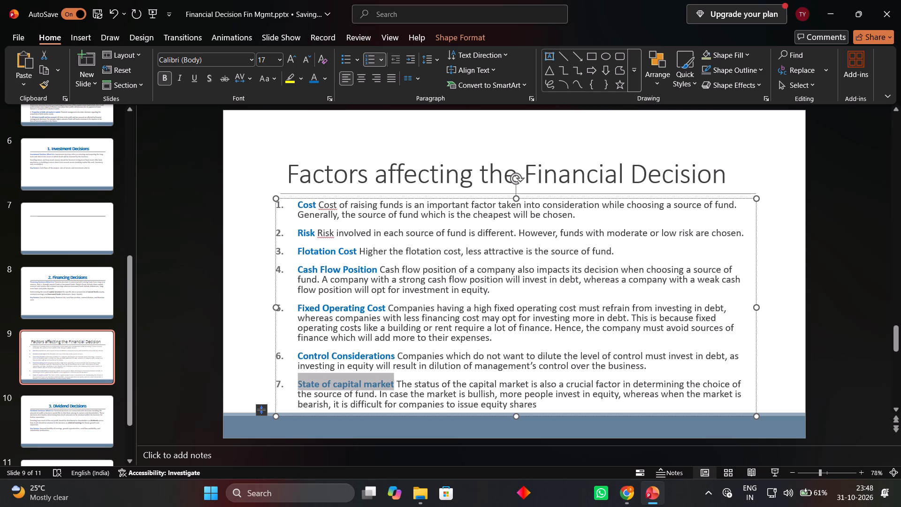
pyautogui.click(441, 311)
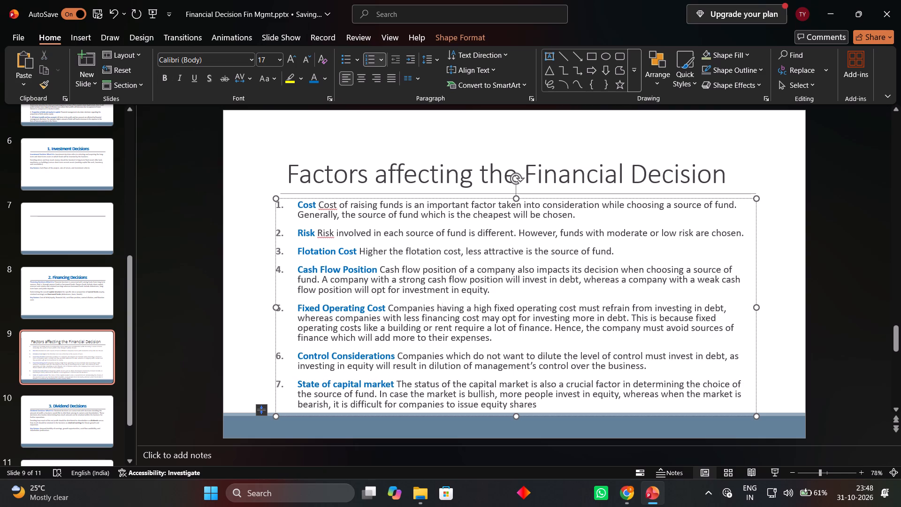
# Format the slide title Factors affecting the Financial Decision as blue, bold text.
pyautogui.click(651, 175)
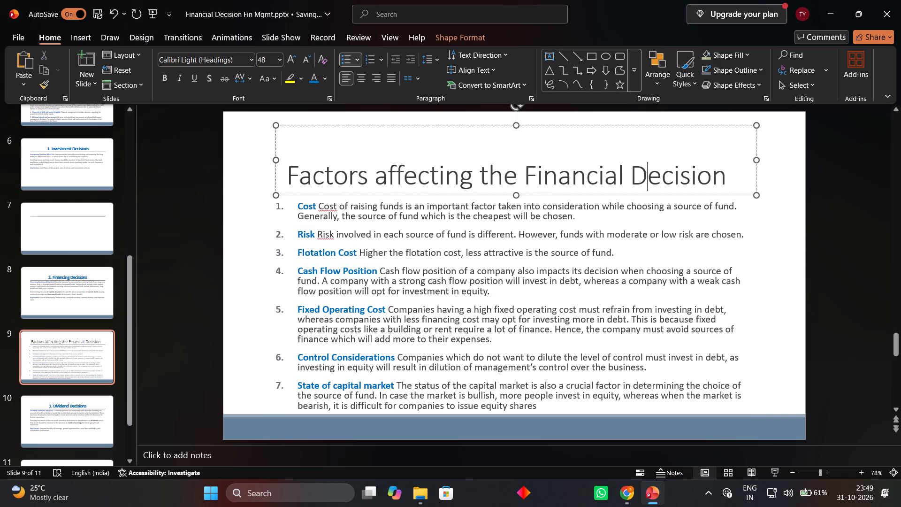
pyautogui.moveTo(725, 174); pyautogui.dragTo(337, 179)
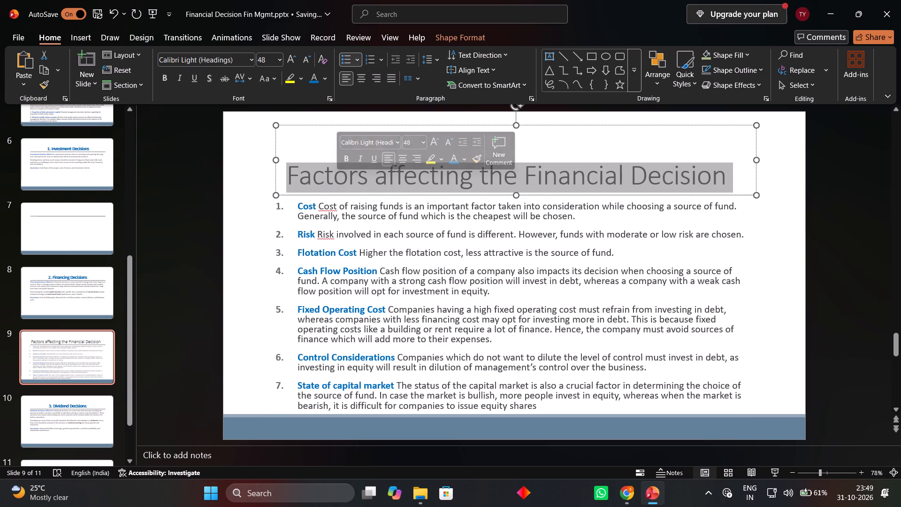
pyautogui.click(312, 81)
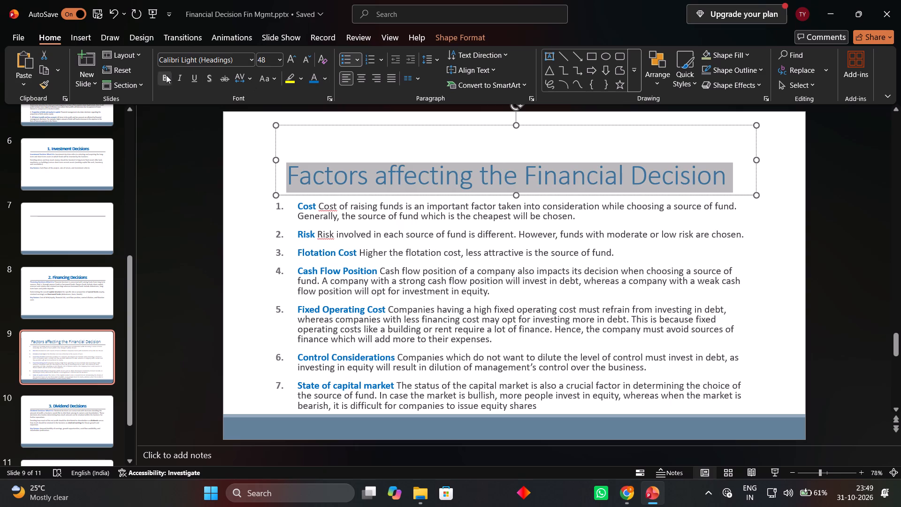
pyautogui.click(166, 75)
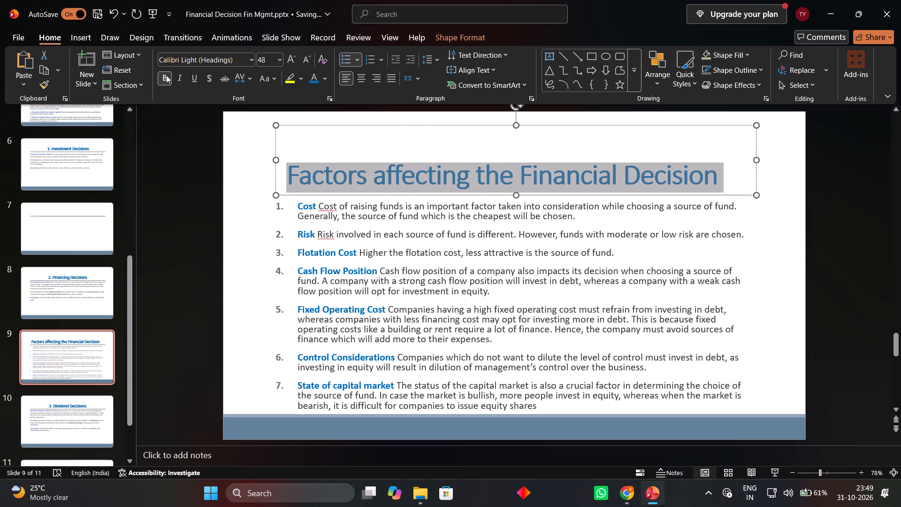
pyautogui.click(364, 214)
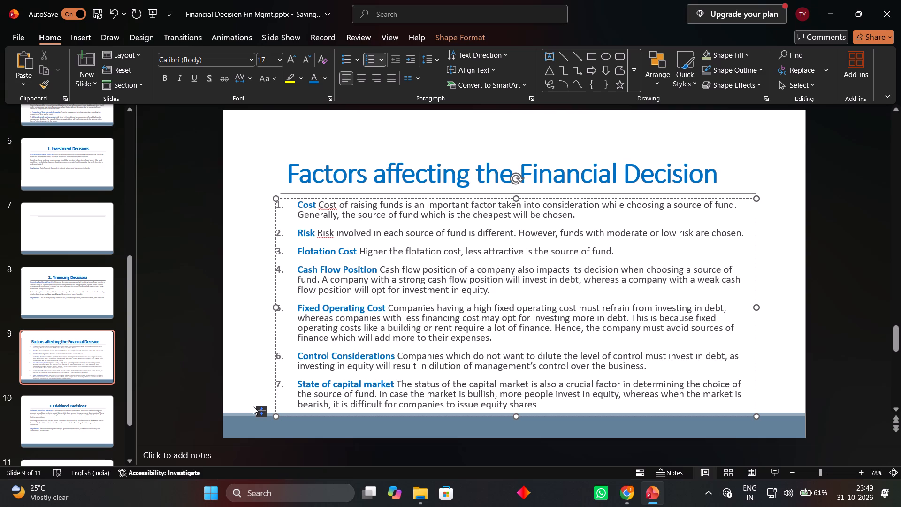
# Add a Title and Content slide directly after the 3. Dividend Decisions slide.
pyautogui.click(84, 235)
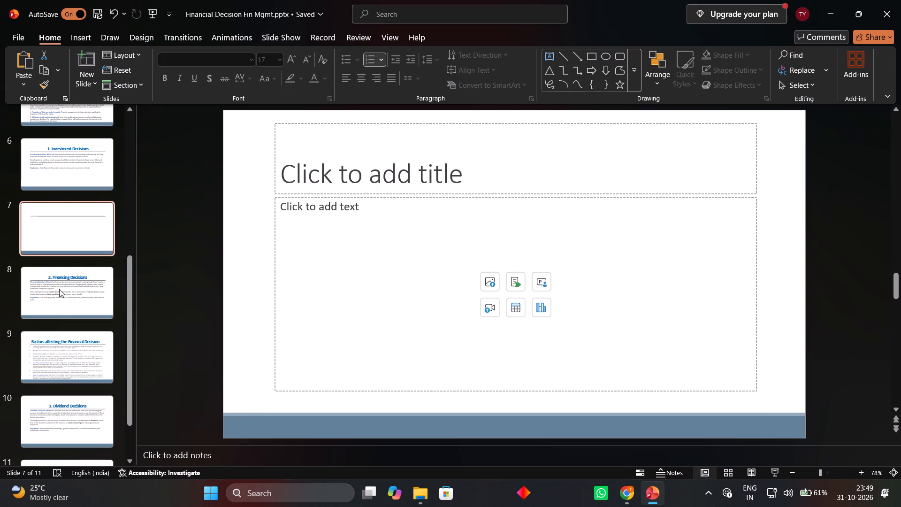
pyautogui.click(93, 350)
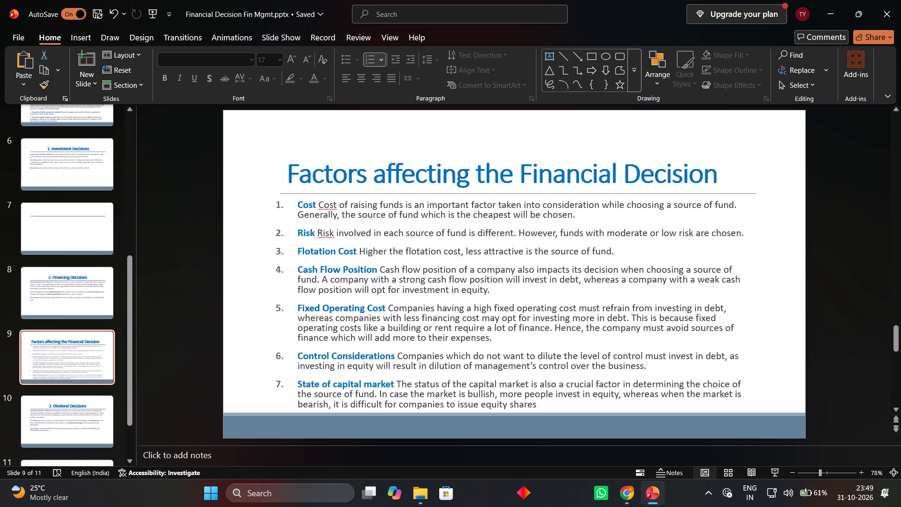
pyautogui.click(718, 175)
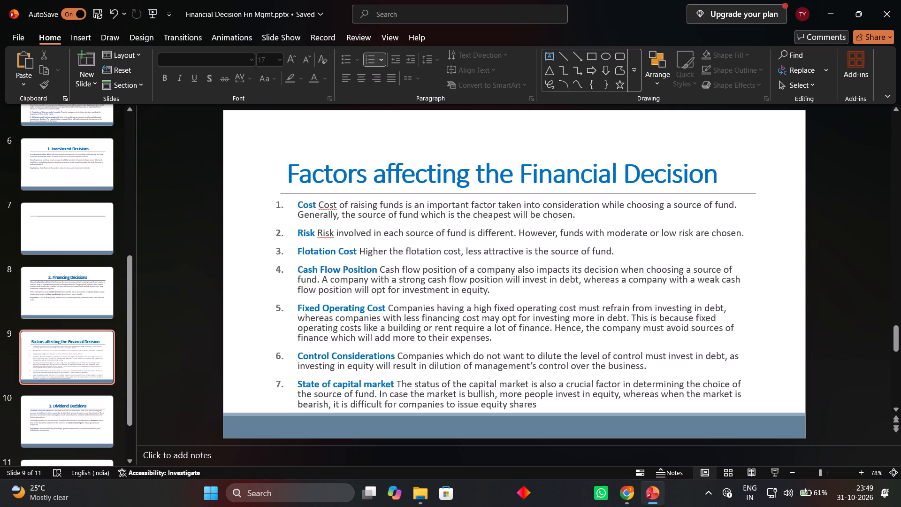
pyautogui.click(85, 406)
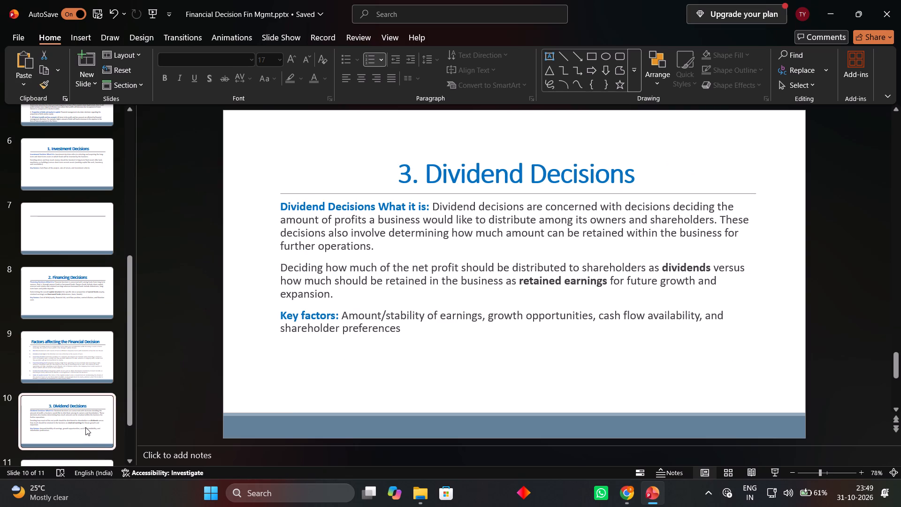
pyautogui.click(87, 84)
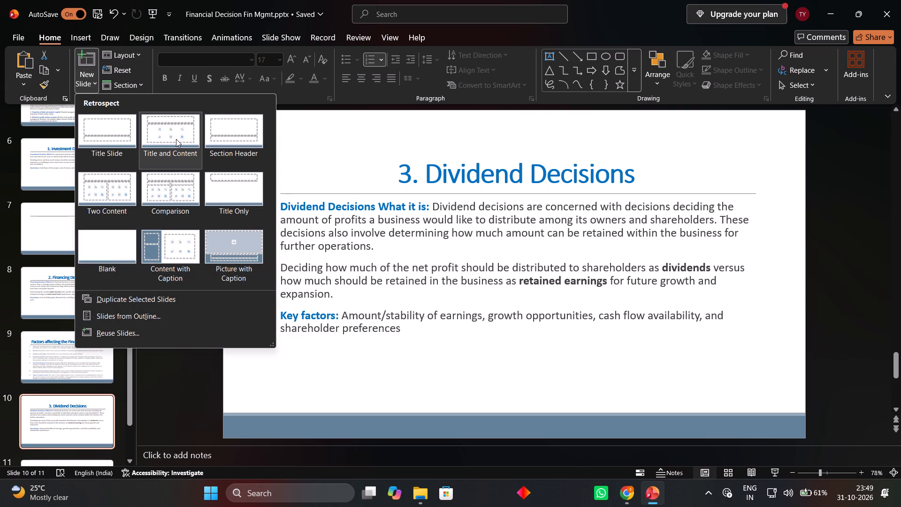
pyautogui.click(176, 139)
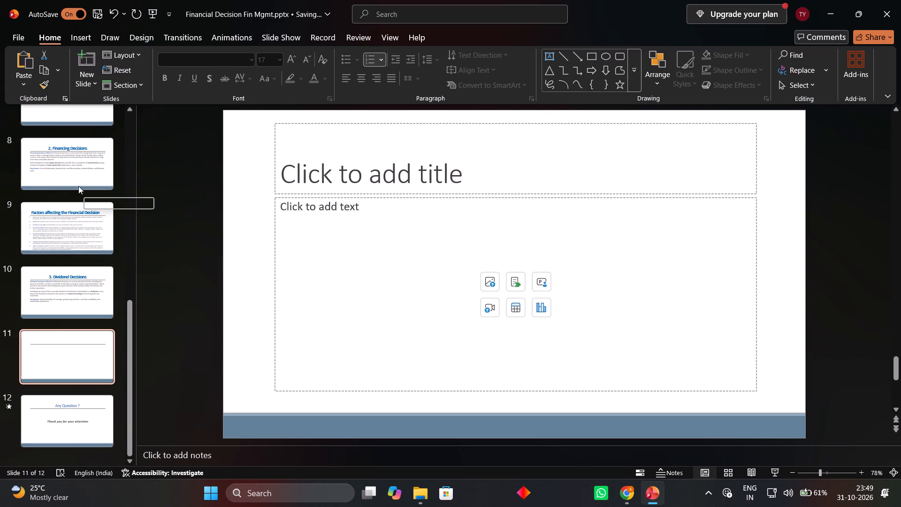
# Copy the title Factors affecting the Financial Decision from slide 9 into the title placeholder of the new blank slide 11.
pyautogui.click(73, 222)
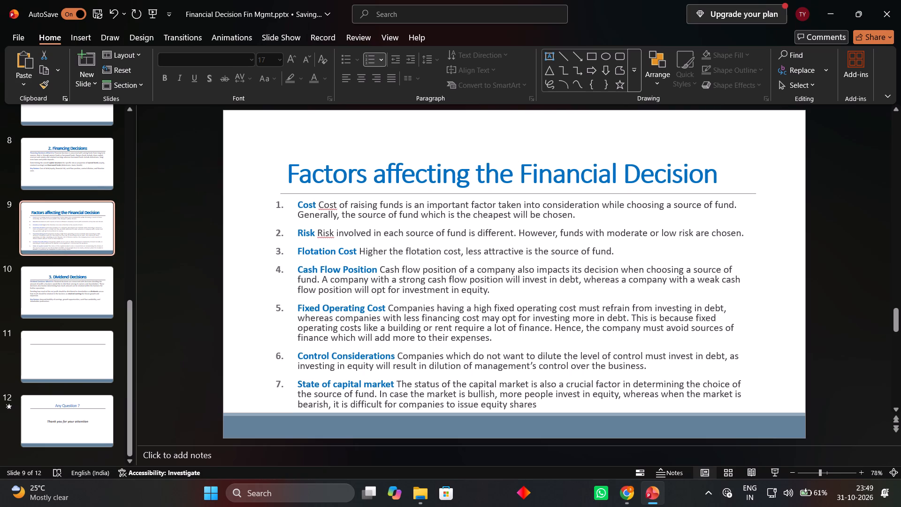
pyautogui.moveTo(717, 175); pyautogui.dragTo(328, 164)
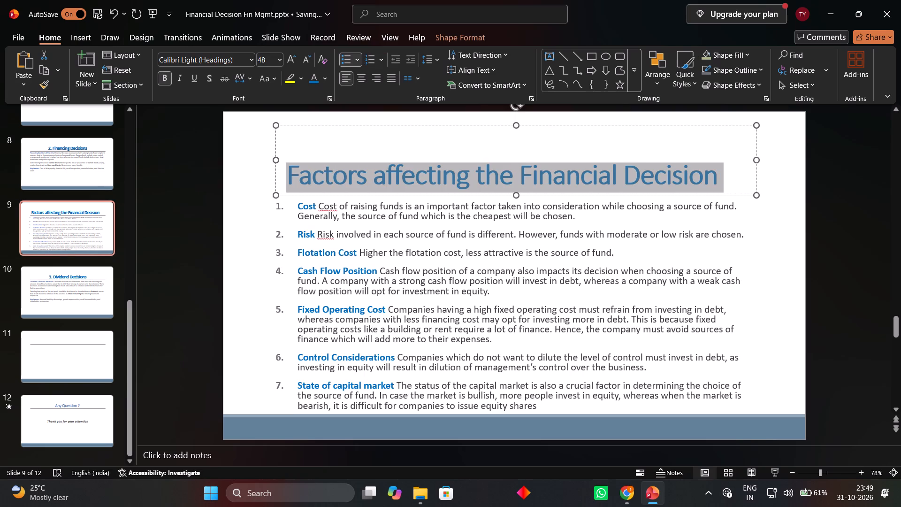
pyautogui.moveTo(328, 164); pyautogui.dragTo(329, 164)
pyautogui.hotkey('ctrl', 'c')
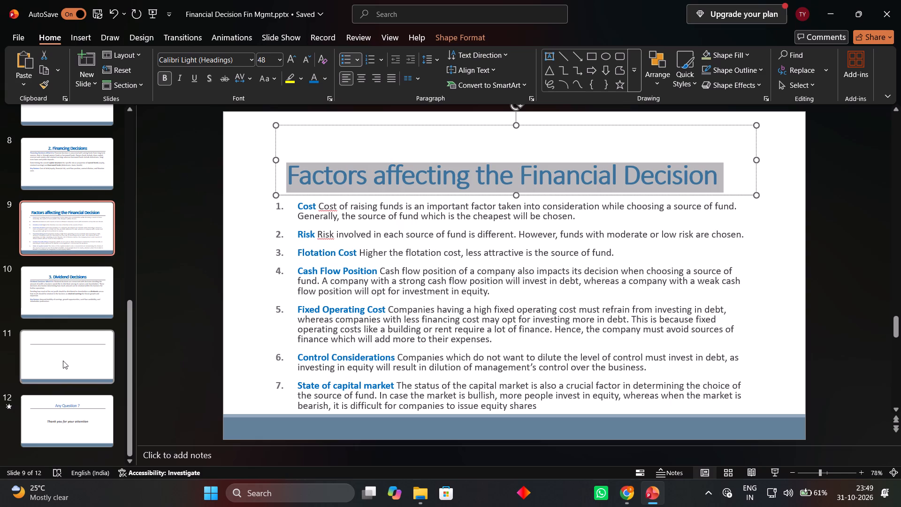
pyautogui.click(64, 361)
pyautogui.click(291, 177)
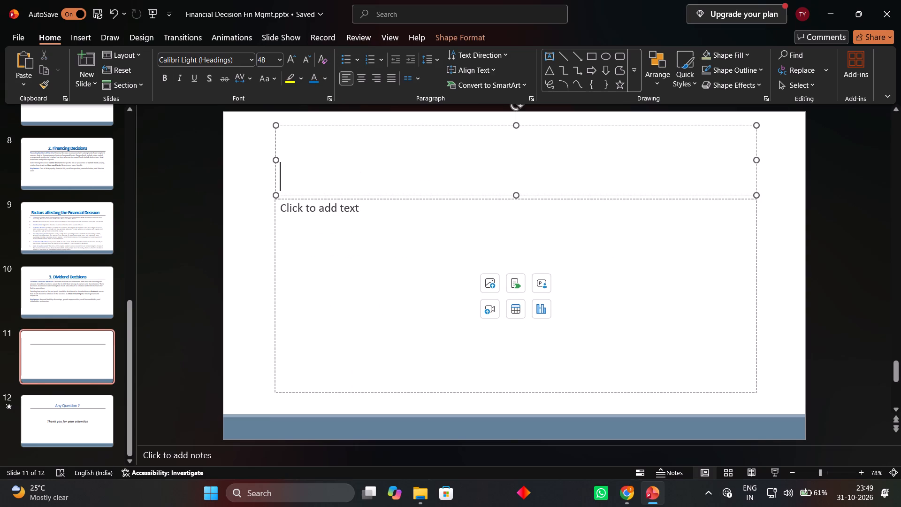
pyautogui.hotkey('ctrl', 'v')
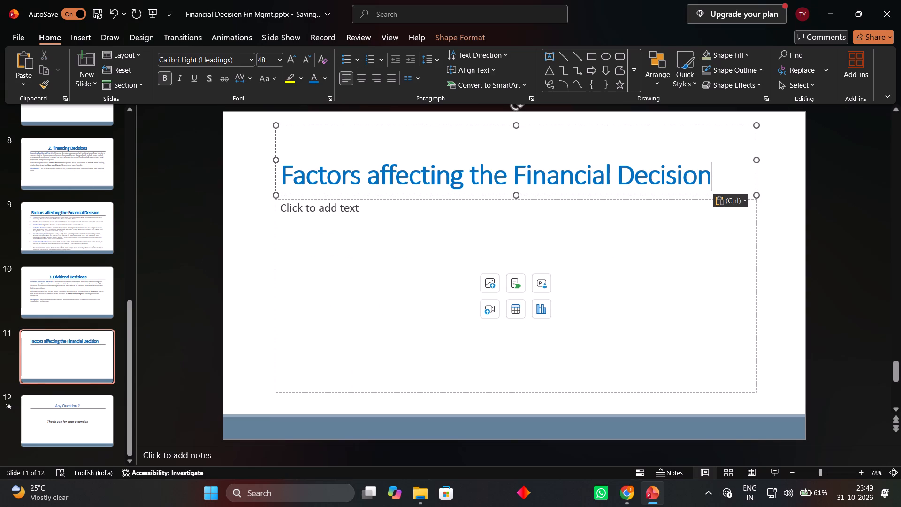
# Replace the word Financial with Dividend in the title of slide 11.
pyautogui.click(611, 177)
pyautogui.press('BackSpace')
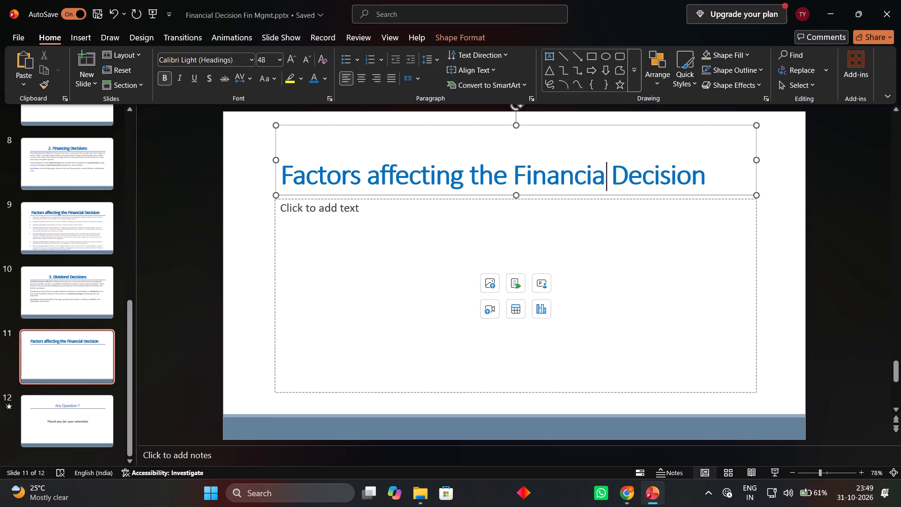
pyautogui.press('BackSpace')
pyautogui.press('BackSpace')
pyautogui.press('BackSpace')
pyautogui.press('BackSpace')
pyautogui.press('BackSpace')
pyautogui.press('BackSpace')
pyautogui.press('BackSpace')
pyautogui.press('BackSpace')
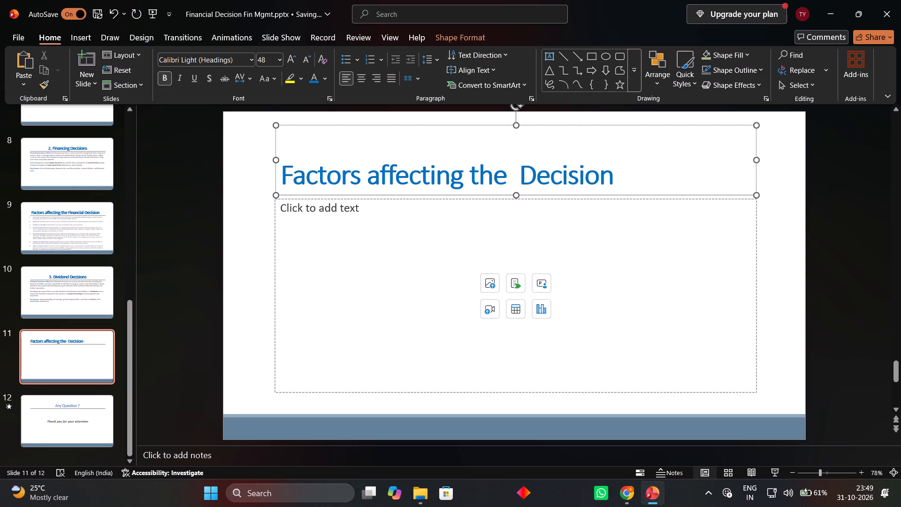
pyautogui.hotkey('shift', 'd')
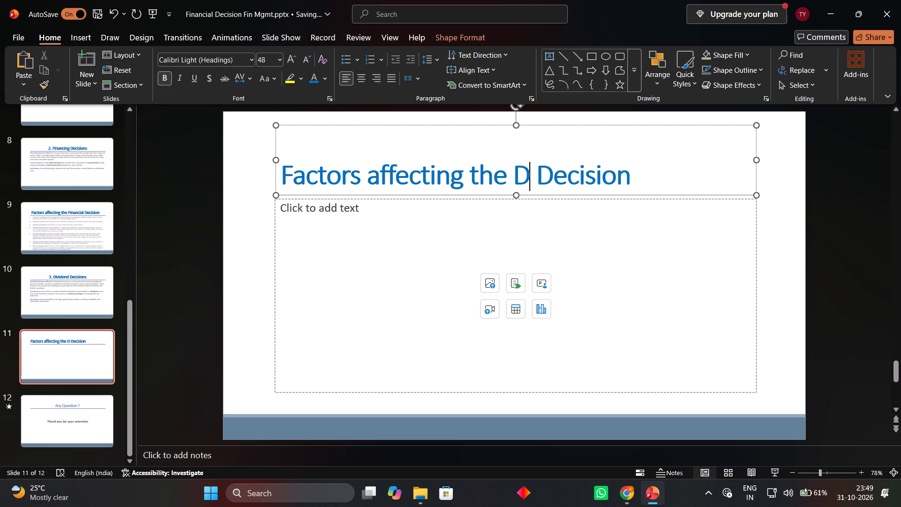
pyautogui.write('ivi')
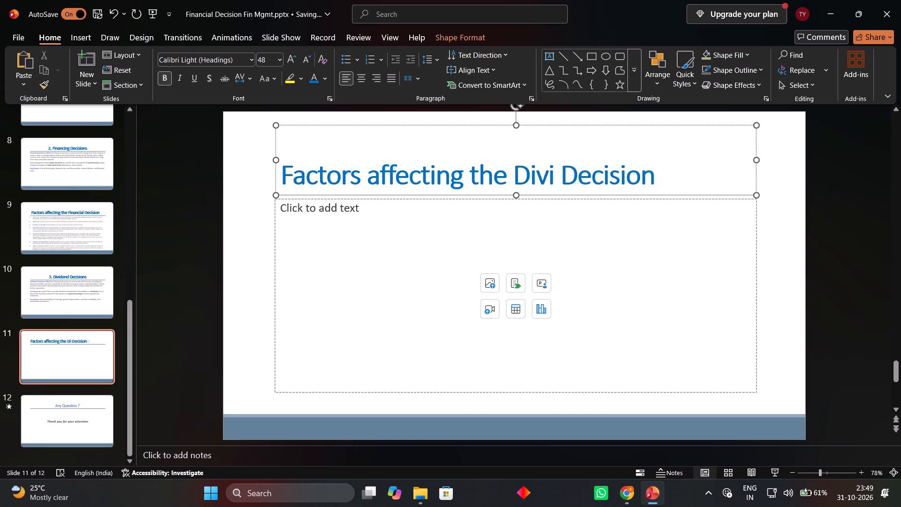
pyautogui.write('dend')
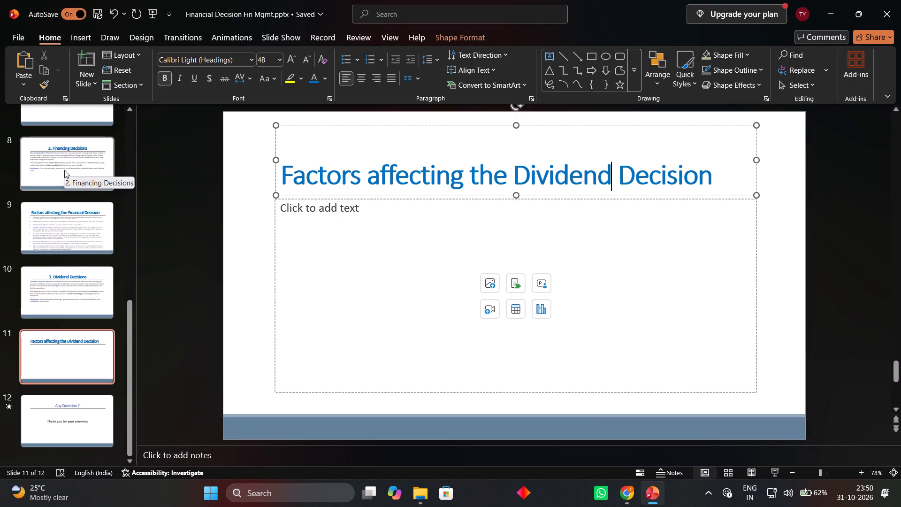
# Paste the copied Factors affecting the Financial Decision title into the title placeholder of blank slide 7, after Investment Decisions.
pyautogui.click(85, 119)
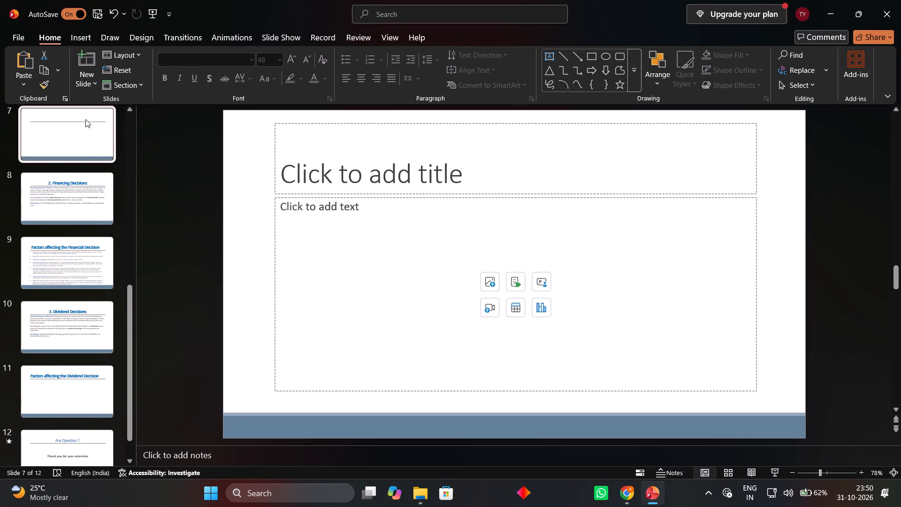
pyautogui.click(896, 106)
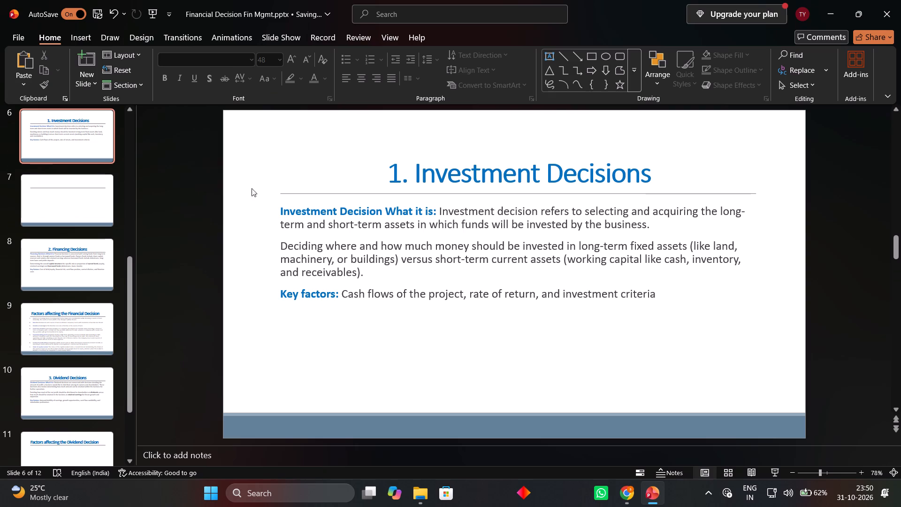
pyautogui.click(81, 201)
pyautogui.click(345, 191)
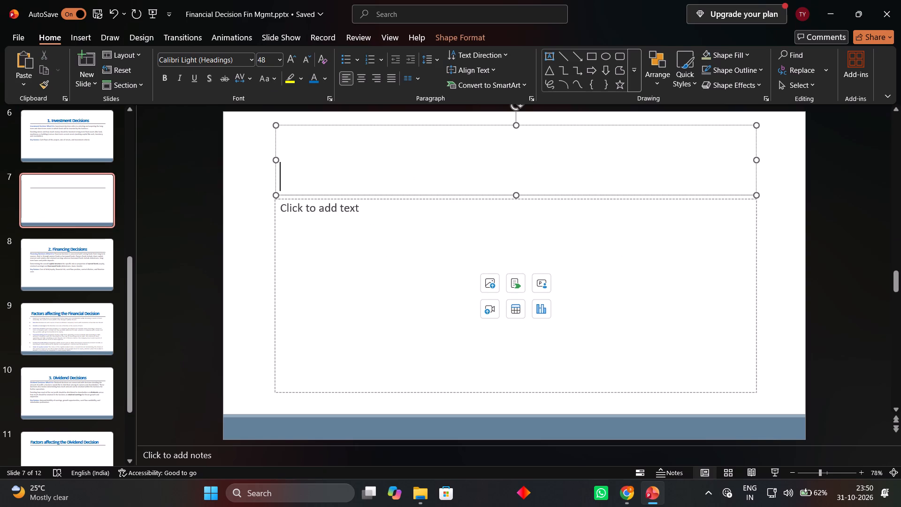
pyautogui.hotkey('ctrl', 'v')
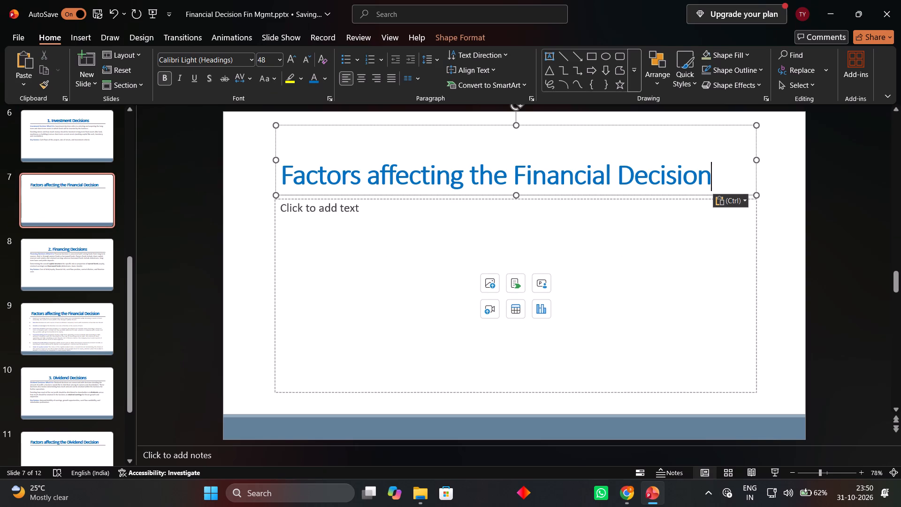
# Replace the word Financial with Investment in the title of slide 7.
pyautogui.click(610, 170)
pyautogui.press('BackSpace')
pyautogui.press('BackSpace')
pyautogui.press('BackSpace')
pyautogui.press('BackSpace')
pyautogui.press('BackSpace')
pyautogui.press('BackSpace')
pyautogui.press('BackSpace')
pyautogui.press('BackSpace')
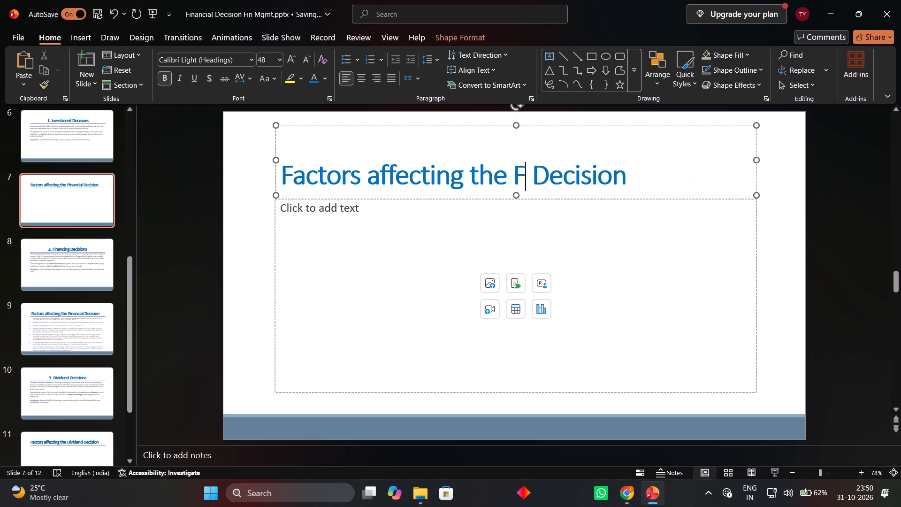
pyautogui.press('BackSpace')
pyautogui.write('Investment')
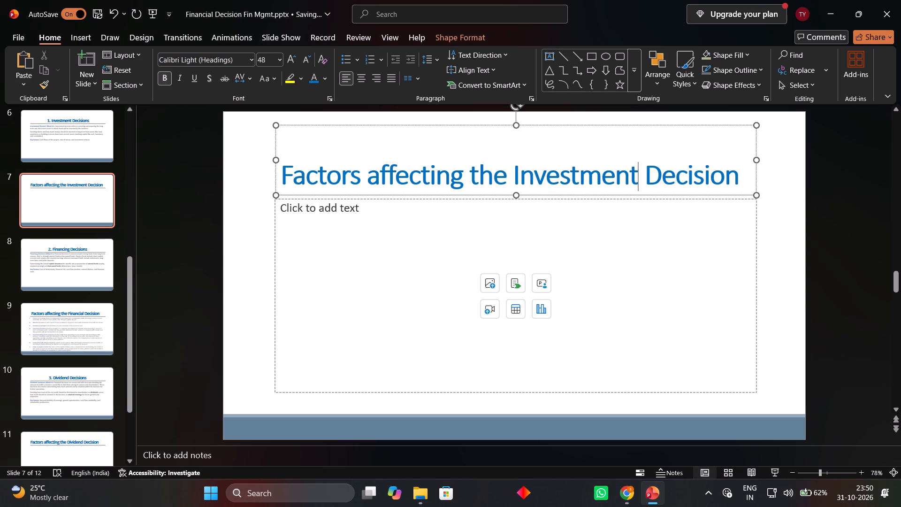
pyautogui.click(476, 226)
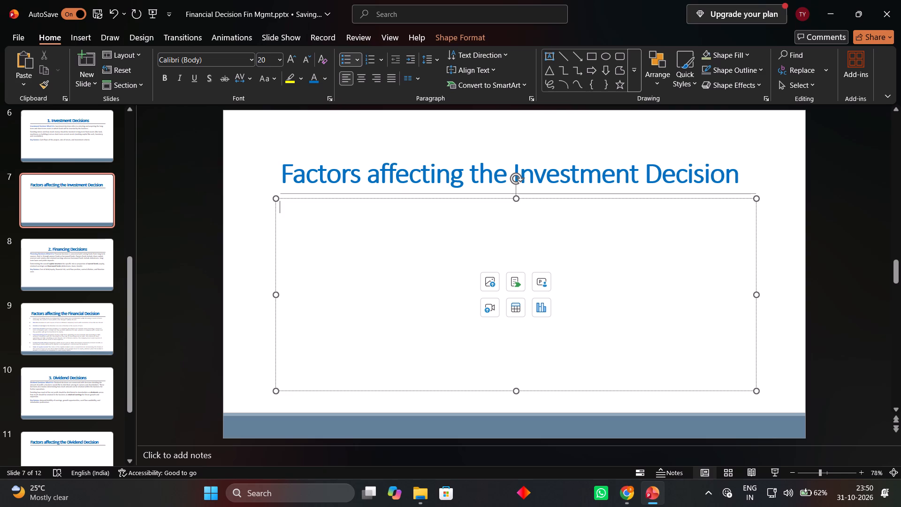
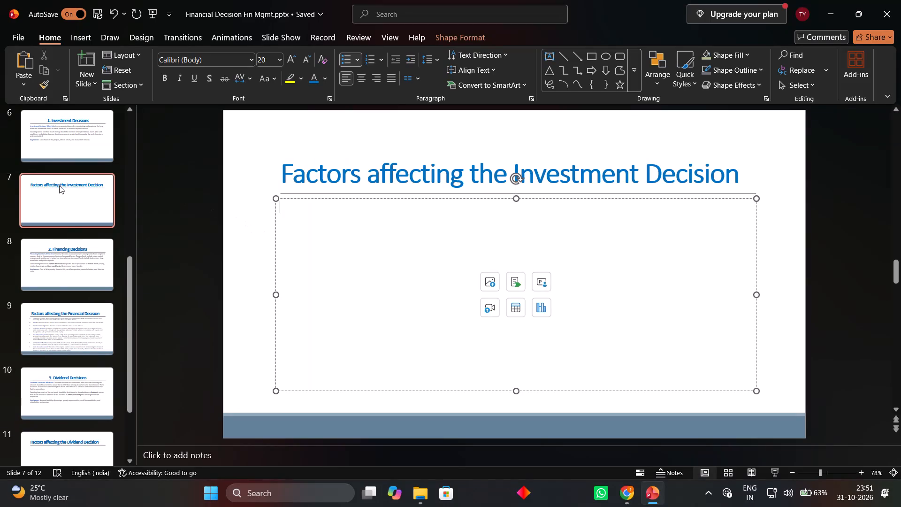
# Review the decision slides 6 to 11 and their order, including the Factors affecting the Investment and Dividend Decision slides.
pyautogui.click(64, 194)
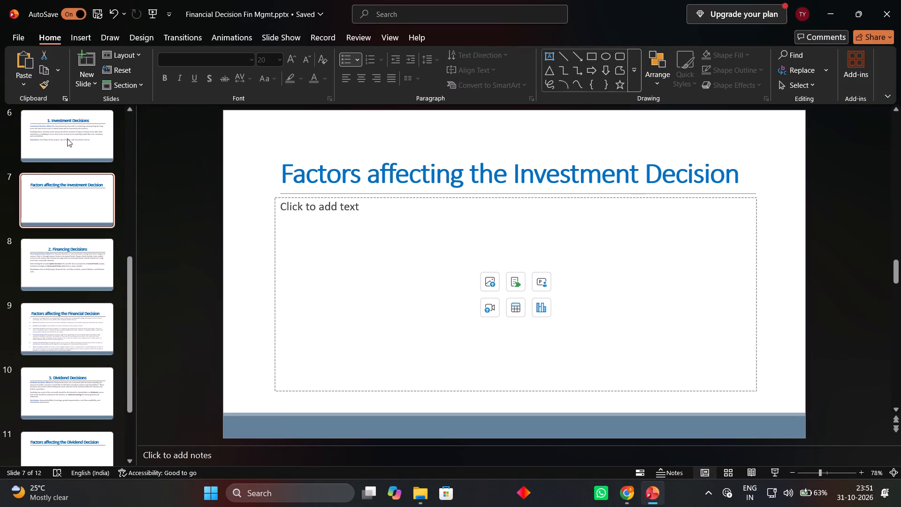
pyautogui.click(67, 139)
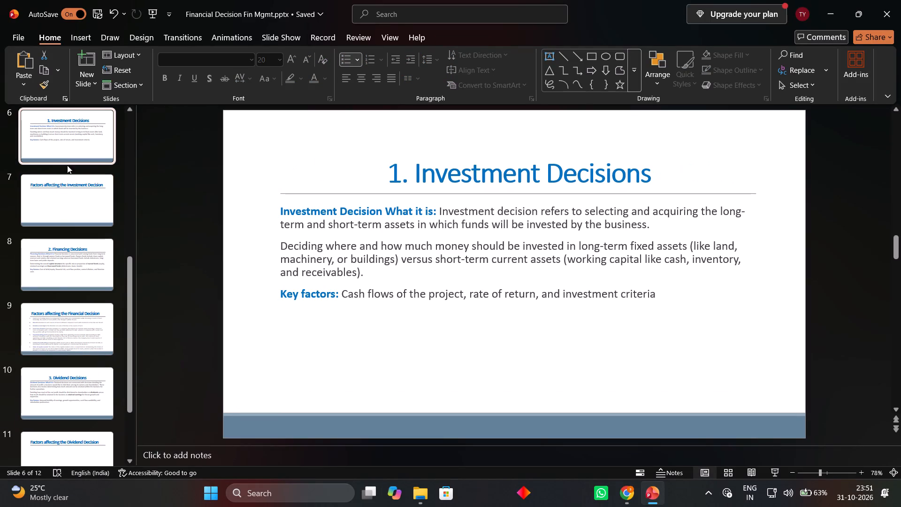
pyautogui.click(67, 196)
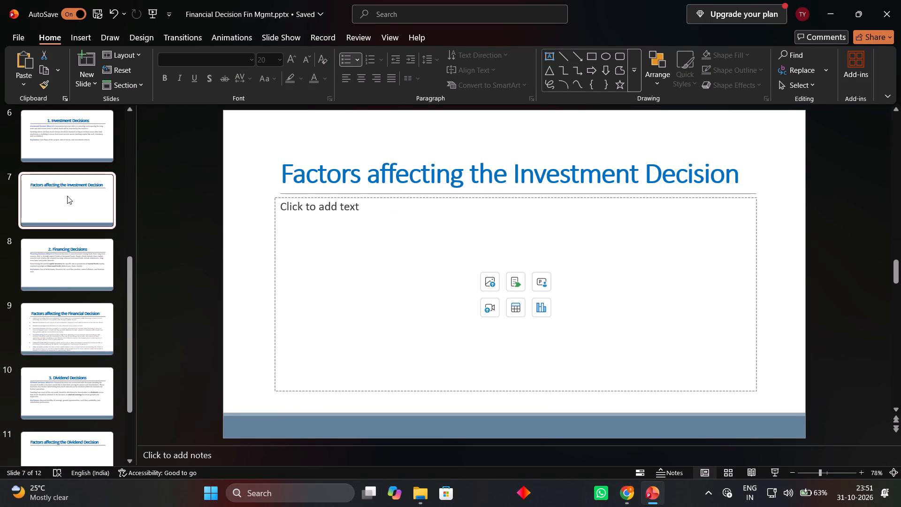
pyautogui.click(69, 351)
pyautogui.click(72, 401)
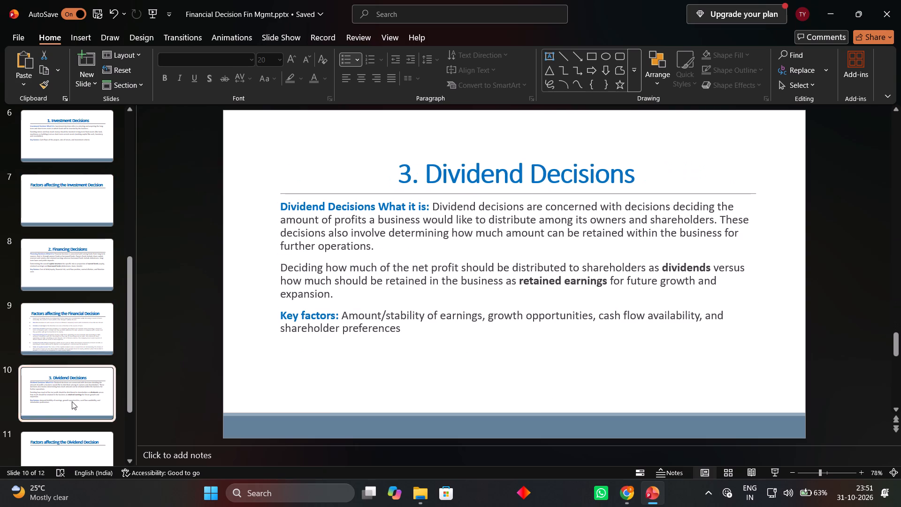
pyautogui.click(89, 449)
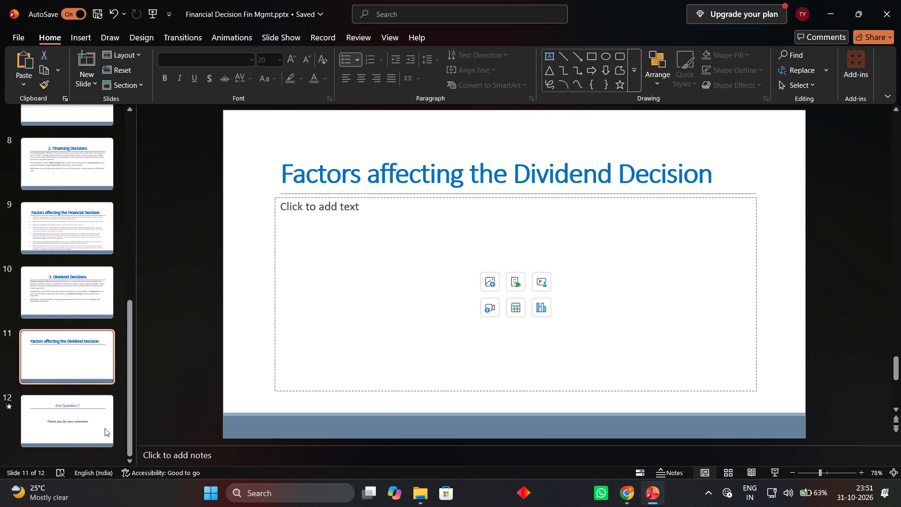
pyautogui.moveTo(130, 354); pyautogui.dragTo(131, 312)
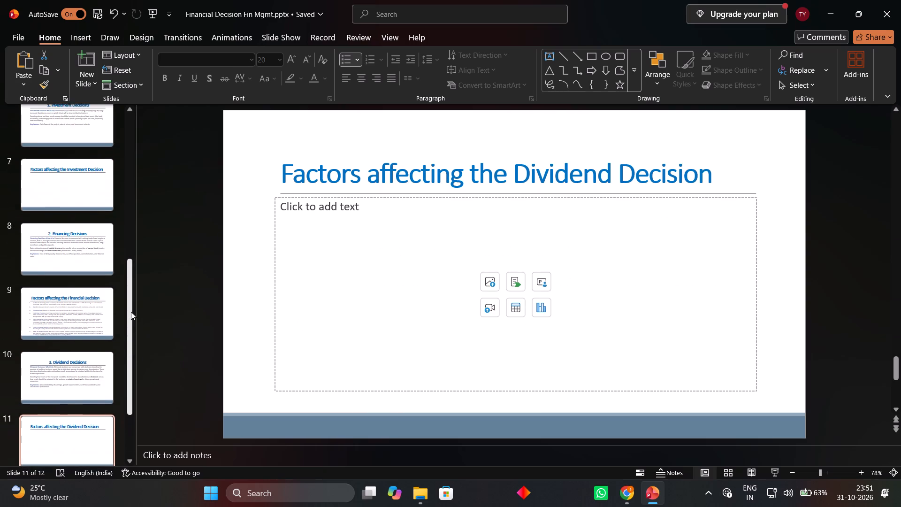
pyautogui.moveTo(131, 312); pyautogui.dragTo(133, 214)
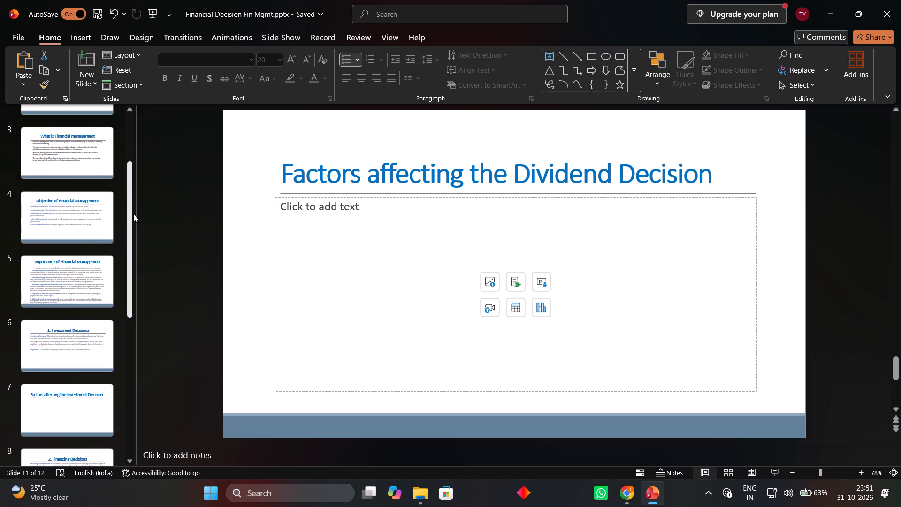
pyautogui.moveTo(133, 214); pyautogui.dragTo(131, 199)
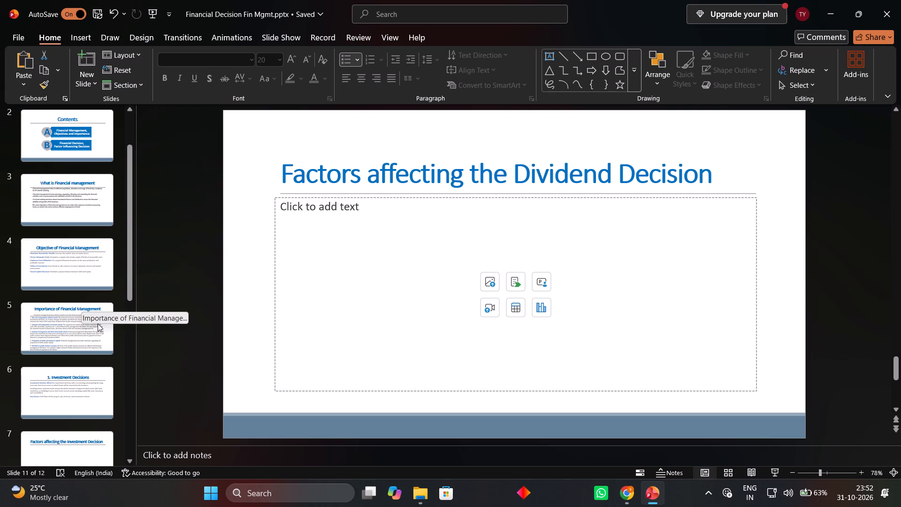
pyautogui.click(74, 399)
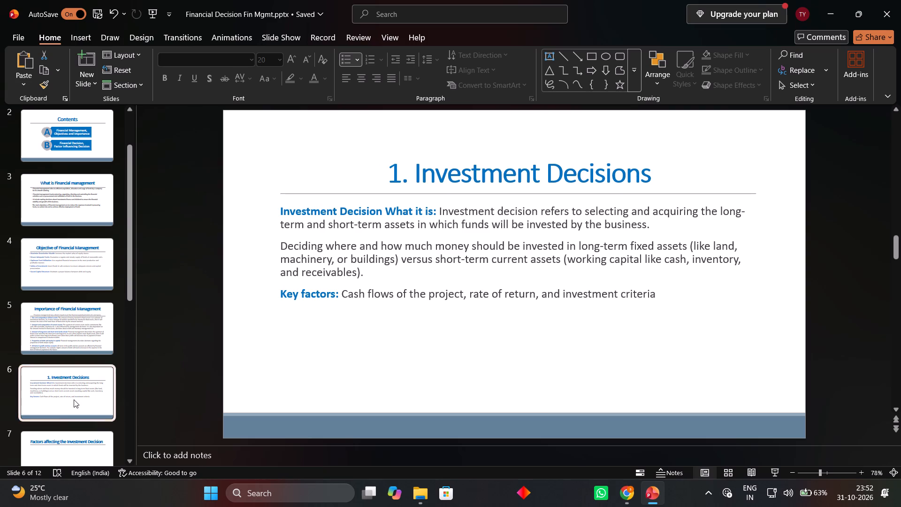
pyautogui.click(72, 442)
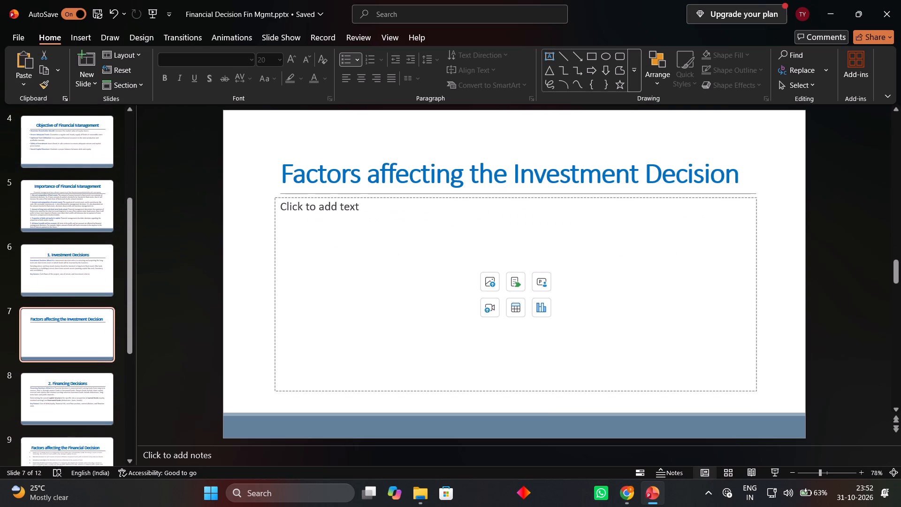
# In the Financial Management notes PDF in Chrome, copy the first four Dividend Decision factors, from Amount of earning through Growth prospects.
pyautogui.click(650, 498)
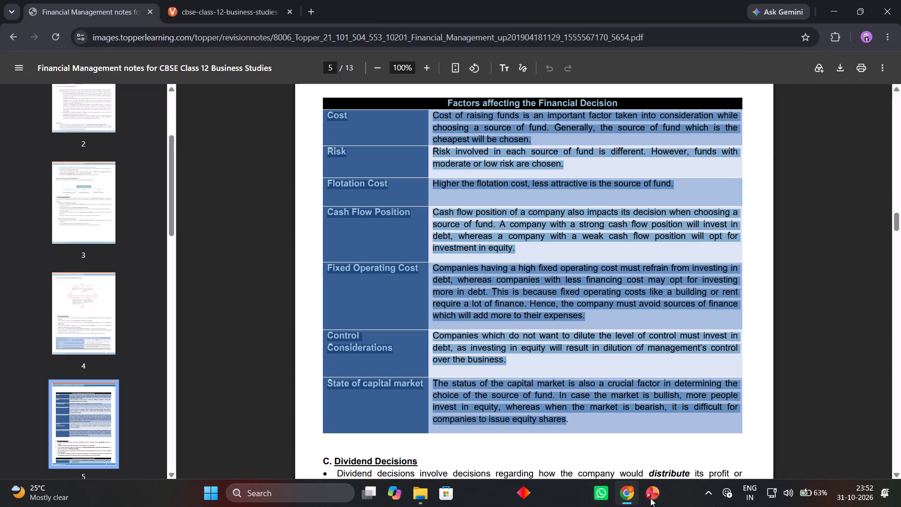
pyautogui.moveTo(896, 228); pyautogui.dragTo(899, 246)
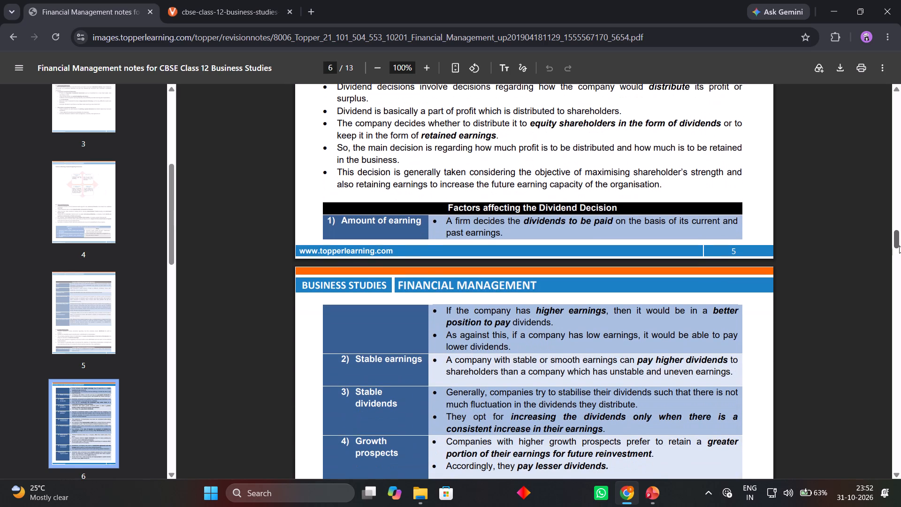
pyautogui.moveTo(899, 246); pyautogui.dragTo(899, 245)
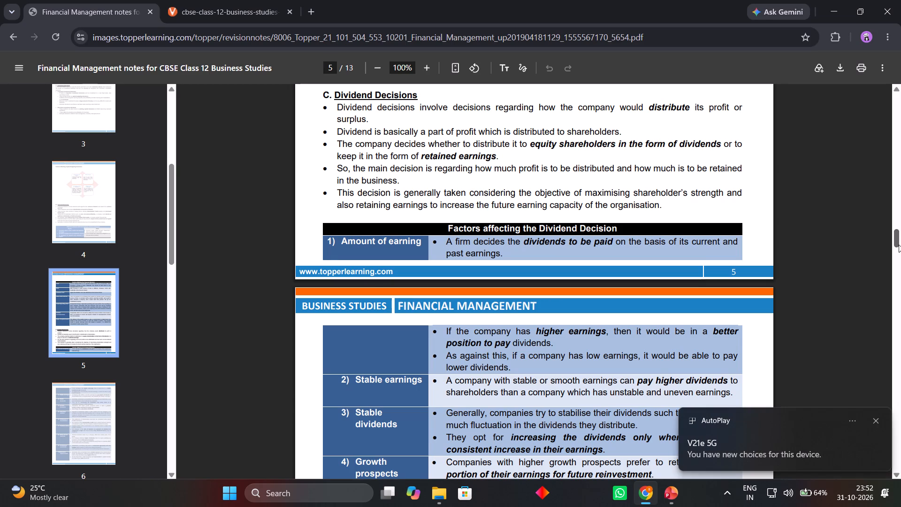
pyautogui.click(260, 277)
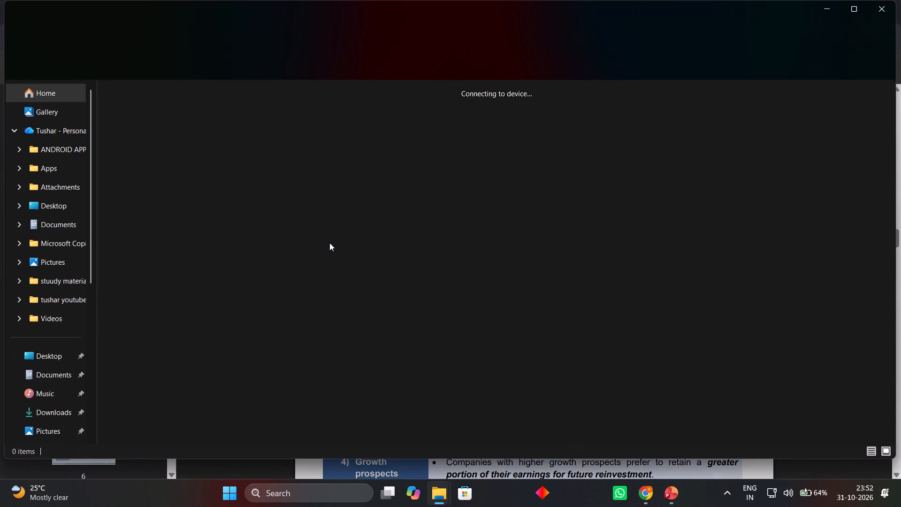
pyautogui.click(882, 13)
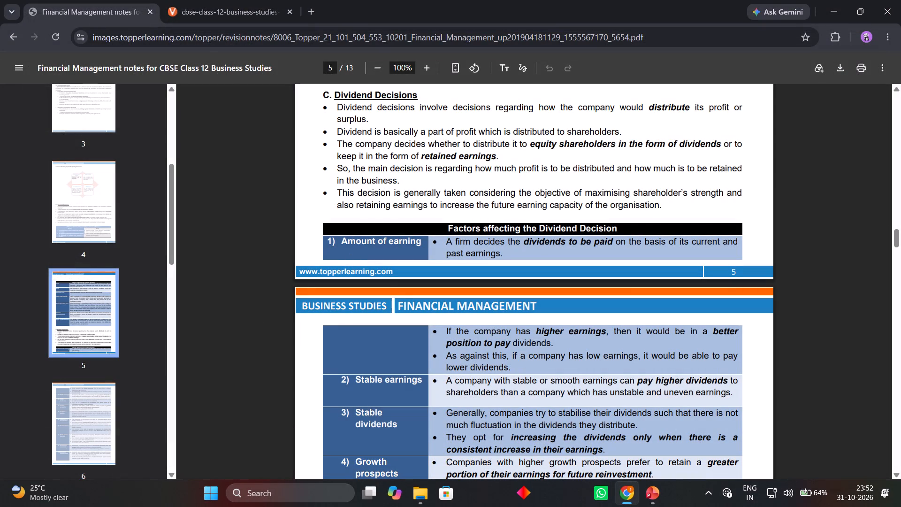
pyautogui.click(322, 243)
pyautogui.moveTo(326, 240); pyautogui.dragTo(343, 245)
pyautogui.moveTo(343, 245); pyautogui.dragTo(454, 416)
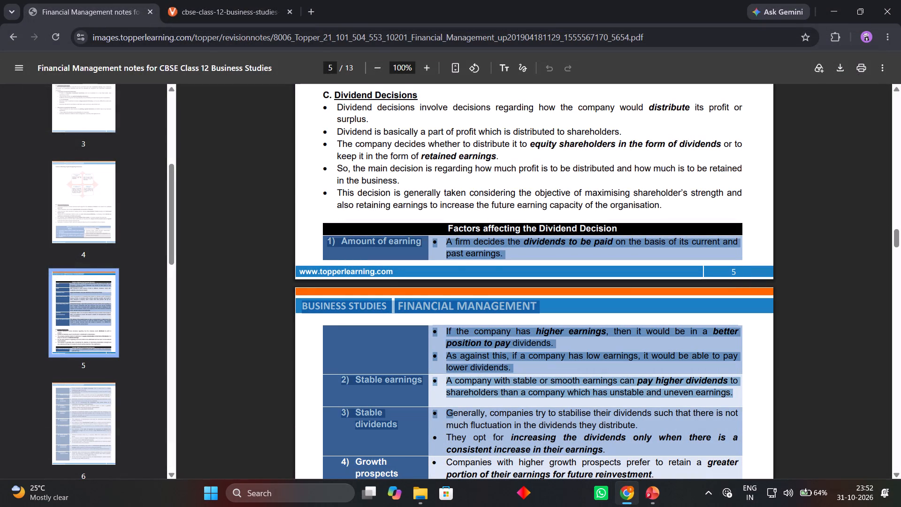
pyautogui.moveTo(454, 416); pyautogui.dragTo(603, 481)
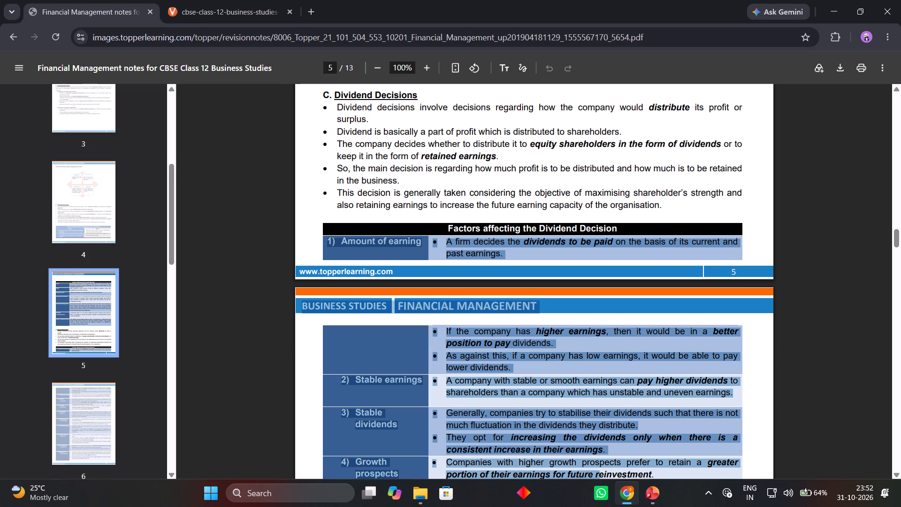
pyautogui.moveTo(603, 481); pyautogui.dragTo(670, 475)
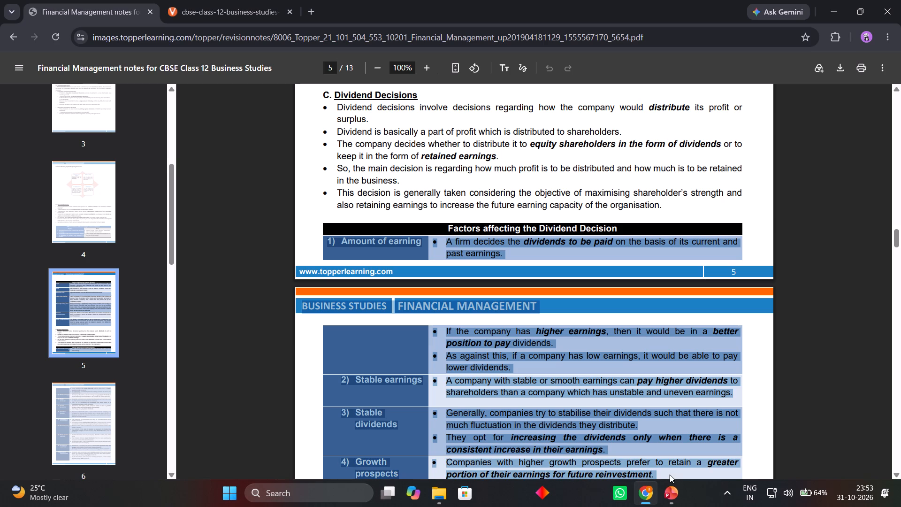
pyautogui.moveTo(896, 245); pyautogui.dragTo(897, 251)
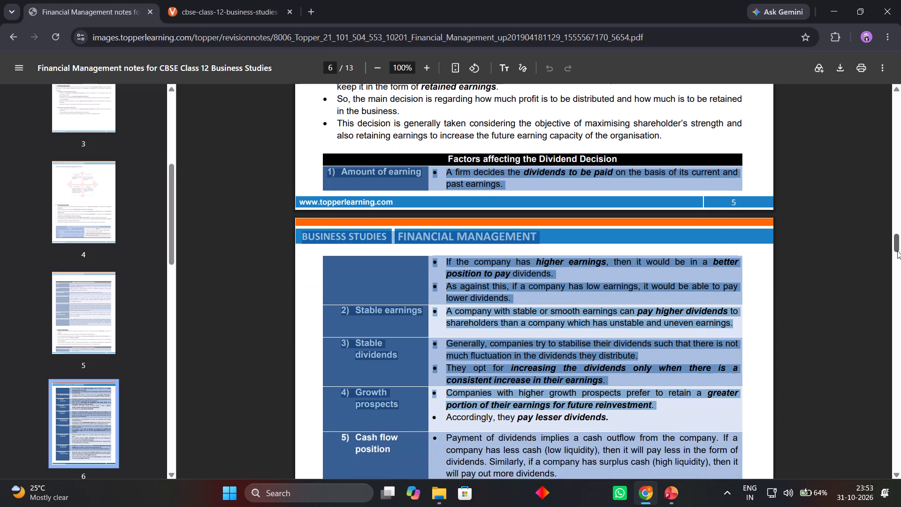
pyautogui.moveTo(897, 251); pyautogui.dragTo(900, 264)
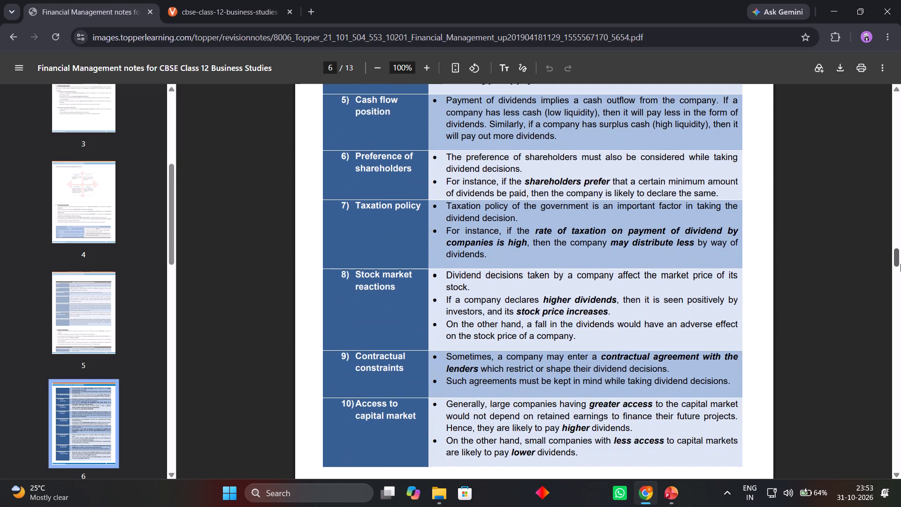
pyautogui.moveTo(900, 264); pyautogui.dragTo(900, 255)
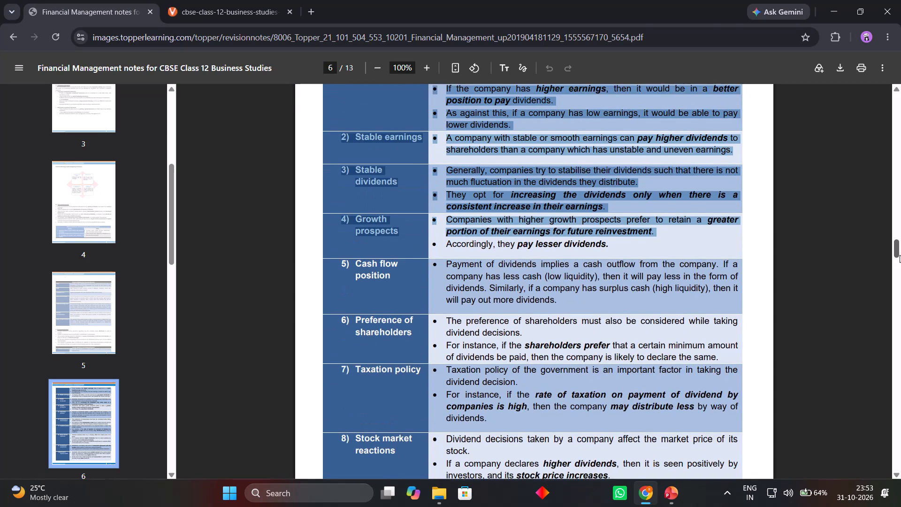
pyautogui.moveTo(900, 255); pyautogui.dragTo(897, 252)
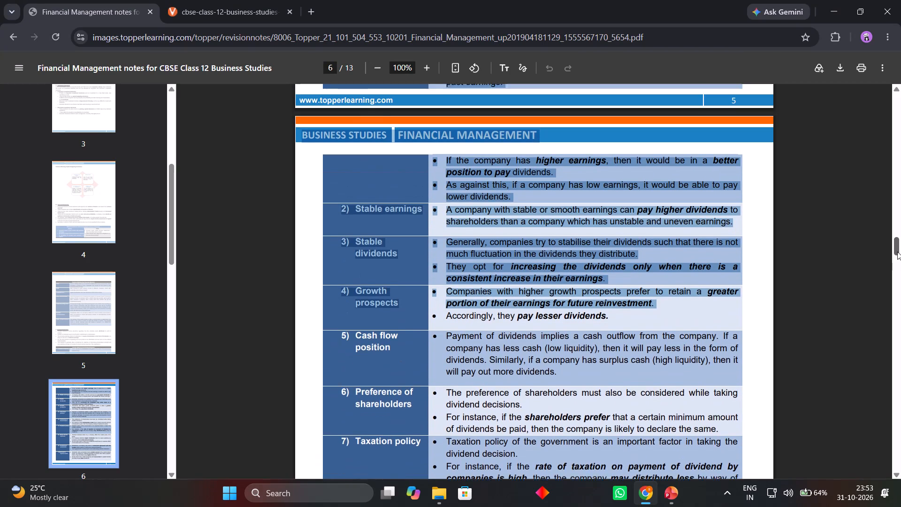
pyautogui.moveTo(897, 252); pyautogui.dragTo(897, 257)
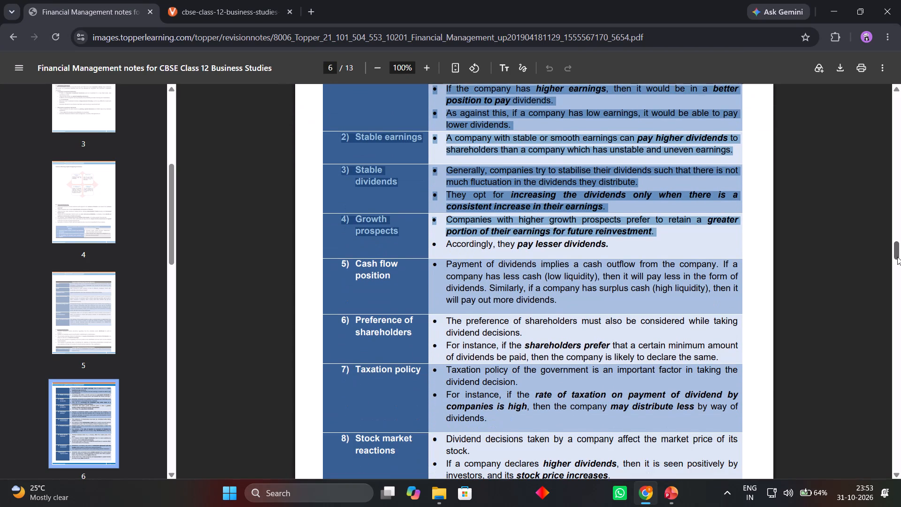
pyautogui.tripleClick(896, 89)
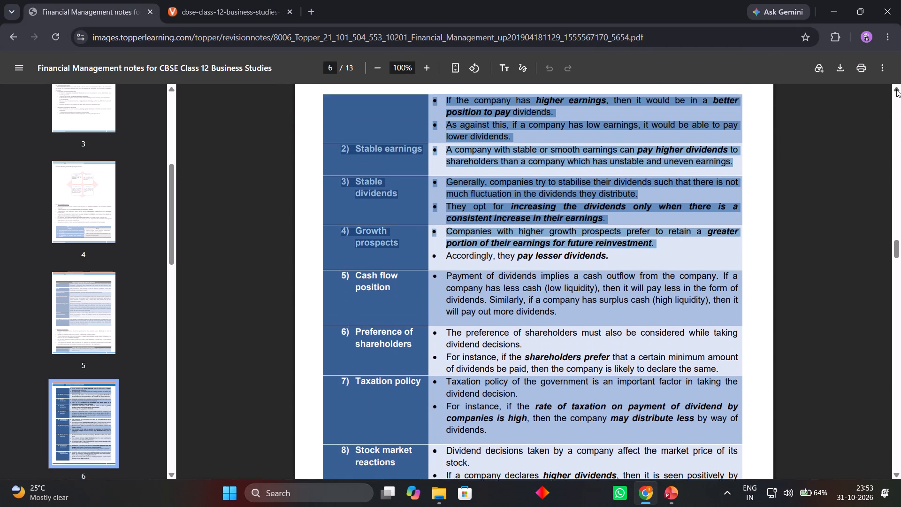
pyautogui.doubleClick(896, 89)
pyautogui.click(896, 89)
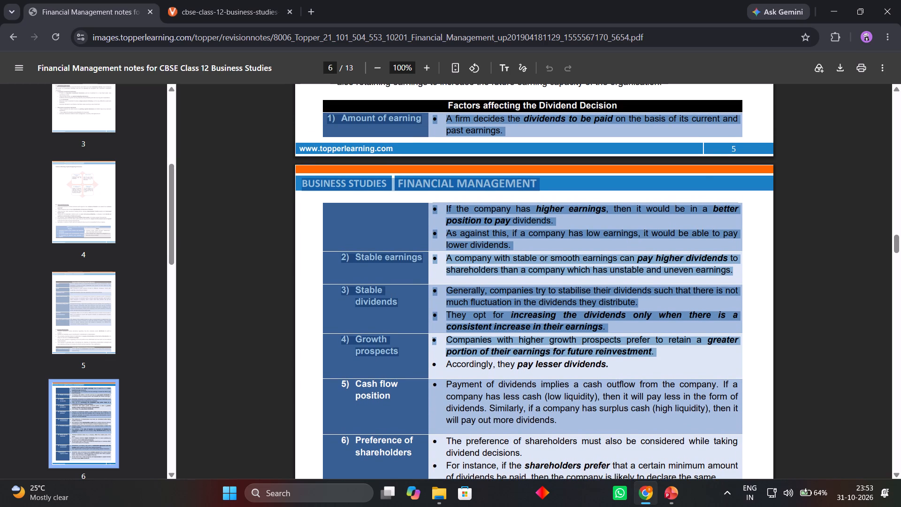
pyautogui.moveTo(609, 366); pyautogui.dragTo(324, 126)
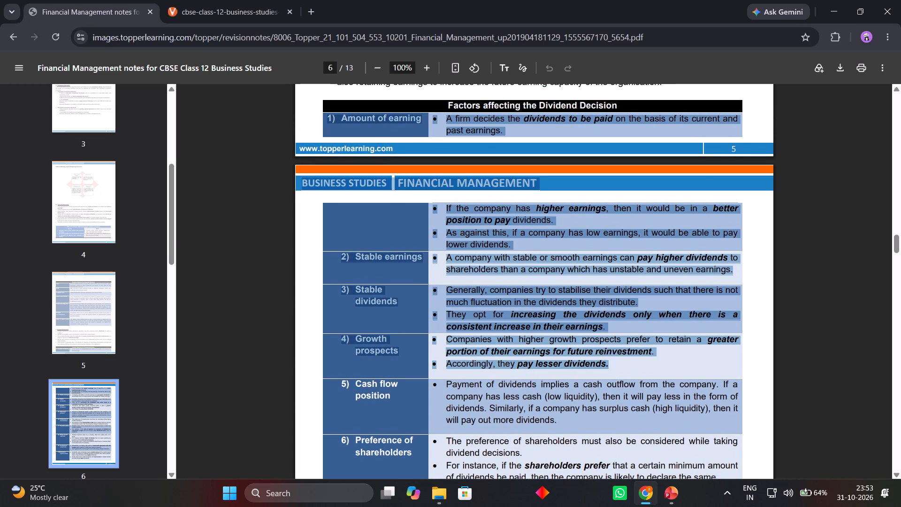
pyautogui.moveTo(324, 126); pyautogui.dragTo(324, 119)
pyautogui.moveTo(324, 119); pyautogui.dragTo(444, 220)
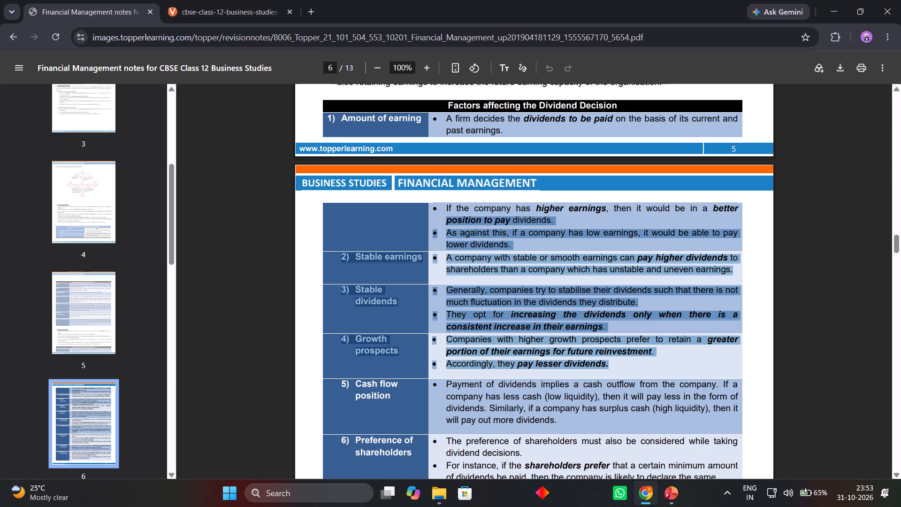
pyautogui.moveTo(444, 220); pyautogui.dragTo(337, 135)
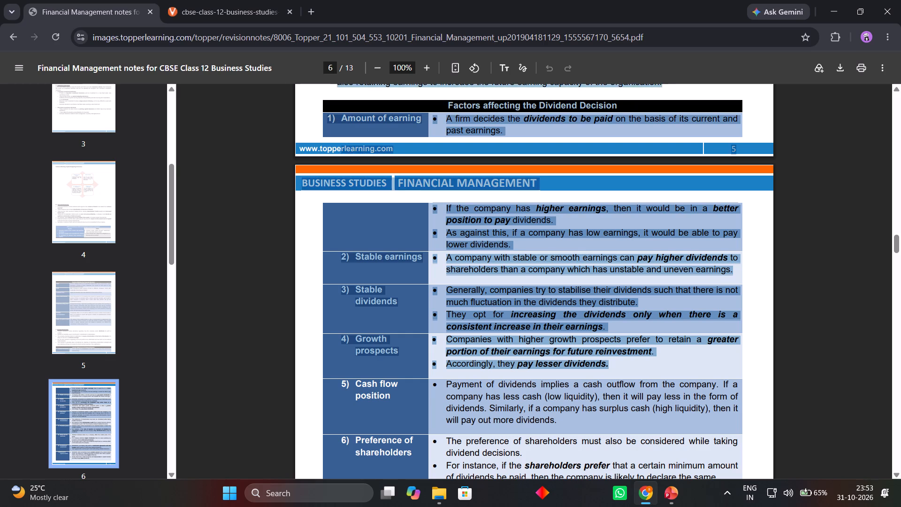
pyautogui.moveTo(337, 135); pyautogui.dragTo(328, 117)
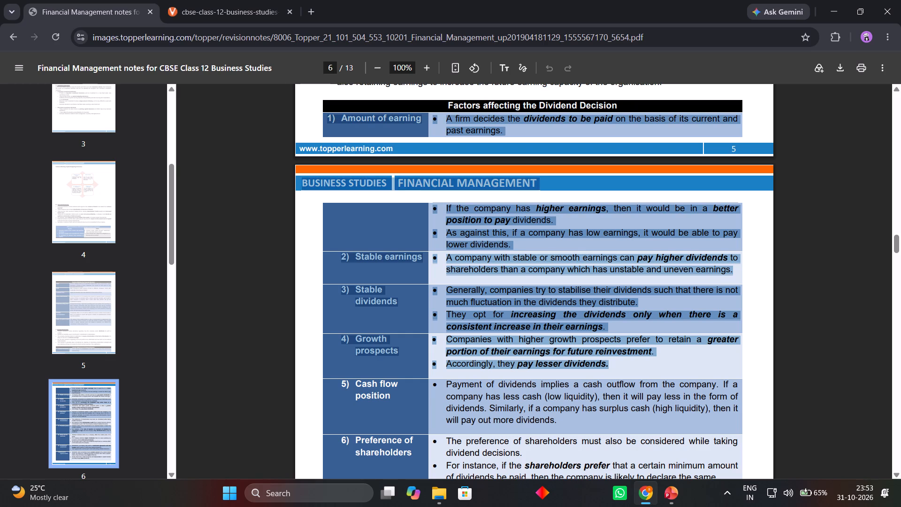
pyautogui.hotkey('ctrl', 'c')
# Switch to PowerPoint and paste the copied factors into the body placeholder of slide 11, Factors affecting the Dividend Decision.
pyautogui.click(672, 495)
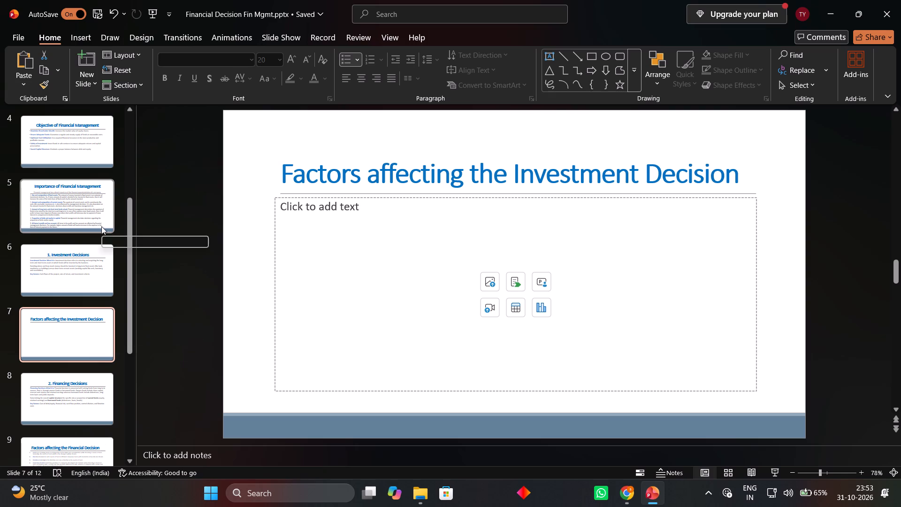
pyautogui.moveTo(128, 282); pyautogui.dragTo(129, 299)
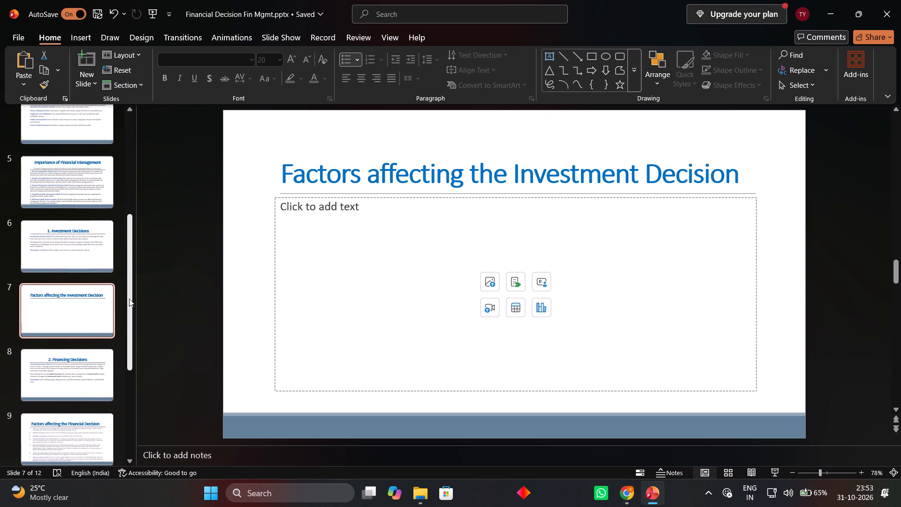
pyautogui.moveTo(129, 299); pyautogui.dragTo(137, 364)
pyautogui.click(85, 392)
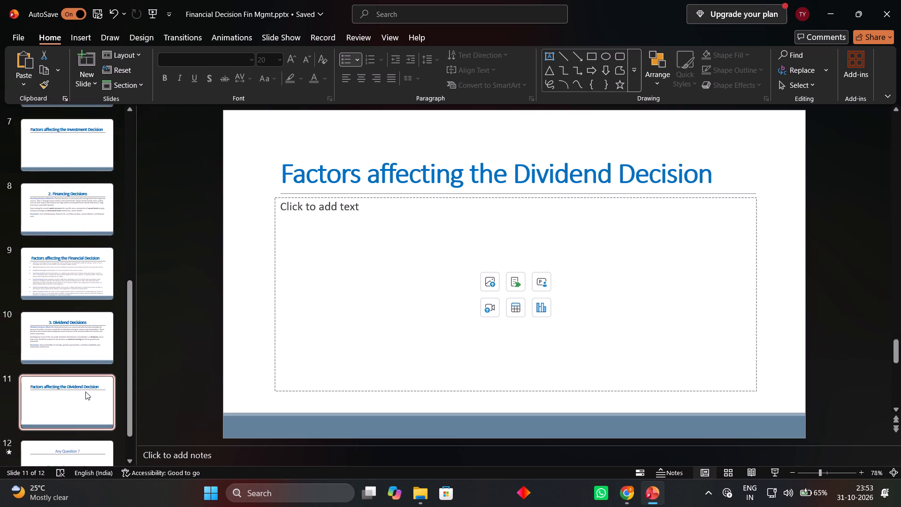
pyautogui.click(309, 226)
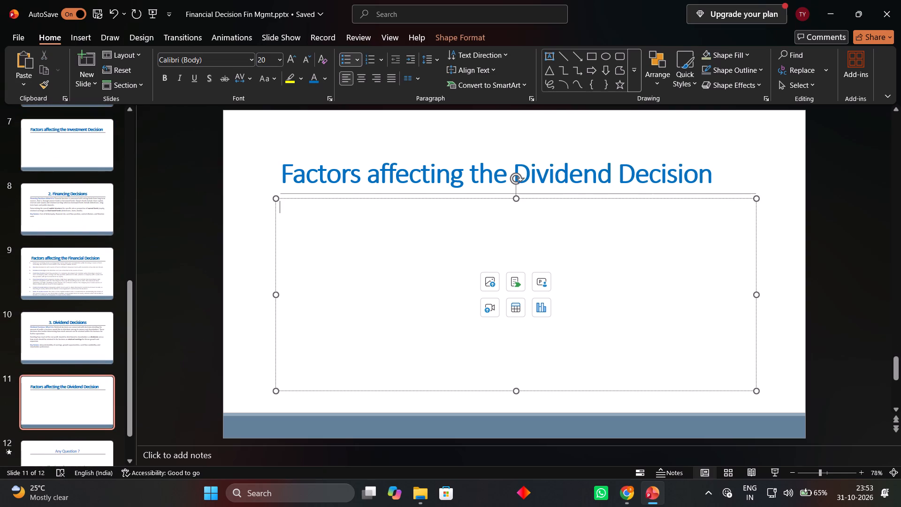
pyautogui.hotkey('ctrl', 'v')
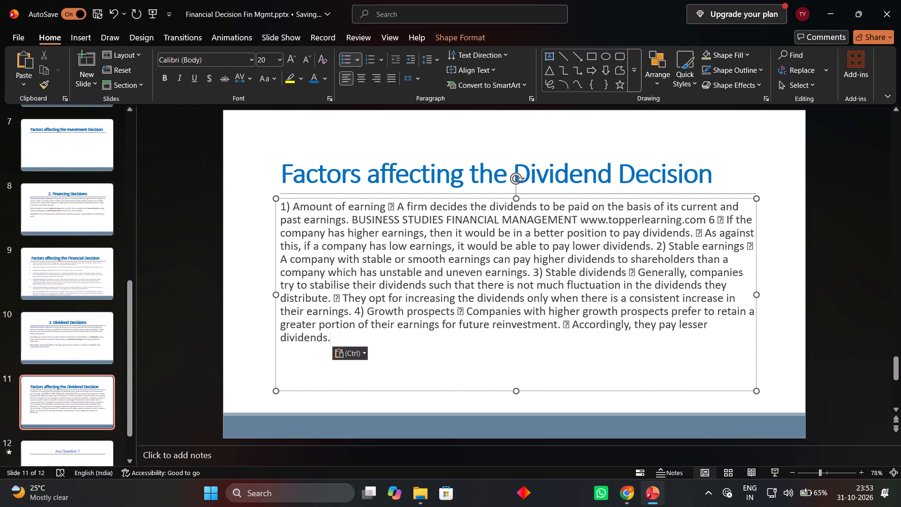
# Delete the stray page header, web address, page number and bullet symbol between "past earnings." and "If the company", keeping one space.
pyautogui.click(725, 219)
pyautogui.press('BackSpace')
pyautogui.press('BackSpace')
pyautogui.press('BackSpace')
pyautogui.press('BackSpace')
pyautogui.press('BackSpace')
pyautogui.press('BackSpace')
pyautogui.press('BackSpace')
pyautogui.press('BackSpace')
pyautogui.press('BackSpace')
pyautogui.press('BackSpace')
pyautogui.press('BackSpace')
pyautogui.press('BackSpace')
pyautogui.press('BackSpace')
pyautogui.press('BackSpace')
pyautogui.press('BackSpace')
pyautogui.press('BackSpace')
pyautogui.press('BackSpace')
pyautogui.press('BackSpace')
pyautogui.press('BackSpace')
pyautogui.press('BackSpace')
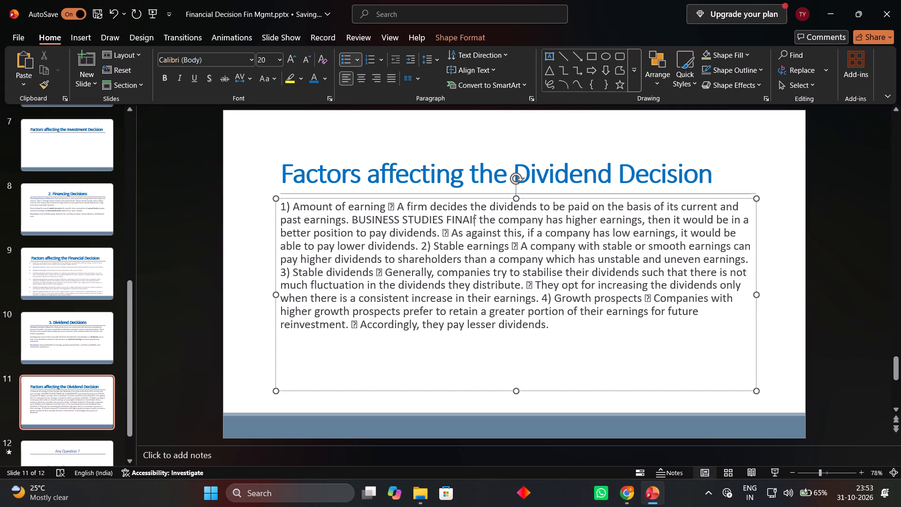
pyautogui.press('BackSpace')
pyautogui.press('BackSpace')
pyautogui.press('BackSpace')
pyautogui.press('BackSpace')
pyautogui.press('BackSpace')
pyautogui.press('BackSpace')
pyautogui.press('BackSpace')
pyautogui.press('BackSpace')
pyautogui.press('BackSpace')
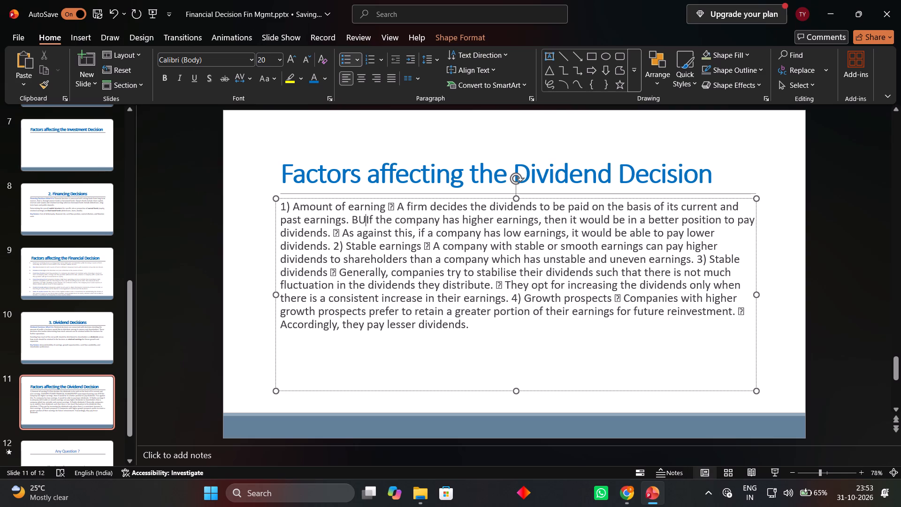
pyautogui.press('BackSpace')
pyautogui.press('BackSpace')
pyautogui.press('BackSpace')
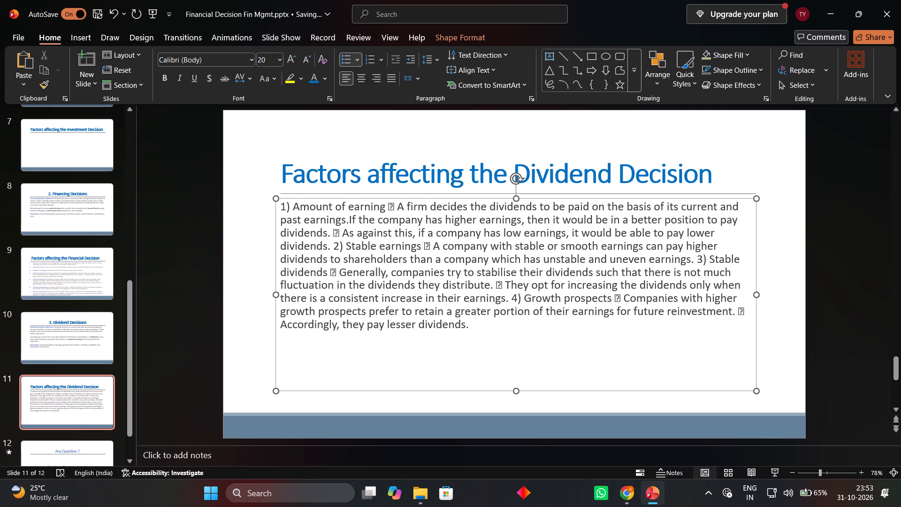
pyautogui.press('space')
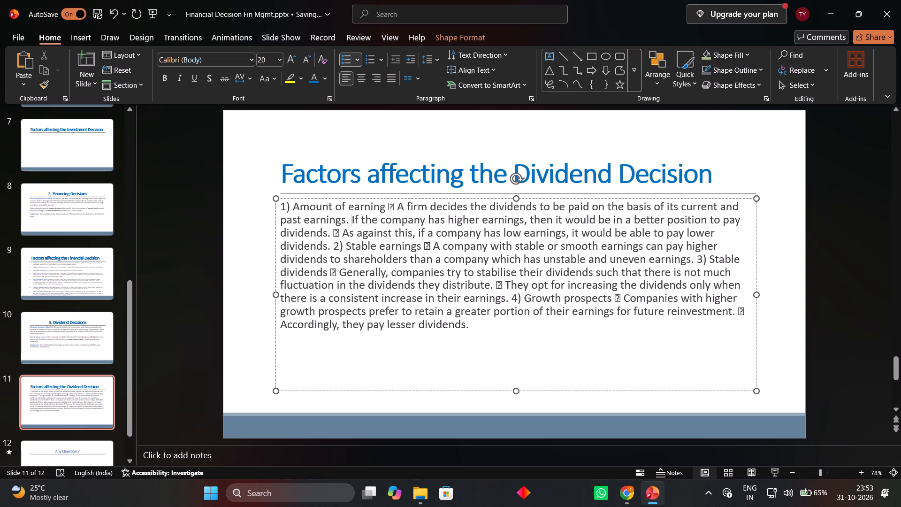
# Remove the stray bullet symbols and the number 1) from the Amount of earning text.
pyautogui.click(344, 233)
pyautogui.press('BackSpace')
pyautogui.press('BackSpace')
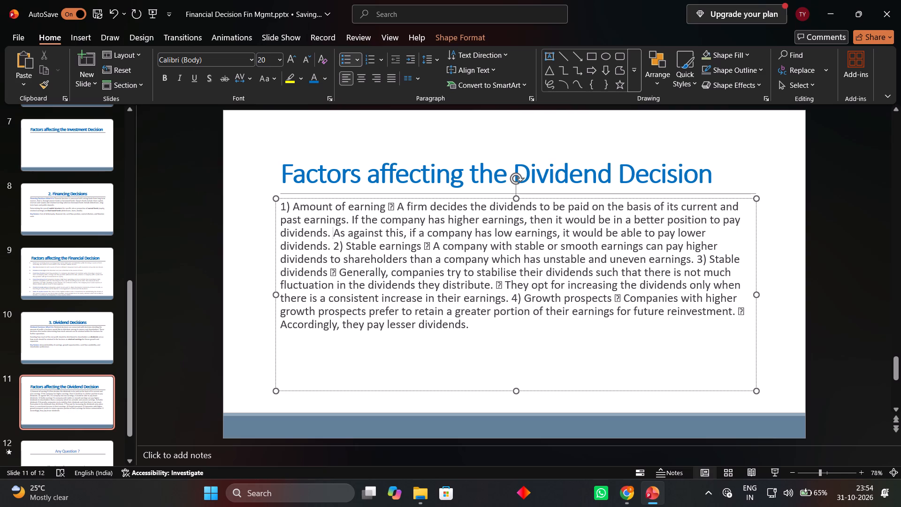
pyautogui.click(397, 207)
pyautogui.press('BackSpace')
pyautogui.press('BackSpace')
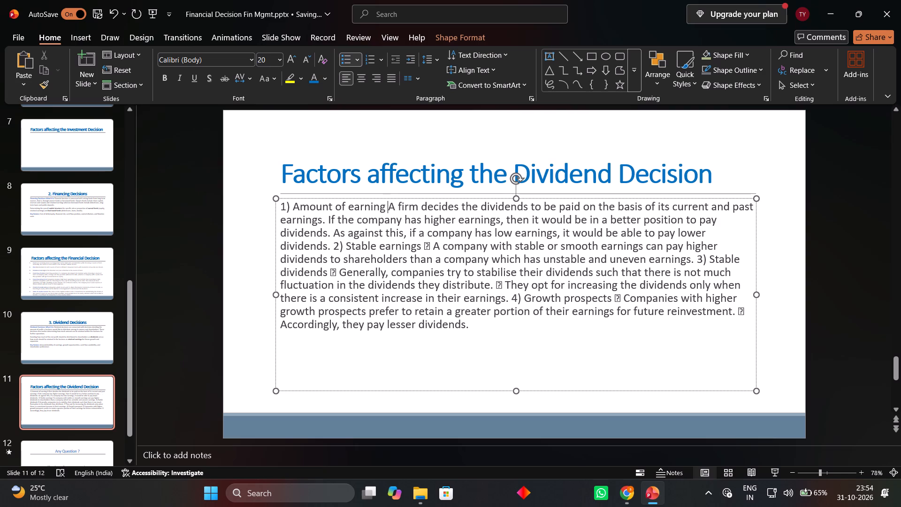
pyautogui.click(292, 213)
pyautogui.press('BackSpace')
pyautogui.press('BackSpace')
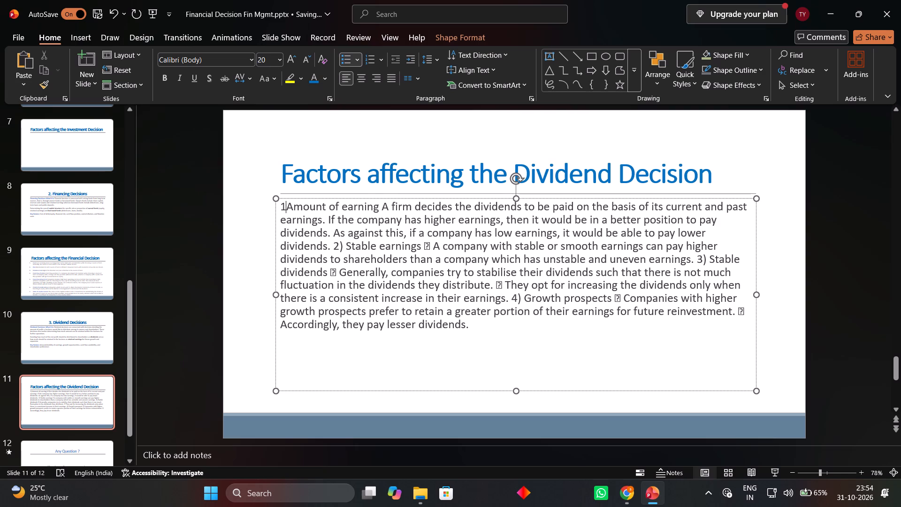
pyautogui.press('BackSpace')
# Start Stable earnings as its own paragraph, without its number 2) and the stray bullet symbol after the heading.
pyautogui.click(347, 244)
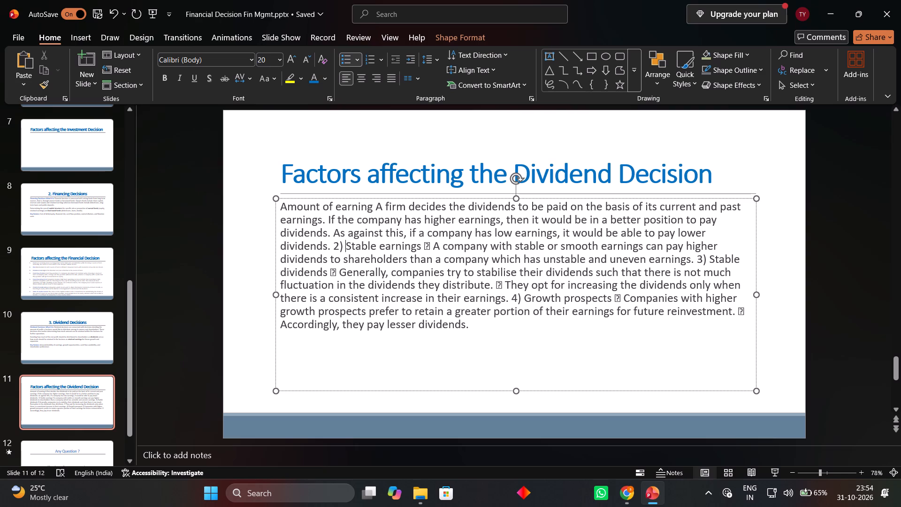
pyautogui.press('BackSpace')
pyautogui.press('BackSpace')
pyautogui.press('BackSpace')
pyautogui.press('BackSpace')
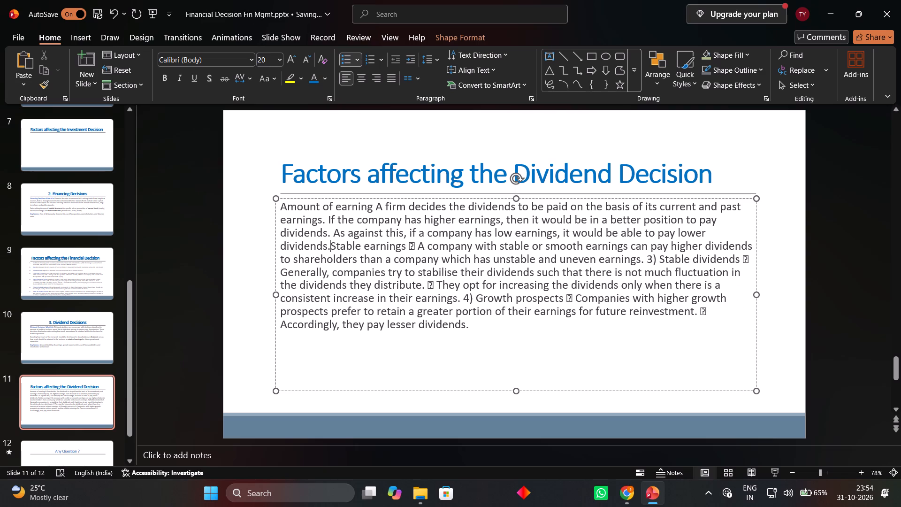
pyautogui.press('Return')
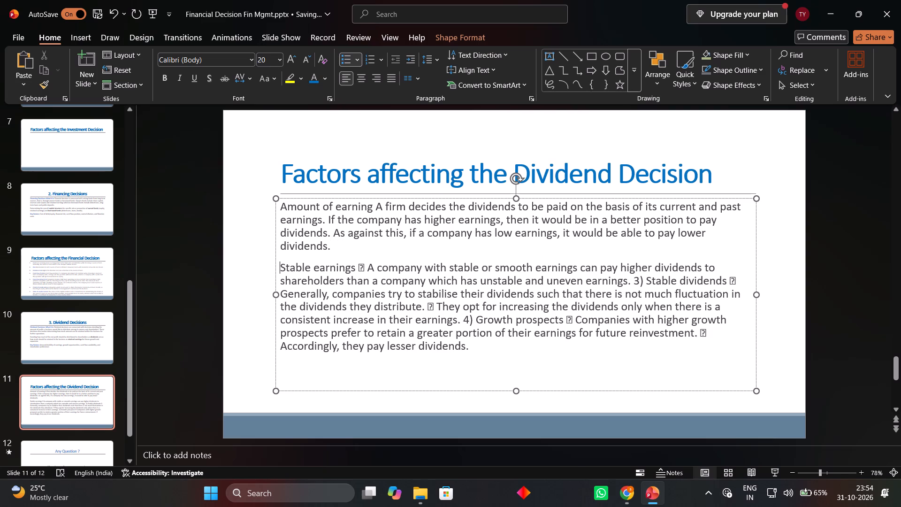
pyautogui.press('BackSpace')
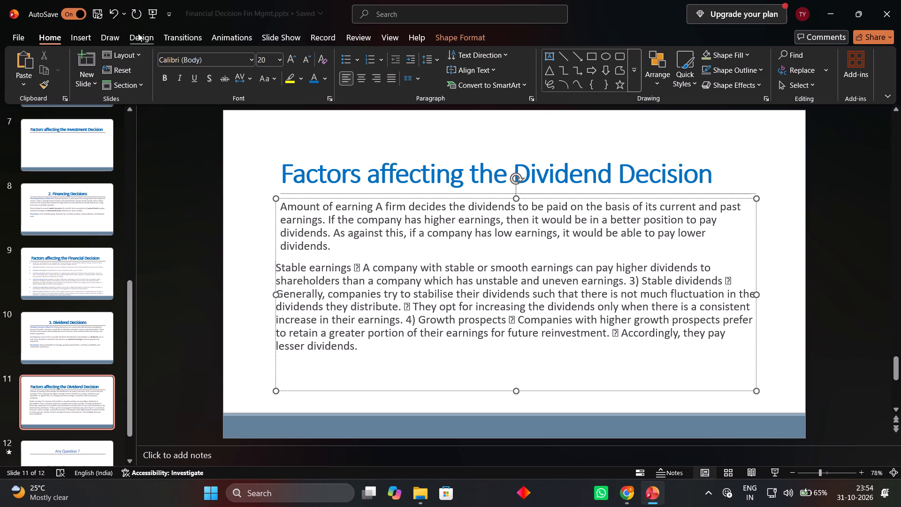
pyautogui.click(113, 15)
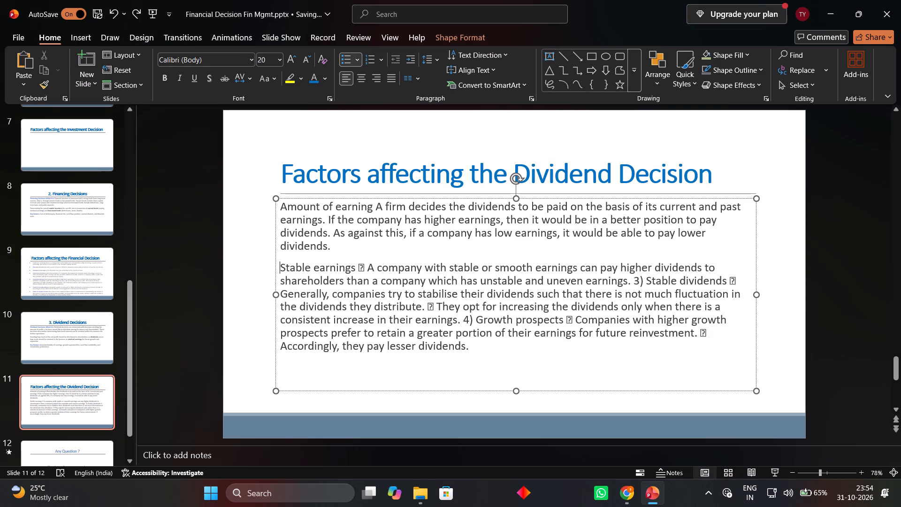
pyautogui.click(365, 268)
pyautogui.press('BackSpace')
pyautogui.press('BackSpace')
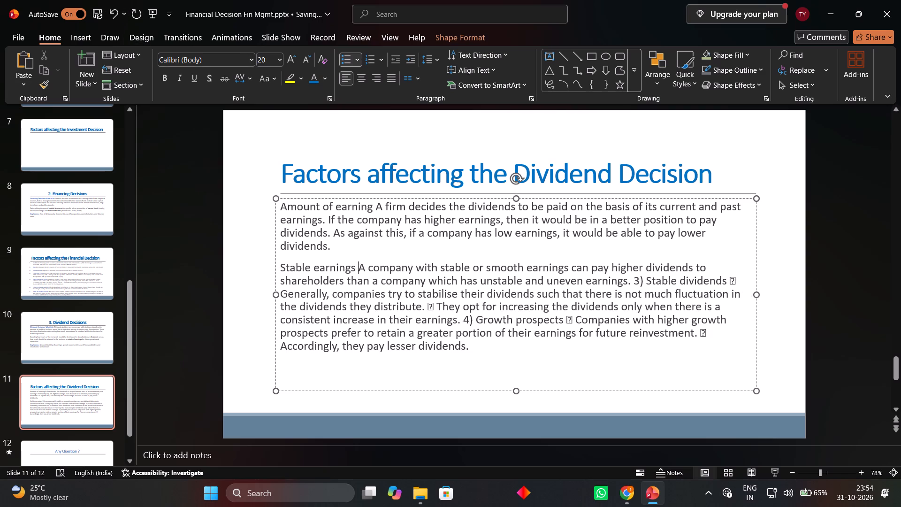
# Remove the stray bullet symbol before "They opt for increasing the dividends" in the Stable dividends text.
pyautogui.click(437, 308)
pyautogui.press('\\')
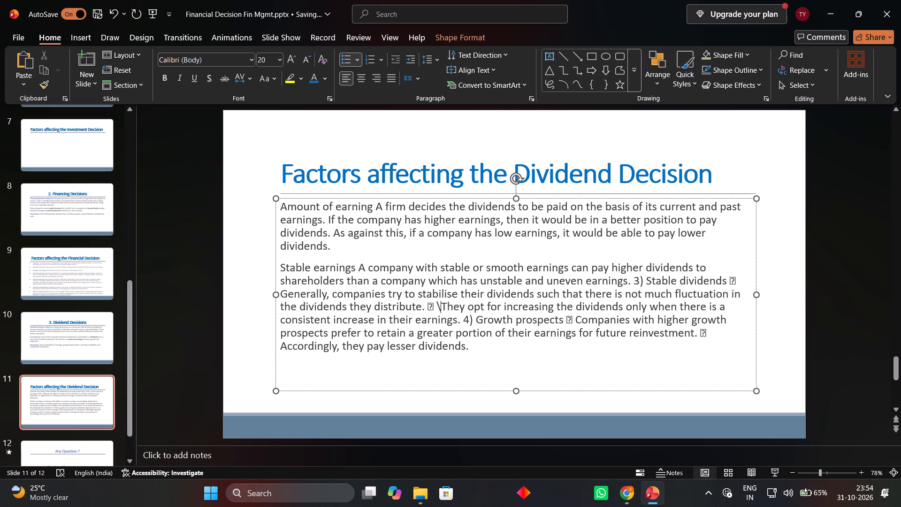
pyautogui.press('BackSpace')
pyautogui.press('BackSpace')
pyautogui.press('BackSpace')
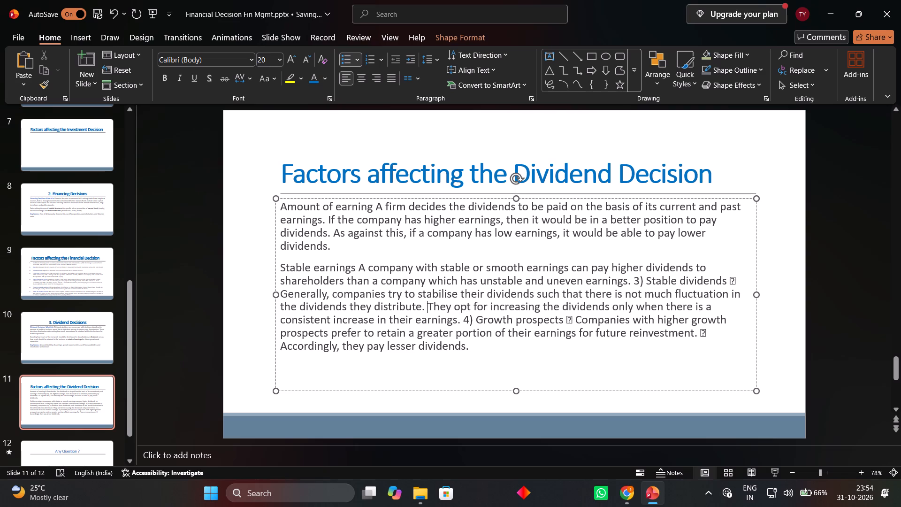
# Split the Stable dividends and Growth prospects factors into separate paragraphs.
pyautogui.click(634, 279)
pyautogui.press('Return')
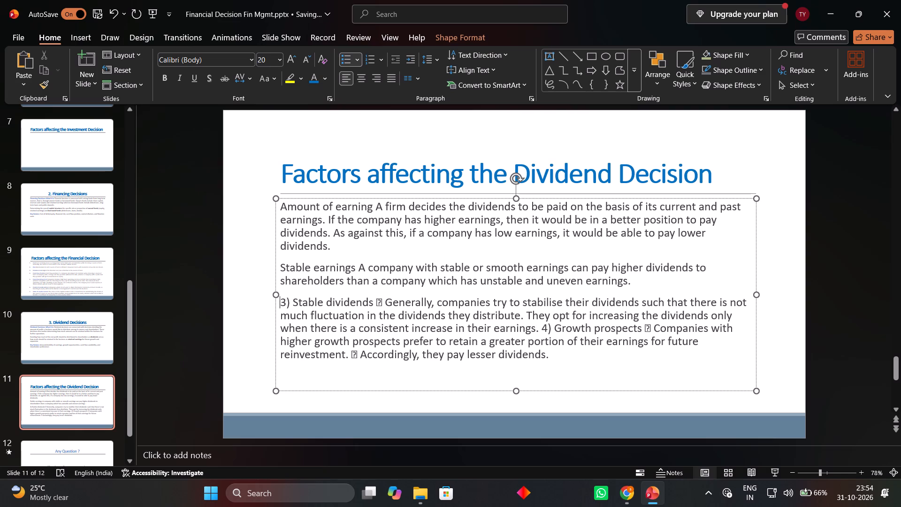
pyautogui.click(540, 327)
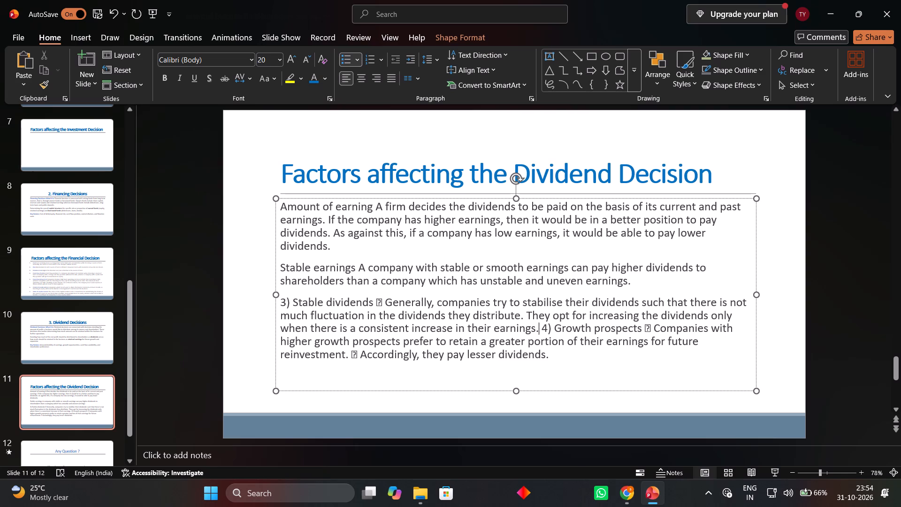
pyautogui.press('Right')
pyautogui.press('Return')
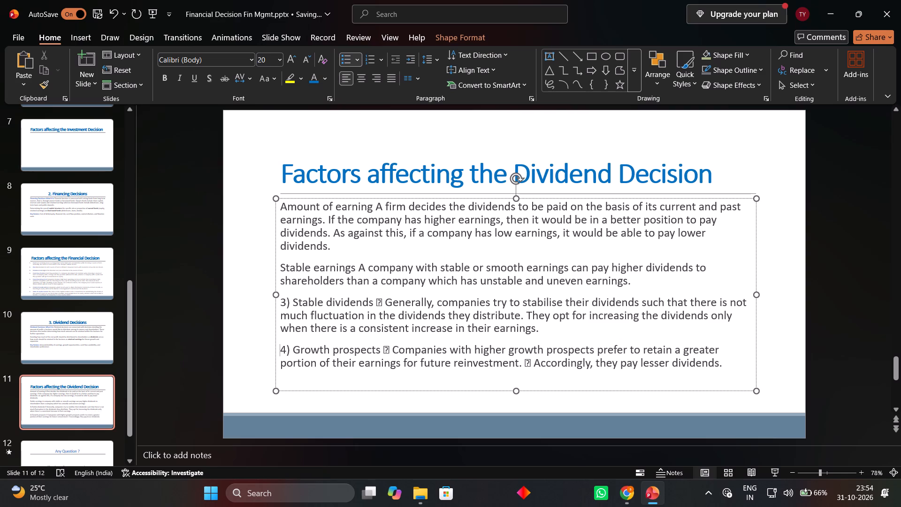
# Delete the numbers 3) and 4) in front of Stable dividends and Growth prospects.
pyautogui.click(296, 302)
pyautogui.press('Left')
pyautogui.press('BackSpace')
pyautogui.press('BackSpace')
pyautogui.press('BackSpace')
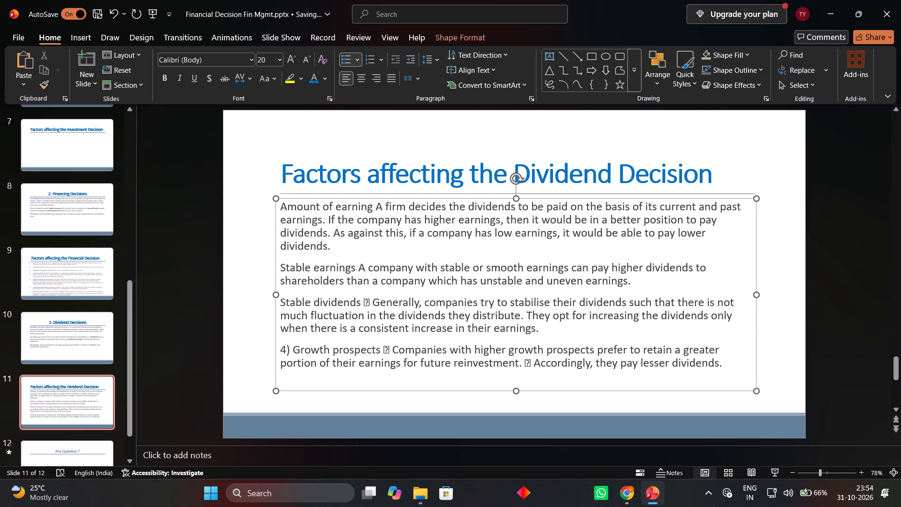
pyautogui.click(291, 351)
pyautogui.press('BackSpace')
pyautogui.press('BackSpace')
pyautogui.press('BackSpace')
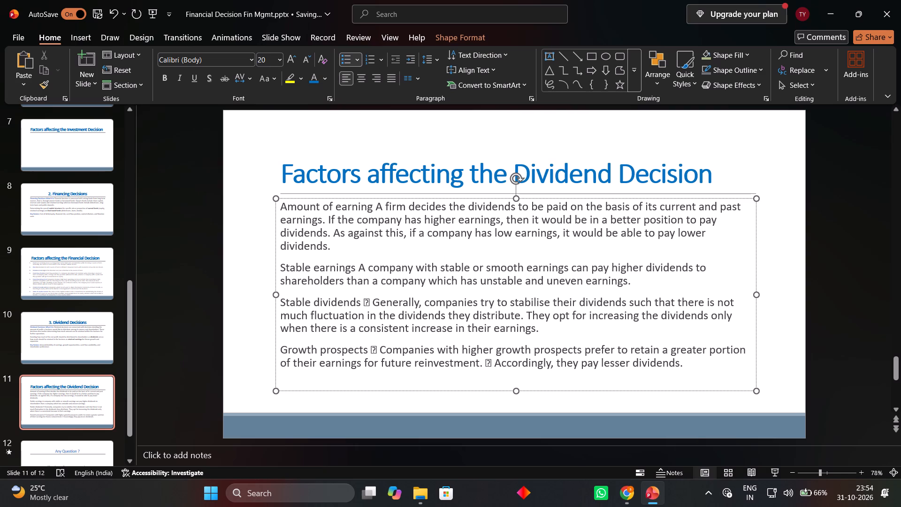
# Remove the remaining stray bullet symbols from the Growth prospects and Stable dividends paragraphs.
pyautogui.click(377, 343)
pyautogui.press('BackSpace')
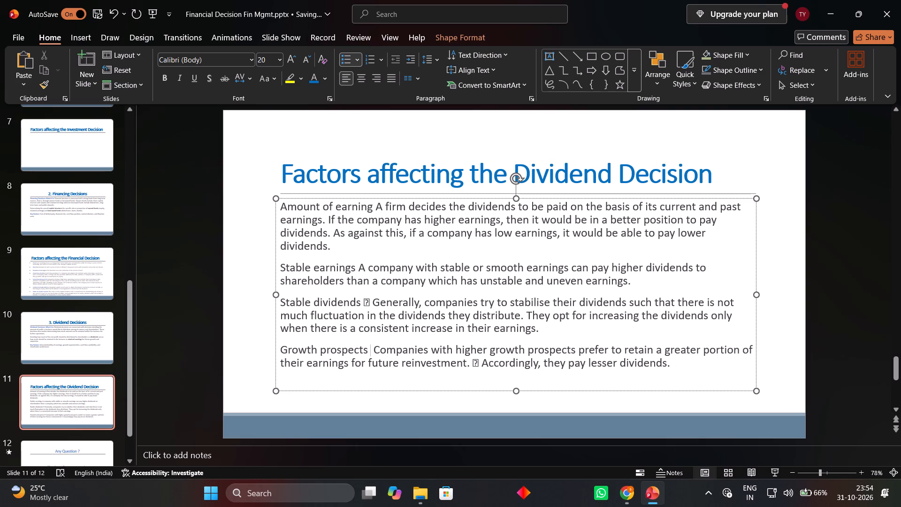
pyautogui.press('BackSpace')
pyautogui.click(369, 301)
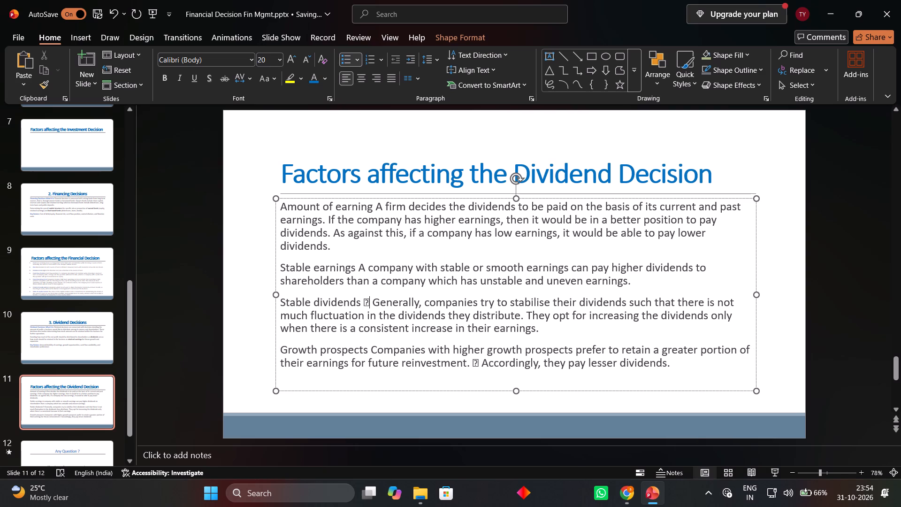
pyautogui.press('BackSpace')
pyautogui.press('BackSpace')
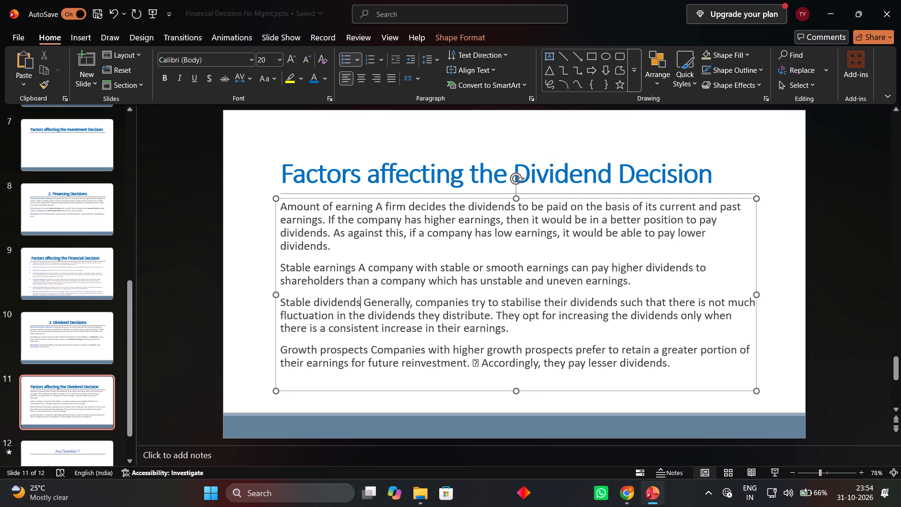
pyautogui.click(476, 359)
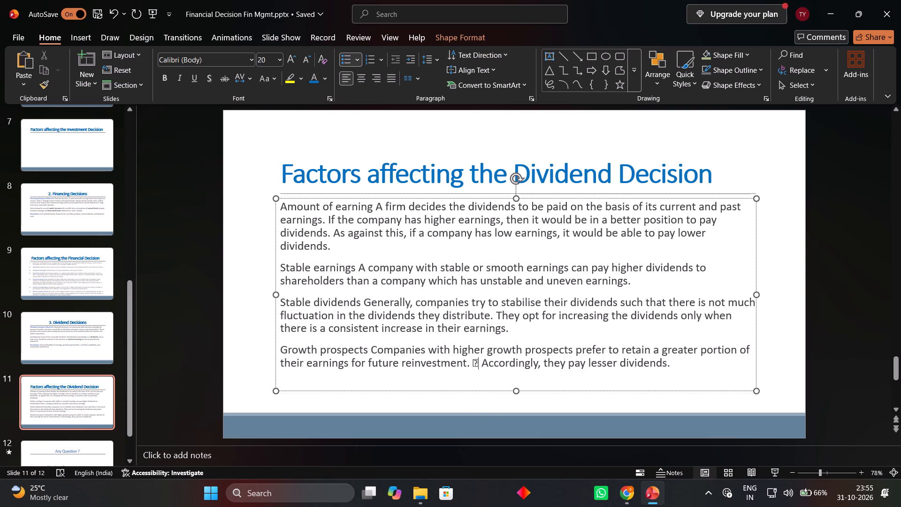
pyautogui.press('BackSpace')
pyautogui.press('BackSpace')
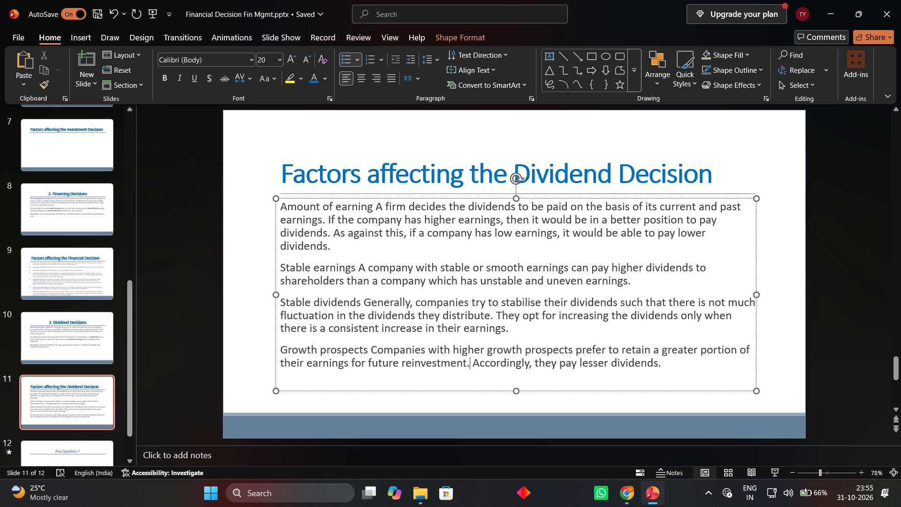
# Add an empty paragraph after the Growth prospects text, following "they pay lesser dividends.".
pyautogui.click(661, 369)
pyautogui.press('Return')
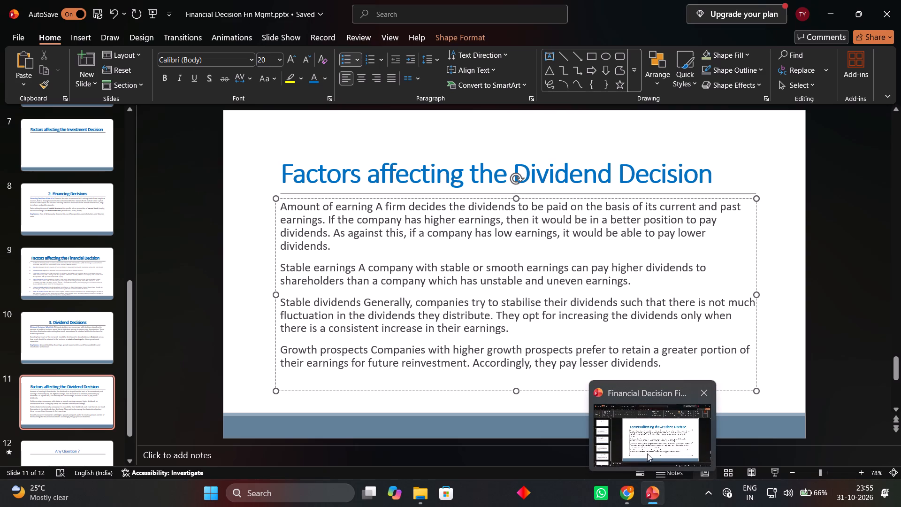
# Switch to the Financial Management notes PDF in Chrome and find the remaining Dividend Decision factors, from Cash flow position onward.
pyautogui.click(623, 496)
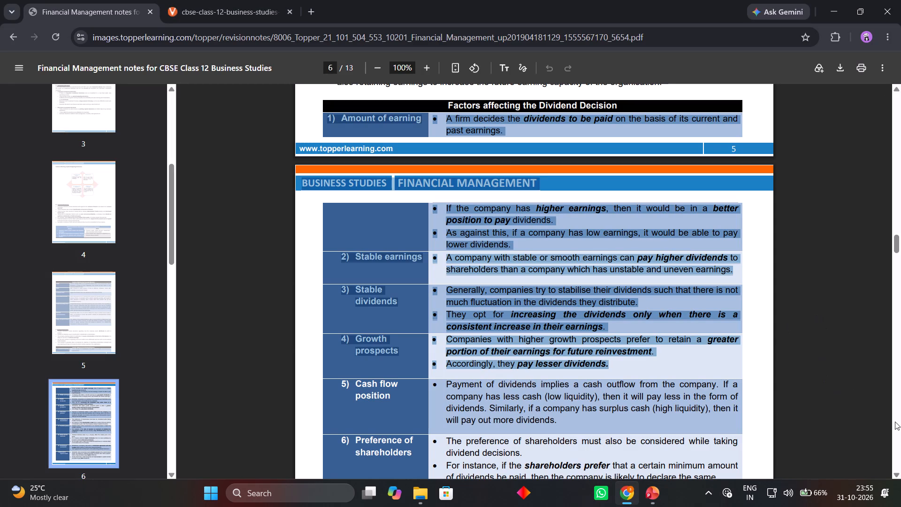
pyautogui.tripleClick(894, 476)
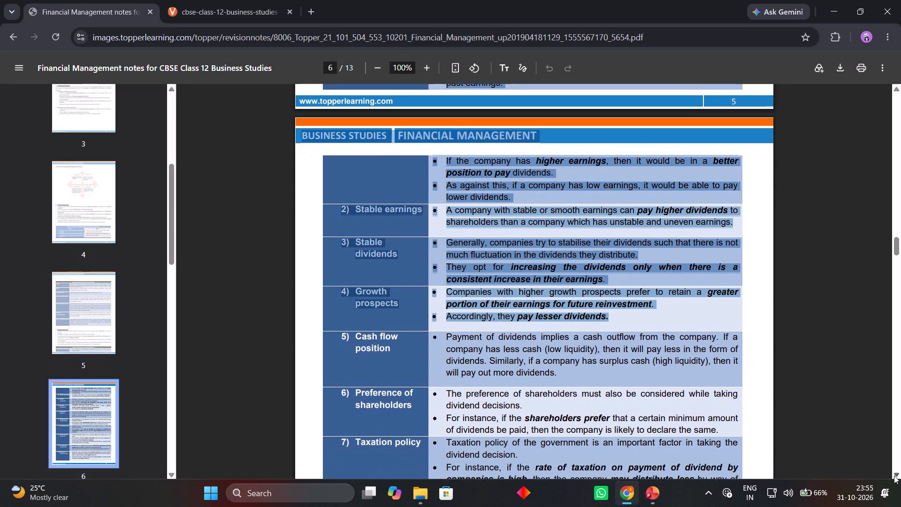
pyautogui.tripleClick(894, 476)
pyautogui.tripleClick(894, 476)
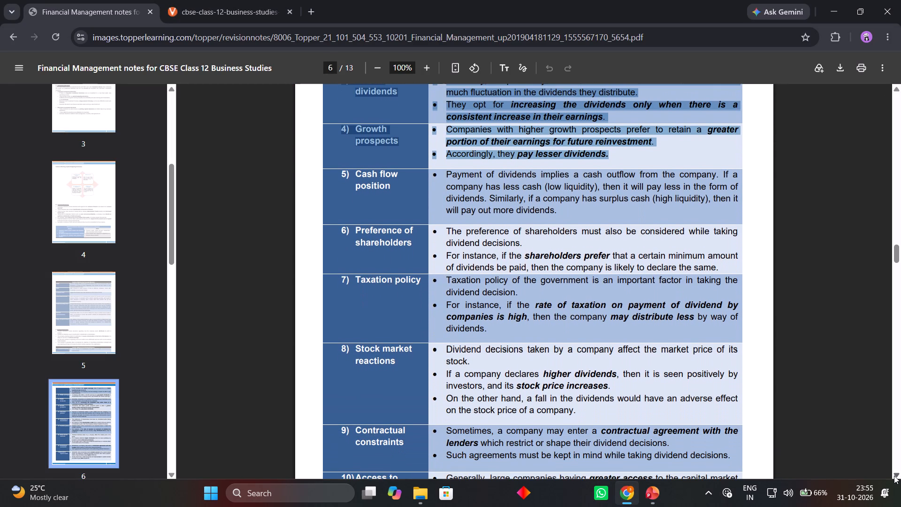
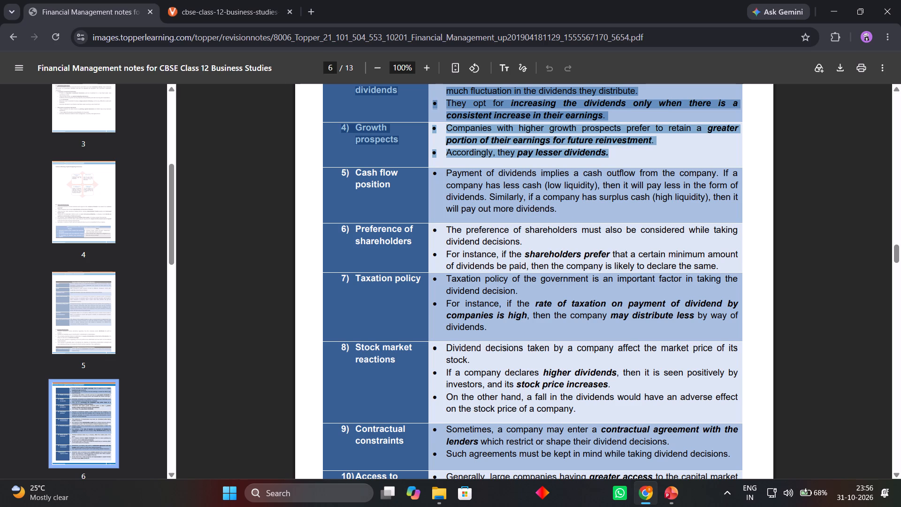
# Copy the Cash flow position factor from the notes PDF into the empty last paragraph of the Dividend Decision factors slide in PowerPoint.
pyautogui.moveTo(563, 211); pyautogui.dragTo(342, 172)
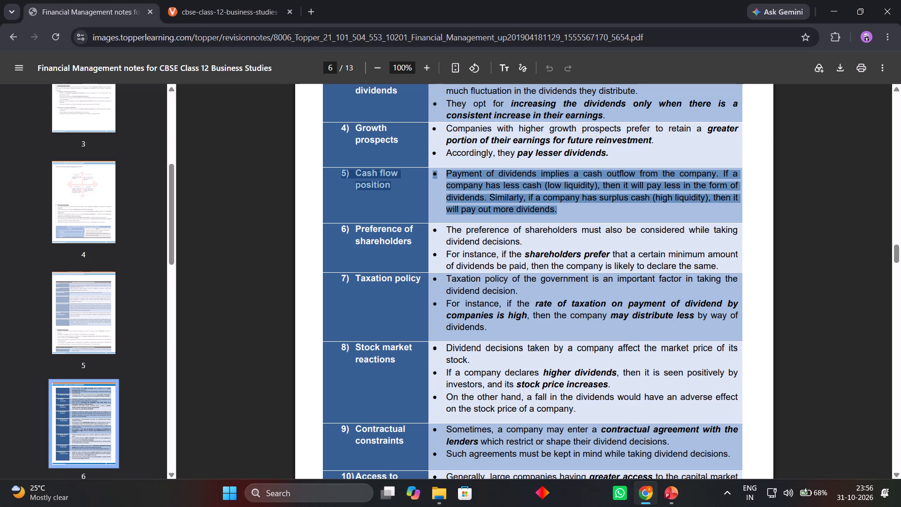
pyautogui.hotkey('ctrl', 'c')
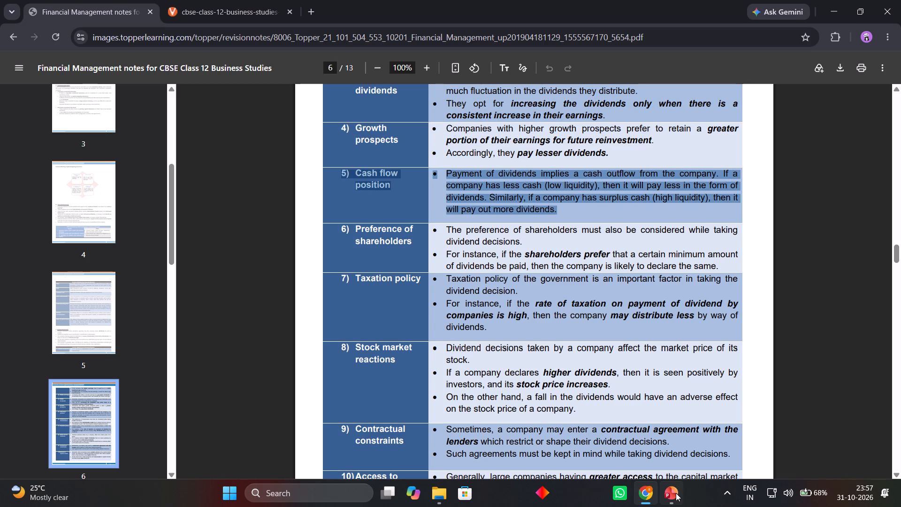
pyautogui.click(677, 493)
pyautogui.click(320, 385)
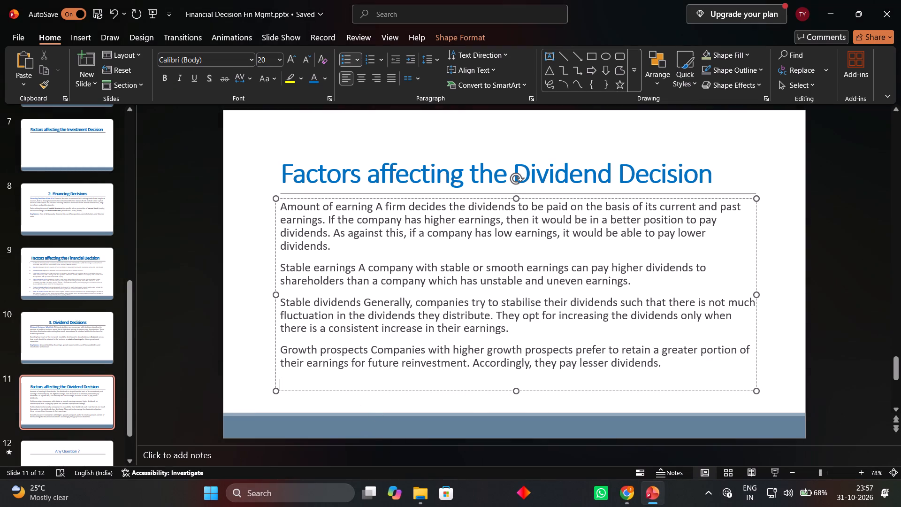
pyautogui.hotkey('ctrl', 'v')
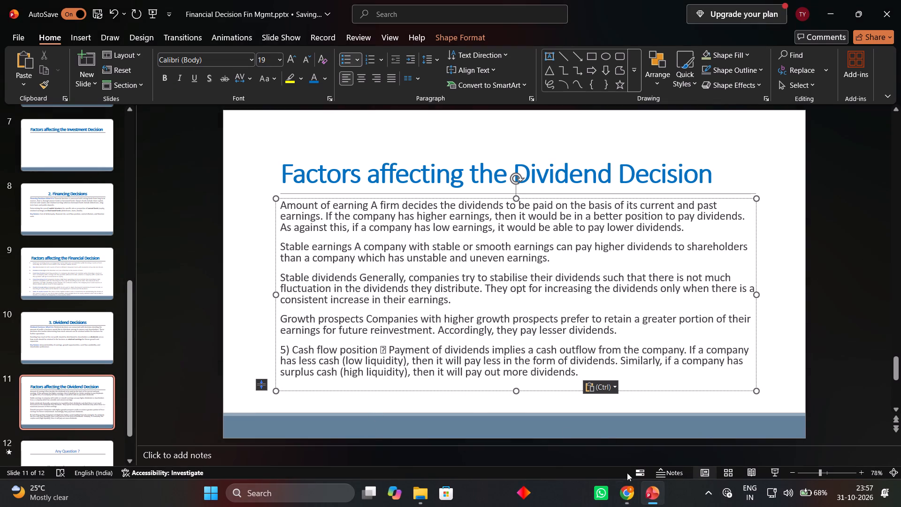
# Copy the Taxation policy and Stock market reactions factors from the Chrome PDF into a new paragraph after Cash flow position on the PowerPoint slide.
pyautogui.click(650, 495)
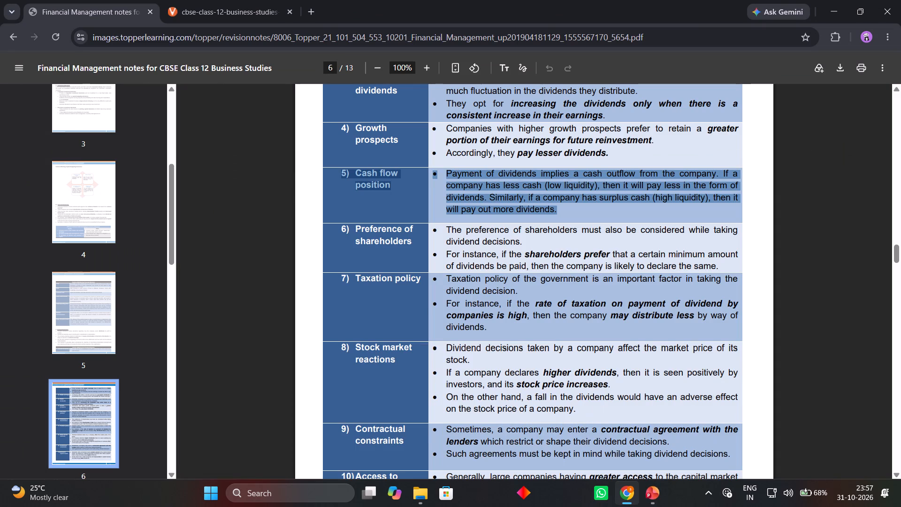
pyautogui.moveTo(576, 407); pyautogui.dragTo(330, 277)
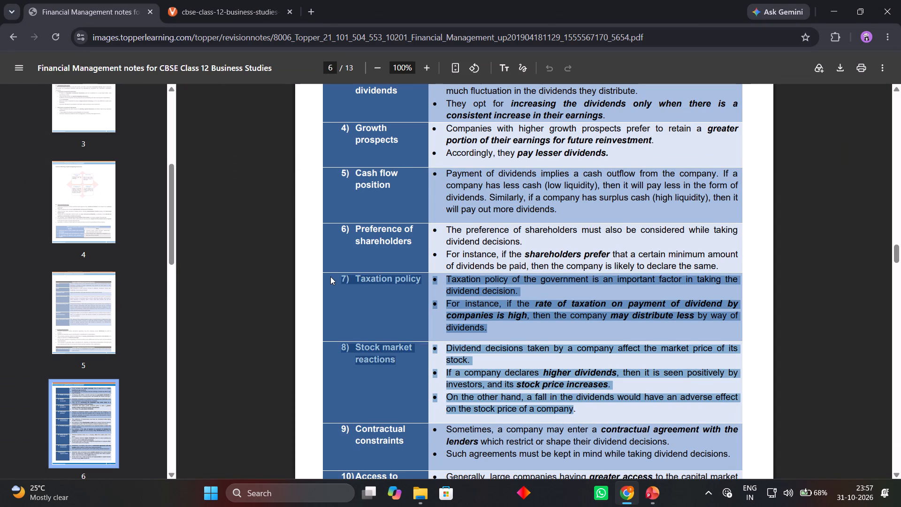
pyautogui.hotkey('ctrl', 'c')
pyautogui.click(657, 491)
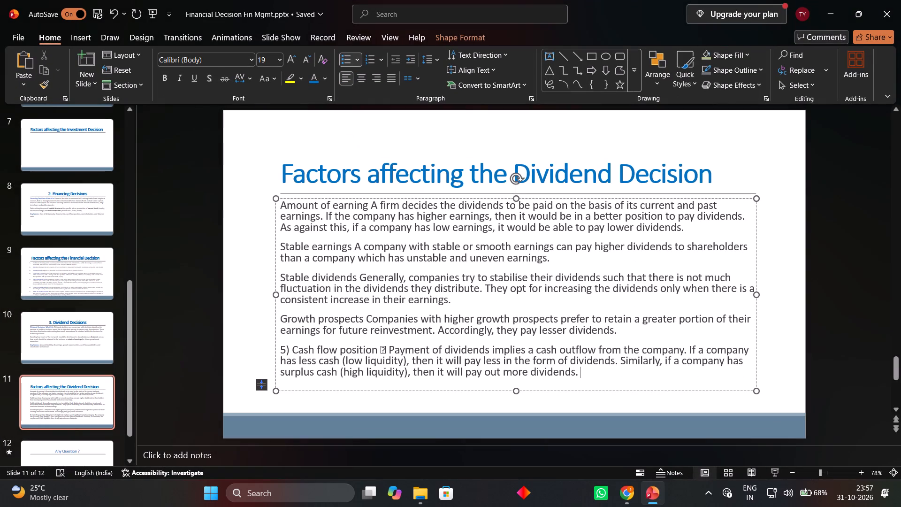
pyautogui.press('Return')
pyautogui.hotkey('ctrl', 'v')
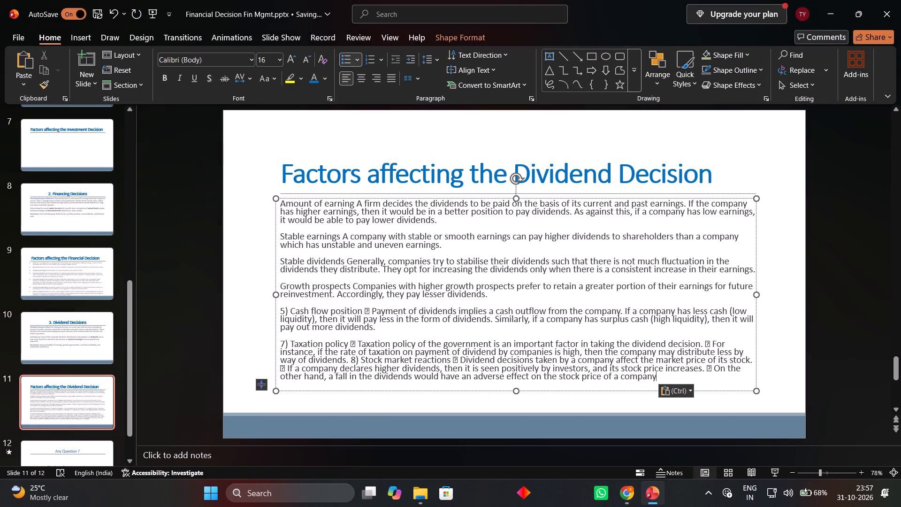
# Delete the number 5) and the stray bullet symbol from the Cash flow position paragraph.
pyautogui.click(291, 311)
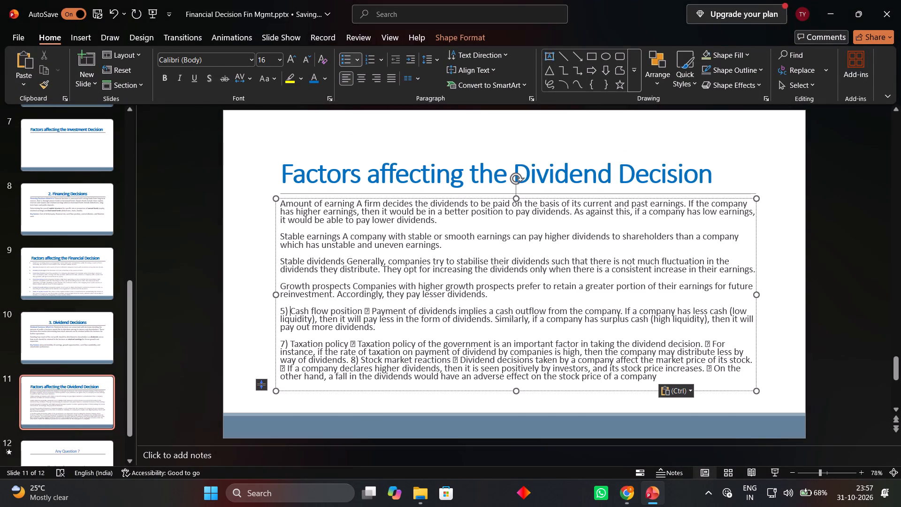
pyautogui.press('BackSpace')
pyautogui.press('BackSpace')
pyautogui.press('BackSpace')
pyautogui.press('Right')
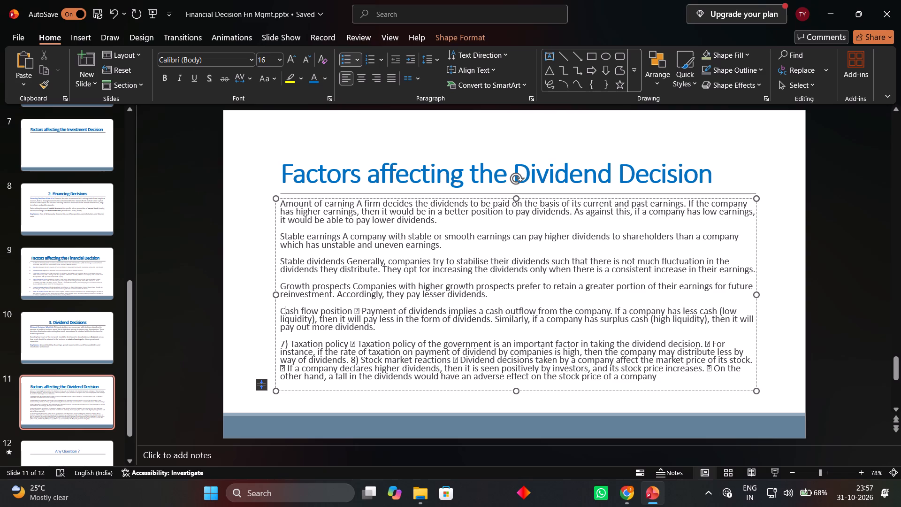
pyautogui.press('Right')
pyautogui.press('Right')
pyautogui.press('Right')
pyautogui.press('Right')
pyautogui.press('Right')
pyautogui.press('Right')
pyautogui.press('Right')
pyautogui.press('Right')
pyautogui.press('Right')
pyautogui.press('Right')
pyautogui.press('Right')
pyautogui.press('Right')
pyautogui.press('Right')
pyautogui.press('Right')
pyautogui.press('Right')
pyautogui.press('Right')
pyautogui.press('Right')
pyautogui.press('Right')
pyautogui.press('Right')
pyautogui.press('BackSpace')
pyautogui.press('BackSpace')
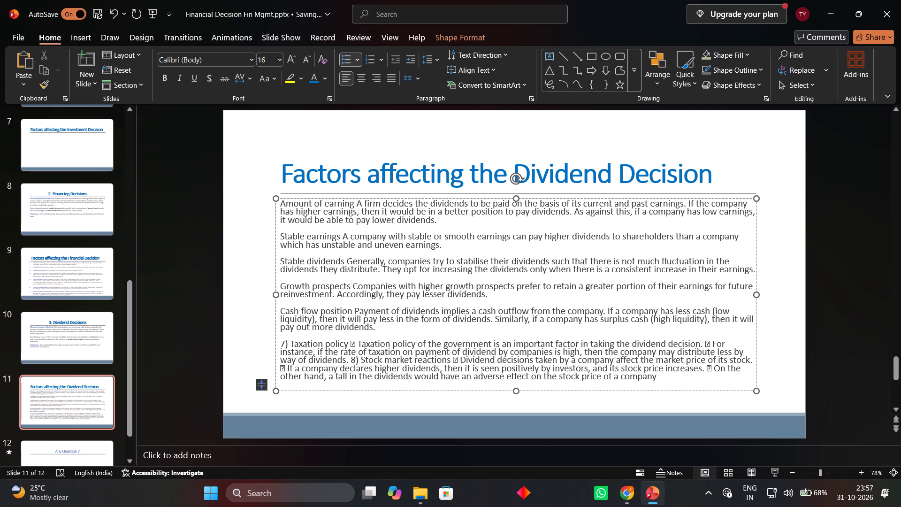
# Delete the number 7) and the stray bullet symbol following the Taxation policy heading.
pyautogui.click(359, 340)
pyautogui.press('Left')
pyautogui.press('BackSpace')
pyautogui.press('BackSpace')
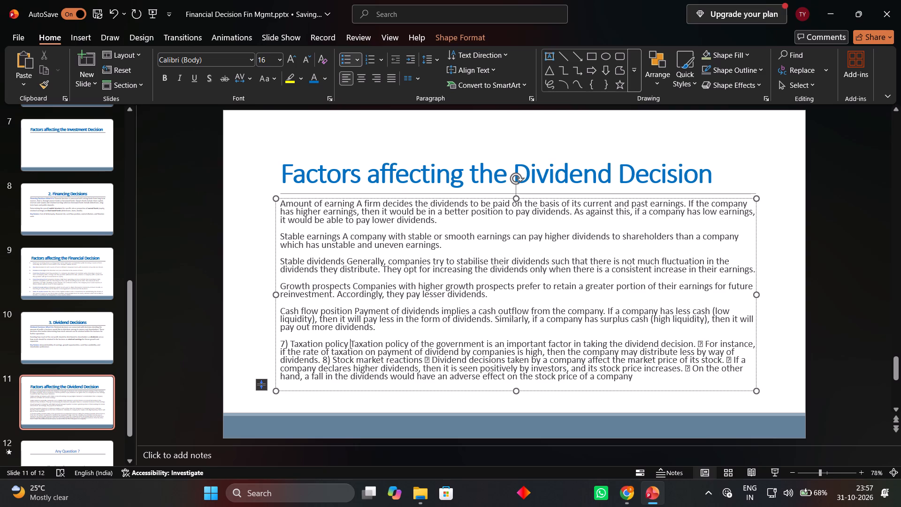
pyautogui.click(290, 343)
pyautogui.press('BackSpace')
pyautogui.press('BackSpace')
pyautogui.press('BackSpace')
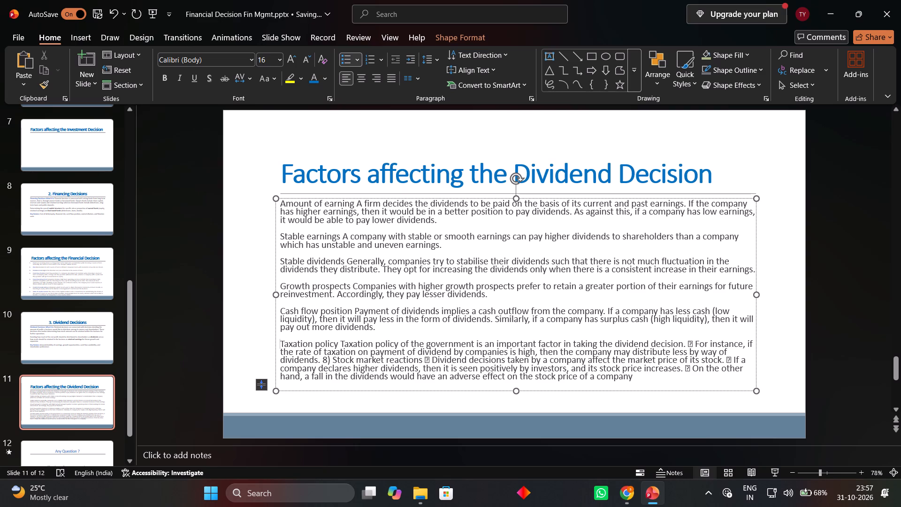
# Remove the number 8) and the bullet symbol after the Stock market reactions heading, and start that factor in its own paragraph.
pyautogui.click(434, 358)
pyautogui.press('BackSpace')
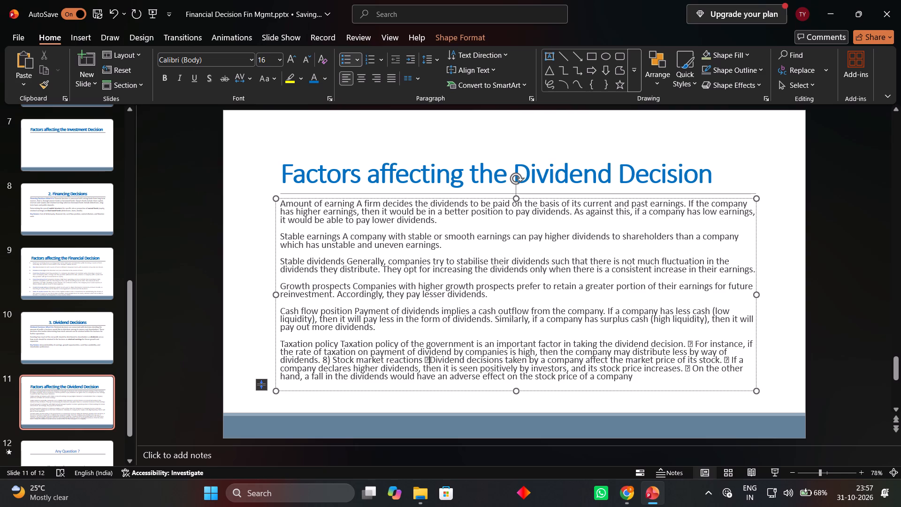
pyautogui.press('BackSpace')
pyautogui.press('Left')
pyautogui.press('Left')
pyautogui.press('Left')
pyautogui.press('Left')
pyautogui.press('Left')
pyautogui.press('Left')
pyautogui.press('Left')
pyautogui.press('Left')
pyautogui.press('Left')
pyautogui.press('Left')
pyautogui.press('Left')
pyautogui.press('Left')
pyautogui.press('Left')
pyautogui.press('Left')
pyautogui.press('Left')
pyautogui.press('Left')
pyautogui.press('Left')
pyautogui.press('Left')
pyautogui.press('Left')
pyautogui.press('Left')
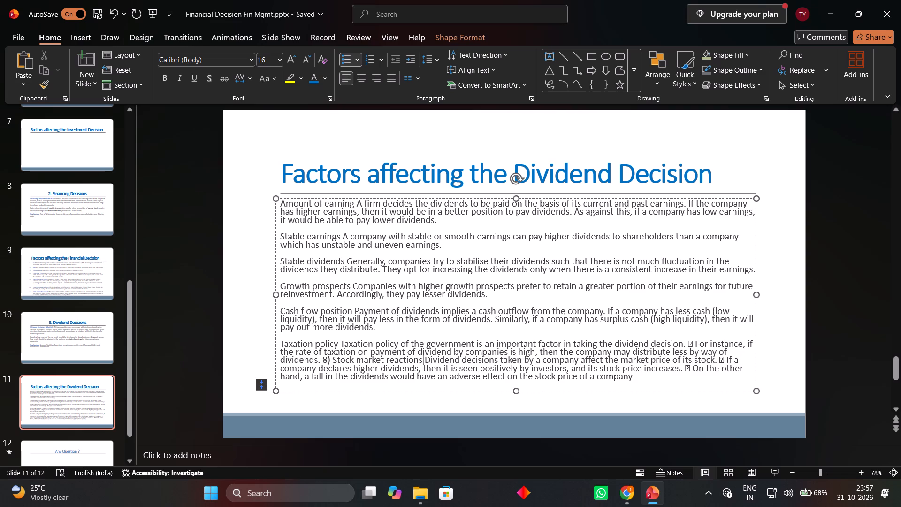
pyautogui.press('Left')
pyautogui.press('BackSpace')
pyautogui.press('BackSpace')
pyautogui.press('BackSpace')
pyautogui.press('BackSpace')
pyautogui.press('Return')
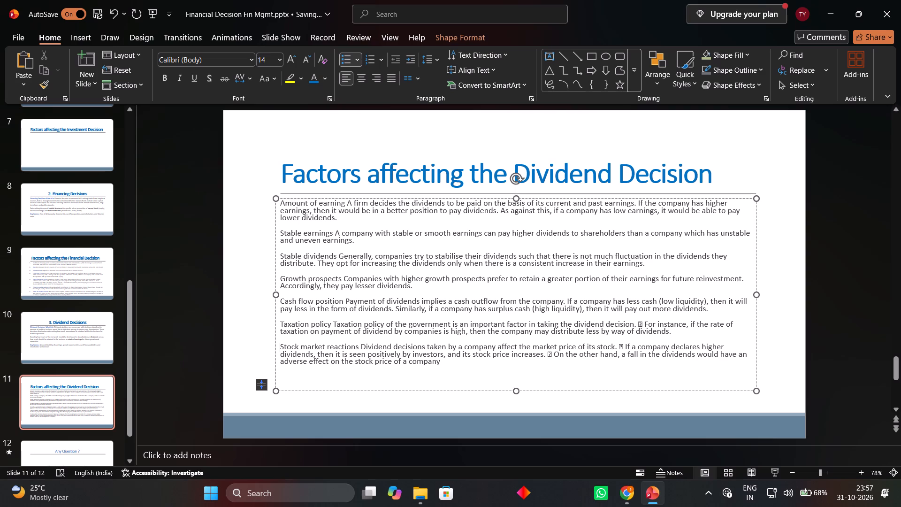
# Enlarge the body text box by extending its lower edge slightly over the slide's footer band and widening it slightly to the right.
pyautogui.moveTo(517, 391); pyautogui.dragTo(517, 374)
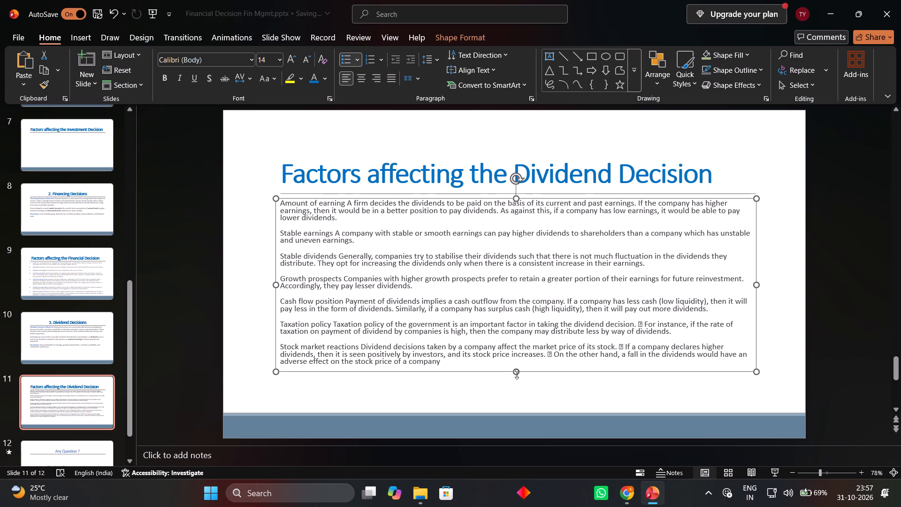
pyautogui.moveTo(517, 371); pyautogui.dragTo(524, 411)
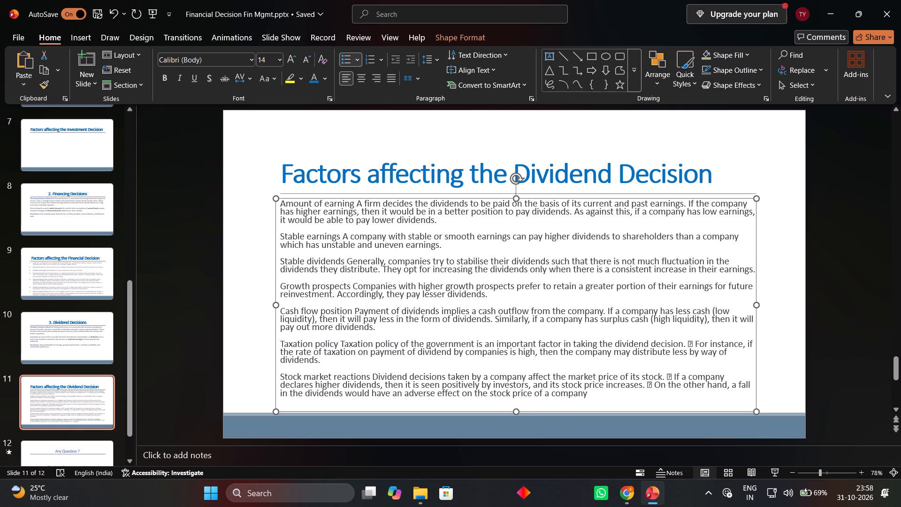
pyautogui.moveTo(515, 411); pyautogui.dragTo(517, 421)
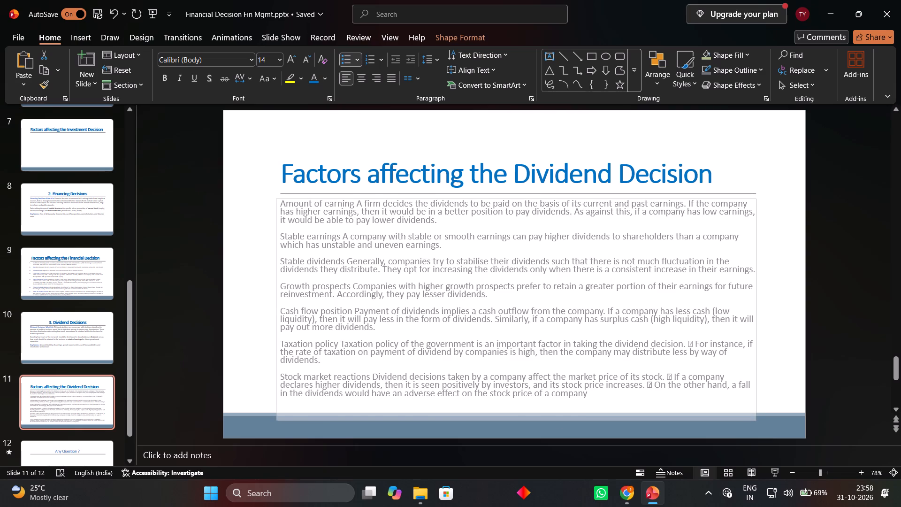
pyautogui.moveTo(517, 421); pyautogui.dragTo(519, 421)
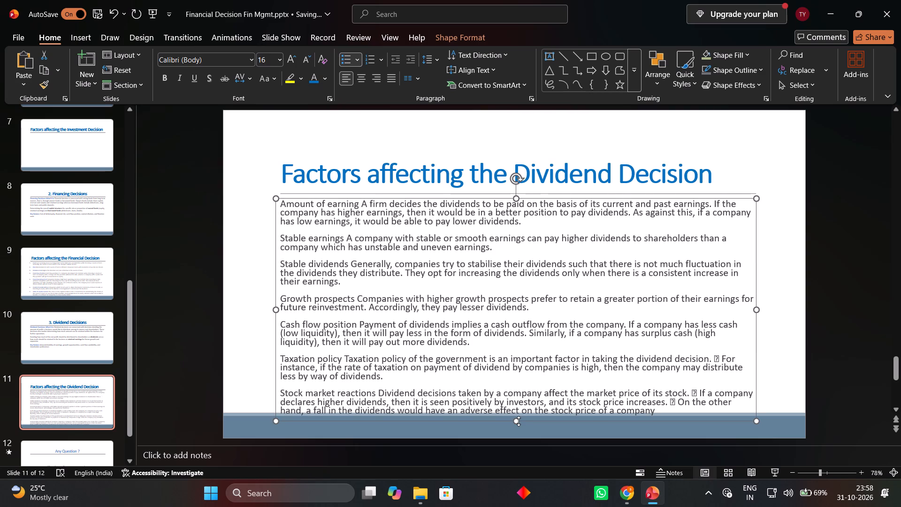
pyautogui.moveTo(519, 421); pyautogui.dragTo(517, 411)
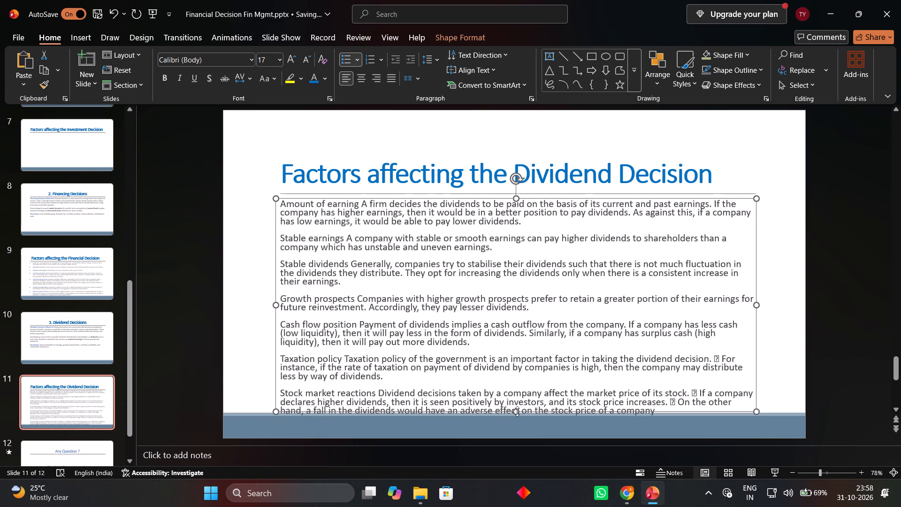
pyautogui.click(517, 411)
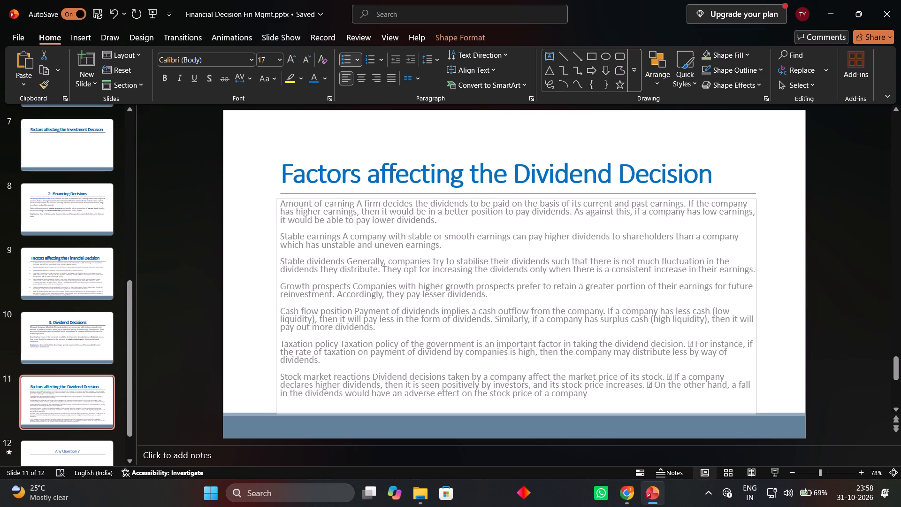
pyautogui.moveTo(519, 415); pyautogui.dragTo(519, 419)
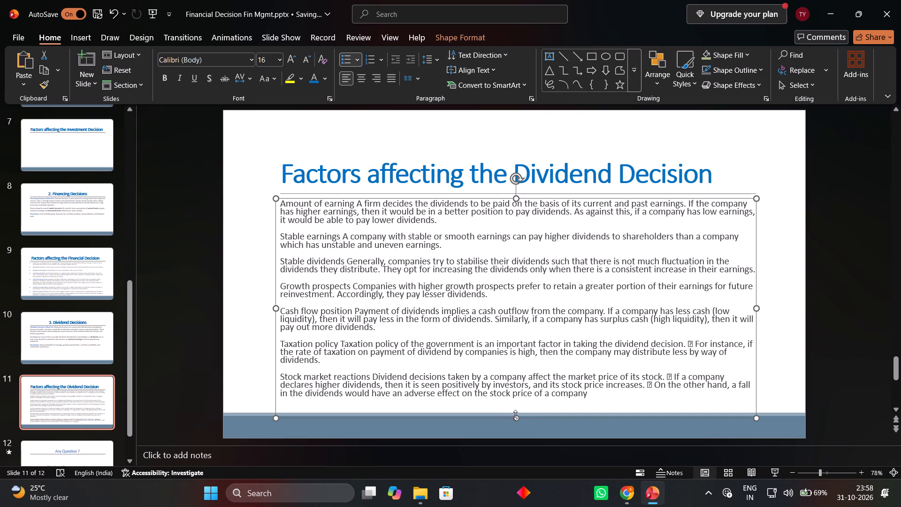
pyautogui.click(518, 421)
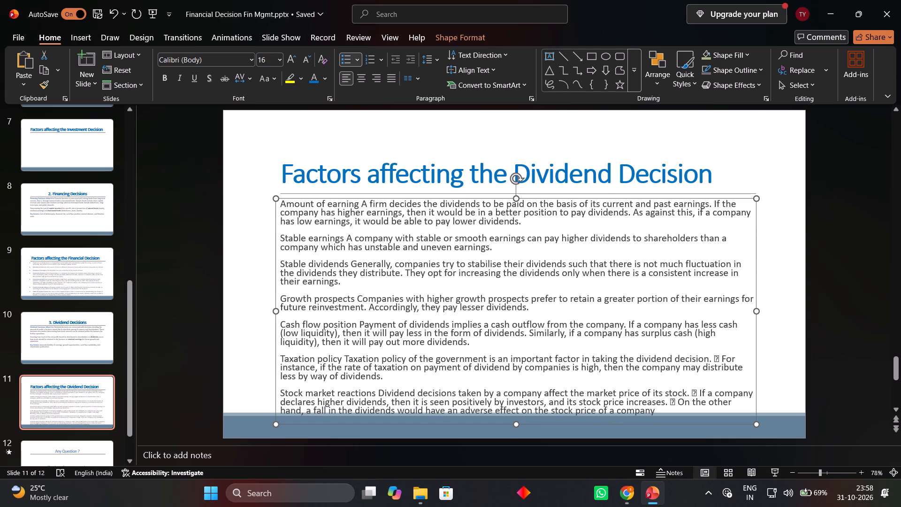
pyautogui.click(760, 311)
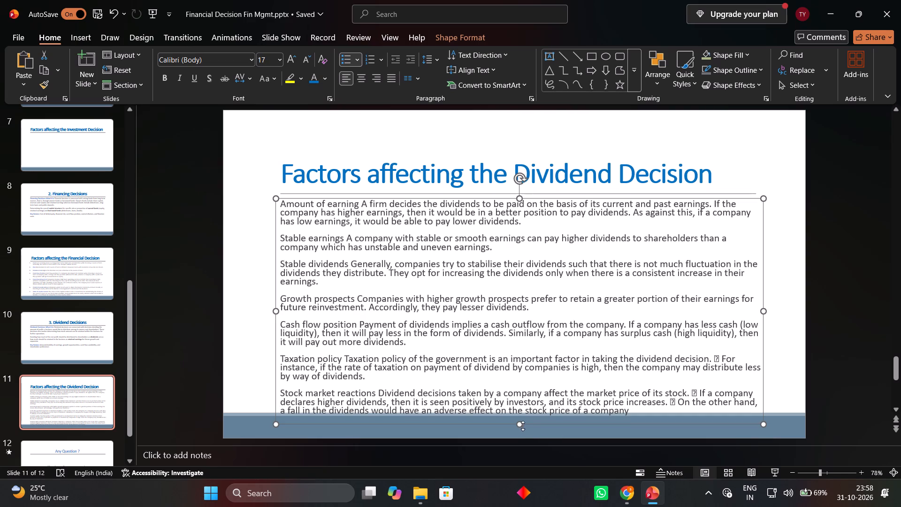
pyautogui.moveTo(520, 424); pyautogui.dragTo(518, 418)
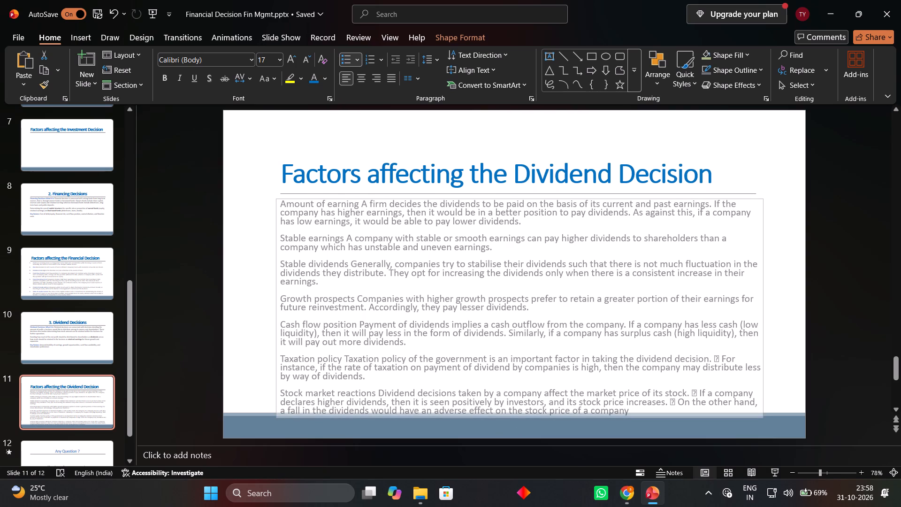
pyautogui.moveTo(518, 418); pyautogui.dragTo(519, 419)
pyautogui.click(519, 419)
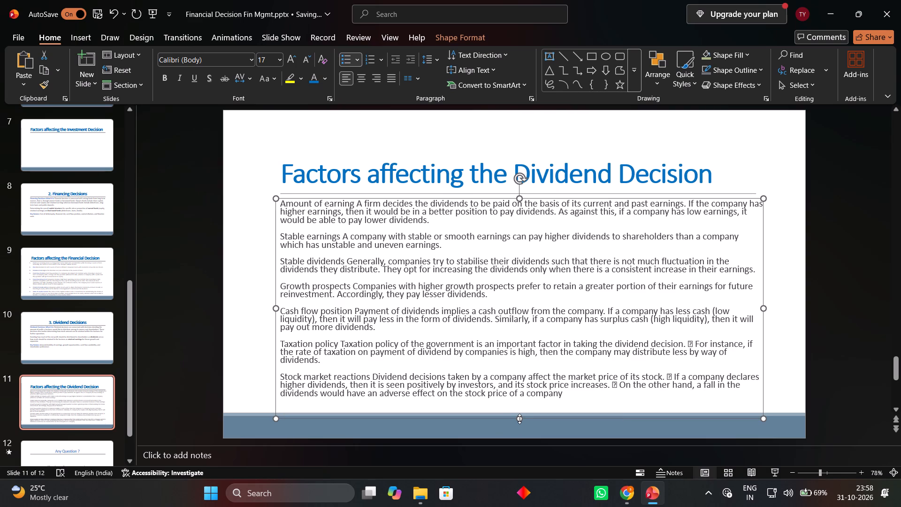
pyautogui.click(519, 419)
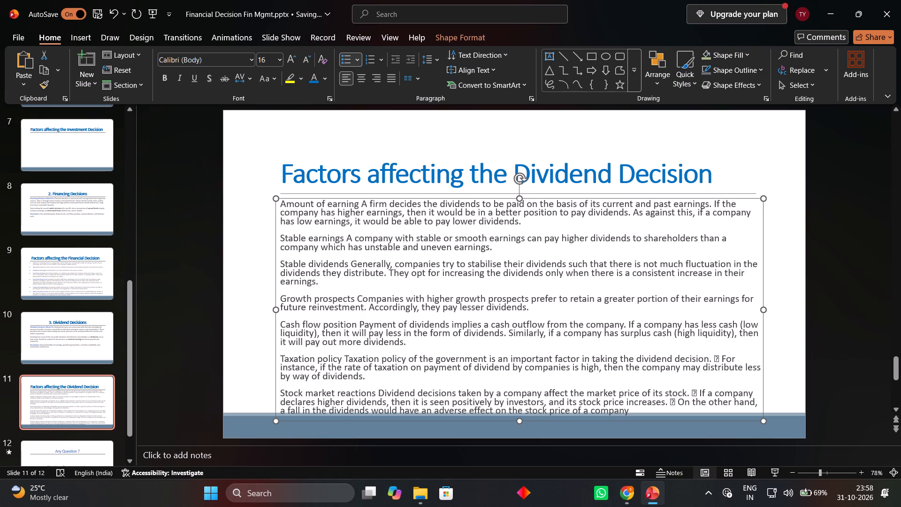
# Nudge the body text box up slightly towards the line beneath the slide title.
pyautogui.click(526, 198)
pyautogui.press('Up')
pyautogui.press('Up')
pyautogui.press('Up')
pyautogui.press('Up')
pyautogui.press('Up')
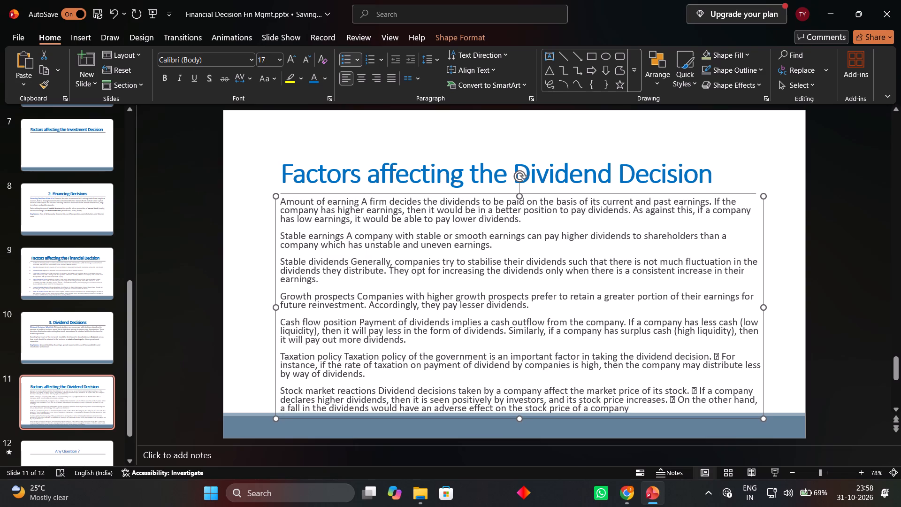
pyautogui.press('Up')
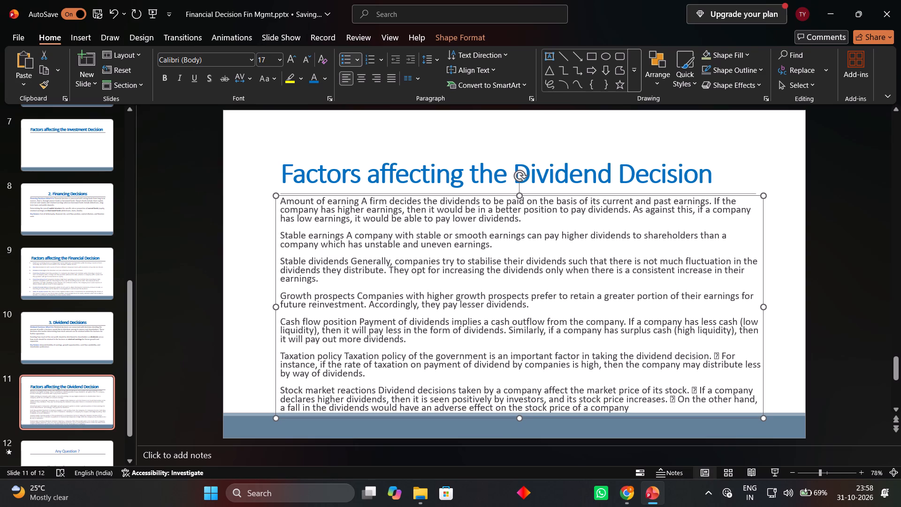
# Delete the stray bullet symbol before "On the other hand" in the Stock market reactions paragraph.
pyautogui.click(679, 400)
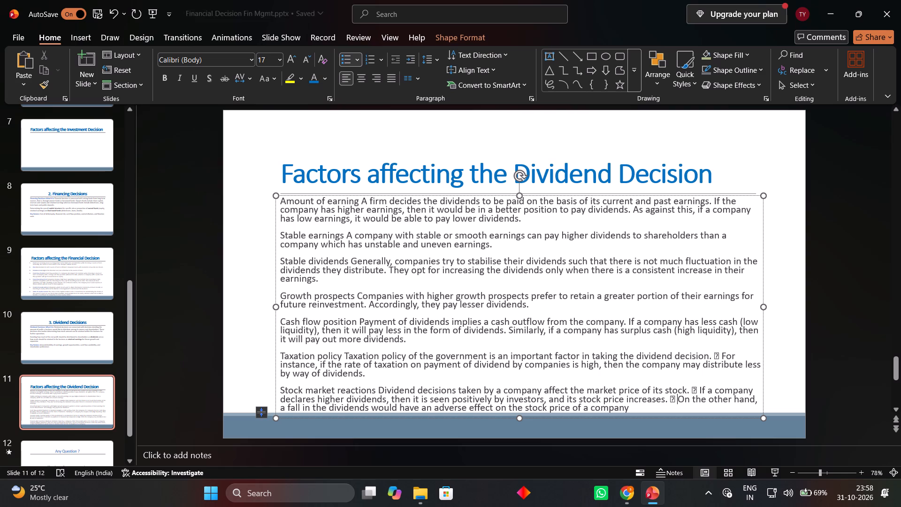
pyautogui.press('BackSpace')
pyautogui.press('BackSpace')
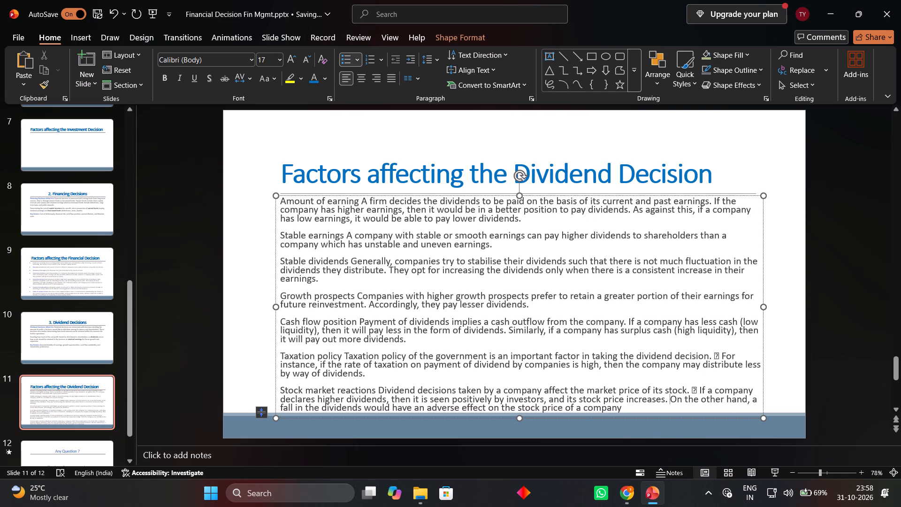
# Apply 1. 2. 3. style numbering to all the factor paragraphs in the Dividend Decision body text.
pyautogui.moveTo(623, 409); pyautogui.dragTo(252, 185)
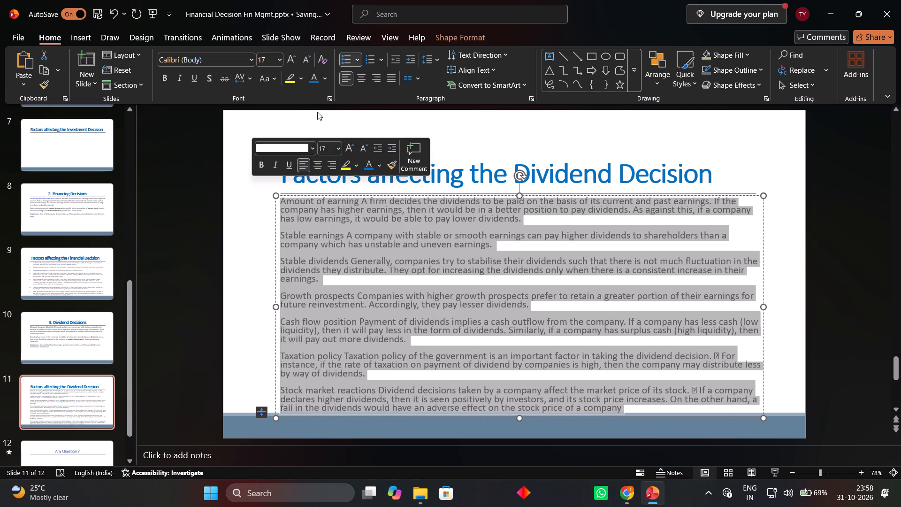
pyautogui.doubleClick(377, 57)
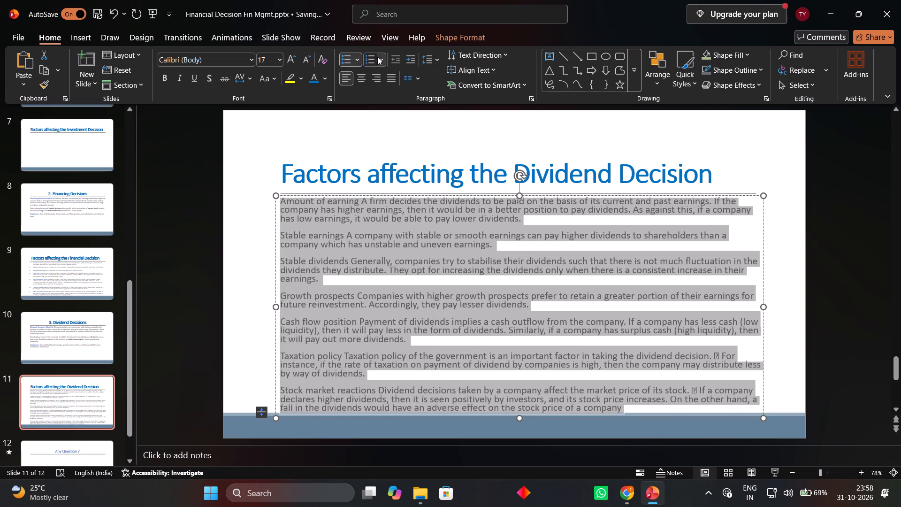
pyautogui.click(377, 57)
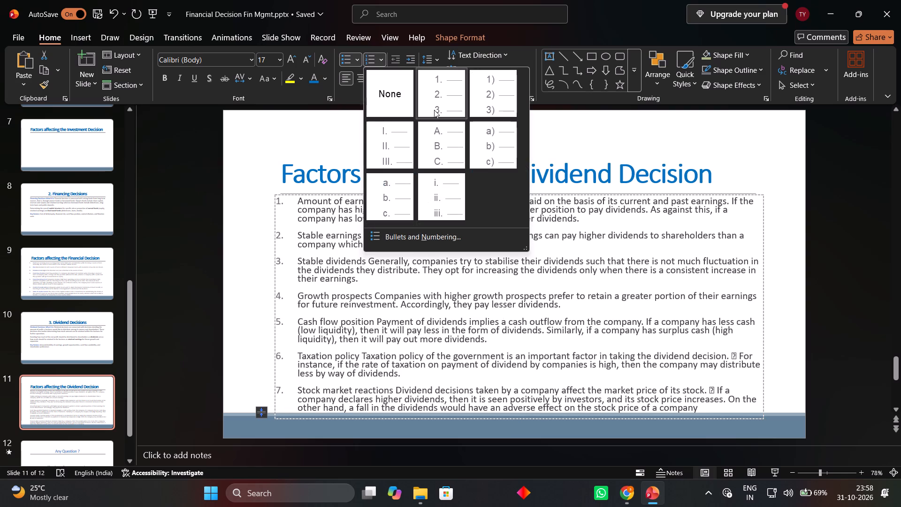
pyautogui.click(434, 110)
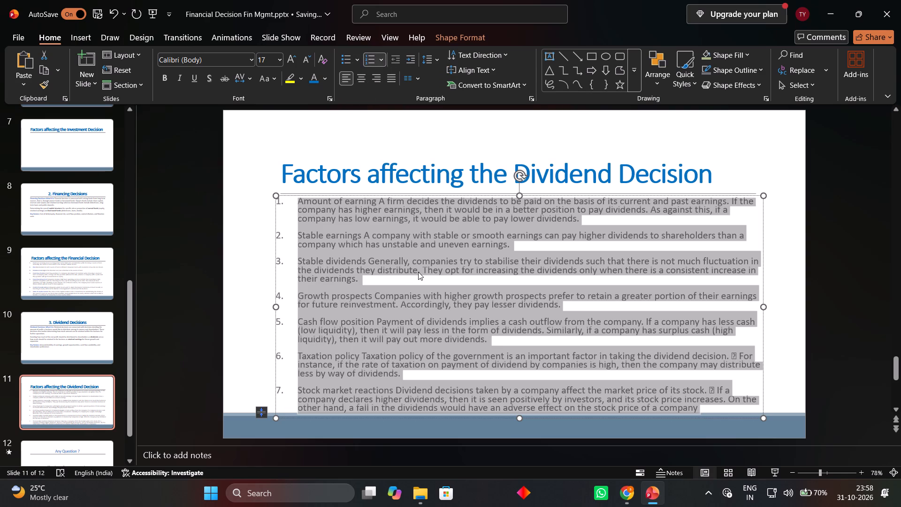
pyautogui.click(419, 272)
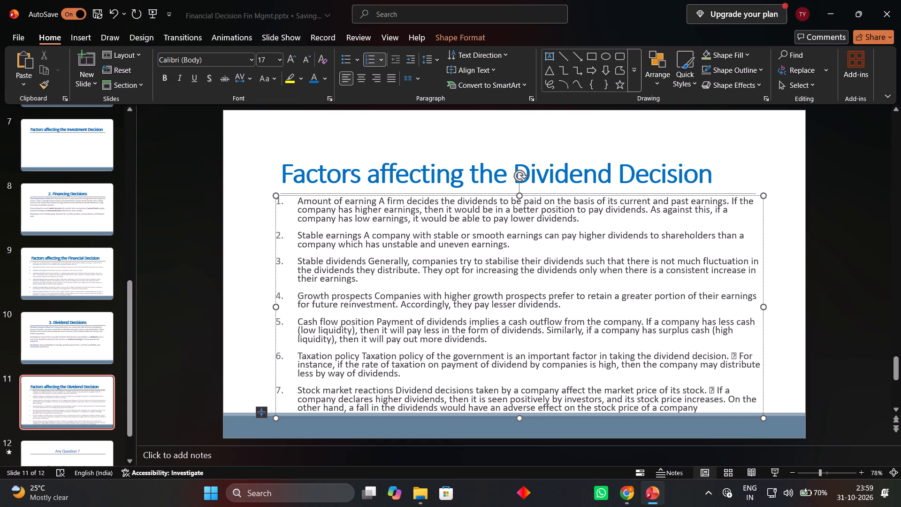
# Format the heading words "Amount of earning" in the first item as bold blue text.
pyautogui.click(377, 200)
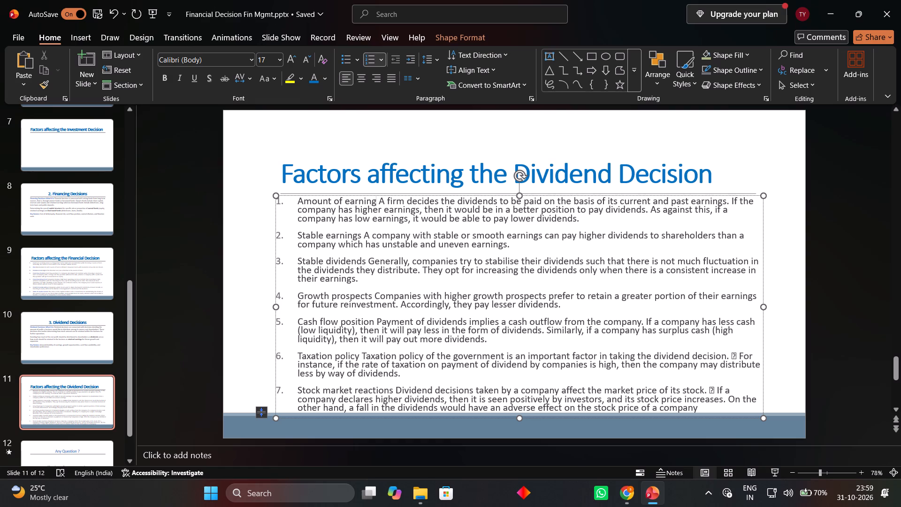
pyautogui.hotkey('shift', 'Left')
pyautogui.hotkey('shift', 'Left')
pyautogui.hotkey('shift', 'Left')
pyautogui.hotkey('shift', 'Left')
pyautogui.hotkey('shift', 'Left')
pyautogui.hotkey('shift', 'Left')
pyautogui.hotkey('shift', 'Left')
pyautogui.hotkey('shift', 'Left')
pyautogui.hotkey('shift', 'Left')
pyautogui.hotkey('shift', 'Left')
pyautogui.hotkey('shift', 'Left')
pyautogui.hotkey('shift', 'Left')
pyautogui.hotkey('shift', 'Left')
pyautogui.hotkey('shift', 'Left')
pyautogui.hotkey('shift', 'Left')
pyautogui.hotkey('shift', 'Left')
pyautogui.hotkey('shift', 'Left')
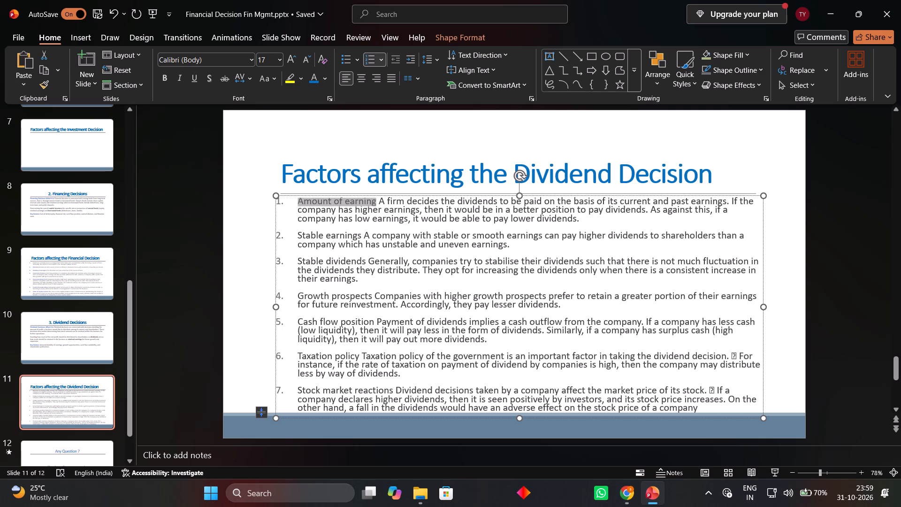
pyautogui.click(314, 78)
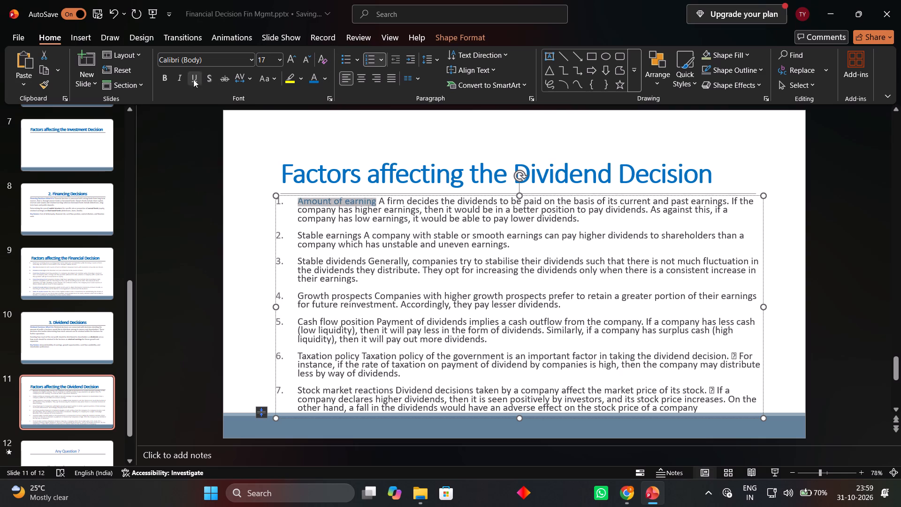
pyautogui.click(166, 80)
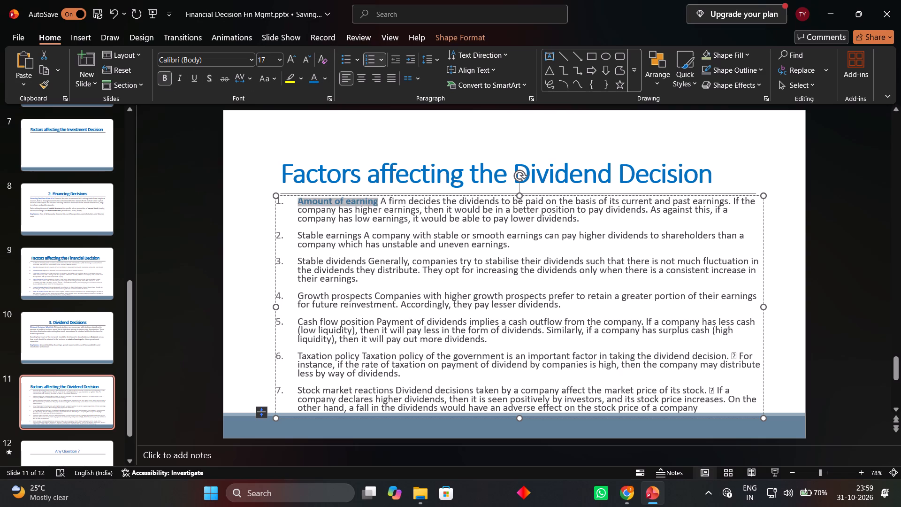
# Format the heading words "Stable earnings" in the second item as bold blue text.
pyautogui.click(361, 235)
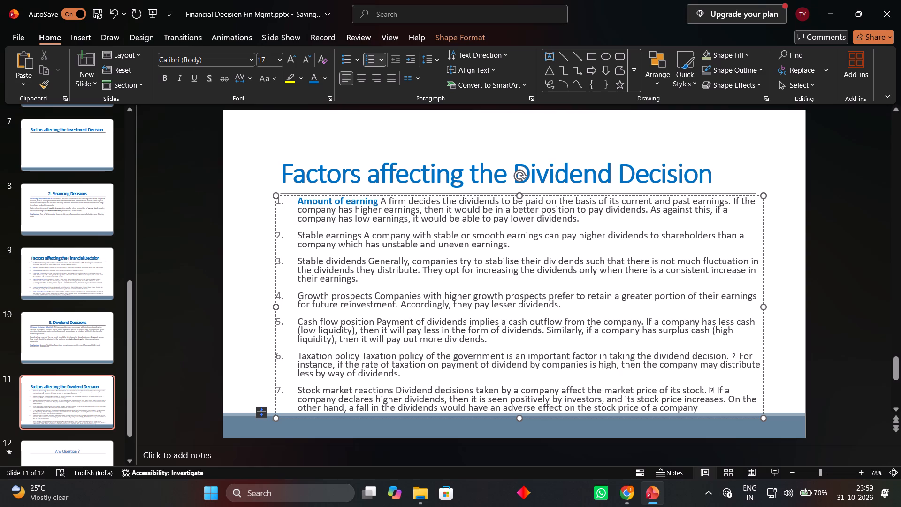
pyautogui.hotkey('shift', 'Left')
pyautogui.hotkey('shift', 'Left')
pyautogui.hotkey('shift', 'Left')
pyautogui.hotkey('shift', 'Left')
pyautogui.hotkey('shift', 'Left')
pyautogui.hotkey('shift', 'Left')
pyautogui.hotkey('shift', 'Left')
pyautogui.hotkey('shift', 'Left')
pyautogui.hotkey('shift', 'Left')
pyautogui.hotkey('shift', 'Left')
pyautogui.hotkey('shift', 'Left')
pyautogui.hotkey('shift', 'Left')
pyautogui.hotkey('shift', 'Left')
pyautogui.hotkey('shift', 'Left')
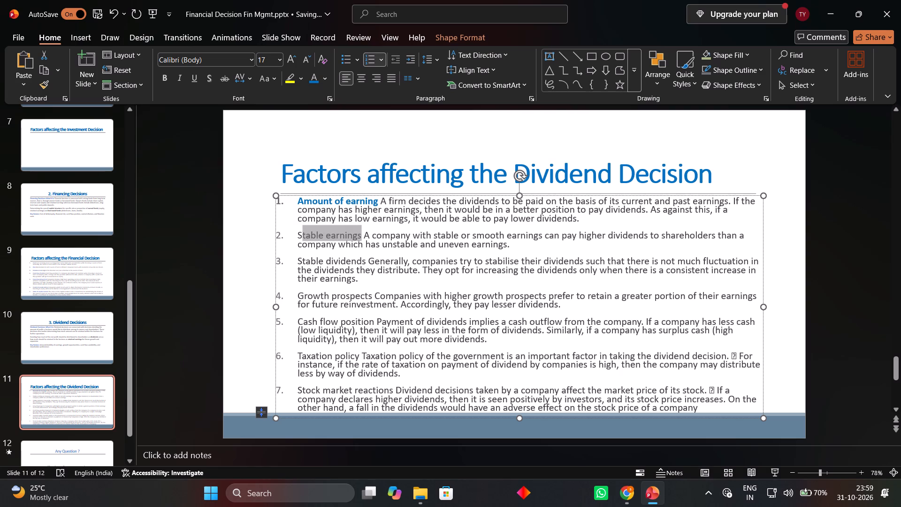
pyautogui.hotkey('shift', 'Left')
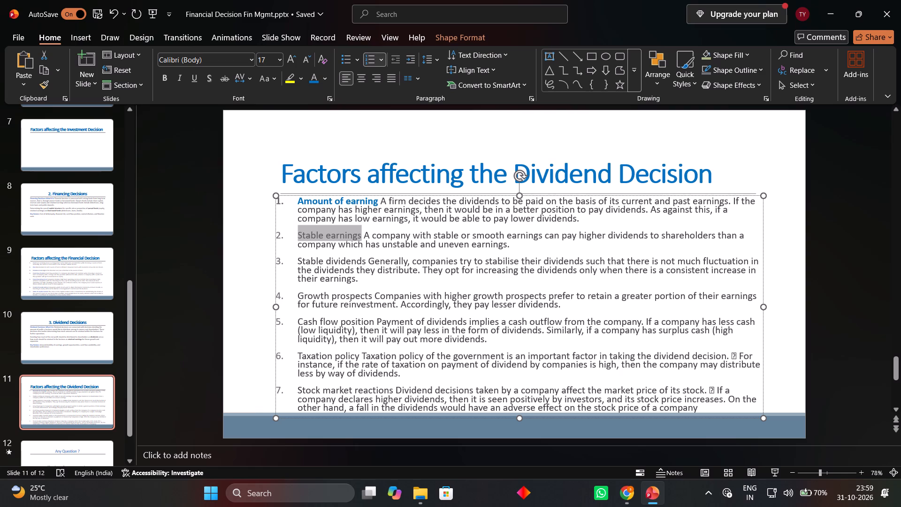
pyautogui.click(315, 82)
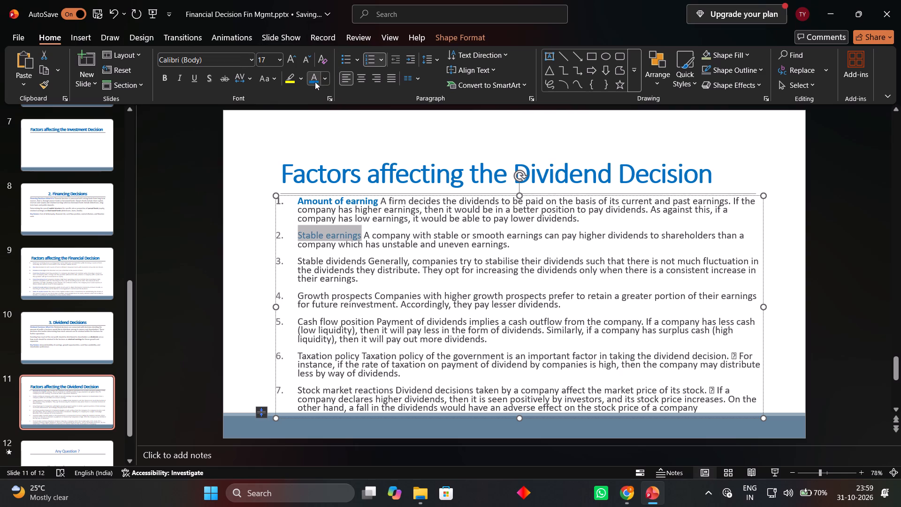
pyautogui.click(158, 84)
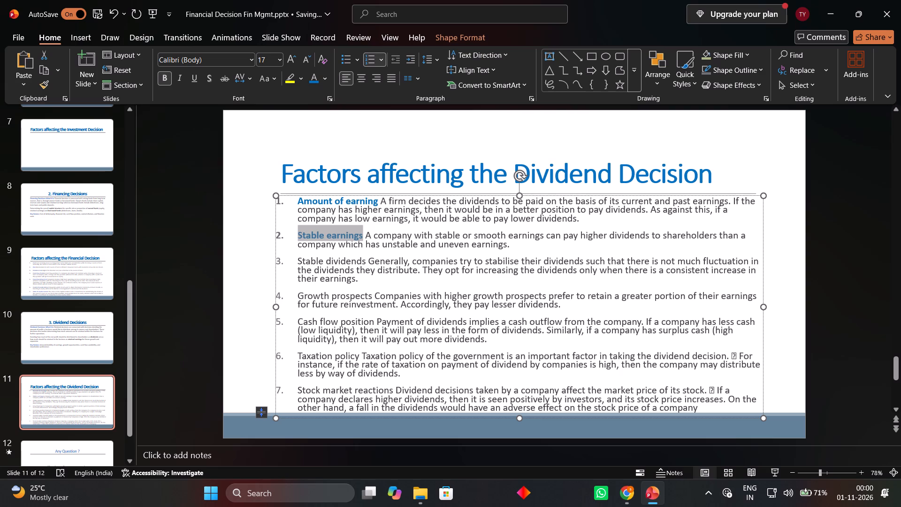
# Delete the entire Stable dividends item from the numbered list.
pyautogui.moveTo(372, 280); pyautogui.dragTo(314, 277)
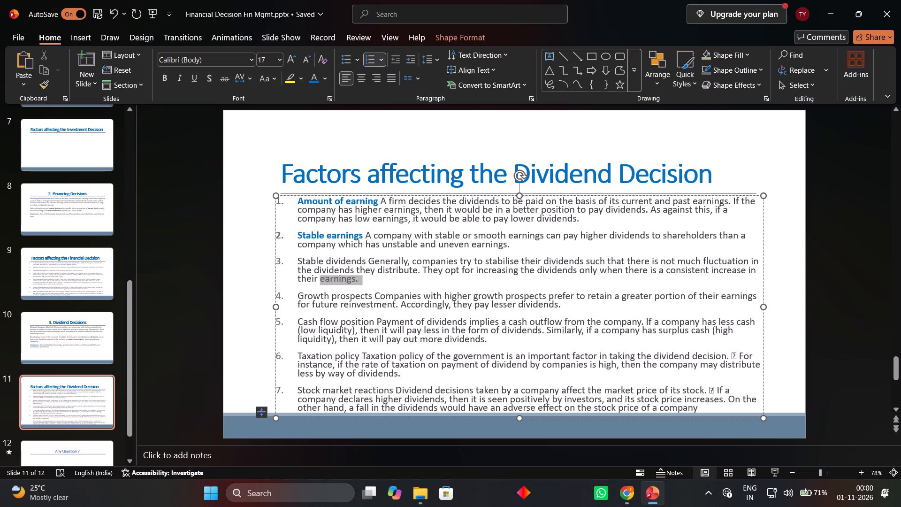
pyautogui.moveTo(314, 277); pyautogui.dragTo(267, 258)
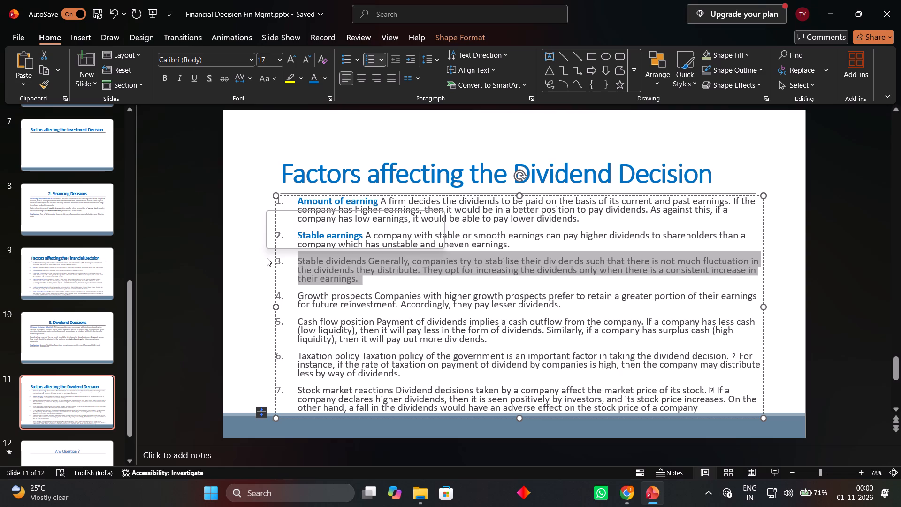
pyautogui.press('BackSpace')
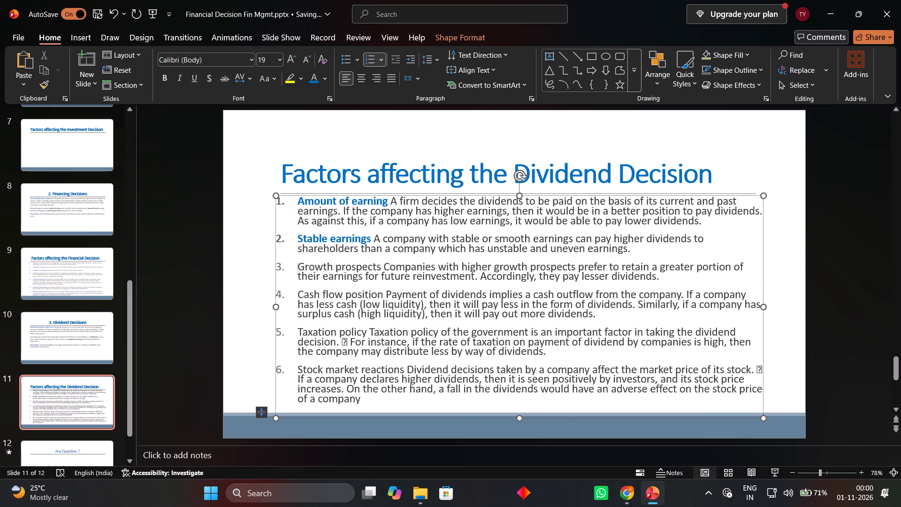
# Format the heading words "Growth prospects" in the third item as bold blue text.
pyautogui.click(378, 268)
pyautogui.moveTo(380, 267); pyautogui.dragTo(324, 267)
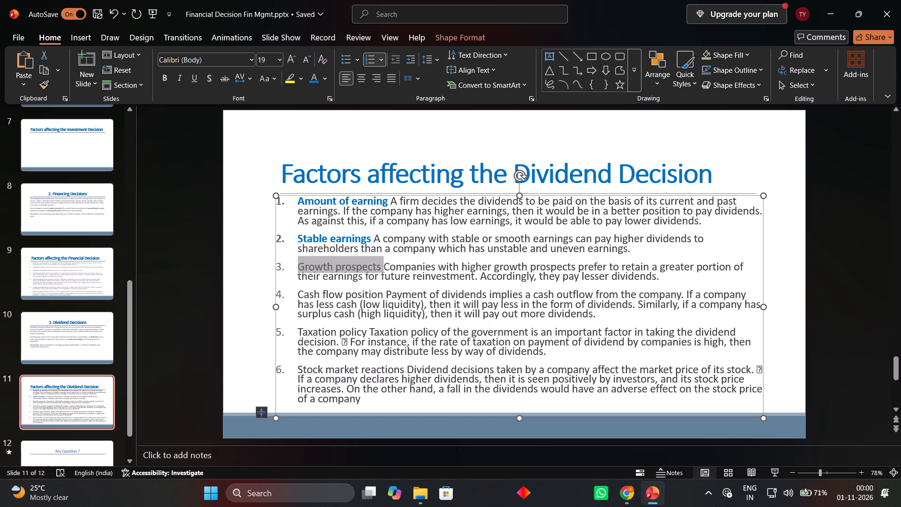
pyautogui.moveTo(324, 267); pyautogui.dragTo(293, 267)
pyautogui.click(305, 242)
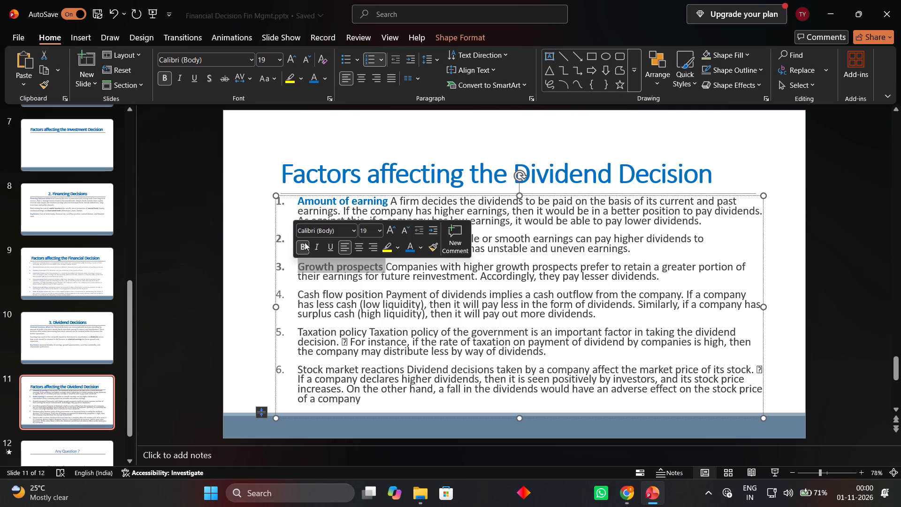
pyautogui.click(410, 250)
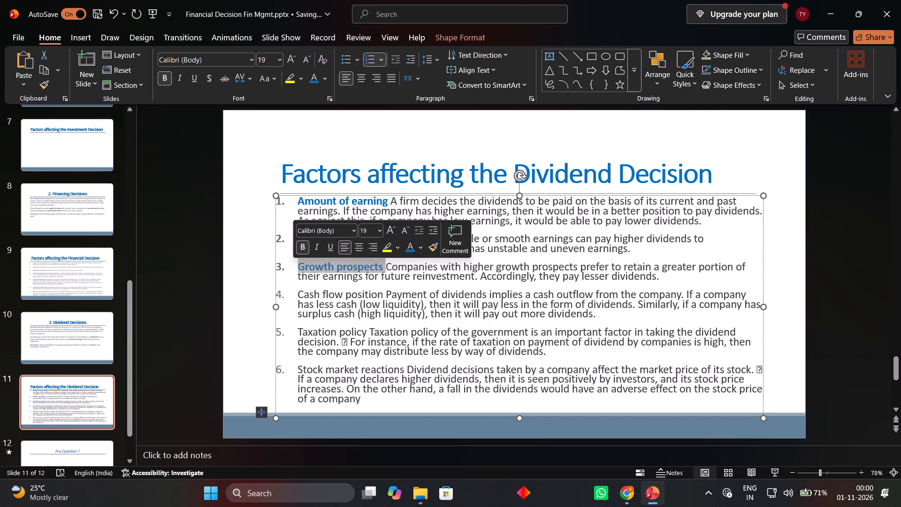
# Format the heading words "Cash flow position" in the fourth item as bold blue, including its initial letter.
pyautogui.moveTo(382, 292); pyautogui.dragTo(365, 293)
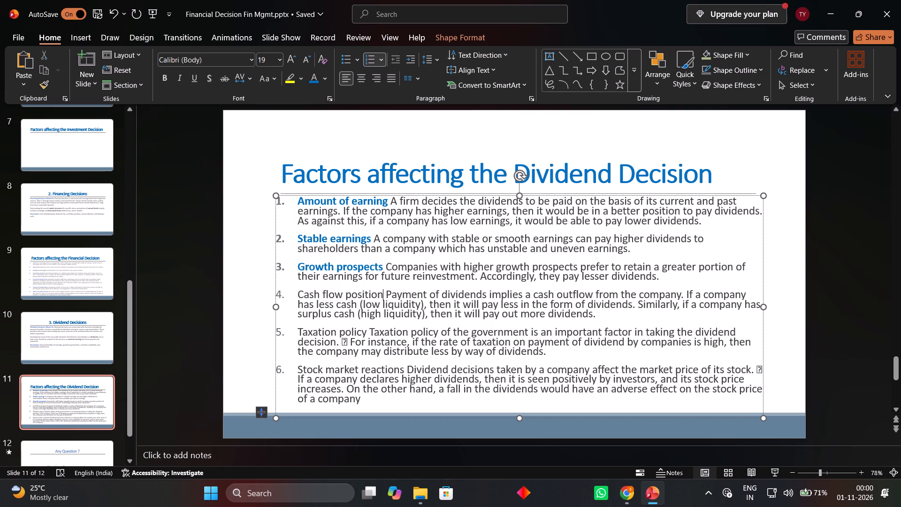
pyautogui.moveTo(365, 293); pyautogui.dragTo(304, 294)
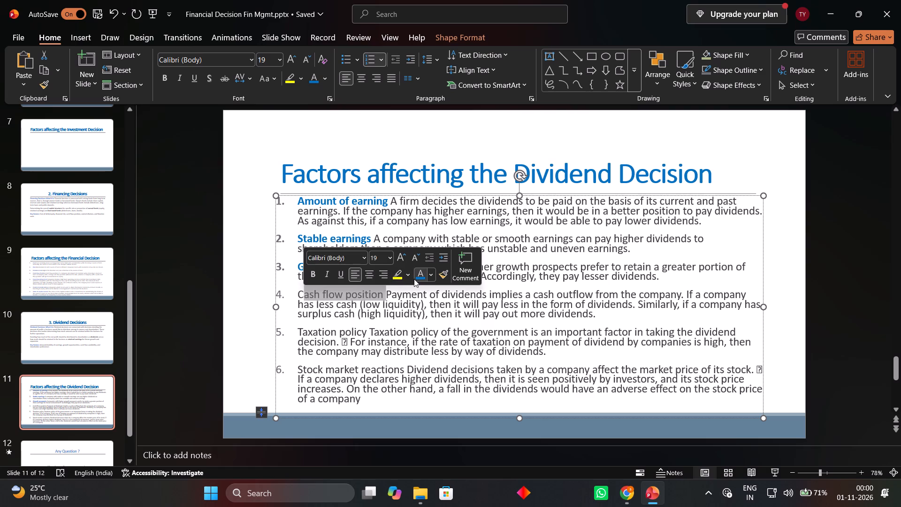
pyautogui.click(414, 279)
pyautogui.click(308, 275)
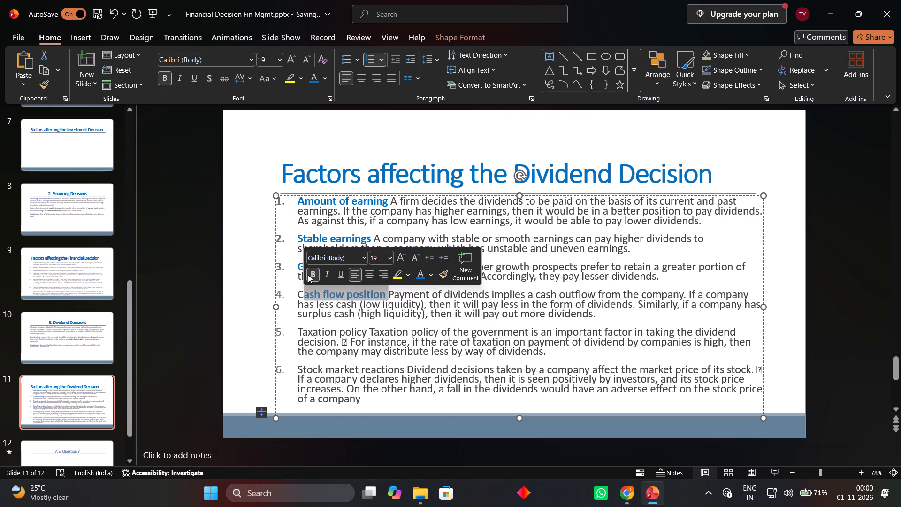
pyautogui.hotkey('shift', 'Left')
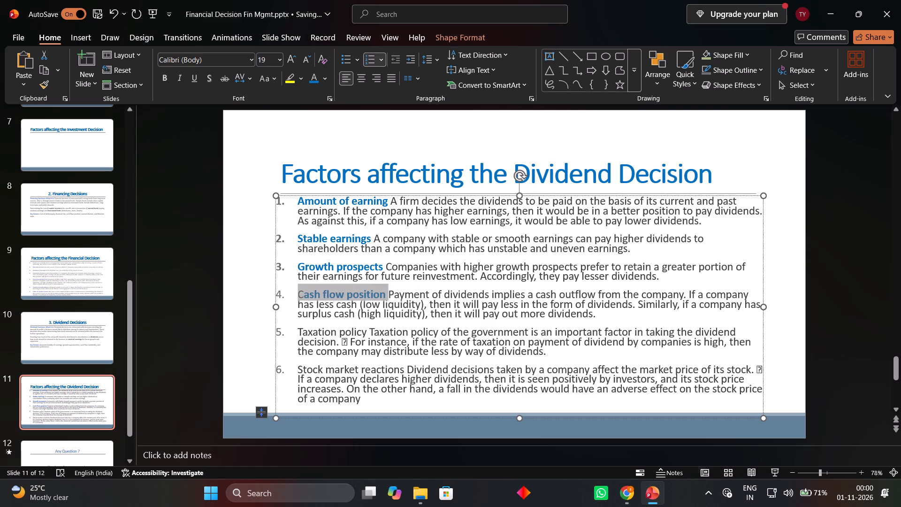
pyautogui.click(159, 78)
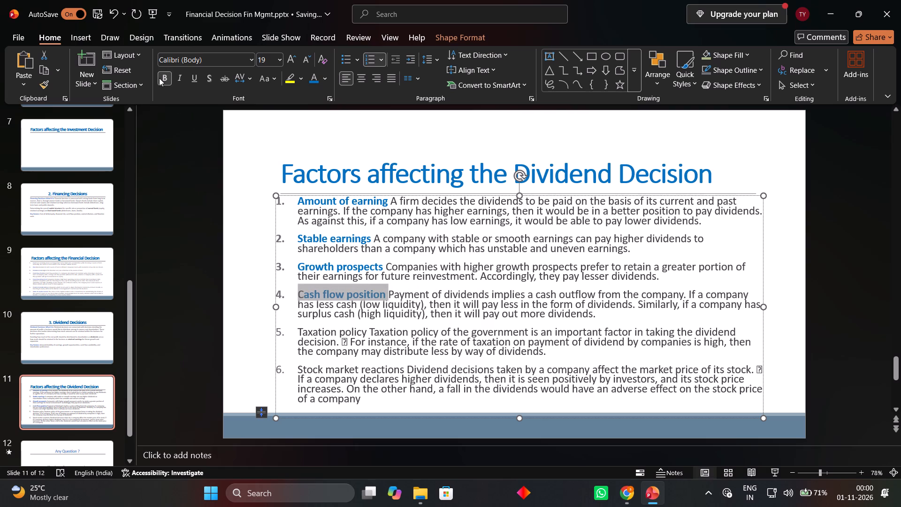
pyautogui.click(318, 81)
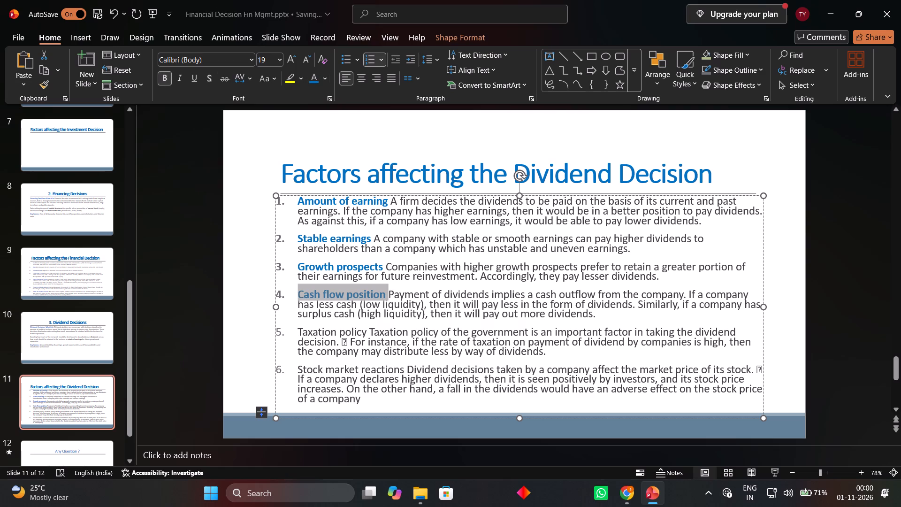
# Delete the stray bullet symbol before "For instance" in the Taxation policy item.
pyautogui.click(350, 342)
pyautogui.press('BackSpace')
pyautogui.press('BackSpace')
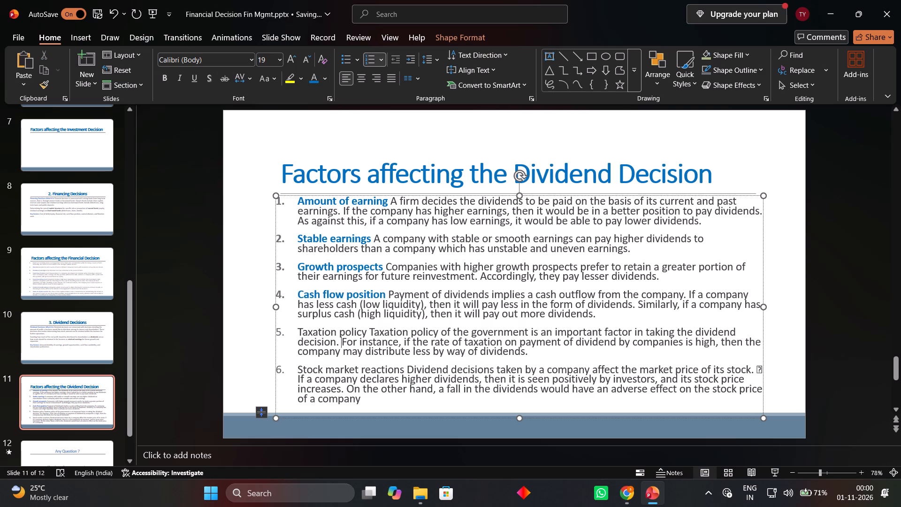
# Delete the stray bullet symbol before "If a company declares" in the Stock market reactions item, keeping a single space there.
pyautogui.click(750, 370)
pyautogui.press('Right')
pyautogui.press('Right')
pyautogui.press('Right')
pyautogui.press('Right')
pyautogui.press('BackSpace')
pyautogui.press('BackSpace')
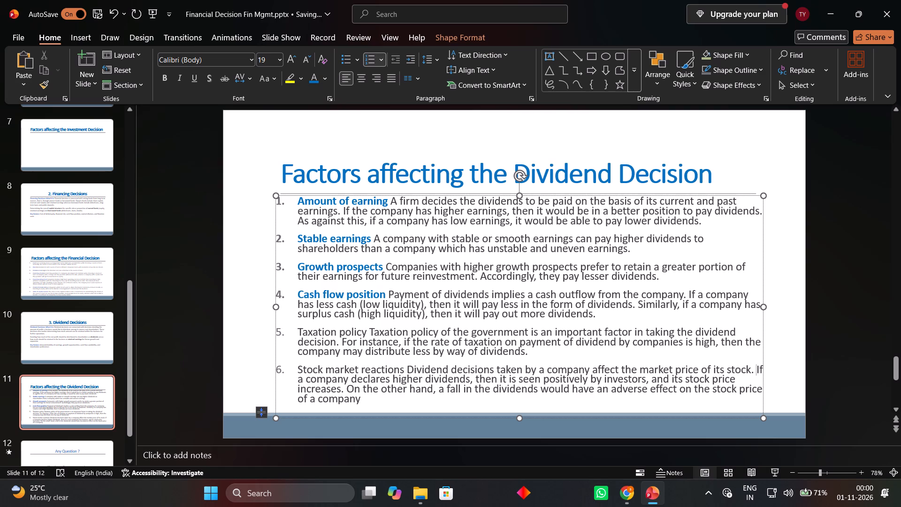
pyautogui.press('BackSpace')
pyautogui.press('space')
# Format the heading words "Taxation policy" in the fifth item as bold blue text.
pyautogui.click(304, 330)
pyautogui.press('Left')
pyautogui.hotkey('shift', 'Right')
pyautogui.hotkey('shift', 'Right')
pyautogui.hotkey('shift', 'Right')
pyautogui.hotkey('shift', 'Right')
pyautogui.hotkey('shift', 'Right')
pyautogui.hotkey('shift', 'Right')
pyautogui.hotkey('shift', 'Right')
pyautogui.hotkey('shift', 'Right')
pyautogui.hotkey('shift', 'Right')
pyautogui.hotkey('shift', 'Right')
pyautogui.hotkey('shift', 'Right')
pyautogui.hotkey('shift', 'Right')
pyautogui.hotkey('shift', 'Right')
pyautogui.hotkey('shift', 'Right')
pyautogui.hotkey('shift', 'Right')
pyautogui.hotkey('shift', 'Right')
pyautogui.hotkey('shift', 'Right')
pyautogui.hotkey('shift', 'Right')
pyautogui.hotkey('shift', 'Right')
pyautogui.hotkey('shift', 'Right')
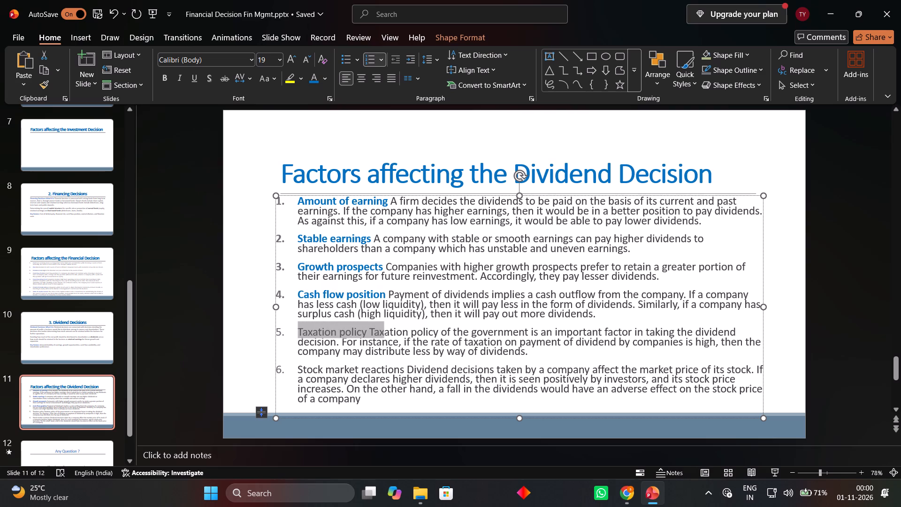
pyautogui.hotkey('shift', 'Left')
pyautogui.hotkey('shift', 'Left')
pyautogui.hotkey('shift', 'Left')
pyautogui.hotkey('shift', 'Left')
pyautogui.hotkey('shift', 'Left')
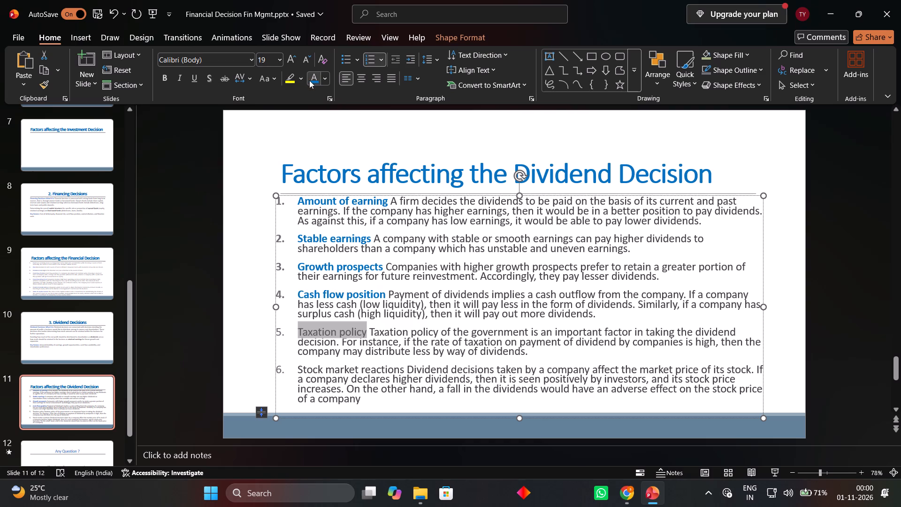
pyautogui.click(309, 80)
pyautogui.click(165, 80)
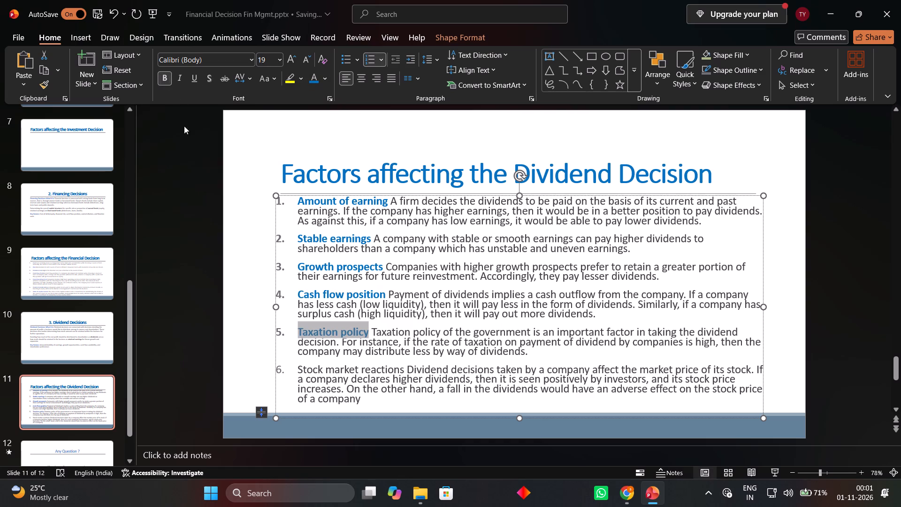
# Format the heading words "Stock market reactions" in the sixth item as bold blue text.
pyautogui.click(301, 370)
pyautogui.press('Left')
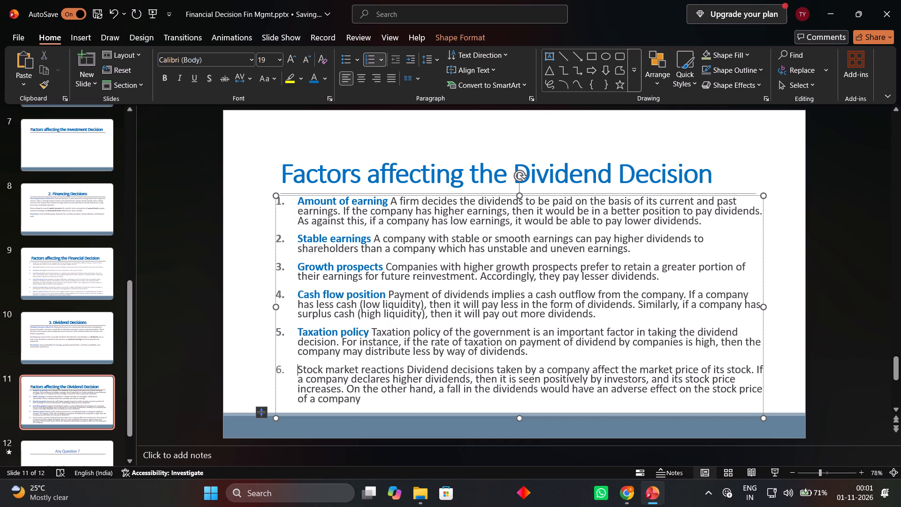
pyautogui.hotkey('shift', 'Right')
pyautogui.hotkey('shift', 'Right')
pyautogui.hotkey('shift', 'Right')
pyautogui.hotkey('shift', 'Right')
pyautogui.hotkey('shift', 'Right')
pyautogui.hotkey('shift', 'Right')
pyautogui.hotkey('shift', 'Right')
pyautogui.hotkey('shift', 'Right')
pyautogui.hotkey('shift', 'Right')
pyautogui.hotkey('shift', 'Right')
pyautogui.hotkey('shift', 'Right')
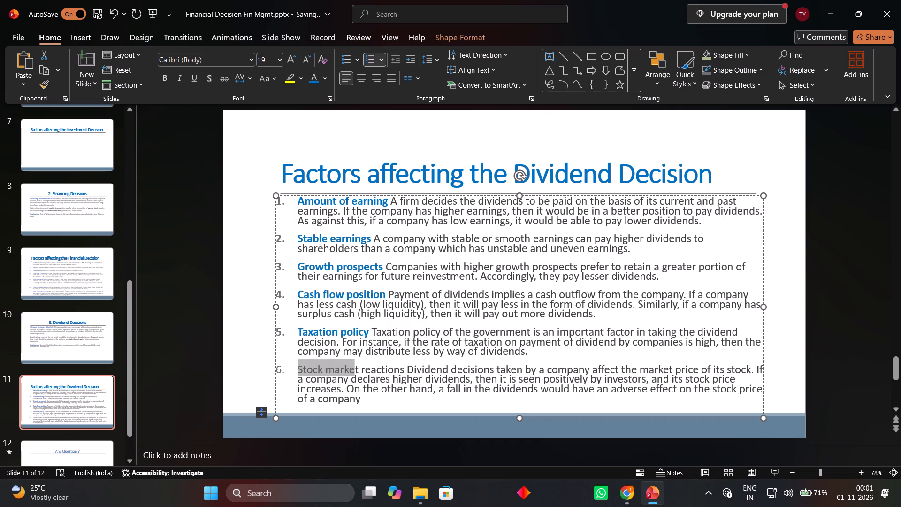
pyautogui.hotkey('shift', 'Right')
pyautogui.hotkey('shift', 'Right')
pyautogui.hotkey('shift', 'Right')
pyautogui.hotkey('shift', 'Right')
pyautogui.hotkey('shift', 'Right')
pyautogui.hotkey('shift', 'Right')
pyautogui.hotkey('shift', 'Right')
pyautogui.hotkey('shift', 'Right')
pyautogui.hotkey('shift', 'Right')
pyautogui.hotkey('shift', 'Right')
pyautogui.hotkey('shift', 'Right')
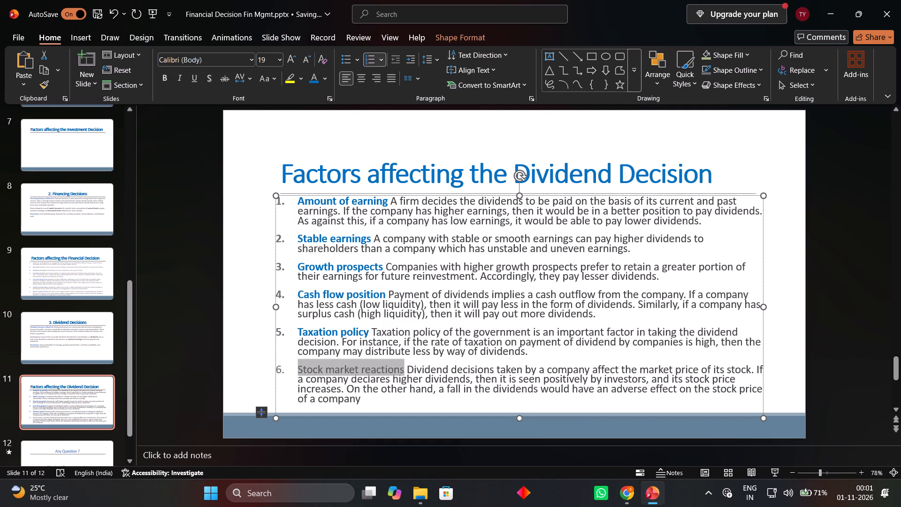
pyautogui.click(168, 79)
pyautogui.click(317, 81)
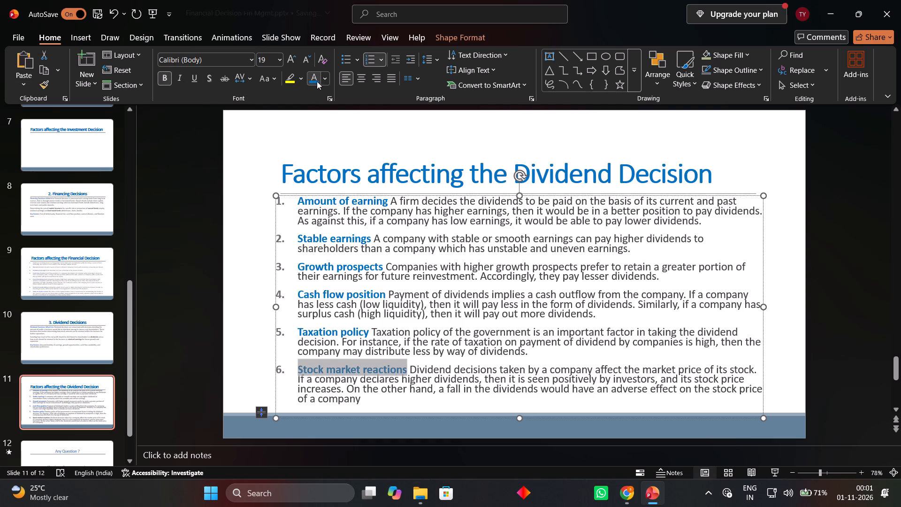
pyautogui.click(563, 362)
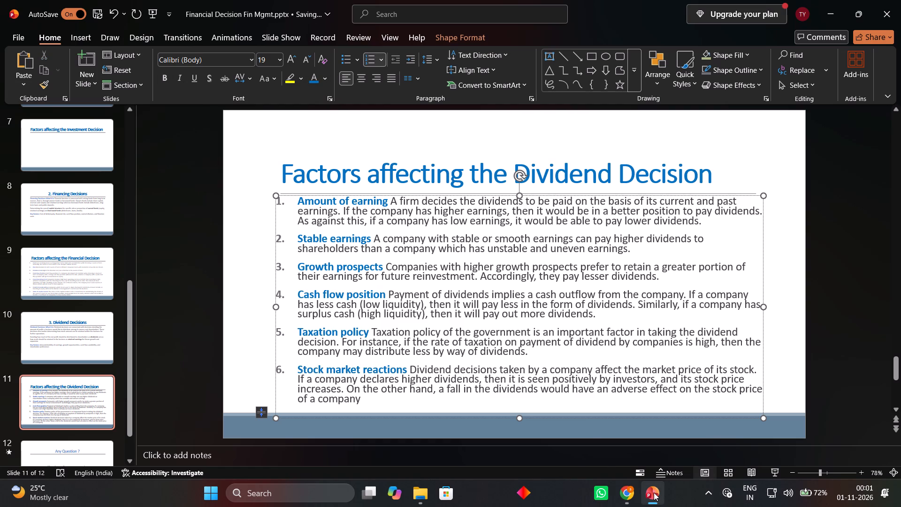
# Switch to the Financial Management notes in Chrome and review the dividend factors listed after Stock market reactions.
pyautogui.click(654, 492)
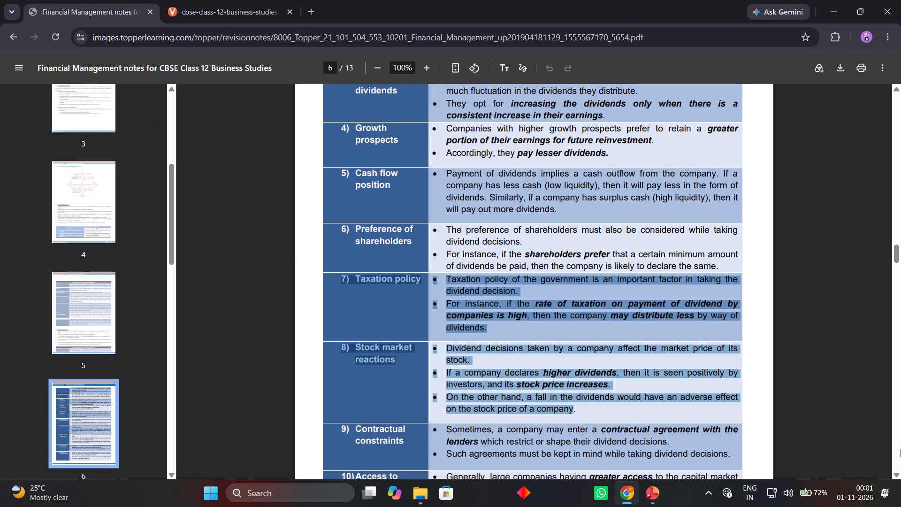
pyautogui.tripleClick(899, 476)
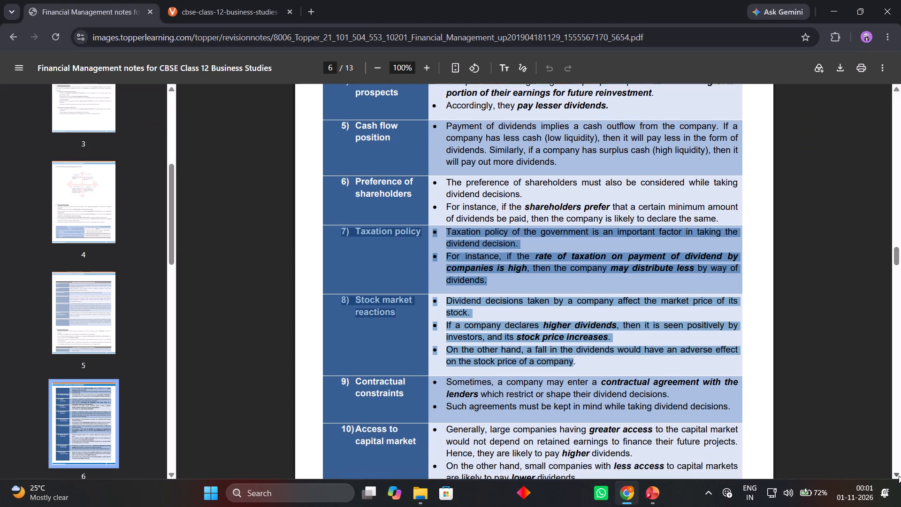
pyautogui.tripleClick(899, 476)
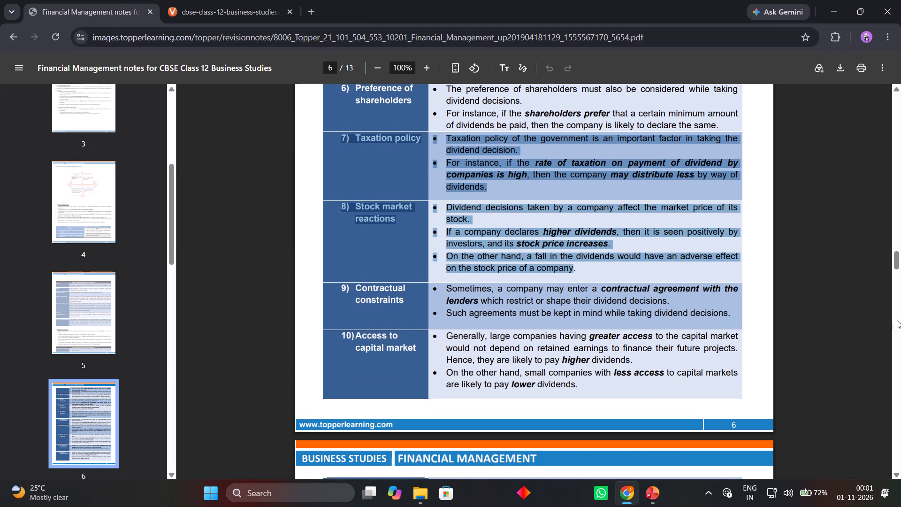
pyautogui.click(655, 494)
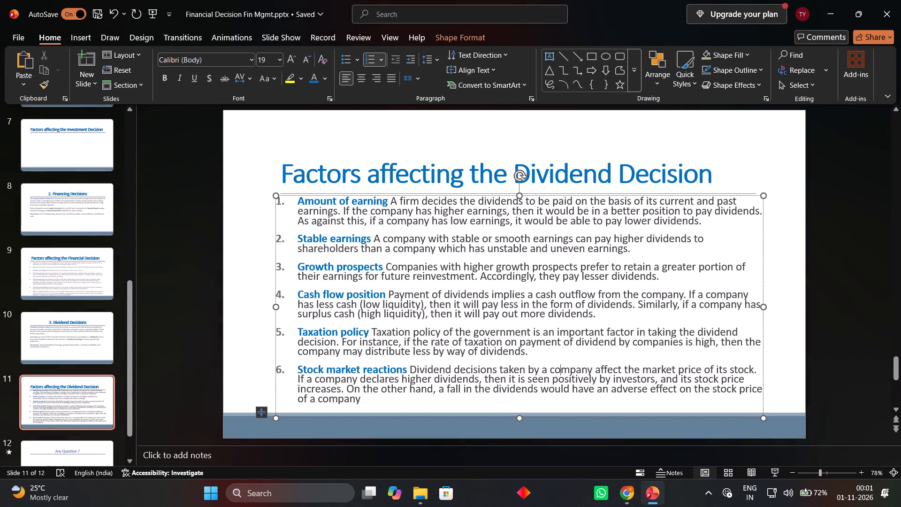
# Return to the "Factors affecting the Investment Decision" slide in PowerPoint and place the text cursor in its empty body placeholder.
pyautogui.click(97, 418)
pyautogui.press('Up')
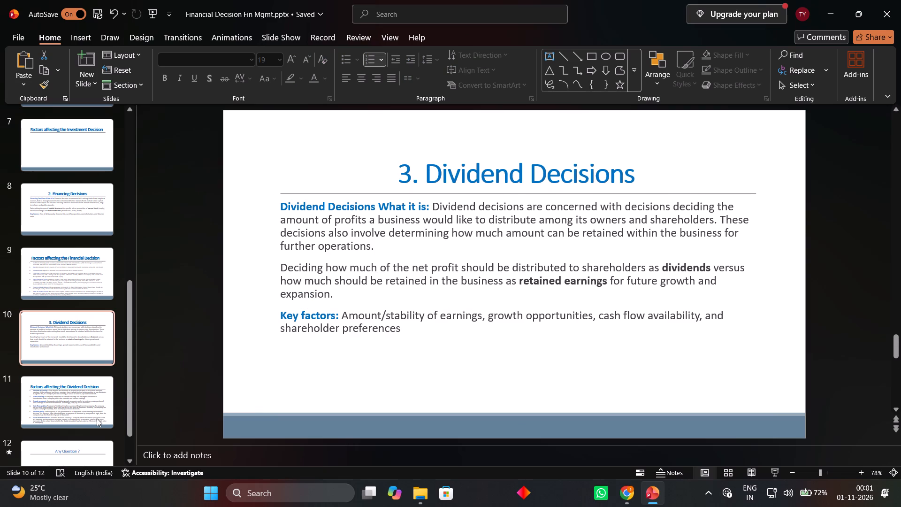
pyautogui.press('Up')
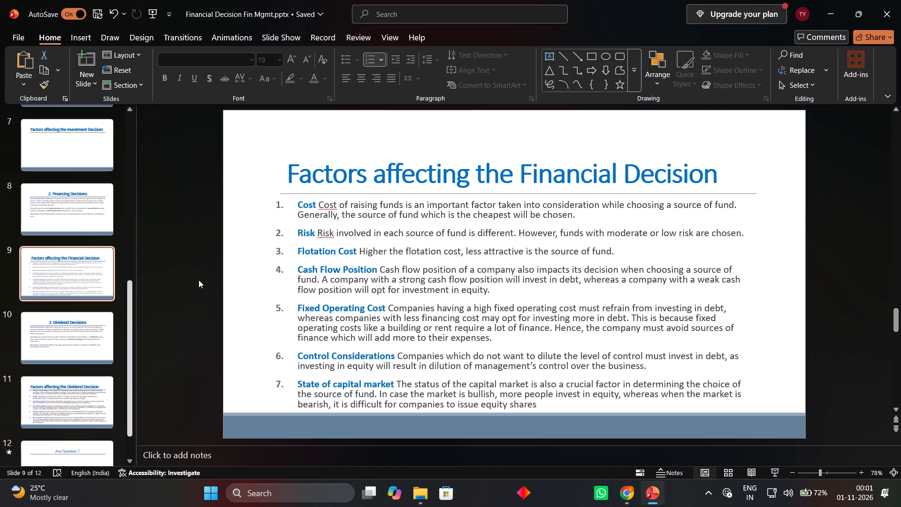
pyautogui.press('Up')
pyautogui.press('Up')
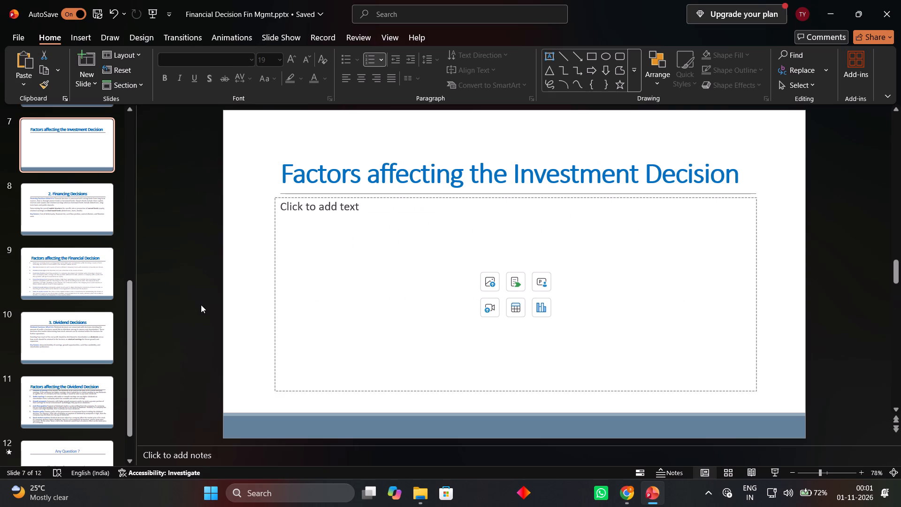
pyautogui.click(365, 277)
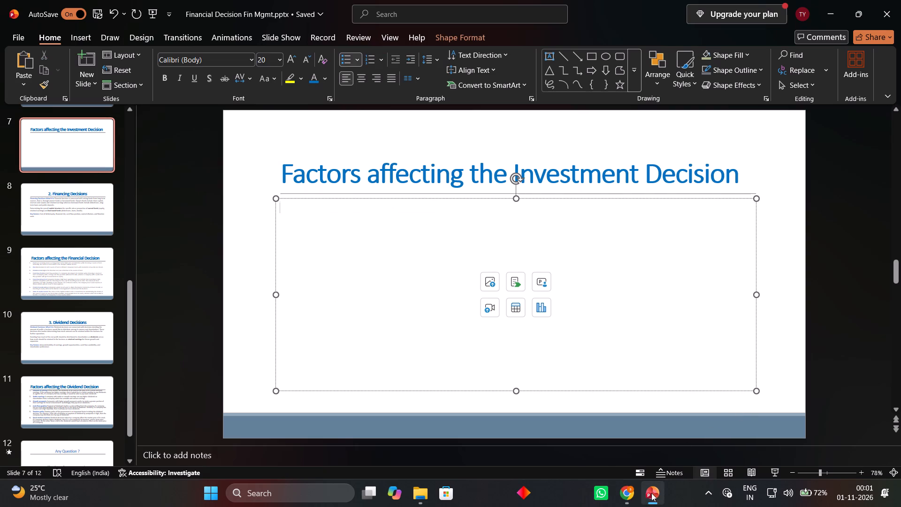
# Switch to the Financial Management notes in Chrome and look for factors affecting the Investment Decision, including the Investment Decisions and capital budgeting sections.
pyautogui.click(651, 493)
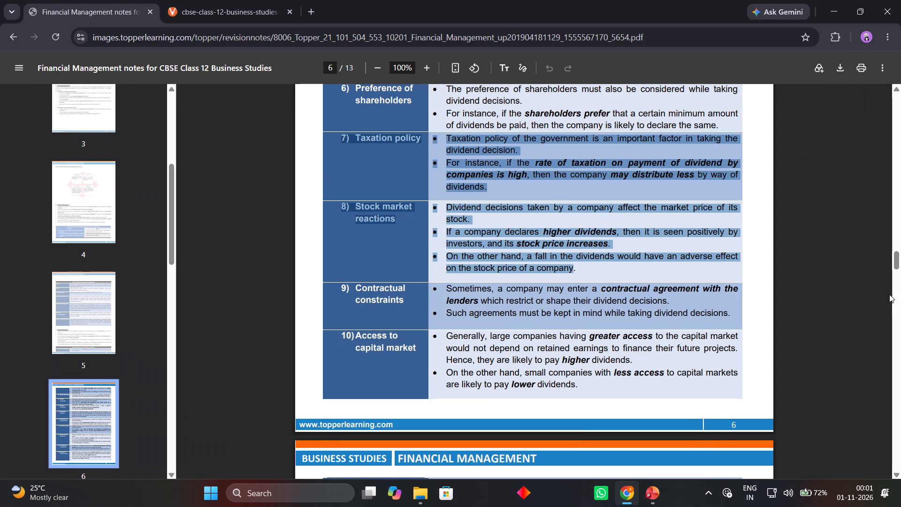
pyautogui.moveTo(896, 259); pyautogui.dragTo(900, 282)
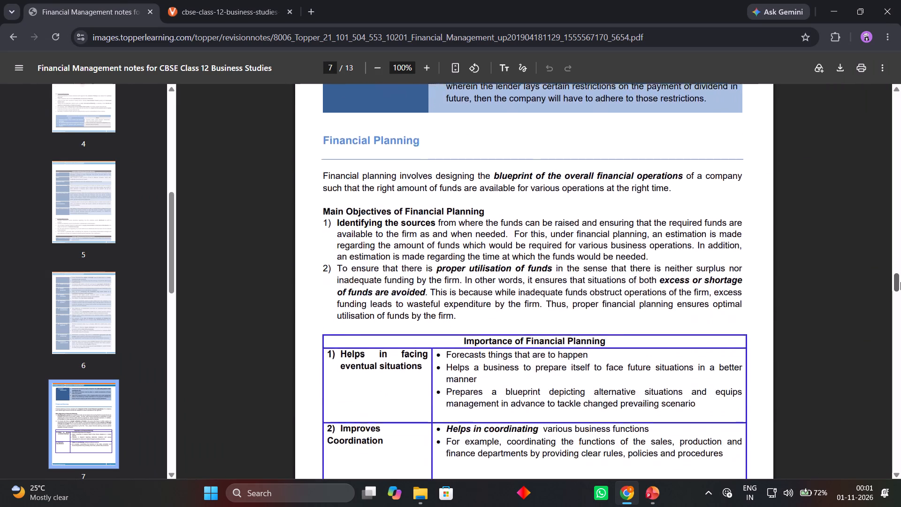
pyautogui.moveTo(900, 282); pyautogui.dragTo(900, 309)
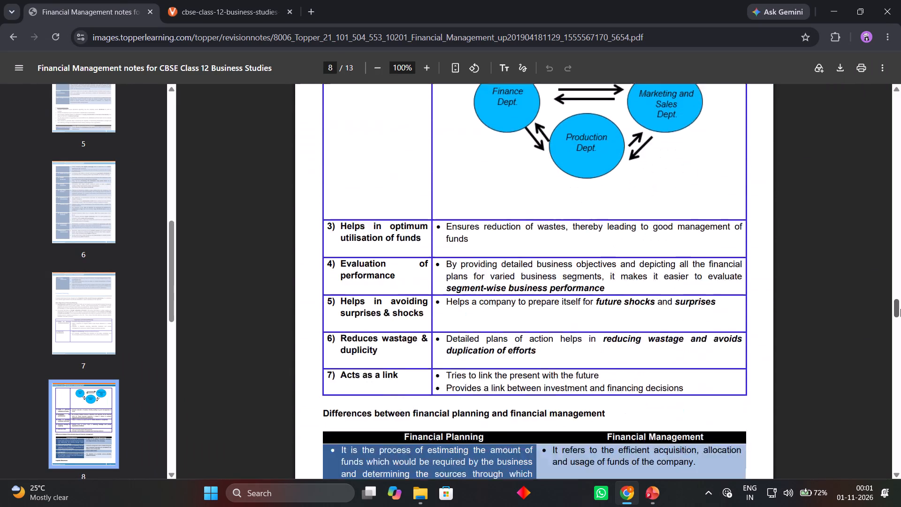
pyautogui.moveTo(900, 309); pyautogui.dragTo(900, 339)
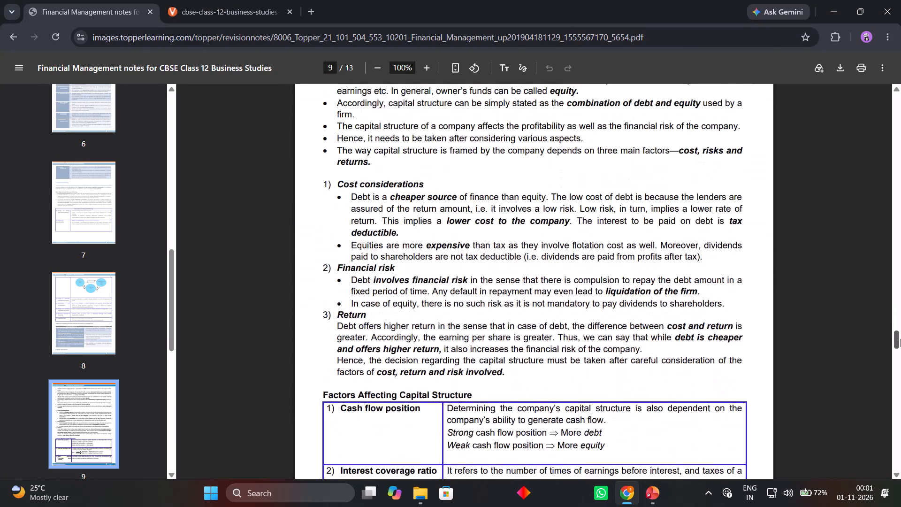
pyautogui.moveTo(900, 339); pyautogui.dragTo(875, 270)
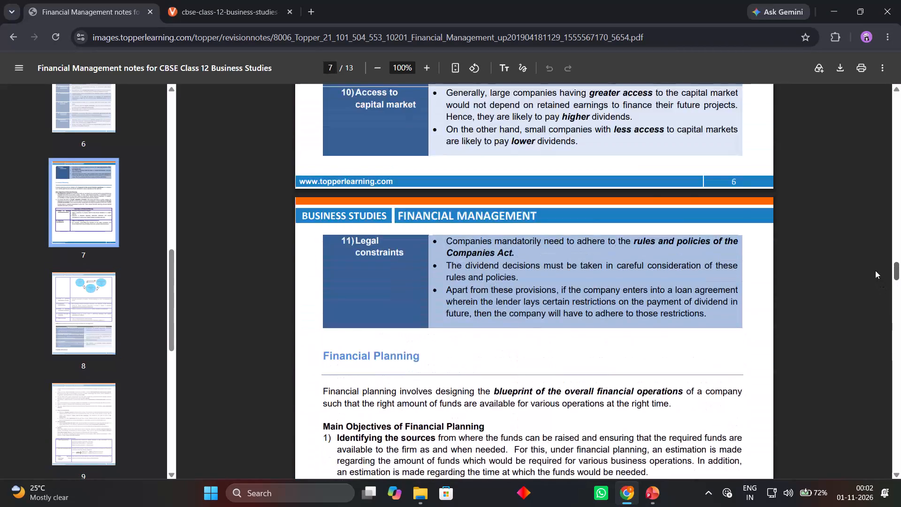
pyautogui.moveTo(875, 270); pyautogui.dragTo(844, 214)
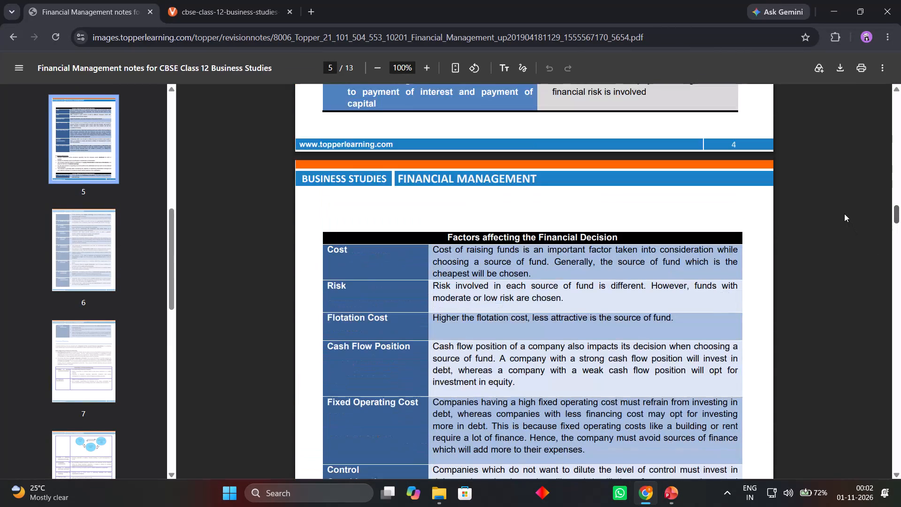
pyautogui.moveTo(844, 214); pyautogui.dragTo(824, 180)
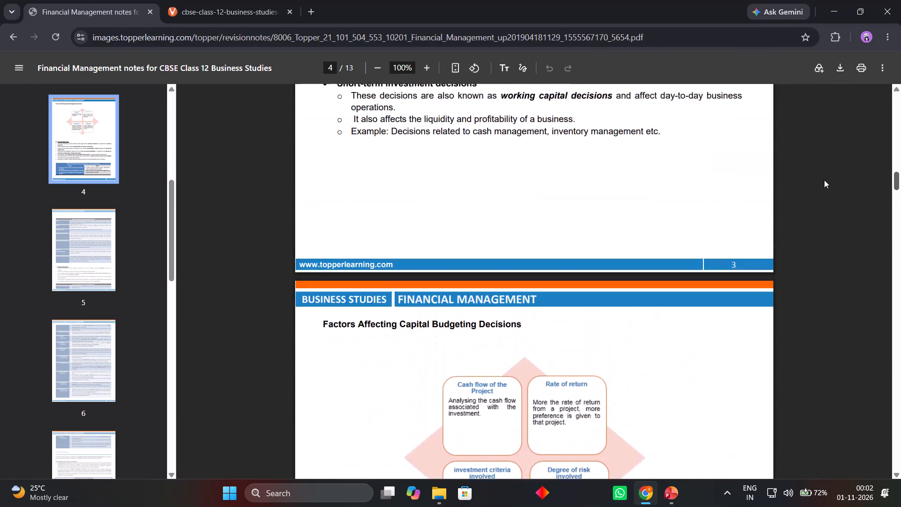
pyautogui.moveTo(824, 180); pyautogui.dragTo(812, 162)
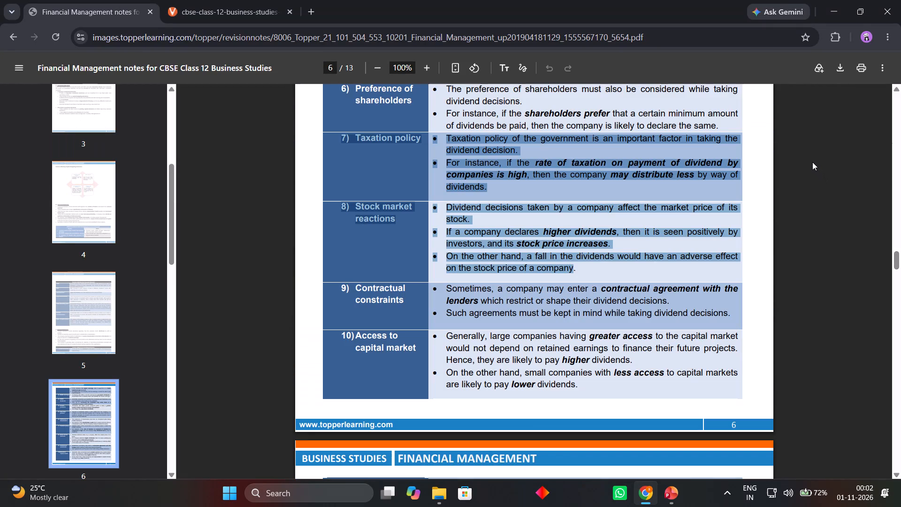
pyautogui.moveTo(897, 256); pyautogui.dragTo(885, 218)
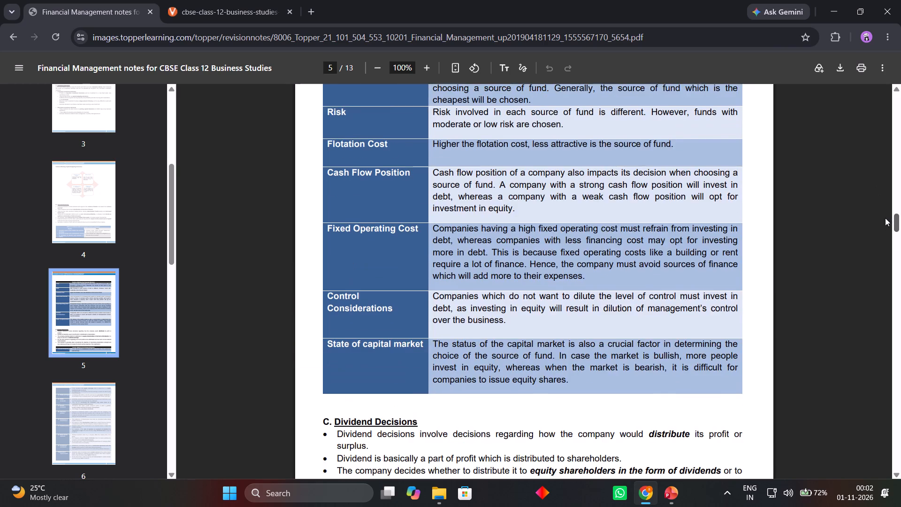
pyautogui.moveTo(885, 218); pyautogui.dragTo(876, 193)
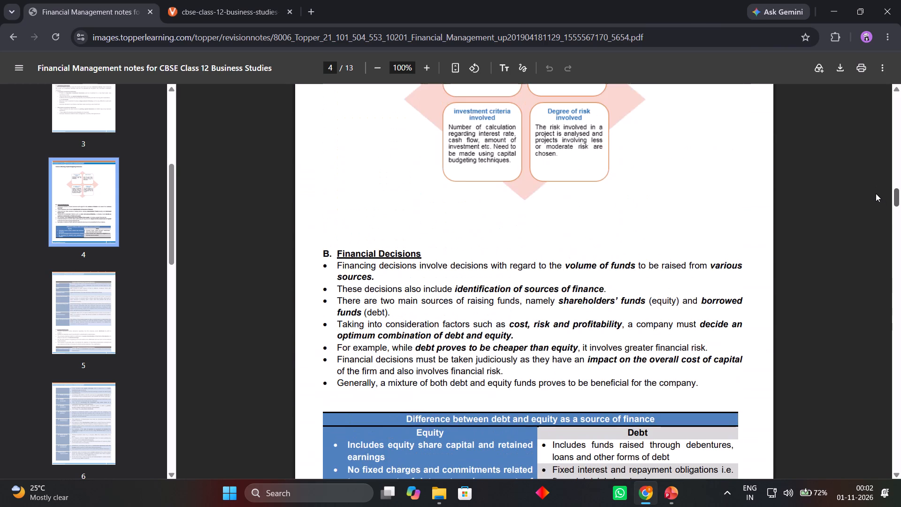
pyautogui.moveTo(876, 193); pyautogui.dragTo(857, 156)
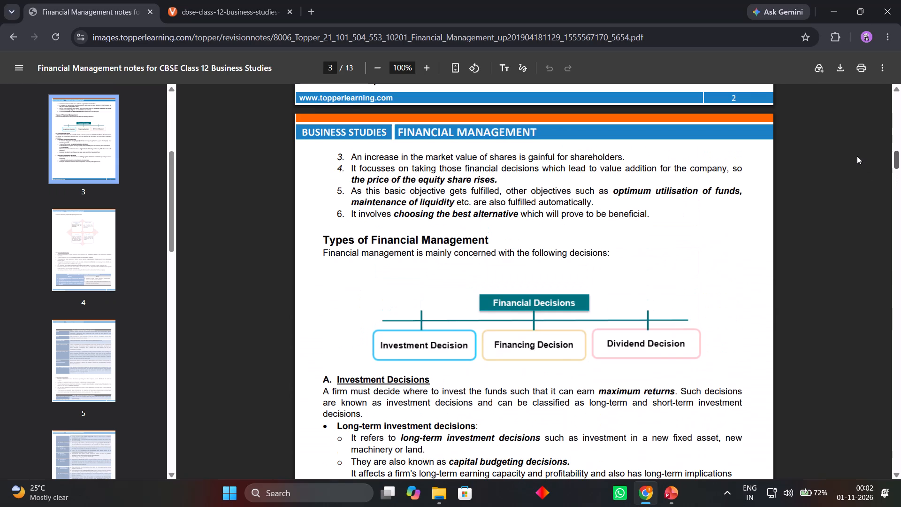
pyautogui.moveTo(857, 156); pyautogui.dragTo(868, 173)
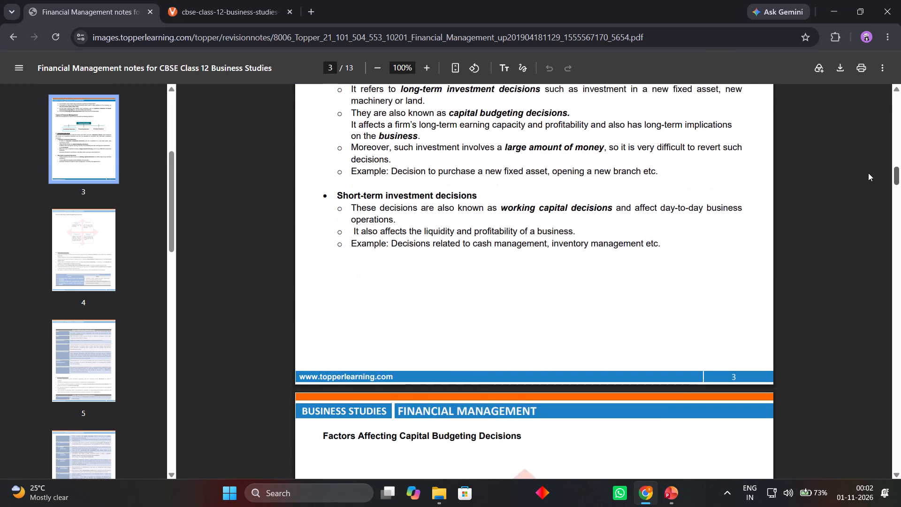
pyautogui.moveTo(868, 173); pyautogui.dragTo(874, 182)
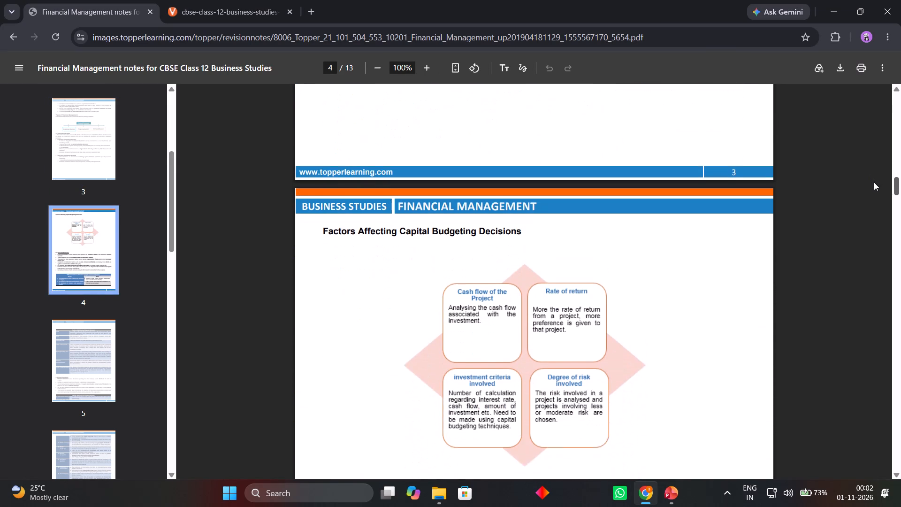
pyautogui.moveTo(874, 182); pyautogui.dragTo(882, 192)
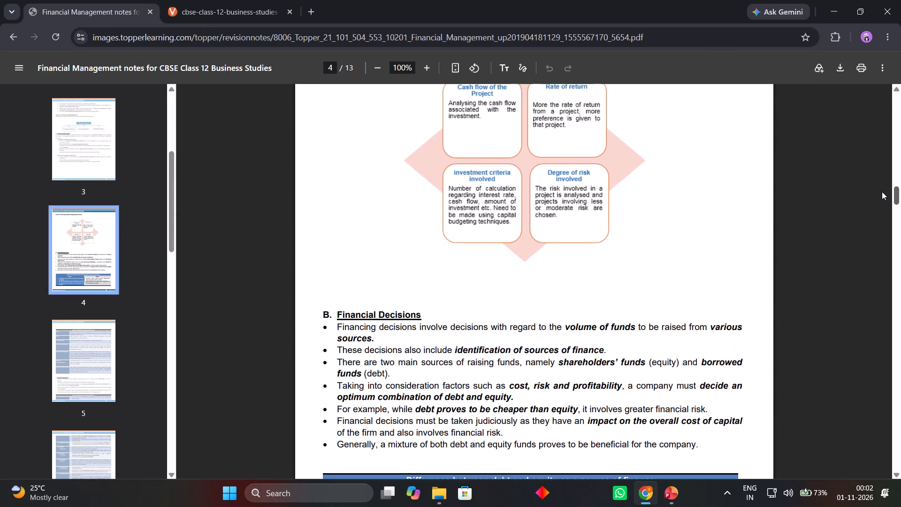
pyautogui.moveTo(882, 192); pyautogui.dragTo(897, 210)
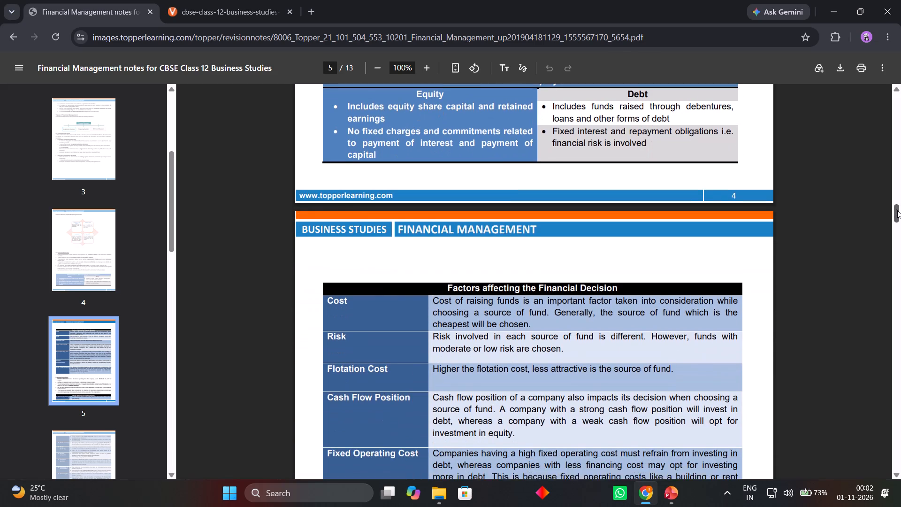
pyautogui.moveTo(897, 210); pyautogui.dragTo(900, 217)
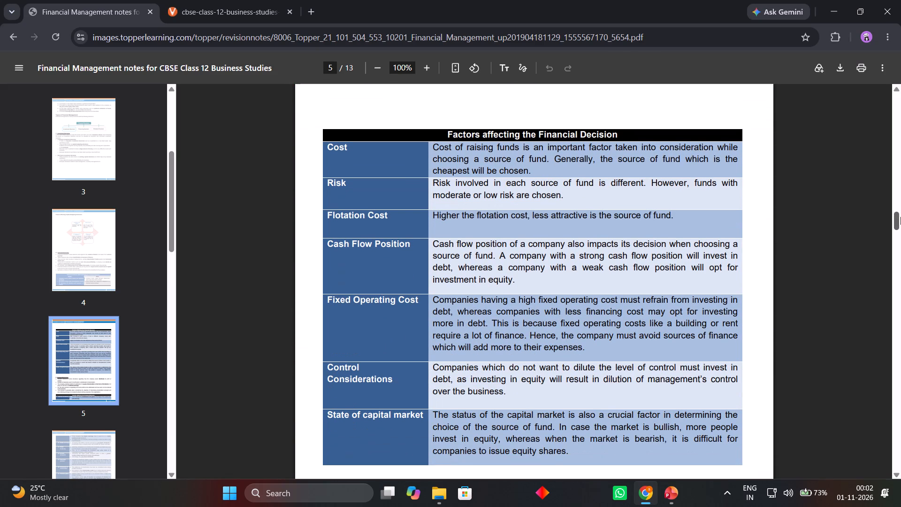
# Examine the rest of the notes, from Dividend Decisions through financial planning and capital structure to fixed capital requirements, for investment factors.
pyautogui.moveTo(900, 217); pyautogui.dragTo(900, 230)
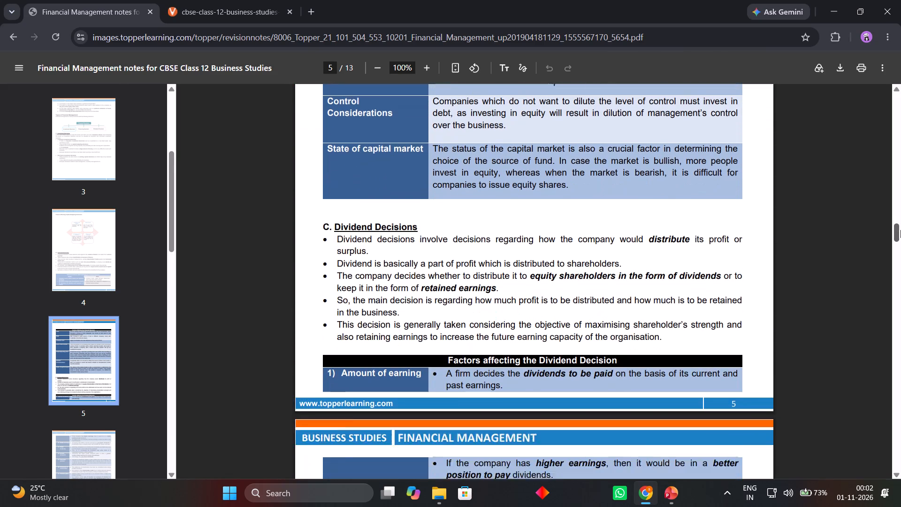
pyautogui.moveTo(900, 230); pyautogui.dragTo(900, 252)
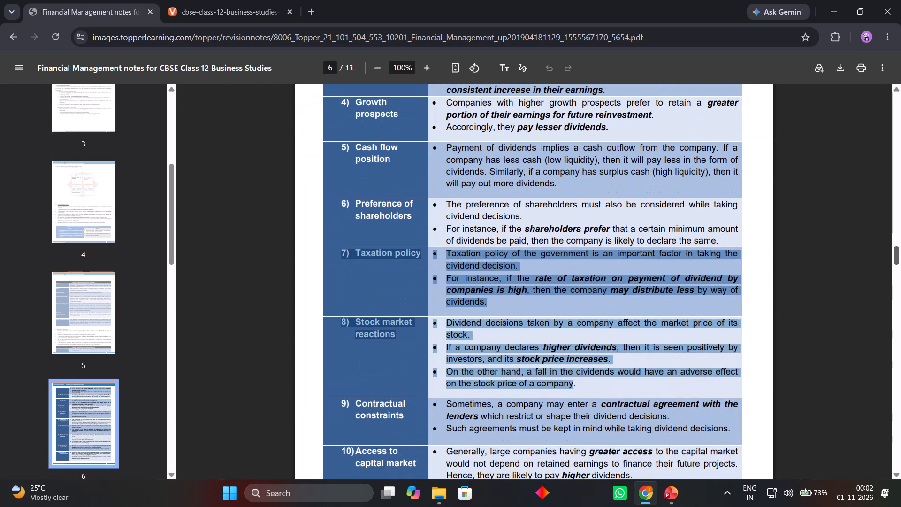
pyautogui.moveTo(900, 252); pyautogui.dragTo(900, 270)
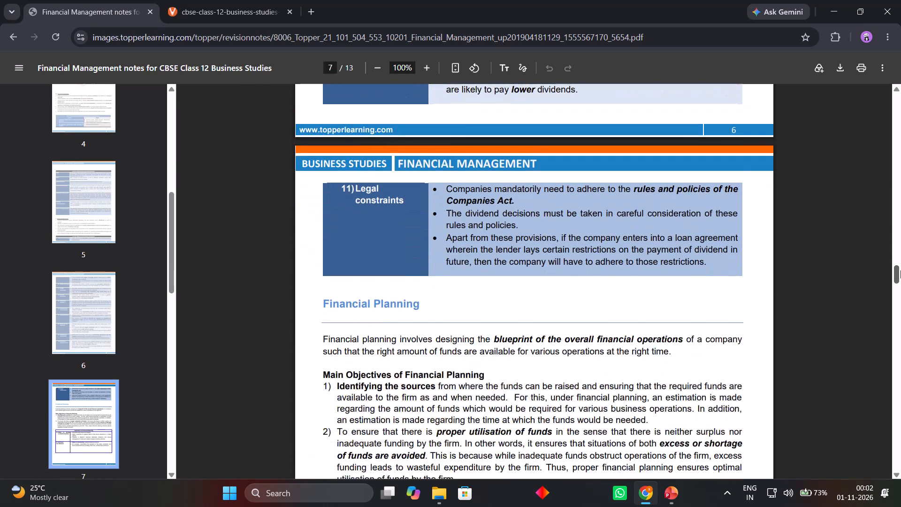
pyautogui.moveTo(900, 270); pyautogui.dragTo(900, 282)
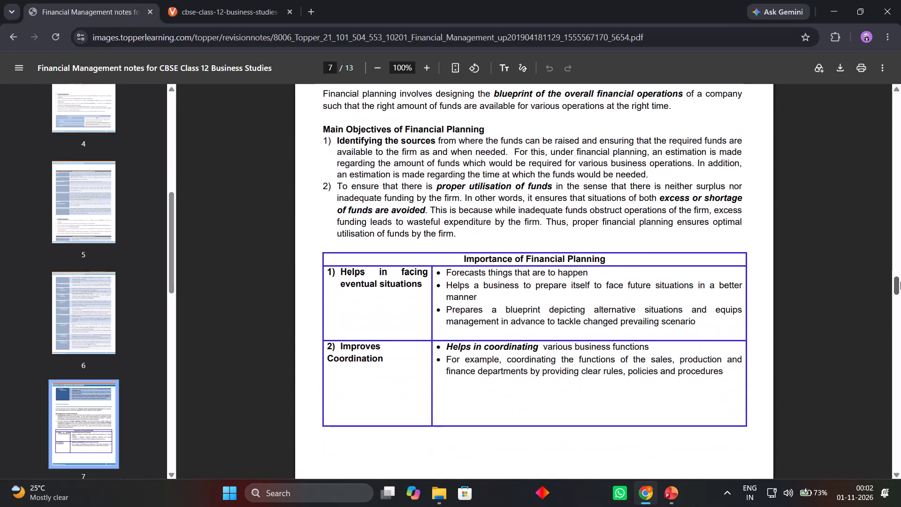
pyautogui.moveTo(900, 282); pyautogui.dragTo(900, 308)
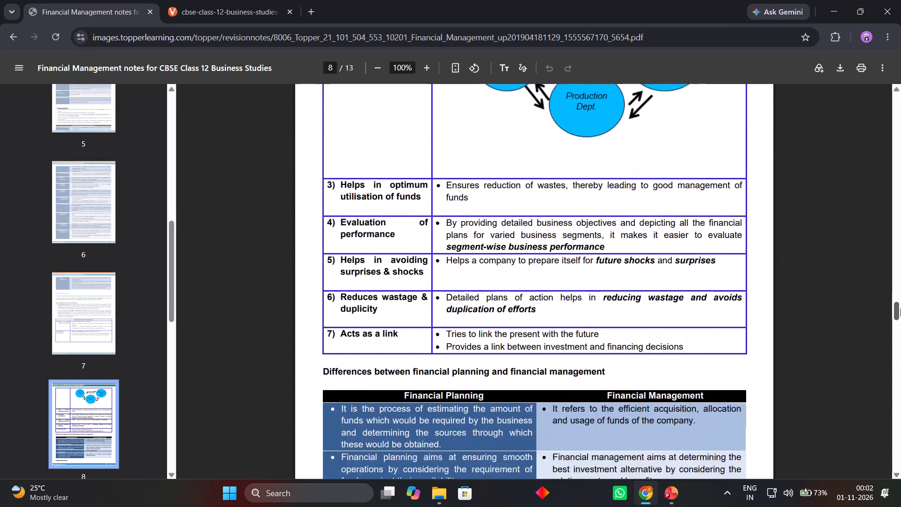
pyautogui.moveTo(900, 308); pyautogui.dragTo(900, 333)
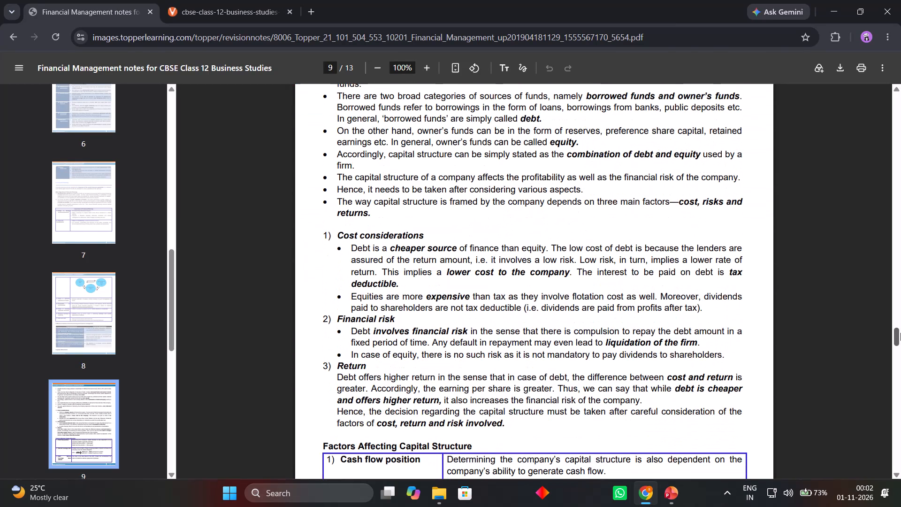
pyautogui.moveTo(897, 338); pyautogui.dragTo(900, 399)
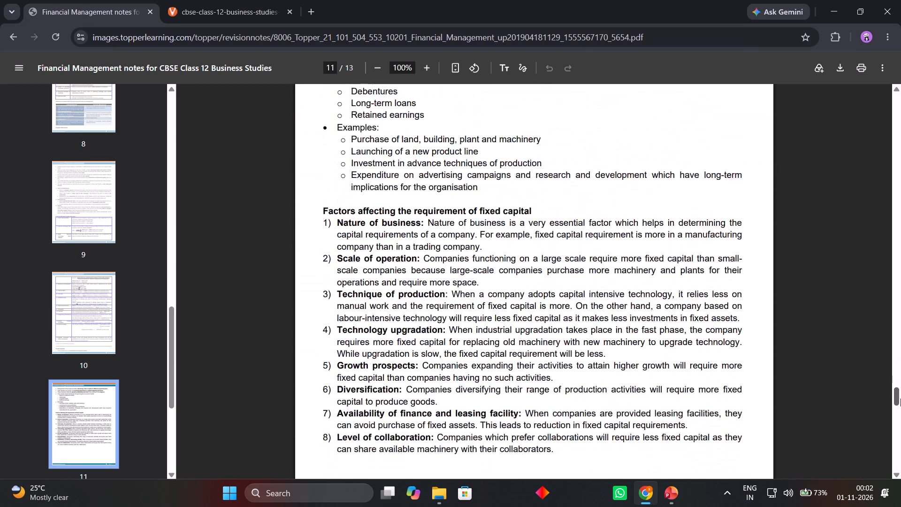
pyautogui.moveTo(900, 399); pyautogui.dragTo(900, 419)
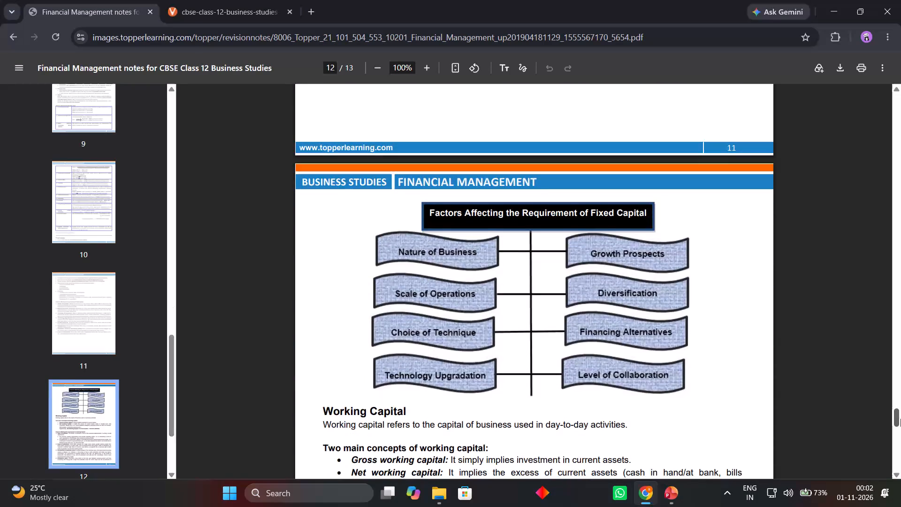
pyautogui.moveTo(900, 419); pyautogui.dragTo(896, 369)
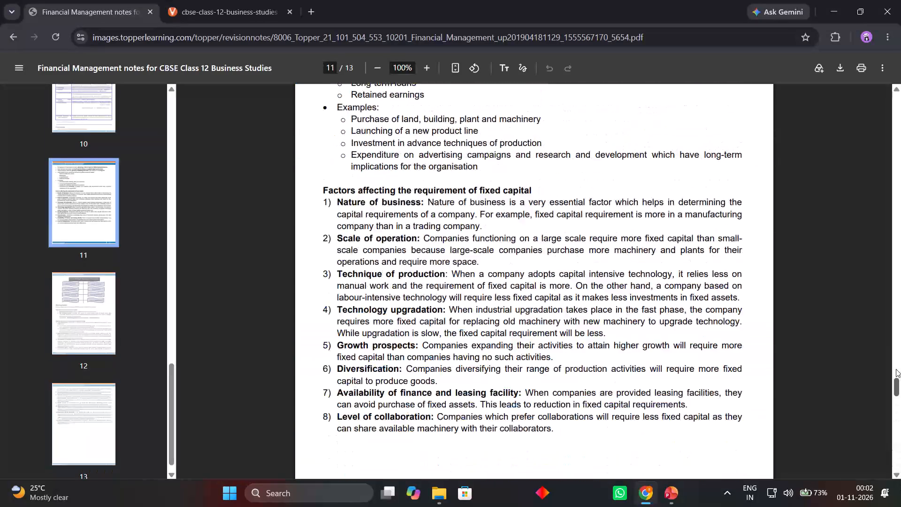
pyautogui.moveTo(896, 369); pyautogui.dragTo(840, 130)
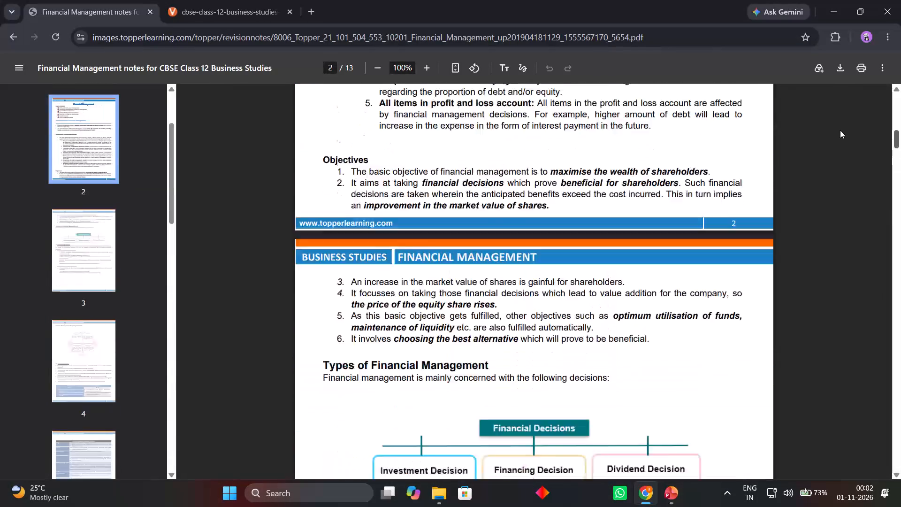
# Return to the start of the notes and read from the introduction and objectives through the Investment Decisions section.
pyautogui.moveTo(840, 130); pyautogui.dragTo(837, 90)
pyautogui.click(837, 90)
pyautogui.press('Down')
pyautogui.press('Down')
pyautogui.press('Down')
pyautogui.press('Down')
pyautogui.press('Down')
pyautogui.press('Down')
pyautogui.press('Down')
pyautogui.press('Down')
pyautogui.press('Down')
pyautogui.press('Down')
pyautogui.press('Down')
pyautogui.press('Down')
pyautogui.press('Down')
pyautogui.press('Down')
pyautogui.press('Down')
pyautogui.press('Down')
pyautogui.press('Down')
pyautogui.press('Down')
pyautogui.press('Down')
pyautogui.press('Down')
pyautogui.press('Down')
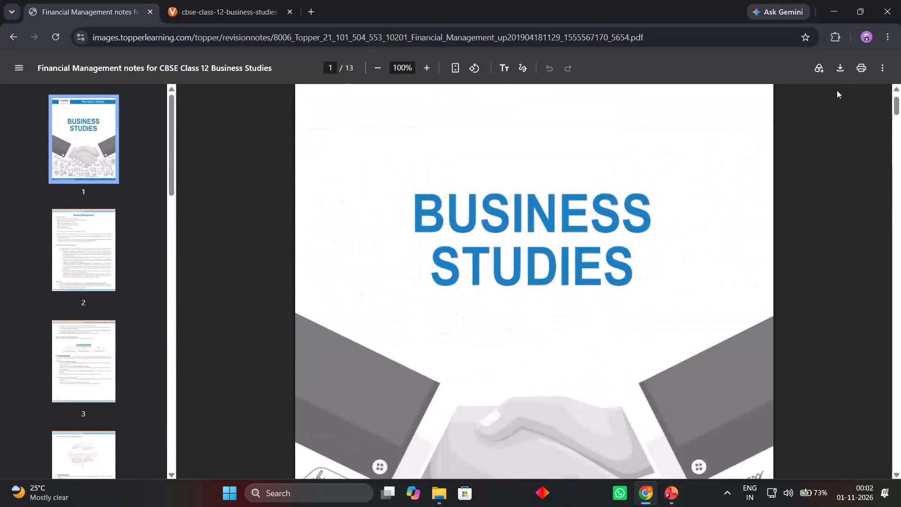
pyautogui.press('Down')
pyautogui.press('Down')
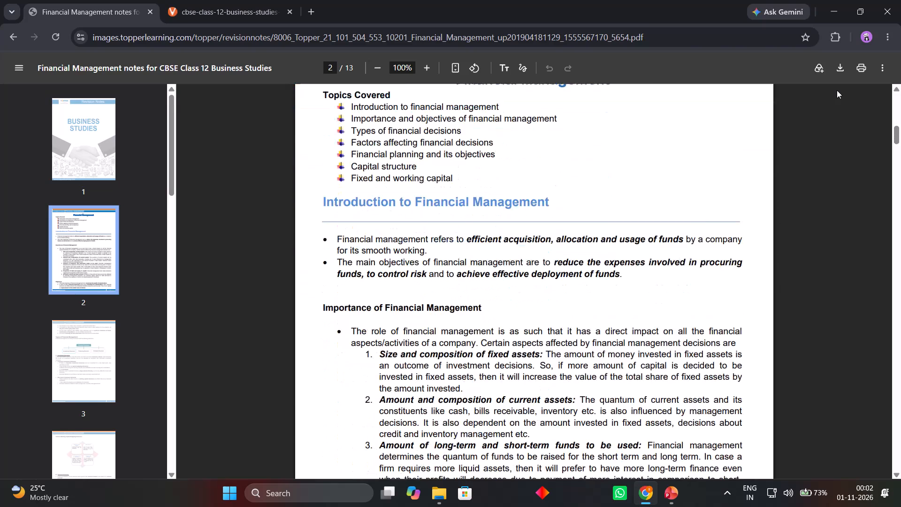
pyautogui.press('Down')
pyautogui.press('Down')
pyautogui.press('Down')
pyautogui.press('Down')
pyautogui.press('Down')
pyautogui.press('Down')
pyautogui.press('Down')
pyautogui.press('Down')
pyautogui.press('Down')
pyautogui.press('Down')
pyautogui.press('Down')
pyautogui.press('Down')
pyautogui.press('Down')
pyautogui.press('Down')
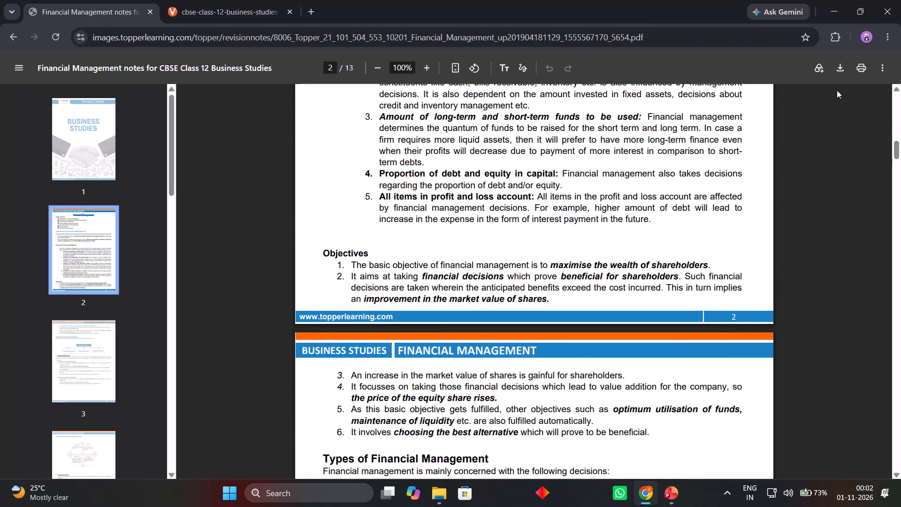
pyautogui.press('Down')
pyautogui.press('Down')
pyautogui.press('Down')
pyautogui.press('Down')
pyautogui.press('Down')
pyautogui.press('Down')
pyautogui.press('Down')
pyautogui.press('Down')
pyautogui.press('Down')
pyautogui.press('Down')
pyautogui.press('Down')
pyautogui.press('Down')
pyautogui.press('Down')
pyautogui.press('Down')
pyautogui.press('Down')
pyautogui.press('Down')
pyautogui.press('Down')
pyautogui.press('Down')
pyautogui.press('Down')
pyautogui.press('Down')
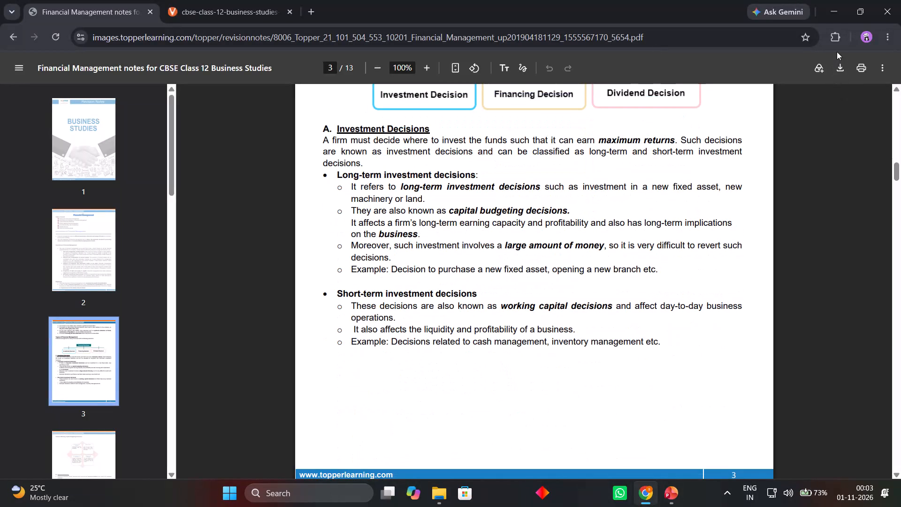
# Continue through the notes and examine the factors affecting capital budgeting decisions and the Financial Decisions section, including debt versus equity.
pyautogui.press('Down')
pyautogui.press('Down')
pyautogui.press('Down')
pyautogui.press('Down')
pyautogui.press('Down')
pyautogui.press('Down')
pyautogui.press('Down')
pyautogui.press('Down')
pyautogui.press('Down')
pyautogui.press('Down')
pyautogui.press('Down')
pyautogui.press('Down')
pyautogui.press('Down')
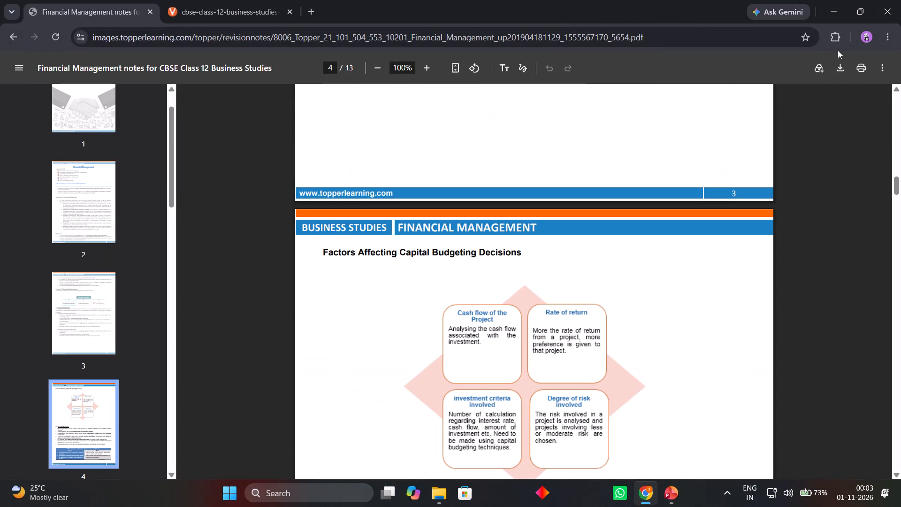
pyautogui.press('Down')
pyautogui.press('Down')
pyautogui.press('Down')
pyautogui.press('Down')
pyautogui.press('Down')
pyautogui.press('Down')
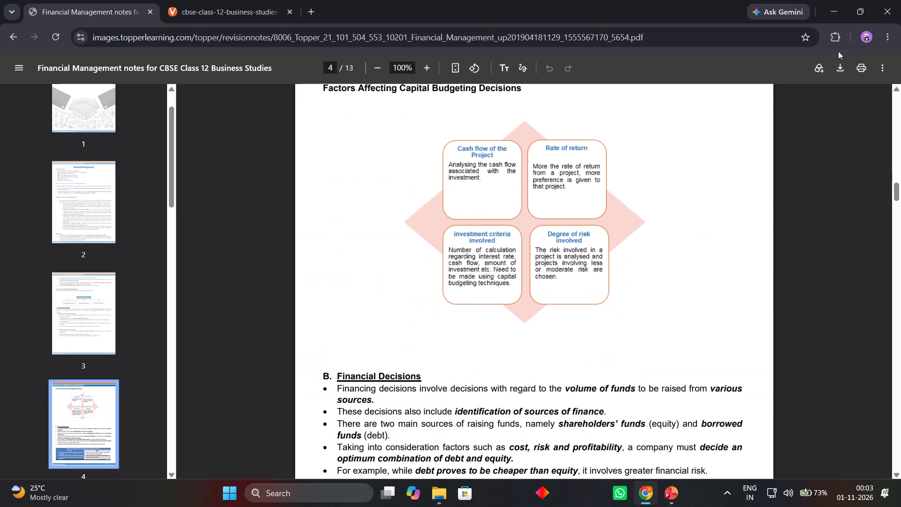
pyautogui.press('Down')
pyautogui.press('Down')
pyautogui.press('Down')
pyautogui.press('Down')
pyautogui.press('Down')
pyautogui.press('Down')
pyautogui.press('Down')
pyautogui.press('Down')
pyautogui.press('Down')
pyautogui.press('Down')
pyautogui.press('Down')
pyautogui.press('Down')
pyautogui.press('Down')
pyautogui.press('Down')
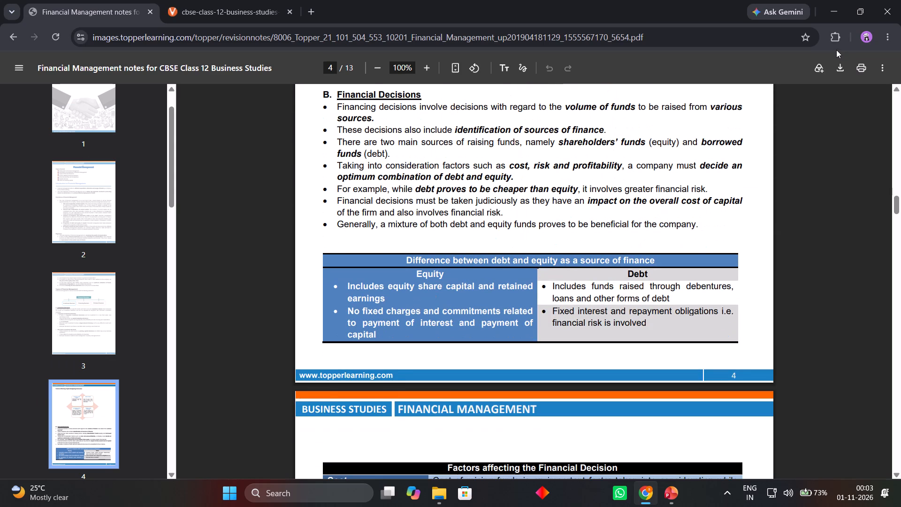
# Examine the notes from the Financial Decision factors table through Dividend Decisions and their factors to the Financial Planning section.
pyautogui.press('Down')
pyautogui.press('Down')
pyautogui.press('Down')
pyautogui.press('Down')
pyautogui.press('Down')
pyautogui.press('Down')
pyautogui.press('Down')
pyautogui.press('Down')
pyautogui.press('Down')
pyautogui.press('Down')
pyautogui.press('Down')
pyautogui.press('Down')
pyautogui.press('Down')
pyautogui.press('Down')
pyautogui.press('Down')
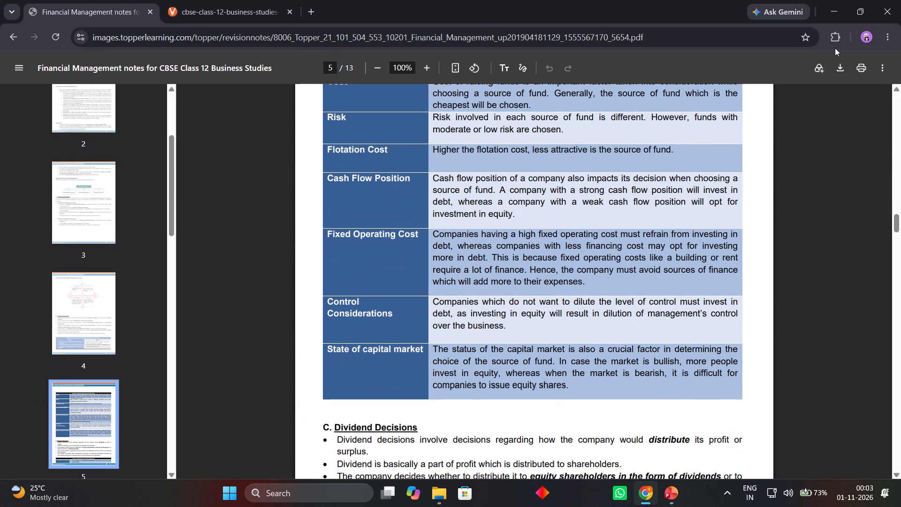
pyautogui.press('Down')
pyautogui.press('Down')
pyautogui.press('Down')
pyautogui.press('Down')
pyautogui.press('Down')
pyautogui.press('Down')
pyautogui.press('Down')
pyautogui.press('Down')
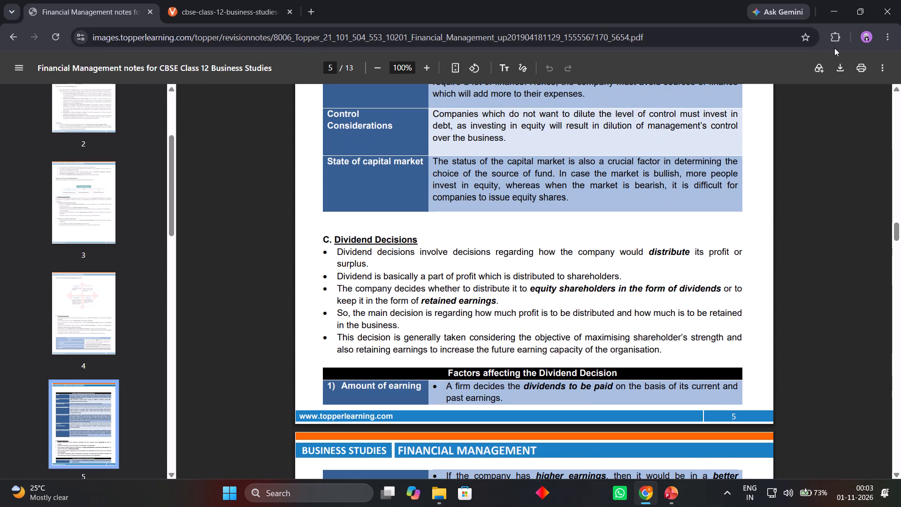
pyautogui.press('Down')
pyautogui.press('Down')
pyautogui.press('Down')
pyautogui.press('Down')
pyautogui.press('Down')
pyautogui.press('Down')
pyautogui.press('Down')
pyautogui.press('Down')
pyautogui.press('Down')
pyautogui.press('Down')
pyautogui.press('Down')
pyautogui.press('Down')
pyautogui.press('Down')
pyautogui.press('Down')
pyautogui.press('Down')
pyautogui.press('Down')
pyautogui.press('Down')
pyautogui.press('Down')
pyautogui.press('Down')
pyautogui.press('Down')
pyautogui.press('Down')
pyautogui.press('Down')
pyautogui.press('Down')
pyautogui.press('Down')
pyautogui.press('Down')
pyautogui.press('Down')
pyautogui.press('Down')
pyautogui.press('Down')
pyautogui.press('Down')
pyautogui.press('Down')
pyautogui.press('Down')
pyautogui.press('Down')
pyautogui.press('Down')
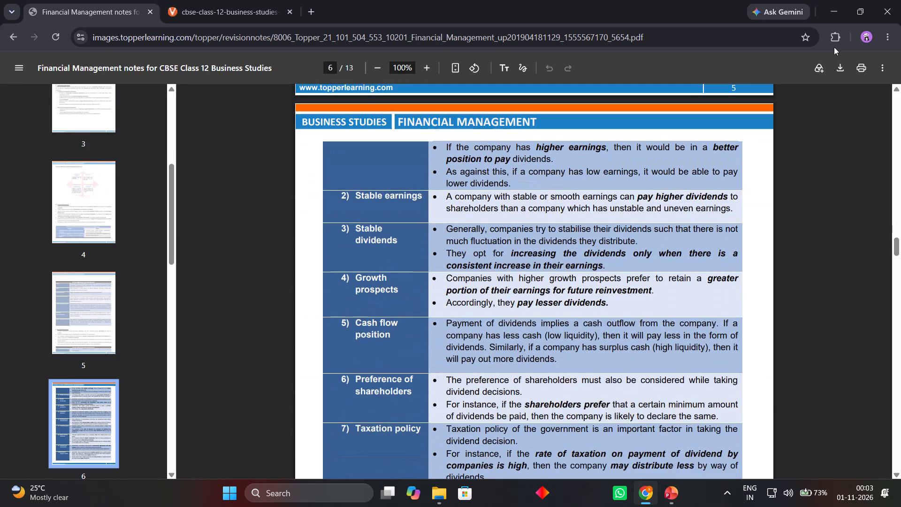
pyautogui.press('Down')
pyautogui.press('Down')
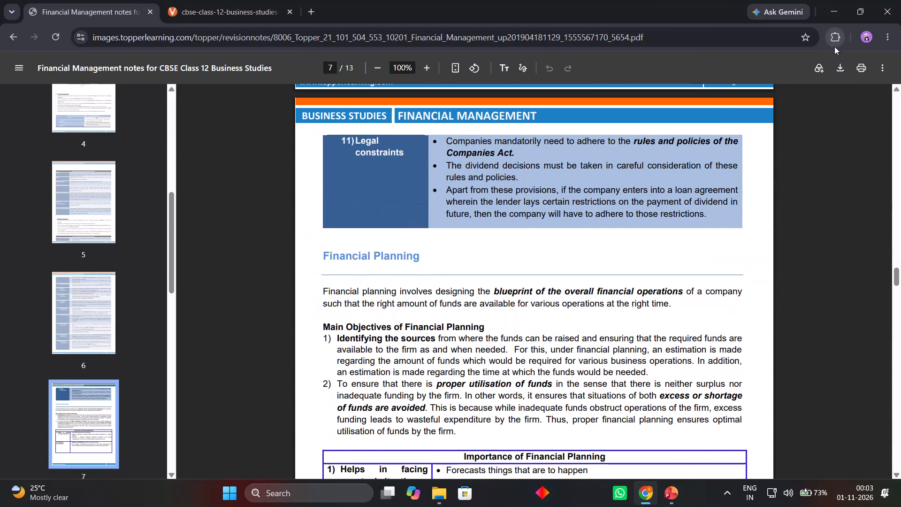
pyautogui.press('Down')
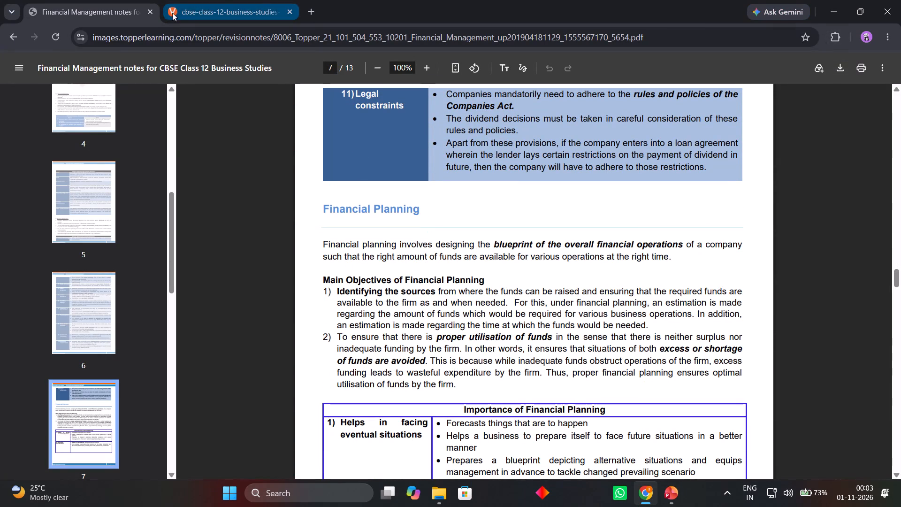
# Return to the Google search results and open Scribd's "Class 12 Financial Management Notes" document.
pyautogui.click(7, 38)
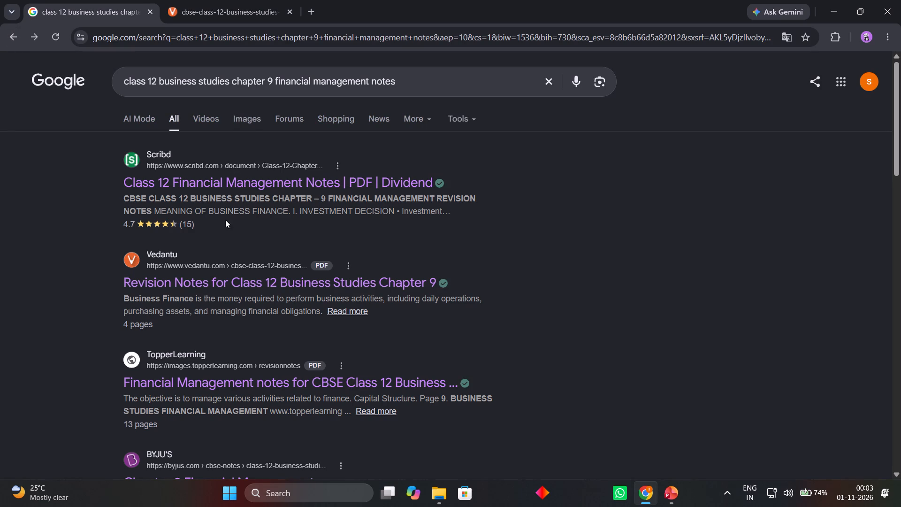
pyautogui.click(252, 188)
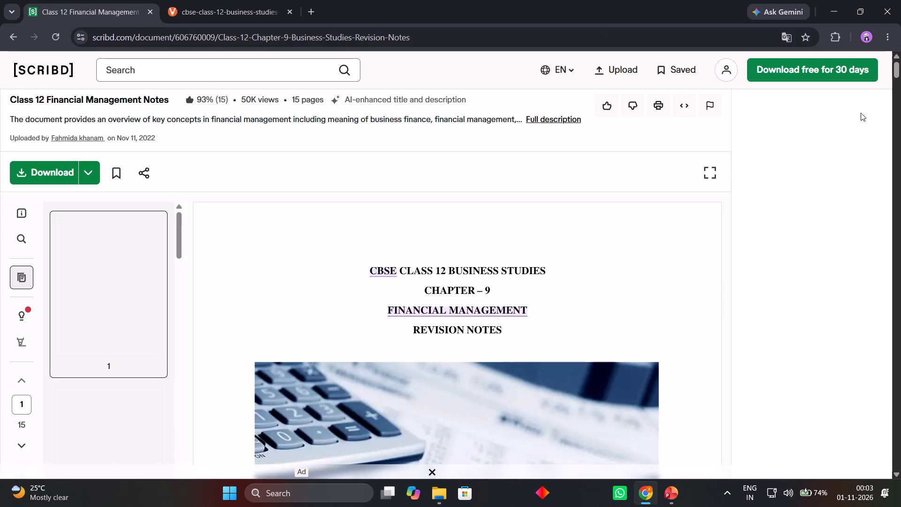
# Look through the Scribd notes from the first page to Capital Structure for factors affecting the Investment Decision.
pyautogui.moveTo(895, 73); pyautogui.dragTo(896, 78)
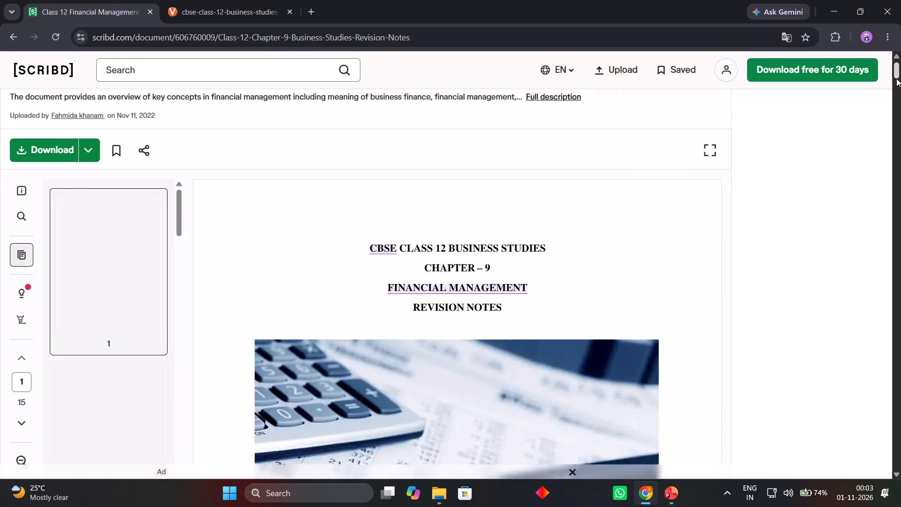
pyautogui.moveTo(896, 78); pyautogui.dragTo(900, 129)
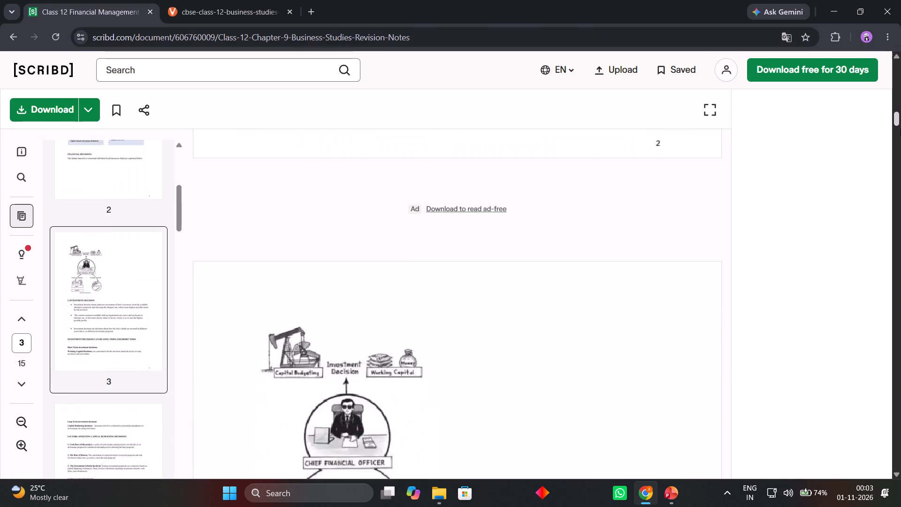
pyautogui.moveTo(900, 129); pyautogui.dragTo(900, 148)
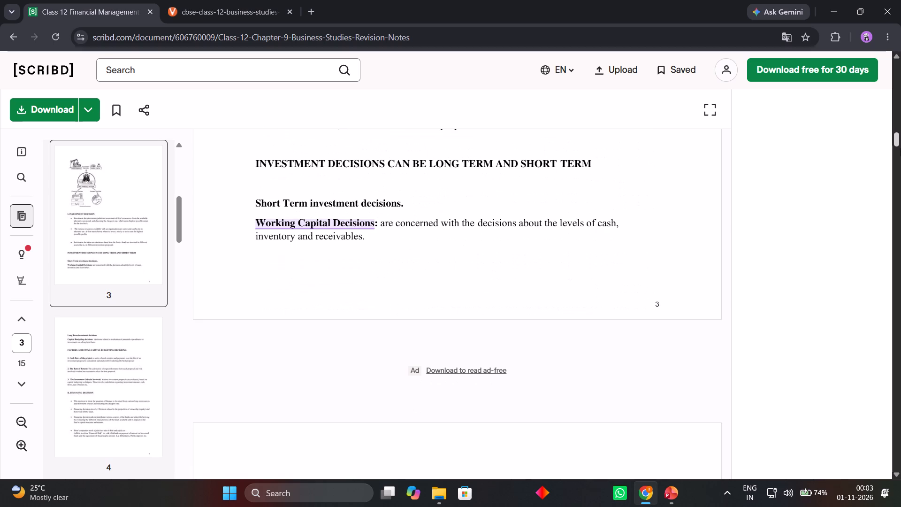
pyautogui.moveTo(900, 148); pyautogui.dragTo(900, 162)
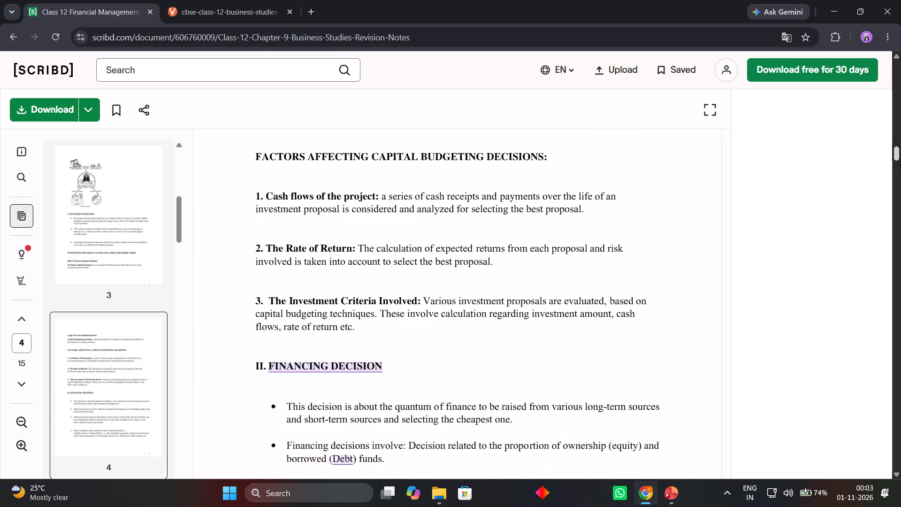
pyautogui.moveTo(900, 162); pyautogui.dragTo(900, 178)
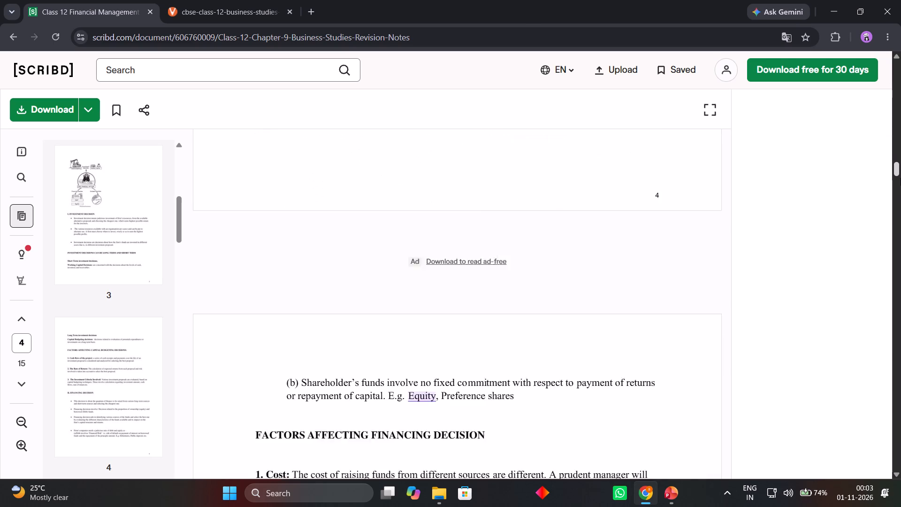
pyautogui.moveTo(900, 178); pyautogui.dragTo(900, 193)
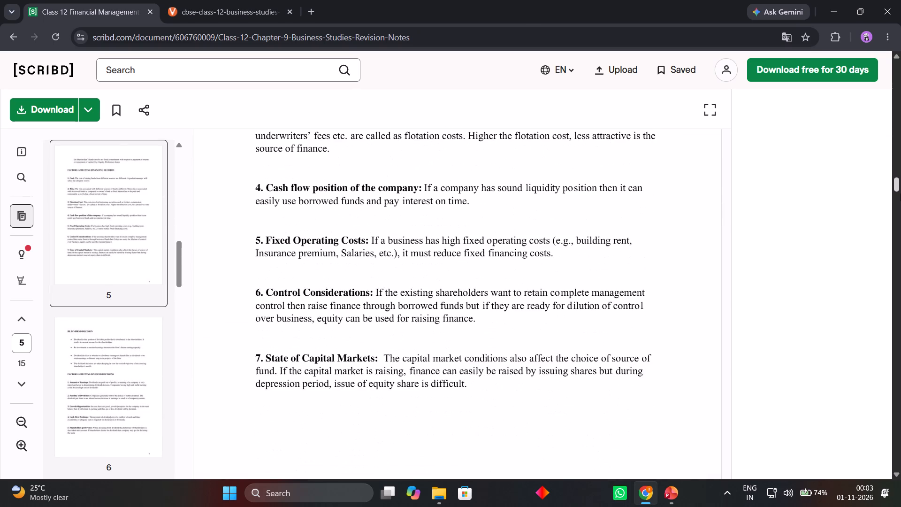
pyautogui.moveTo(900, 193); pyautogui.dragTo(900, 212)
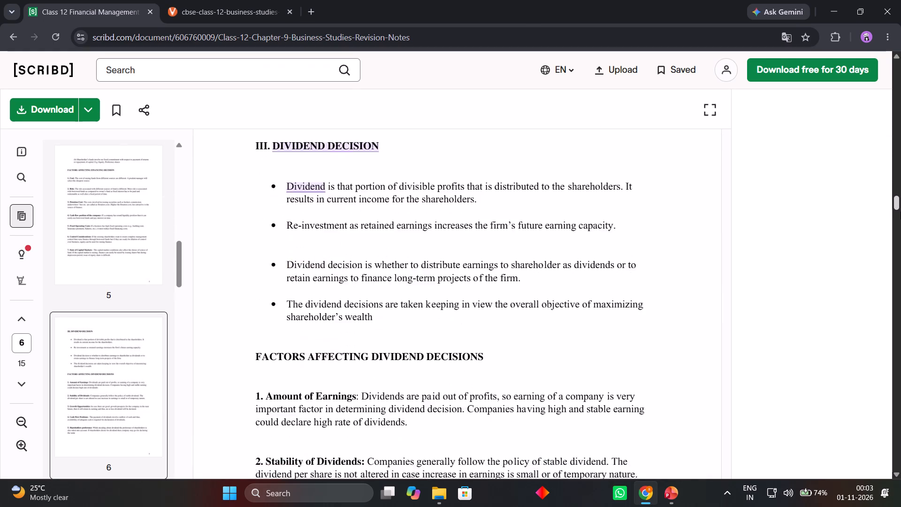
pyautogui.moveTo(900, 212); pyautogui.dragTo(900, 221)
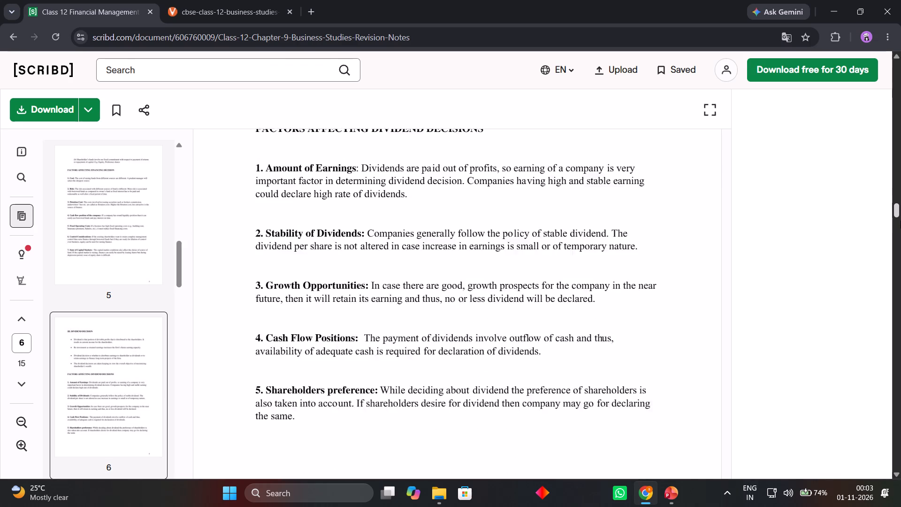
pyautogui.moveTo(900, 221); pyautogui.dragTo(900, 238)
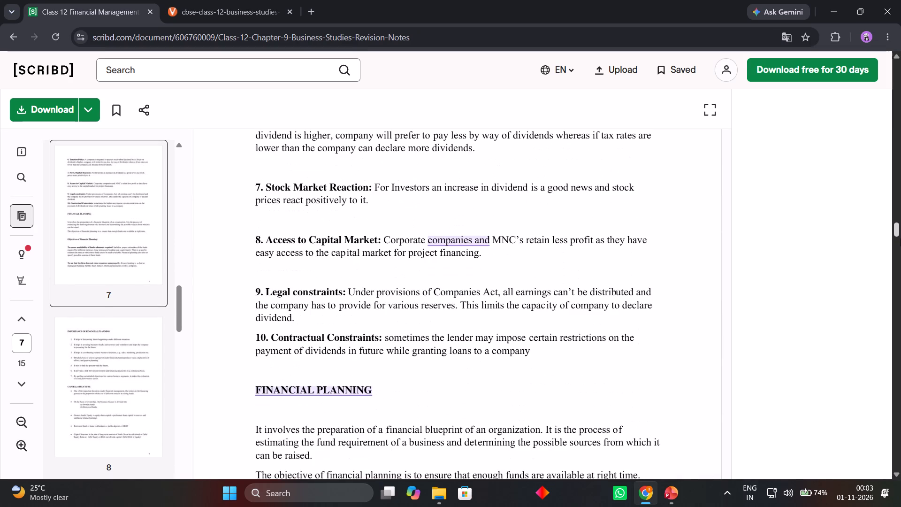
pyautogui.moveTo(900, 238); pyautogui.dragTo(900, 253)
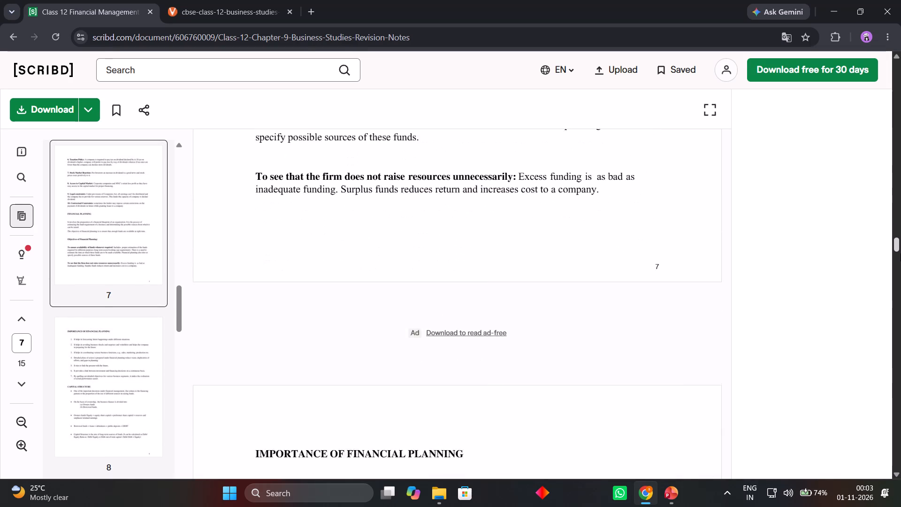
pyautogui.moveTo(900, 253); pyautogui.dragTo(900, 273)
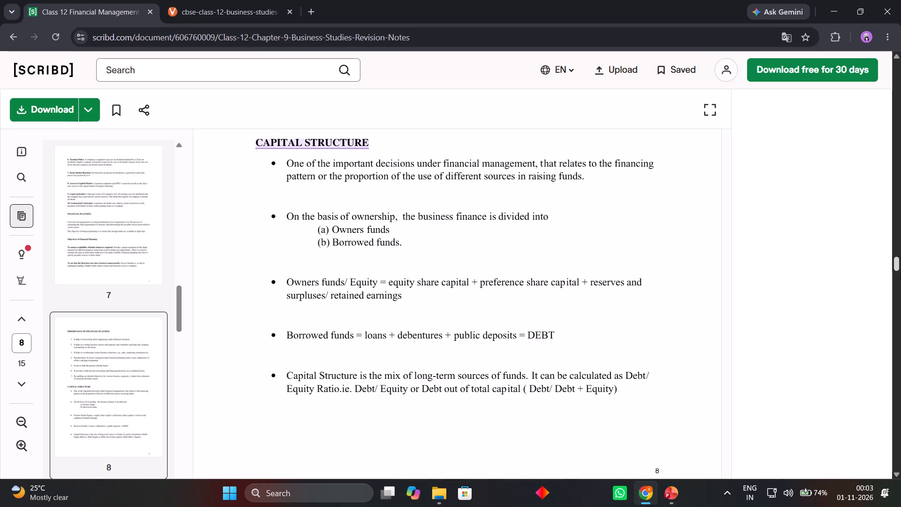
# Go back to the Scribd notes' opening pages and reread the investment decision and capital budgeting factors through the financing decision section.
pyautogui.moveTo(900, 273); pyautogui.dragTo(900, 97)
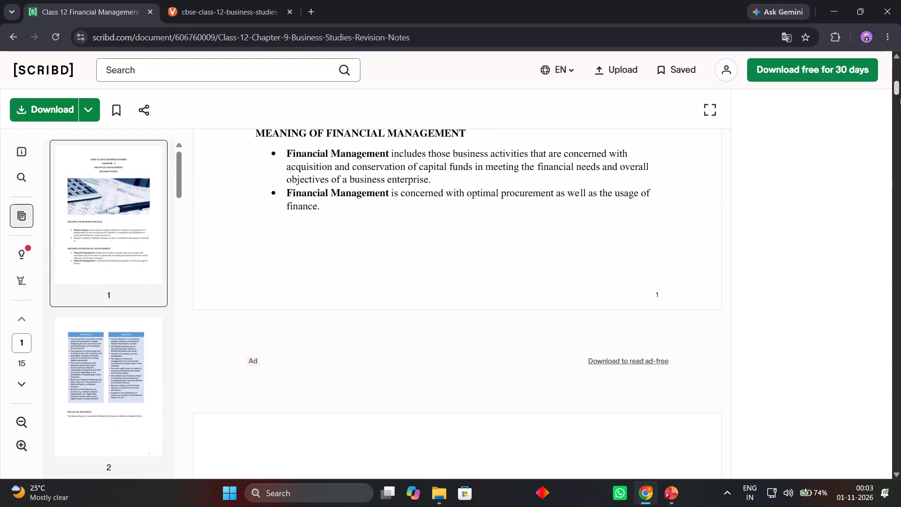
pyautogui.moveTo(900, 97); pyautogui.dragTo(899, 95)
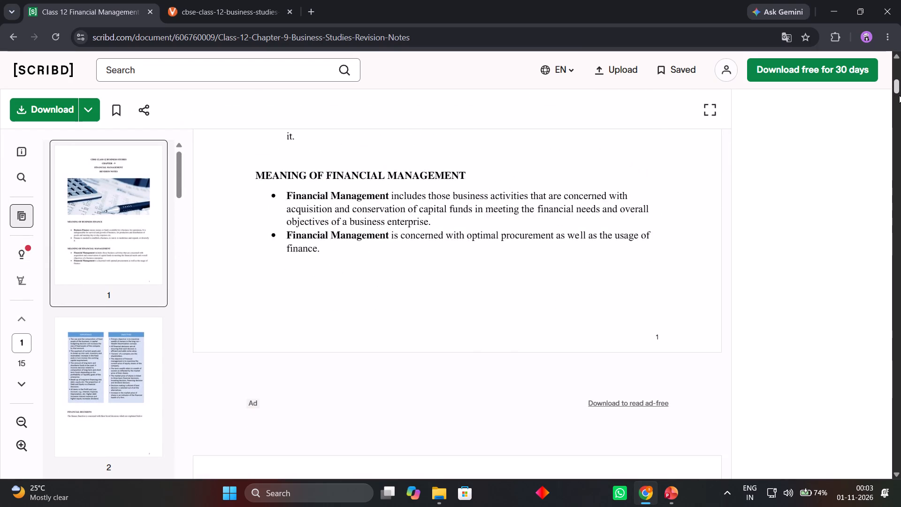
pyautogui.moveTo(899, 95); pyautogui.dragTo(900, 116)
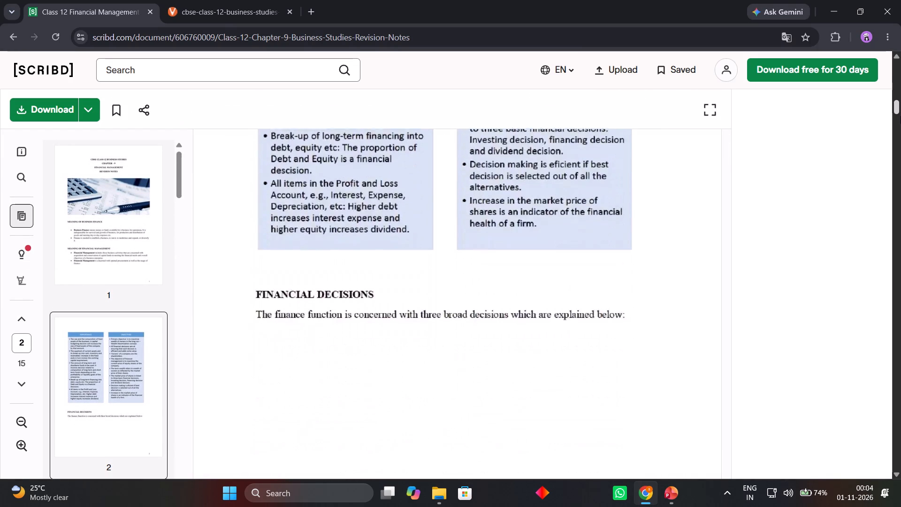
pyautogui.moveTo(900, 116); pyautogui.dragTo(900, 128)
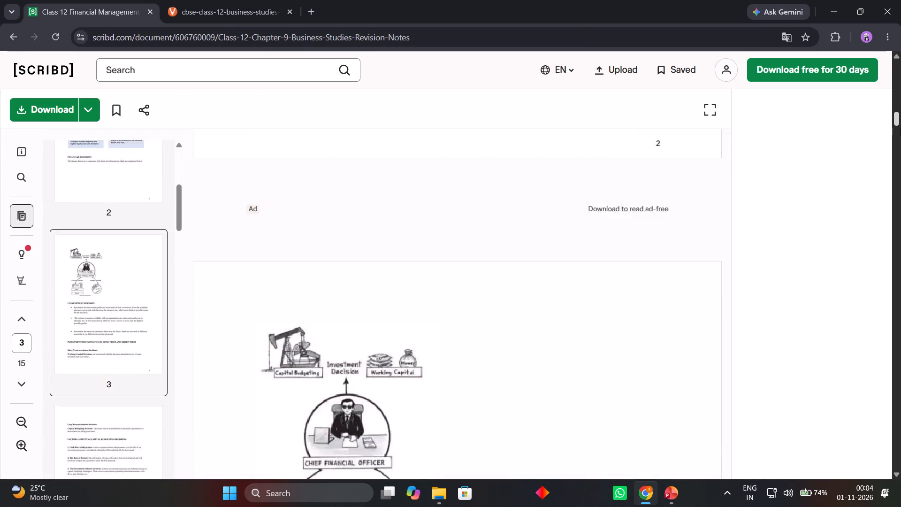
pyautogui.moveTo(900, 128); pyautogui.dragTo(900, 145)
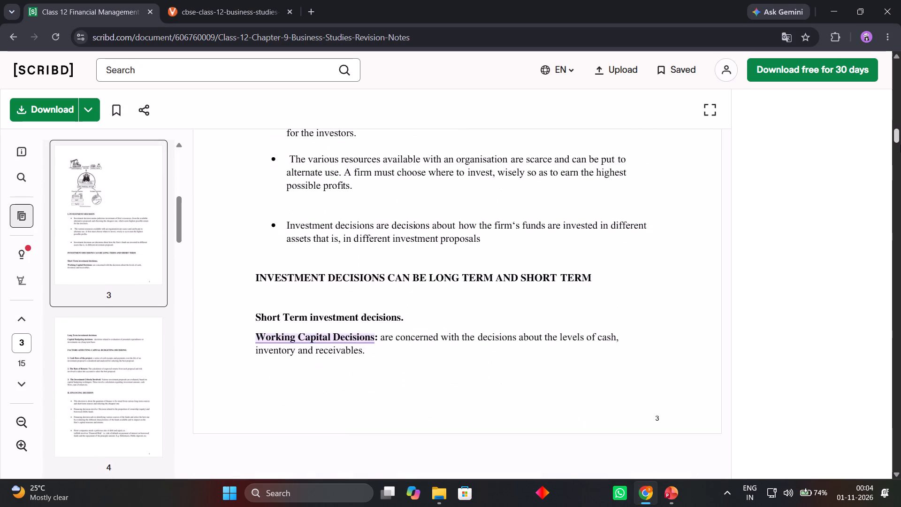
pyautogui.moveTo(900, 145); pyautogui.dragTo(900, 157)
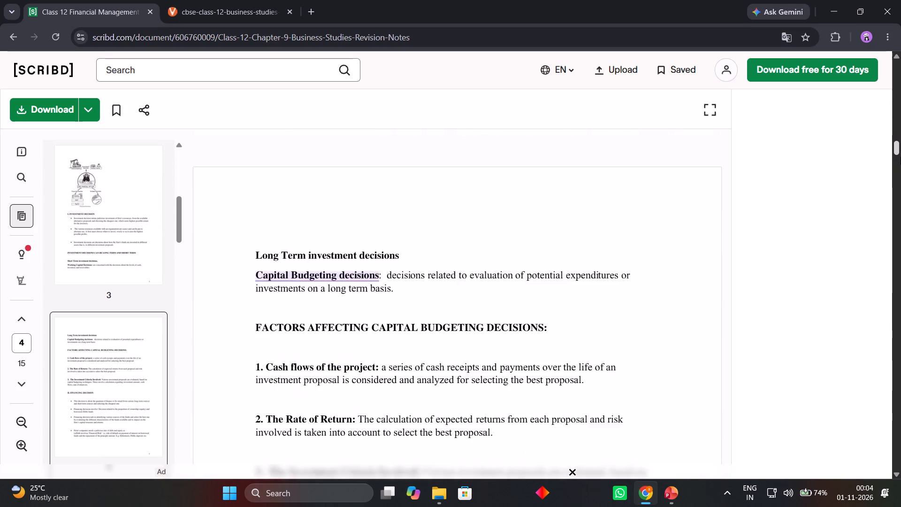
pyautogui.moveTo(900, 157); pyautogui.dragTo(900, 157)
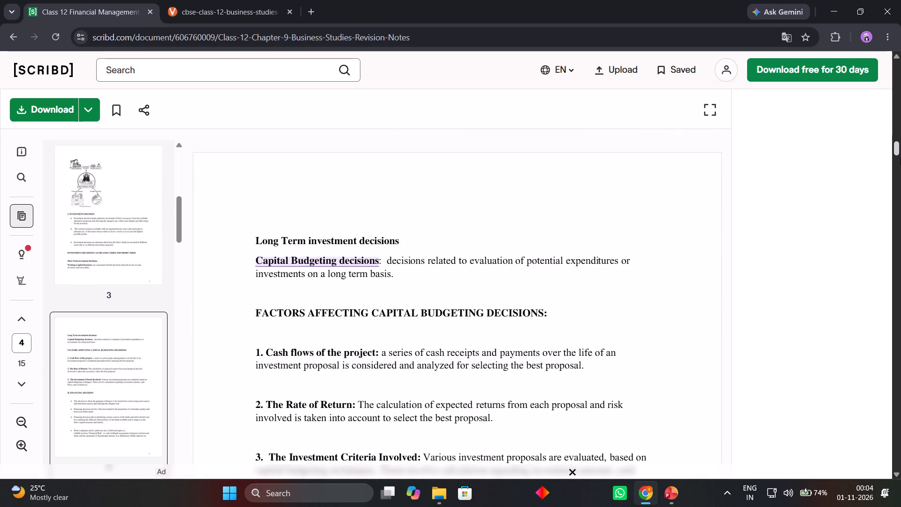
pyautogui.moveTo(900, 157); pyautogui.dragTo(900, 167)
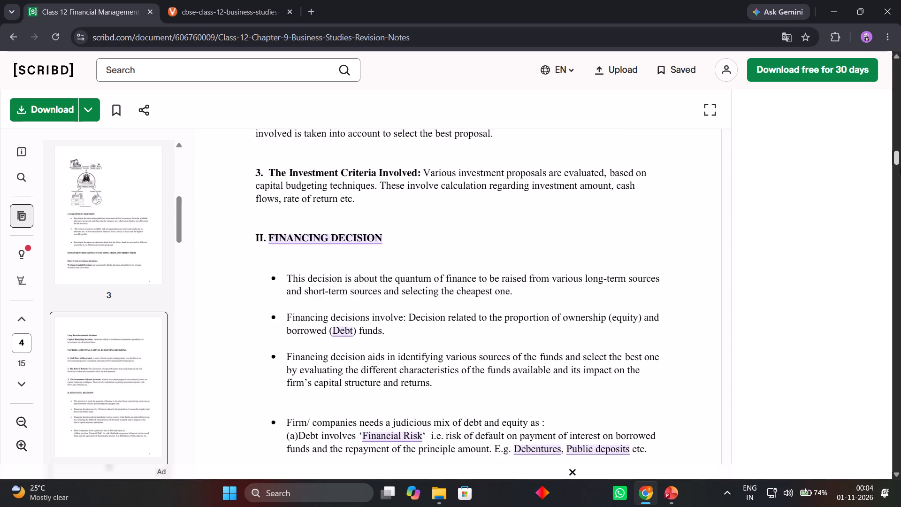
pyautogui.moveTo(900, 167); pyautogui.dragTo(900, 178)
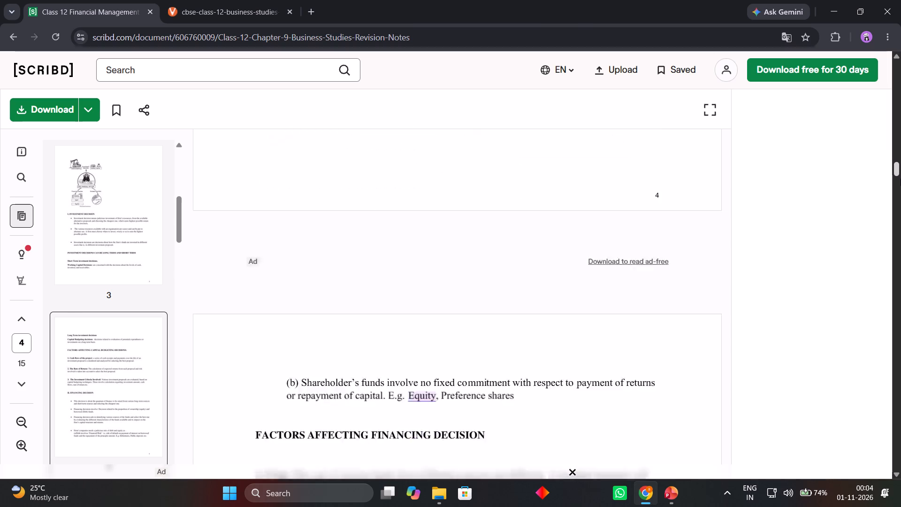
pyautogui.moveTo(900, 178); pyautogui.dragTo(900, 184)
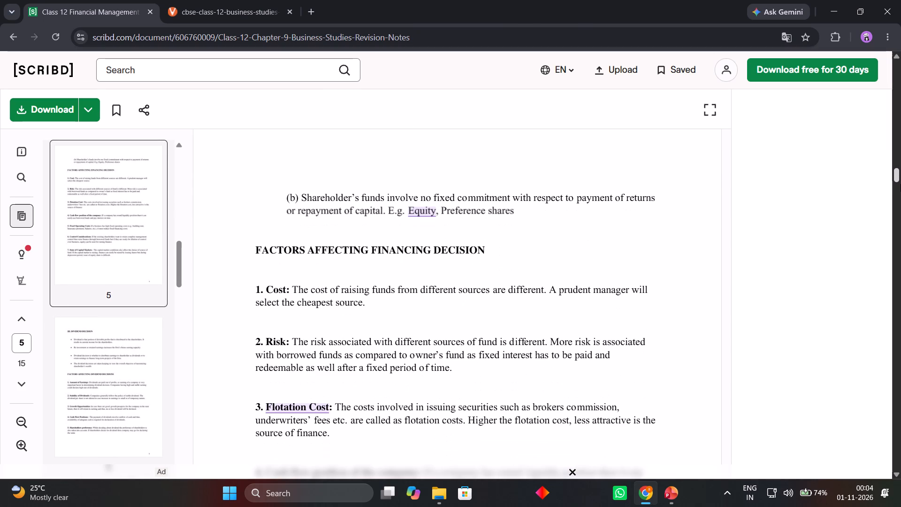
pyautogui.moveTo(900, 184); pyautogui.dragTo(898, 174)
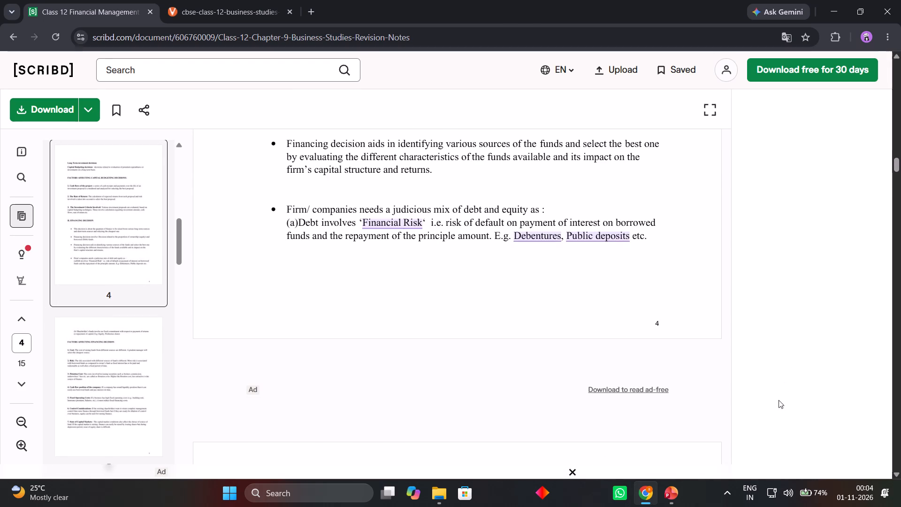
# Check the empty "Factors affecting the Investment Decision" slide in PowerPoint, then return to the Scribd notes in Chrome and close the advertisement.
pyautogui.click(676, 491)
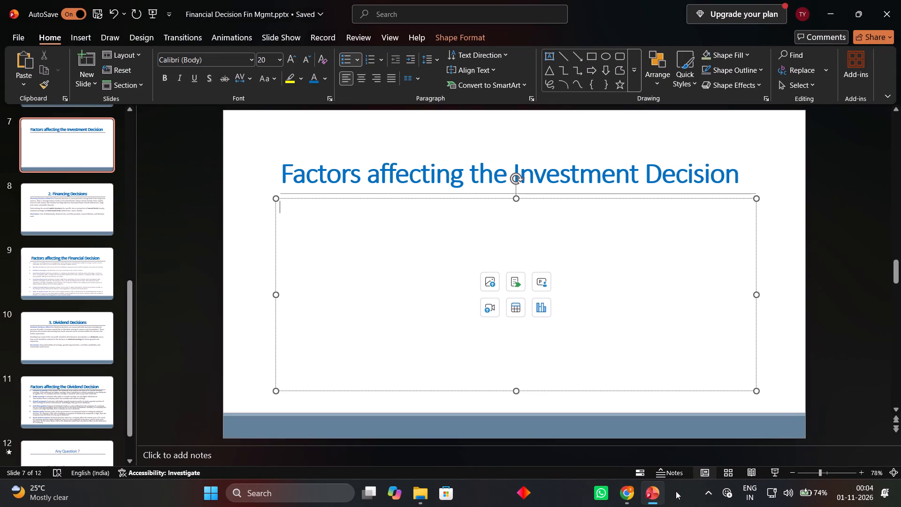
pyautogui.click(632, 494)
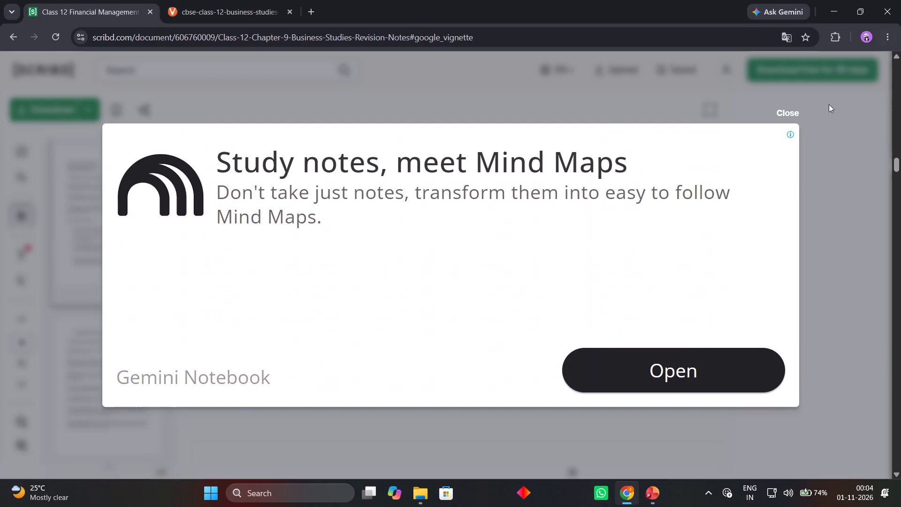
pyautogui.click(780, 118)
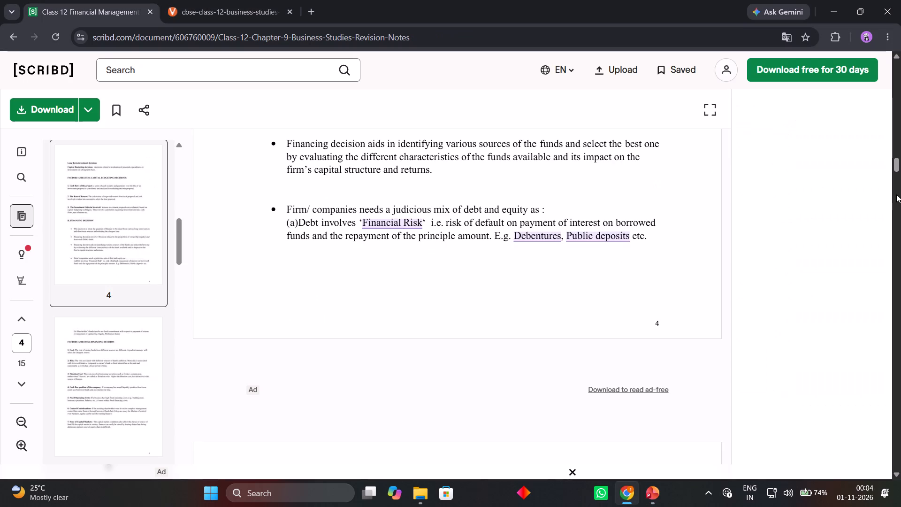
# Read the Scribd notes on pages 5 to 7 covering factors affecting the financing and dividend decisions.
pyautogui.click(897, 473)
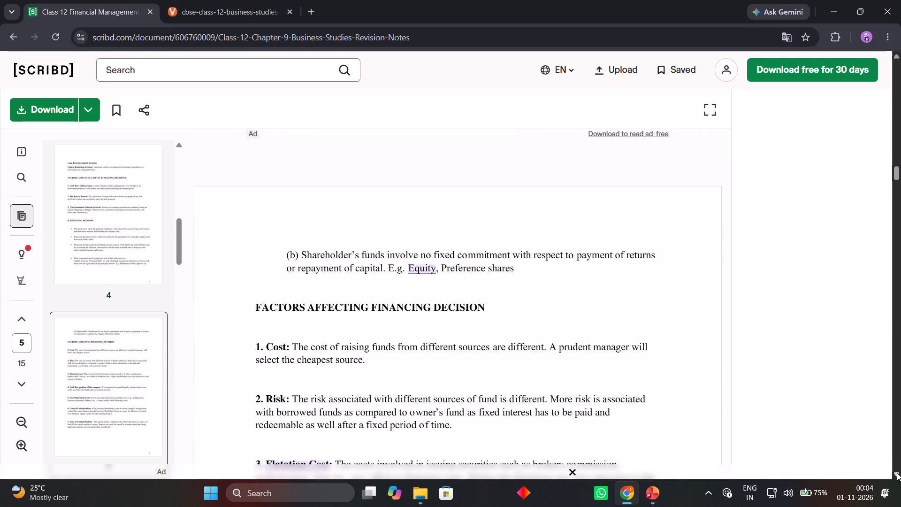
pyautogui.doubleClick(897, 473)
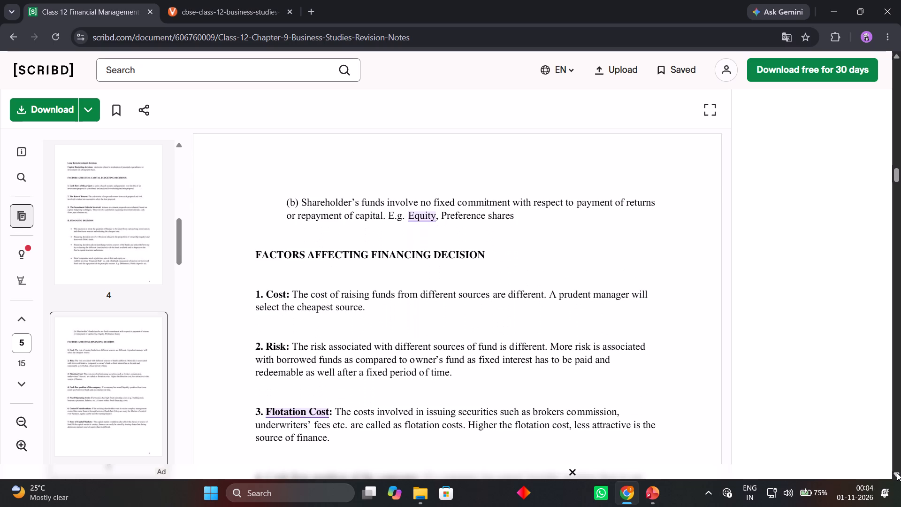
pyautogui.click(897, 473)
pyautogui.tripleClick(897, 473)
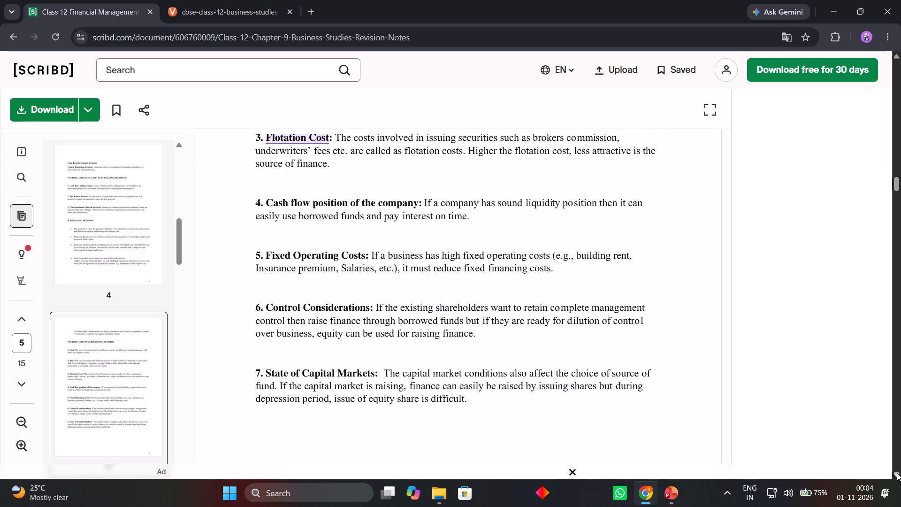
pyautogui.click(897, 473)
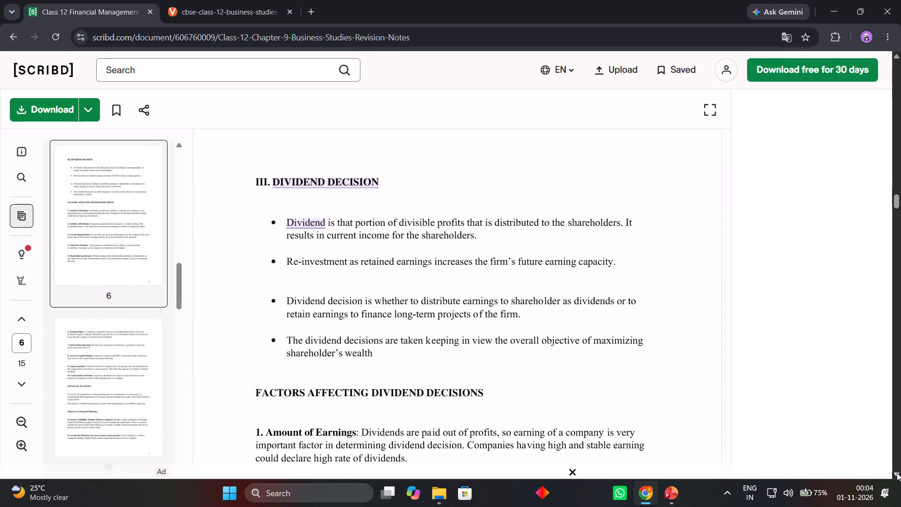
pyautogui.click(897, 473)
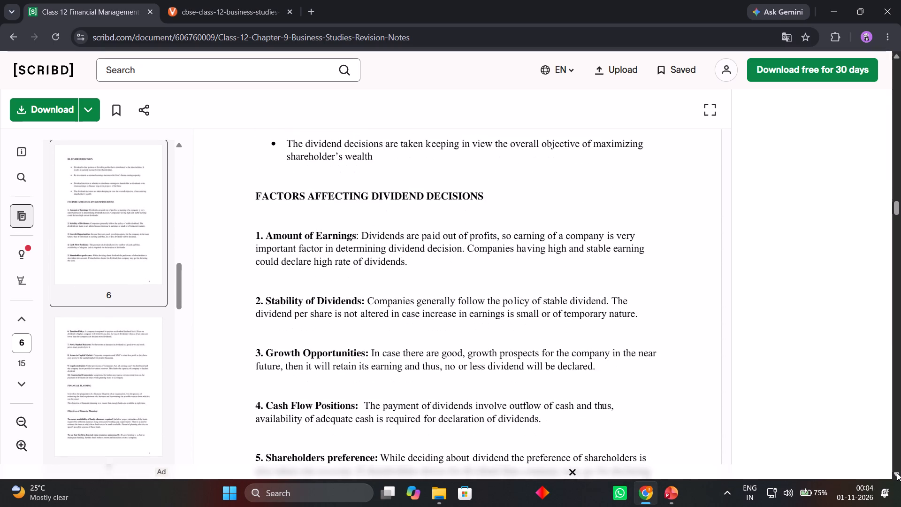
pyautogui.doubleClick(897, 473)
pyautogui.tripleClick(897, 473)
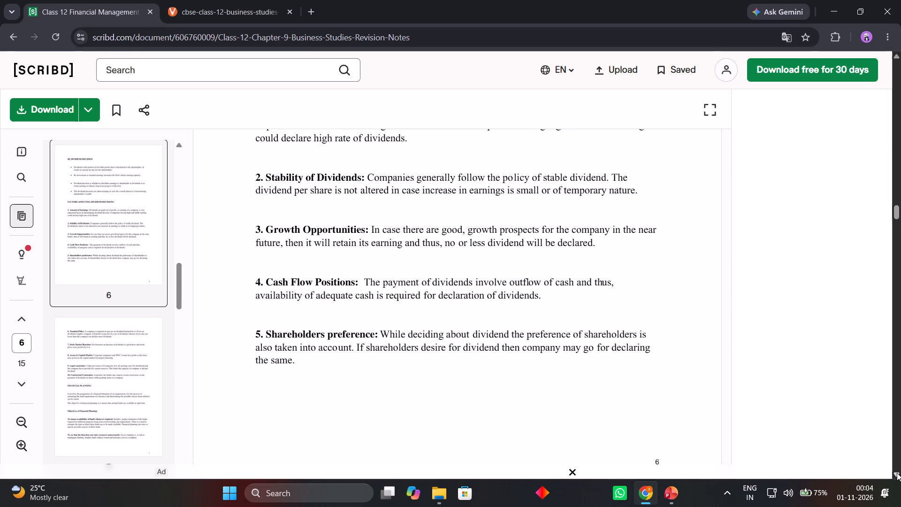
pyautogui.doubleClick(897, 473)
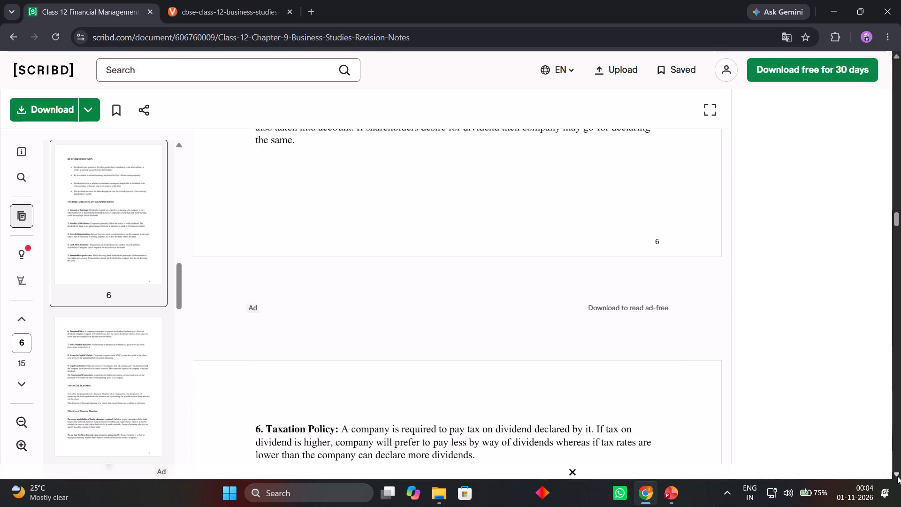
pyautogui.doubleClick(897, 475)
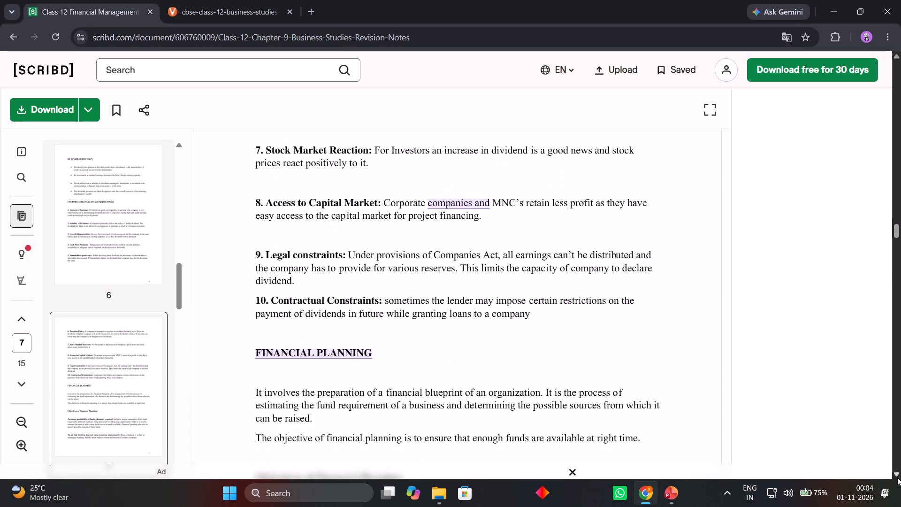
# Continue through the Scribd notes, examining the Financial Planning objectives and importance up to the Capital Structure section.
pyautogui.tripleClick(897, 477)
pyautogui.doubleClick(897, 477)
pyautogui.moveTo(897, 477); pyautogui.dragTo(897, 482)
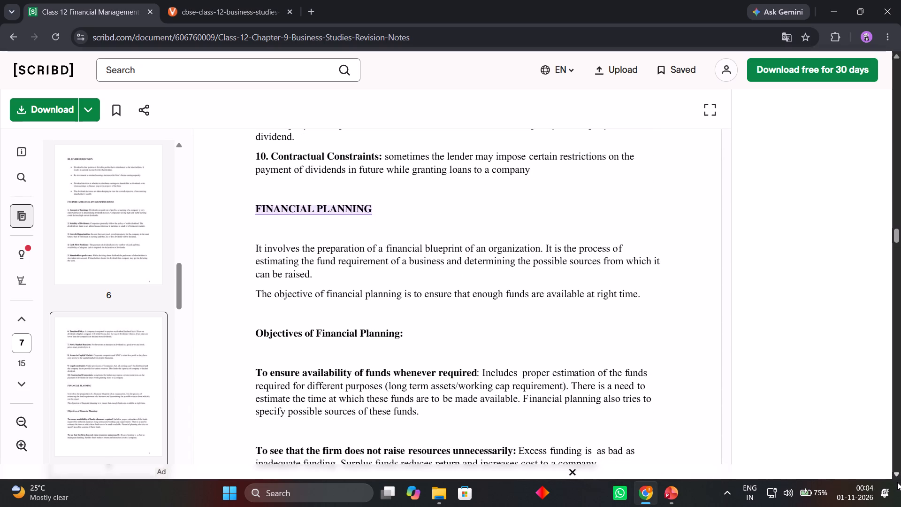
pyautogui.moveTo(897, 482); pyautogui.dragTo(893, 475)
pyautogui.doubleClick(893, 475)
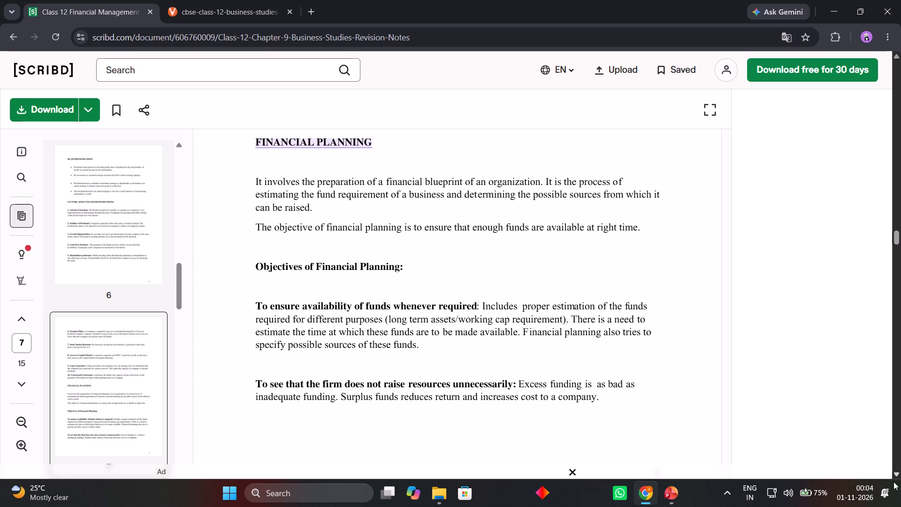
pyautogui.tripleClick(894, 476)
pyautogui.tripleClick(894, 476)
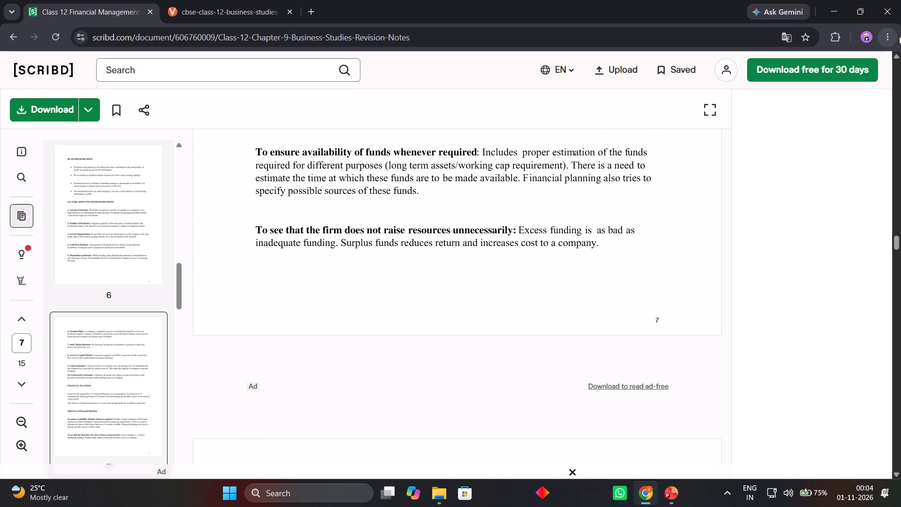
pyautogui.click(897, 59)
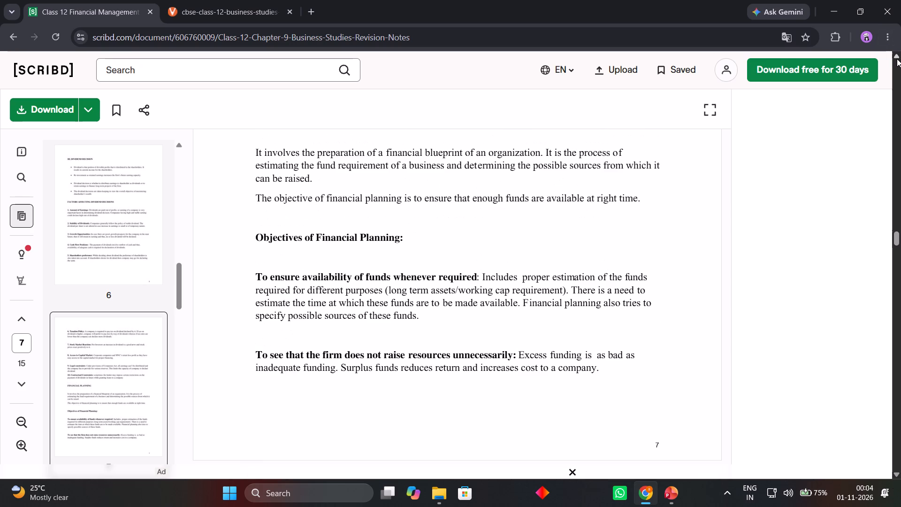
pyautogui.tripleClick(897, 473)
pyautogui.tripleClick(897, 473)
pyautogui.tripleClick(897, 473)
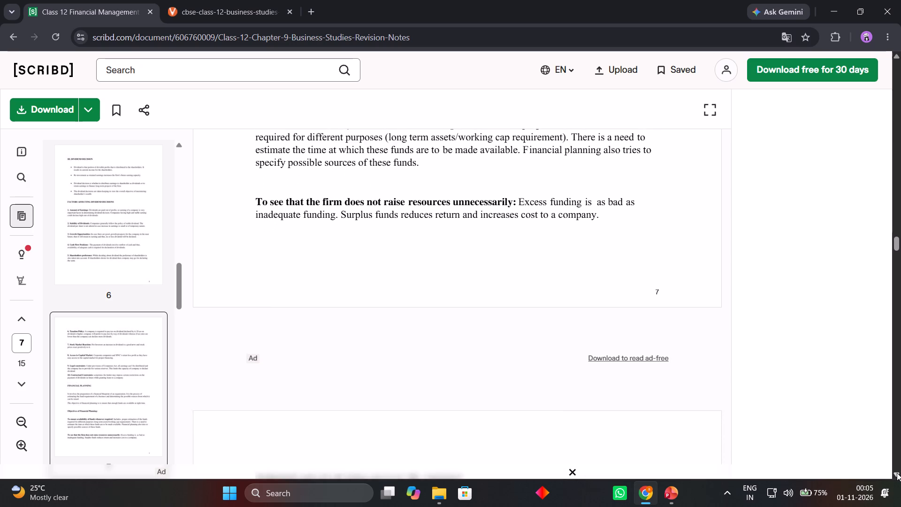
pyautogui.tripleClick(897, 473)
pyautogui.tripleClick(897, 473)
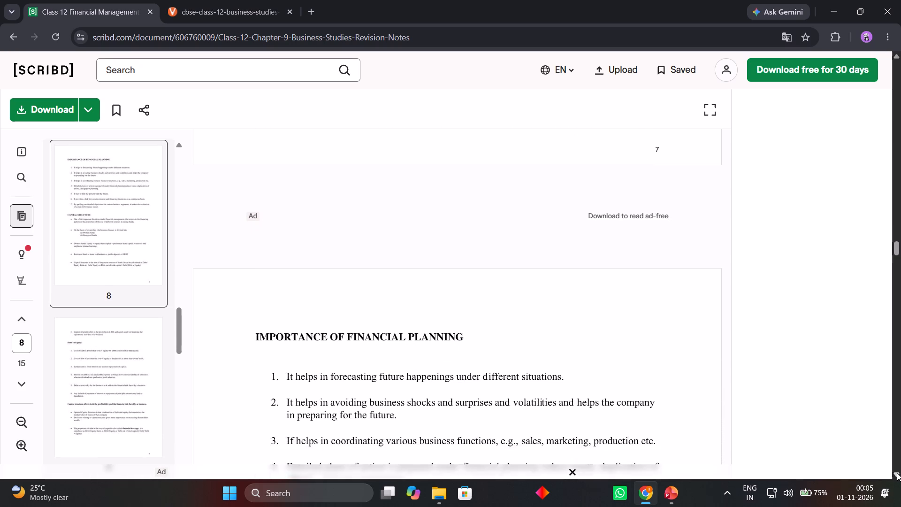
pyautogui.click(897, 473)
pyautogui.doubleClick(897, 473)
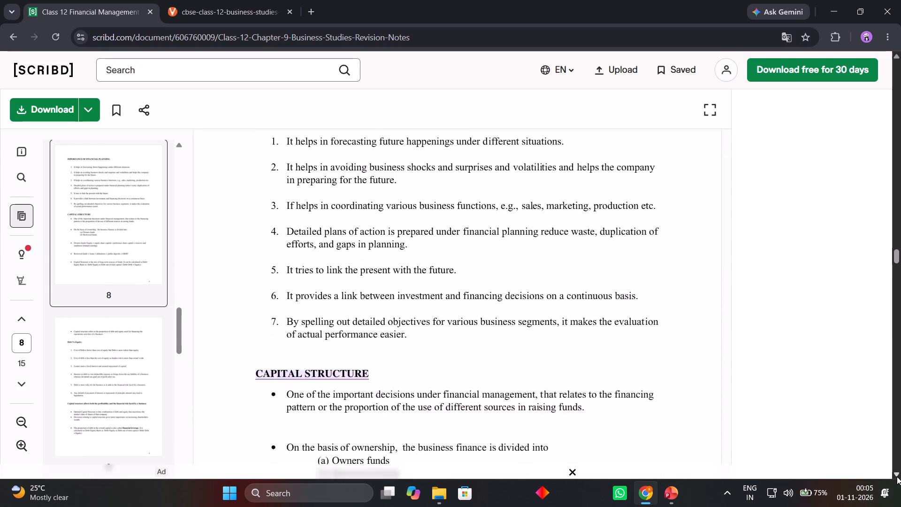
pyautogui.click(894, 473)
pyautogui.moveTo(894, 473); pyautogui.dragTo(14, 62)
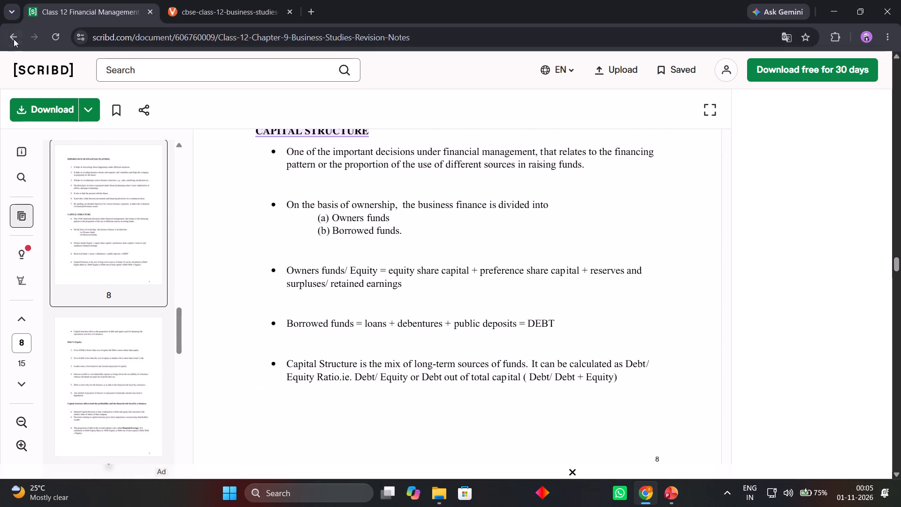
# Return to the Google results and check the TopperLearning and BYJU'S Class 12 Financial Management notes, ending back at the results.
pyautogui.click(14, 40)
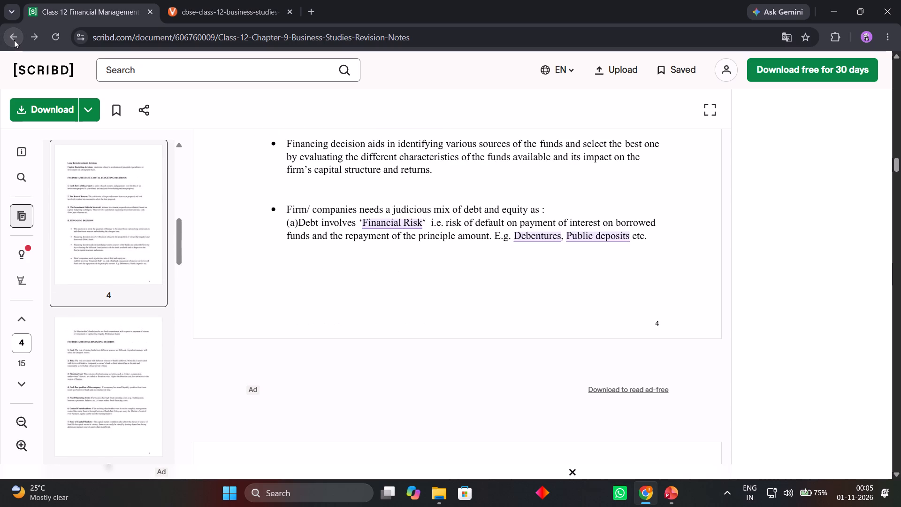
pyautogui.click(14, 40)
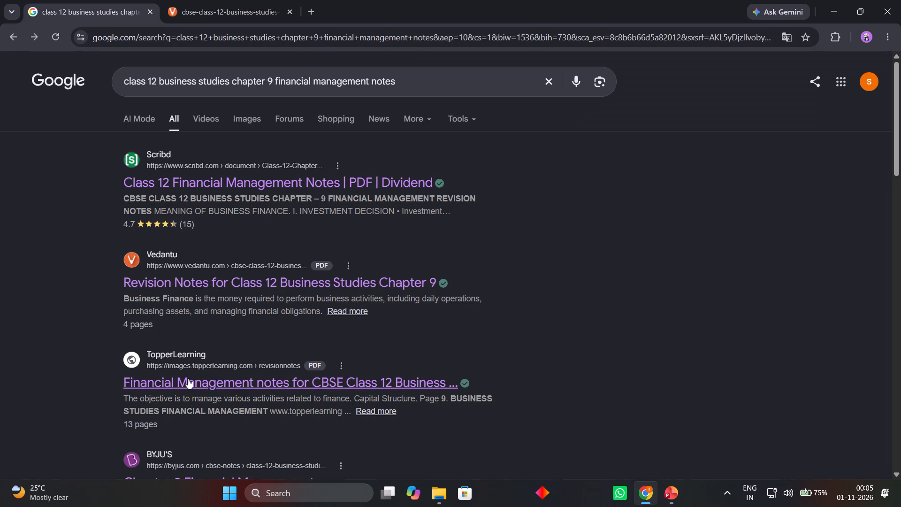
pyautogui.click(188, 378)
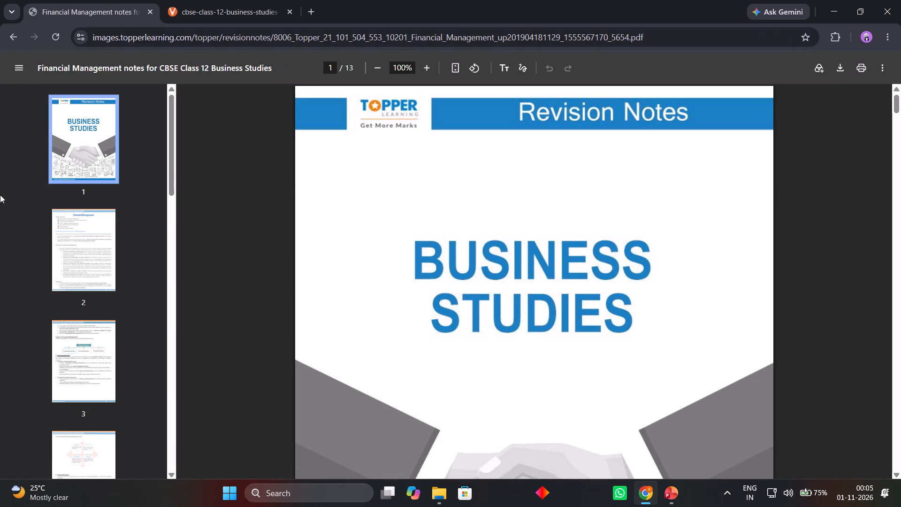
pyautogui.click(14, 41)
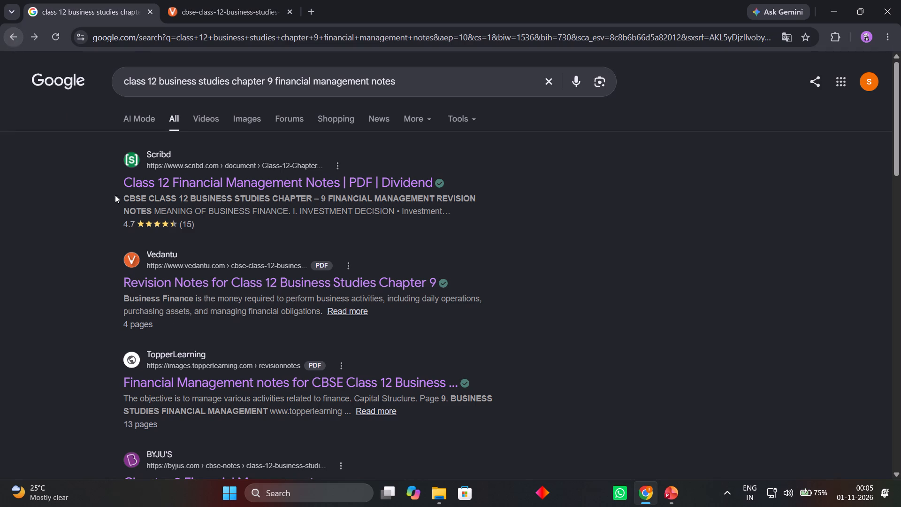
pyautogui.click(164, 461)
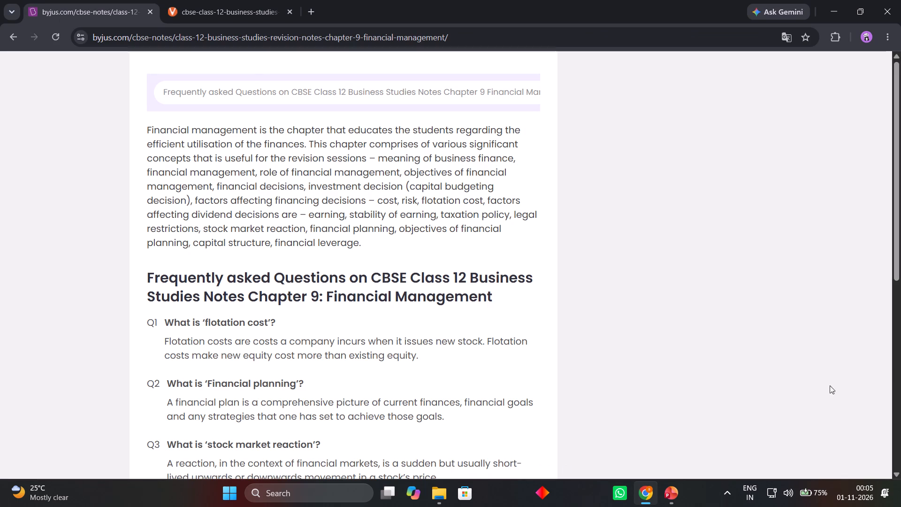
pyautogui.click(13, 43)
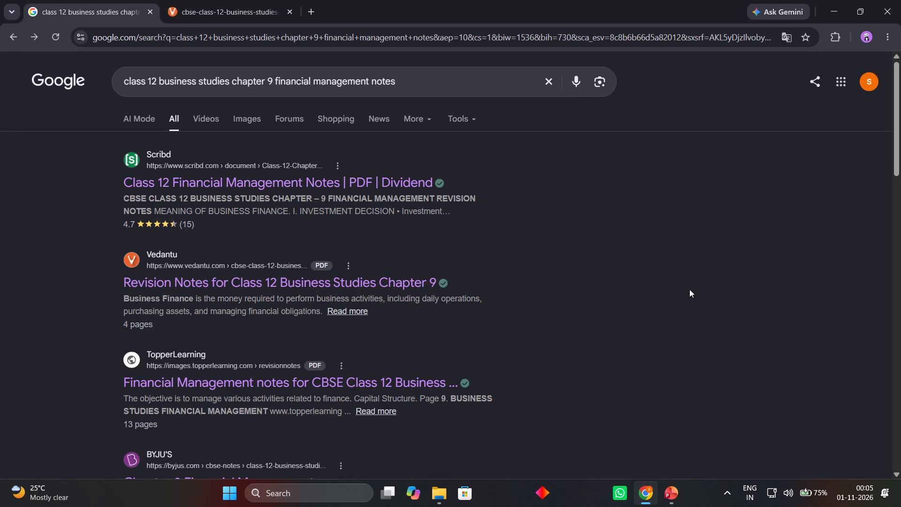
# Rerun the "class 12 business studies chapter 9 financial management notes" search, examine the expanded AI Overview's financial decisions section, and return to the earlier results.
pyautogui.click(485, 85)
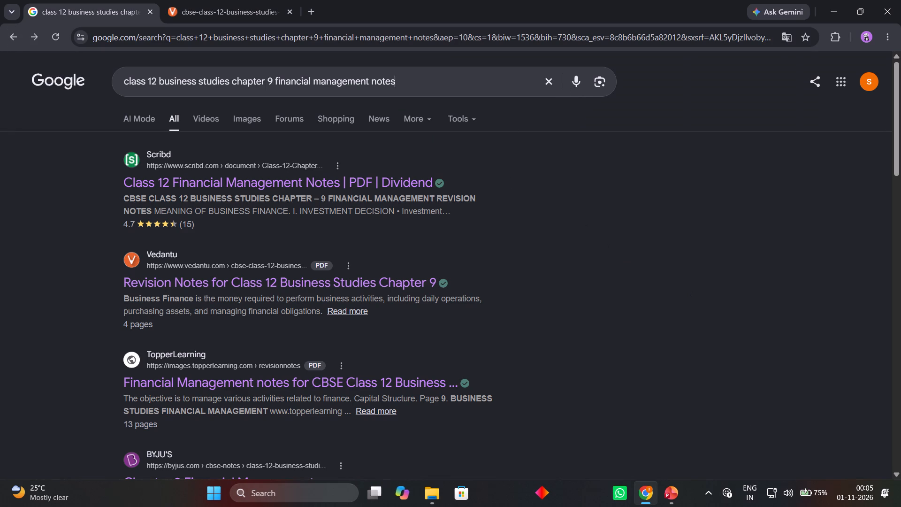
pyautogui.press('Return')
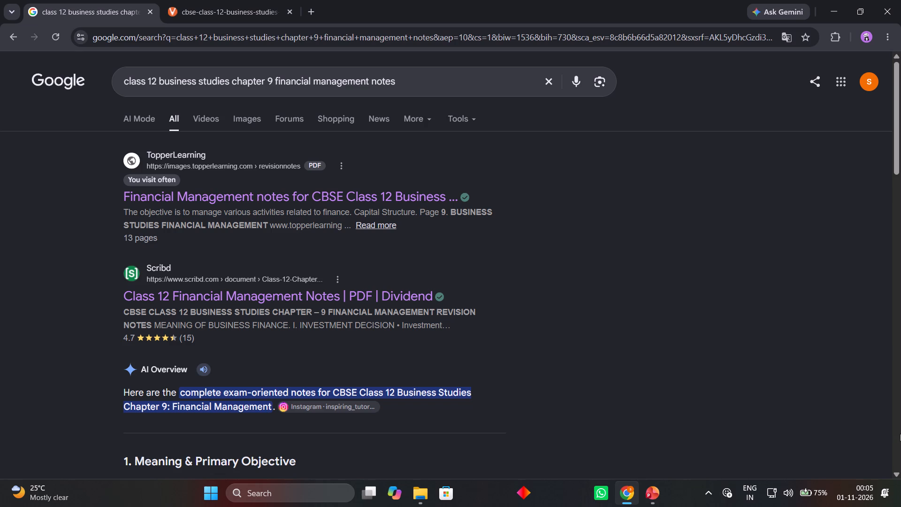
pyautogui.doubleClick(897, 473)
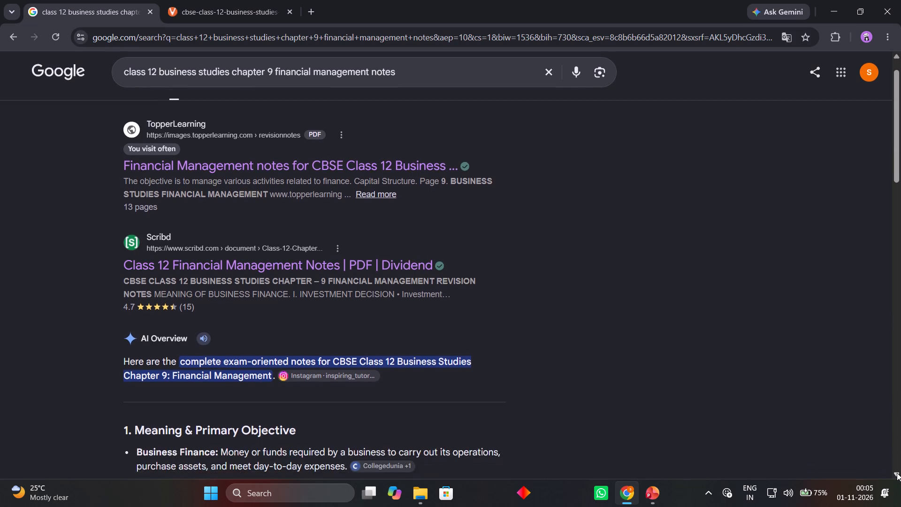
pyautogui.click(323, 326)
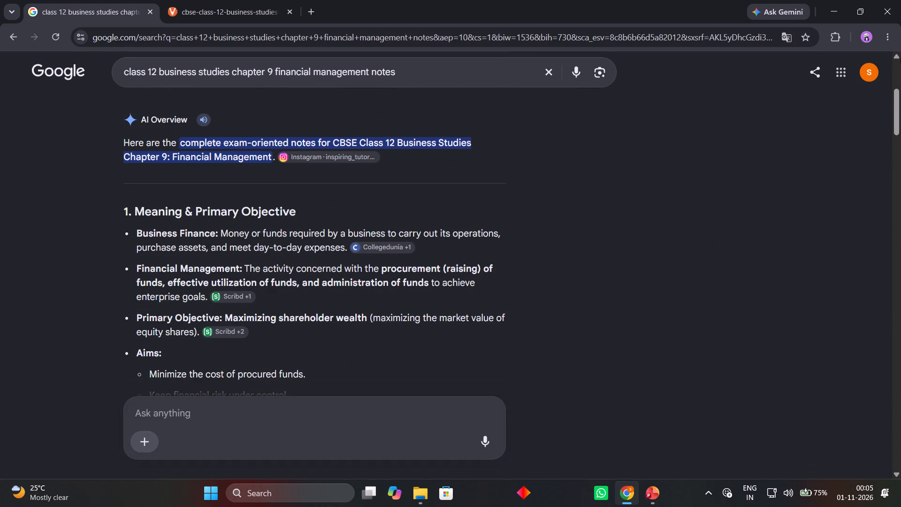
pyautogui.moveTo(895, 106); pyautogui.dragTo(900, 140)
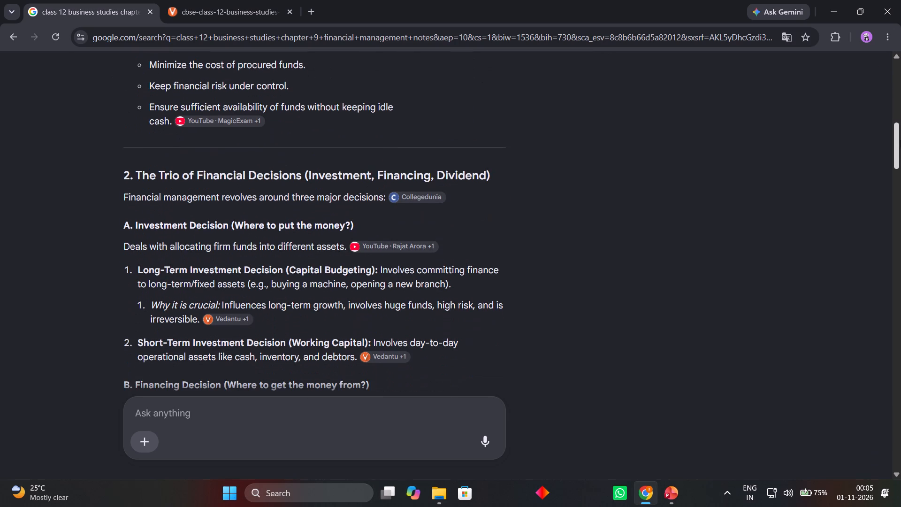
pyautogui.moveTo(900, 140); pyautogui.dragTo(900, 145)
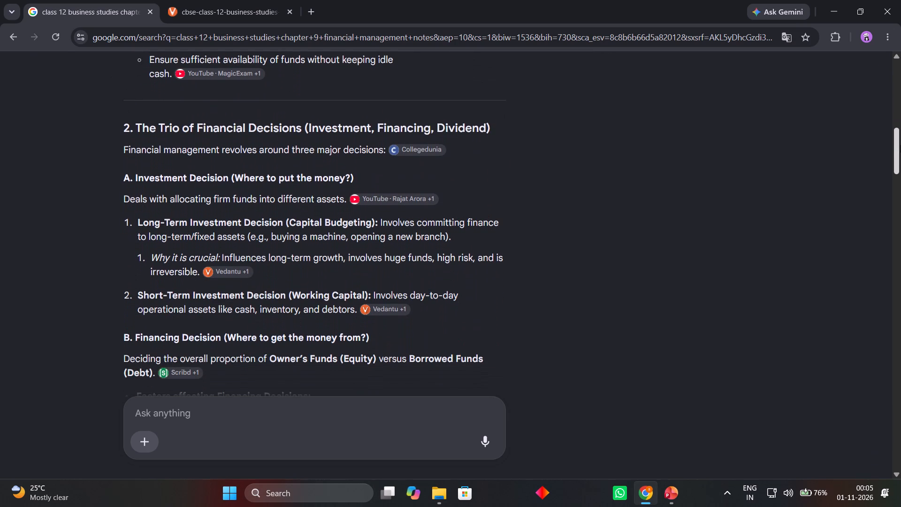
pyautogui.moveTo(900, 145); pyautogui.dragTo(900, 148)
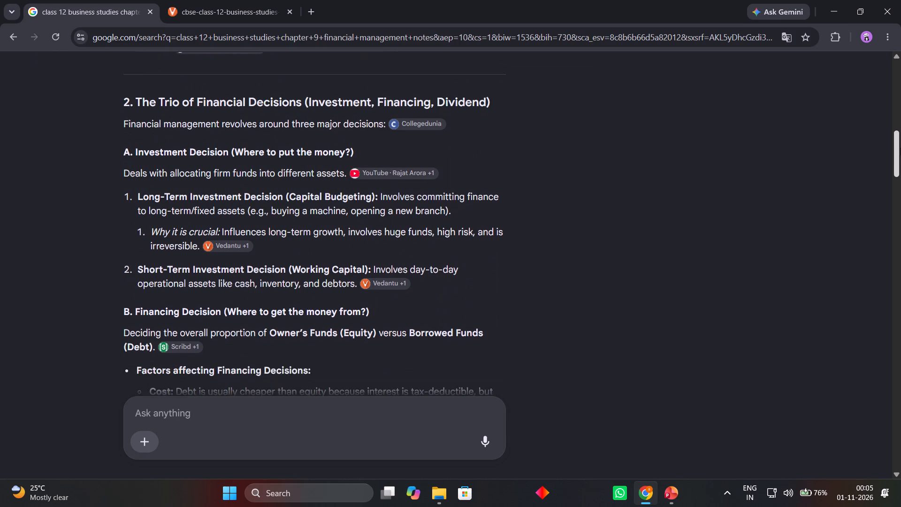
pyautogui.moveTo(900, 148); pyautogui.dragTo(900, 158)
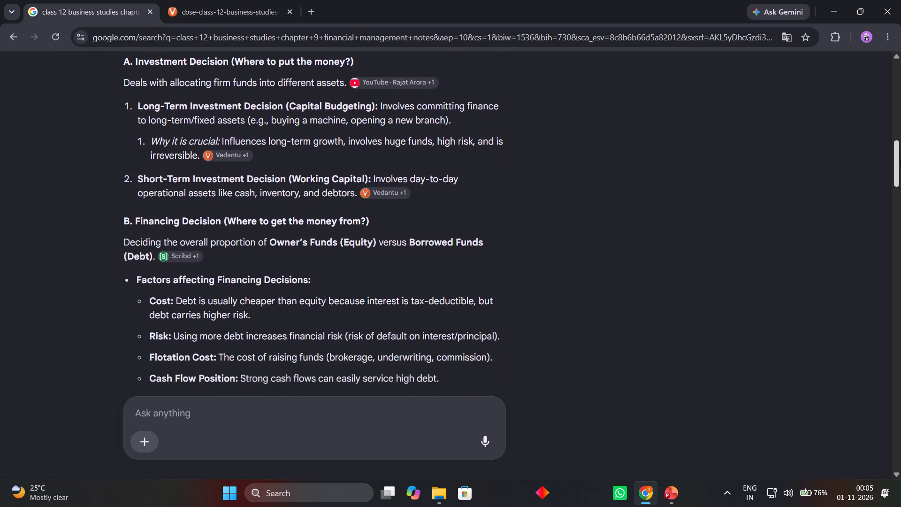
pyautogui.moveTo(900, 158); pyautogui.dragTo(897, 153)
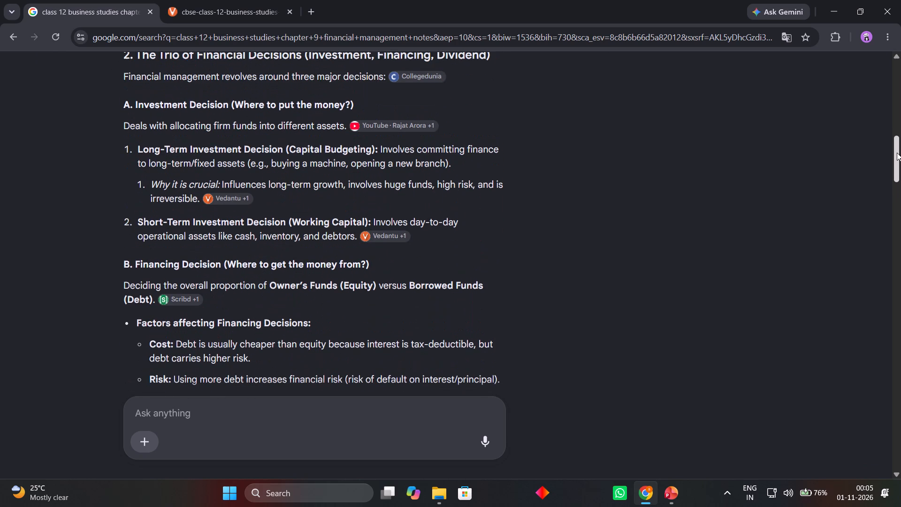
pyautogui.moveTo(897, 153); pyautogui.dragTo(897, 146)
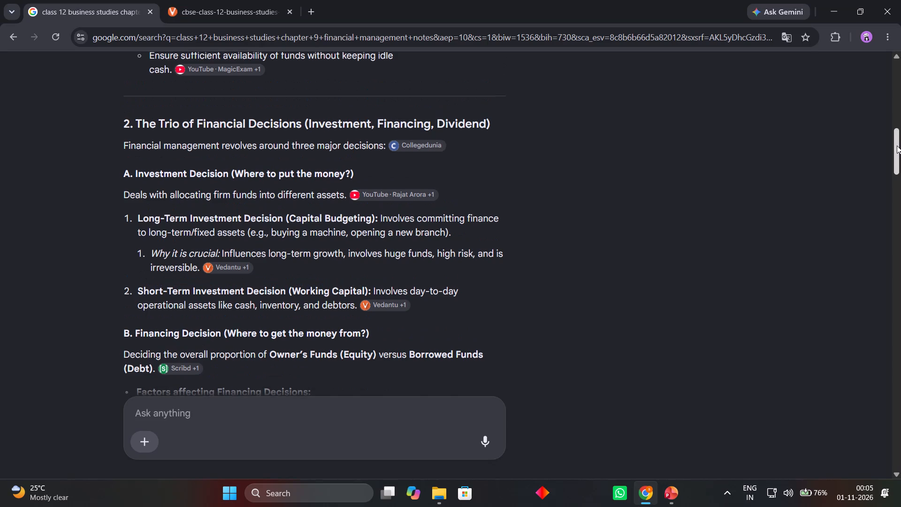
pyautogui.moveTo(897, 146); pyautogui.dragTo(896, 141)
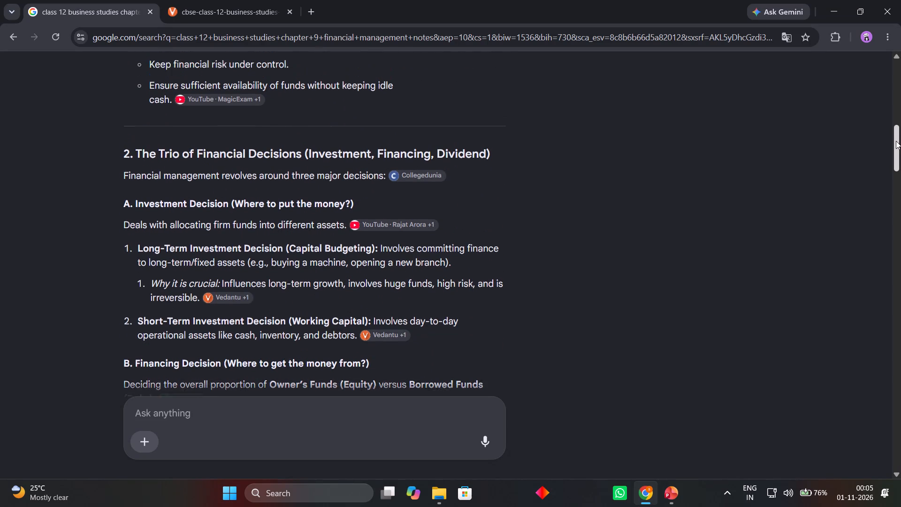
pyautogui.moveTo(896, 141); pyautogui.dragTo(896, 139)
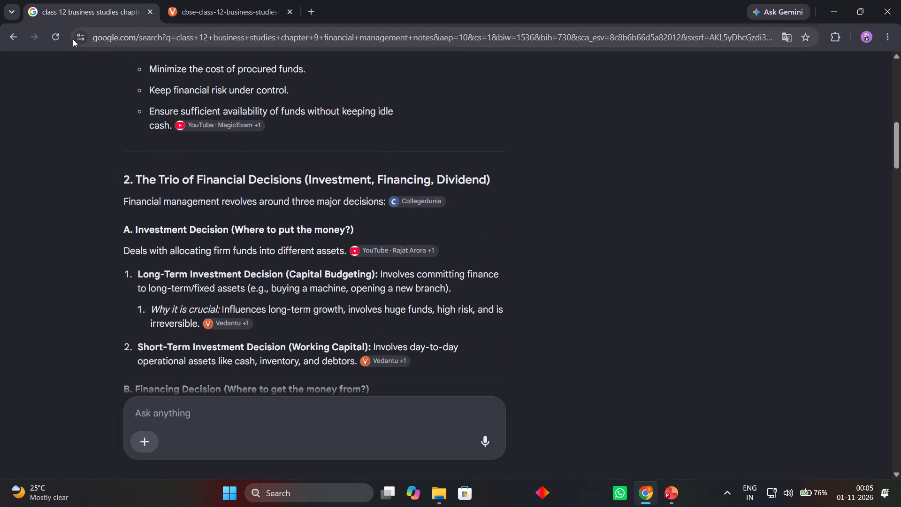
pyautogui.click(11, 40)
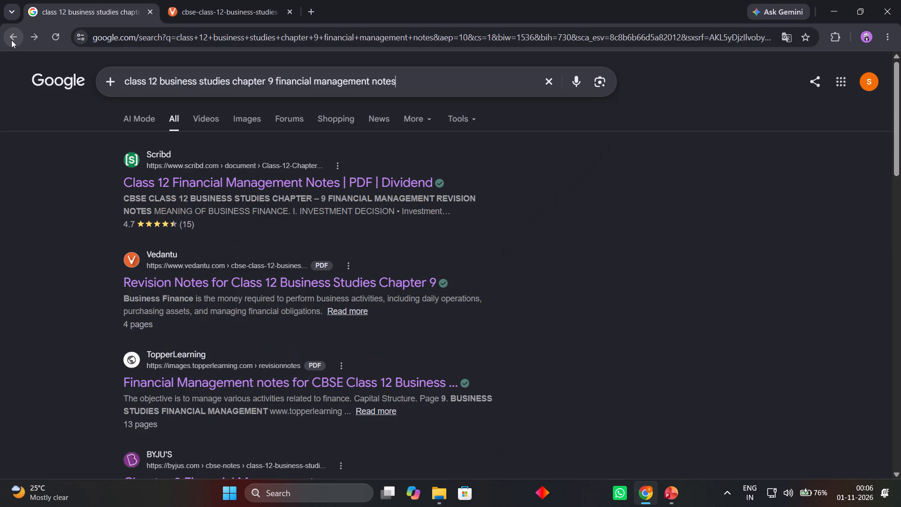
# Return to the "financial management class 12 notes" results and look through the whole page for other note sources.
pyautogui.click(11, 40)
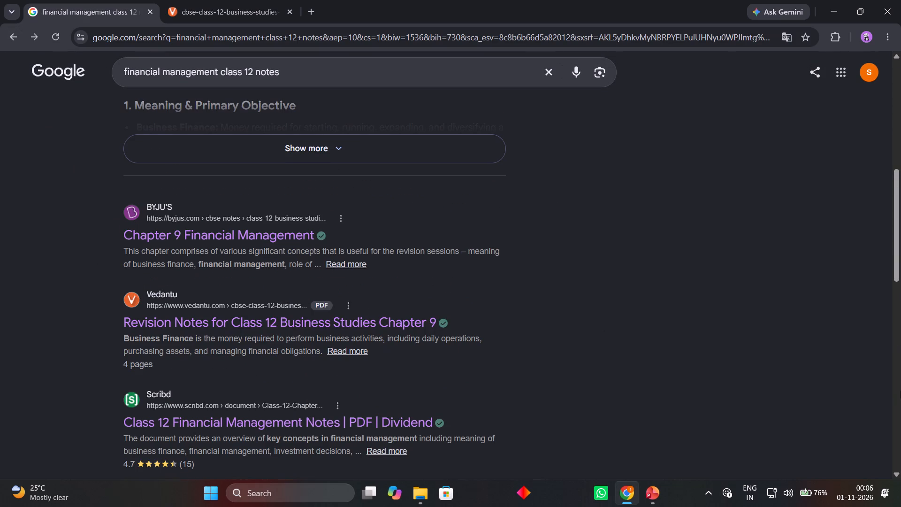
pyautogui.tripleClick(895, 475)
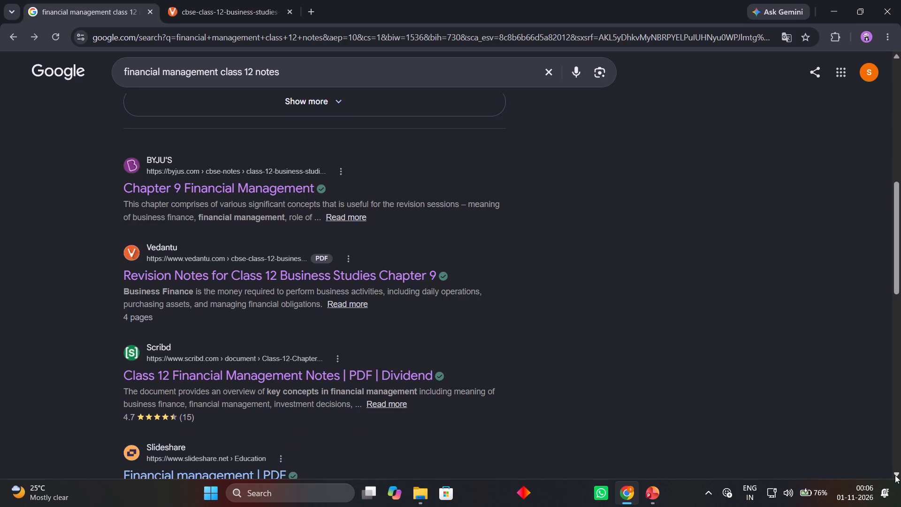
pyautogui.tripleClick(895, 475)
pyautogui.click(895, 475)
pyautogui.moveTo(895, 475); pyautogui.dragTo(681, 388)
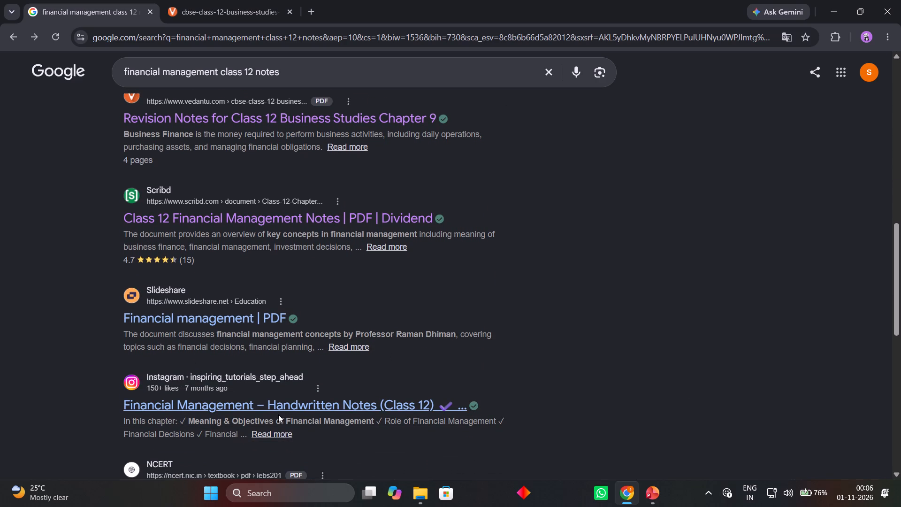
pyautogui.doubleClick(897, 472)
pyautogui.click(897, 472)
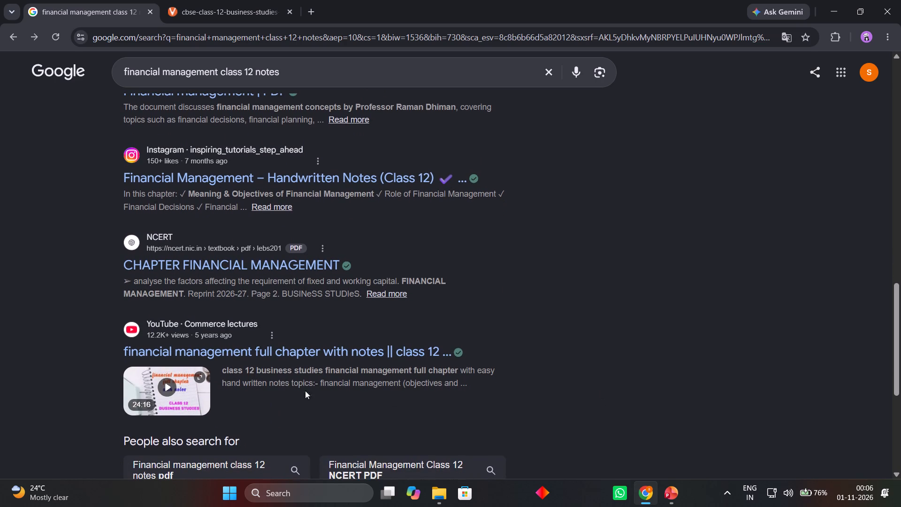
pyautogui.click(896, 471)
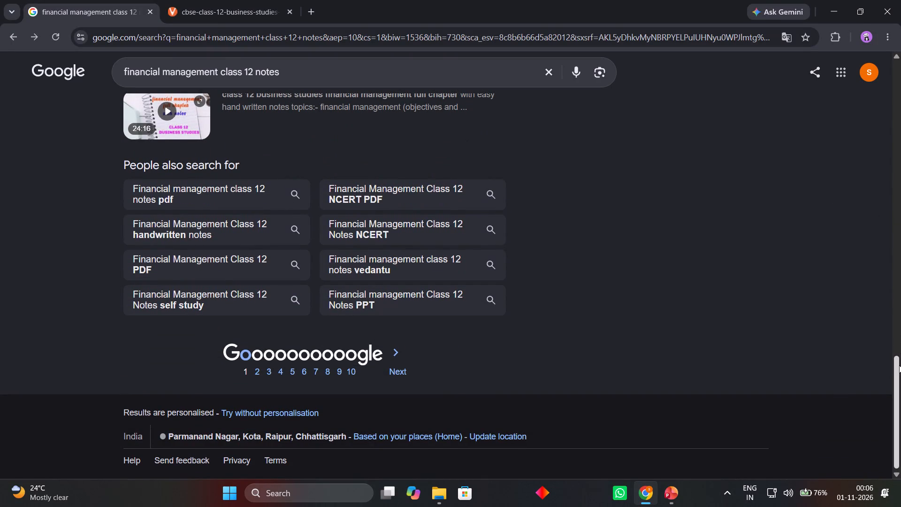
pyautogui.moveTo(899, 365); pyautogui.dragTo(867, 207)
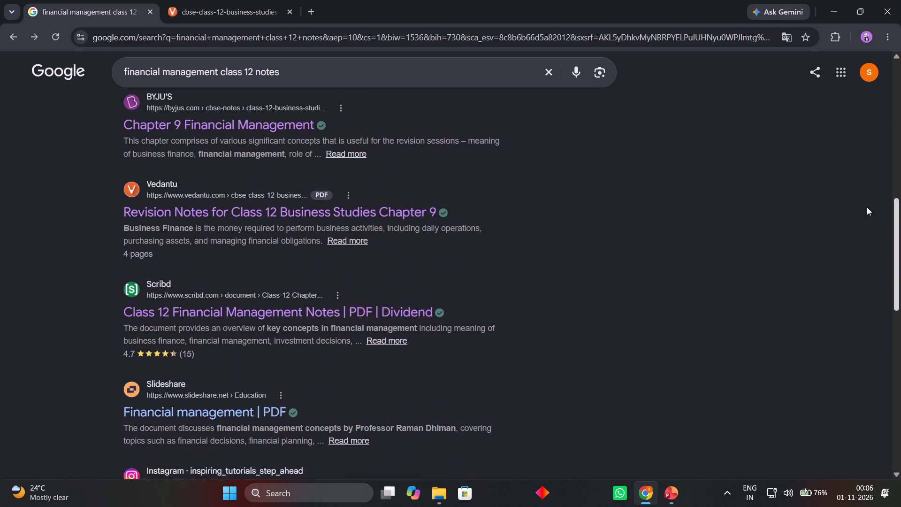
pyautogui.moveTo(867, 207); pyautogui.dragTo(838, 57)
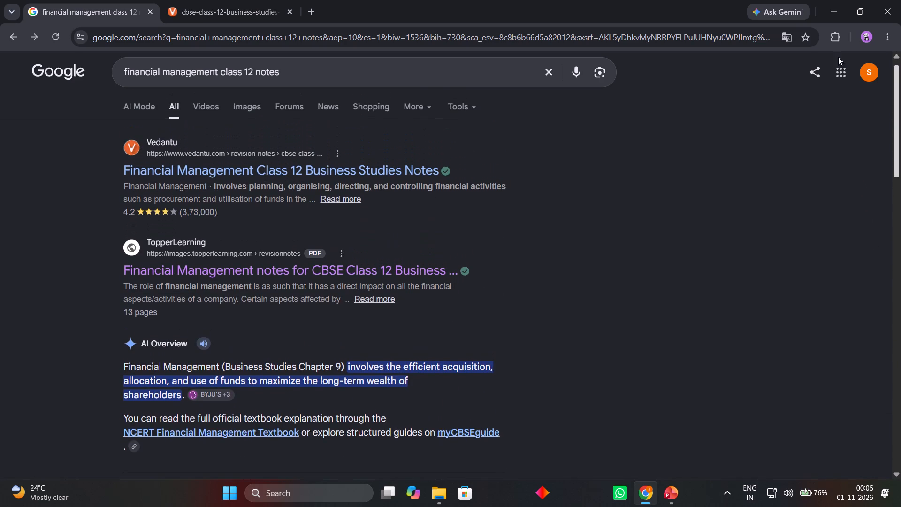
pyautogui.moveTo(838, 57); pyautogui.dragTo(832, 21)
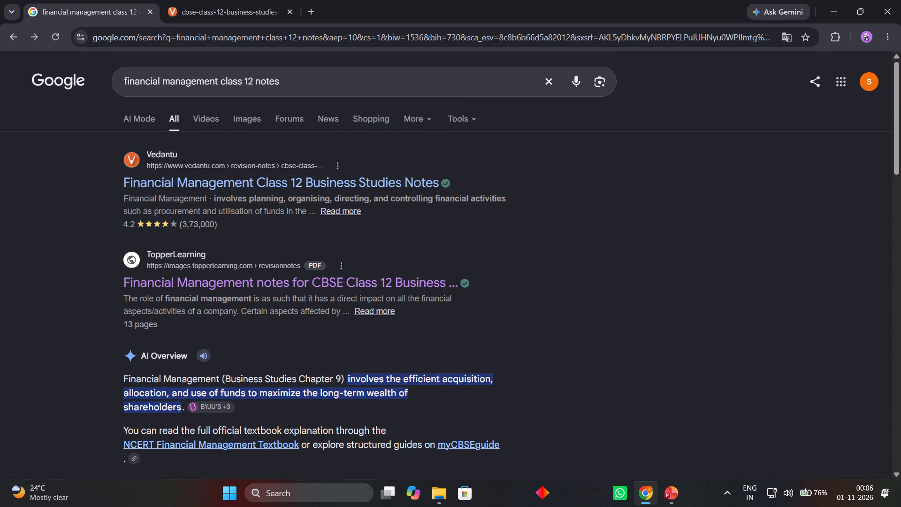
# Search for "class 12 business studies chapter financial management notes" and open the TopperLearning PDF notes from the results.
pyautogui.click(302, 81)
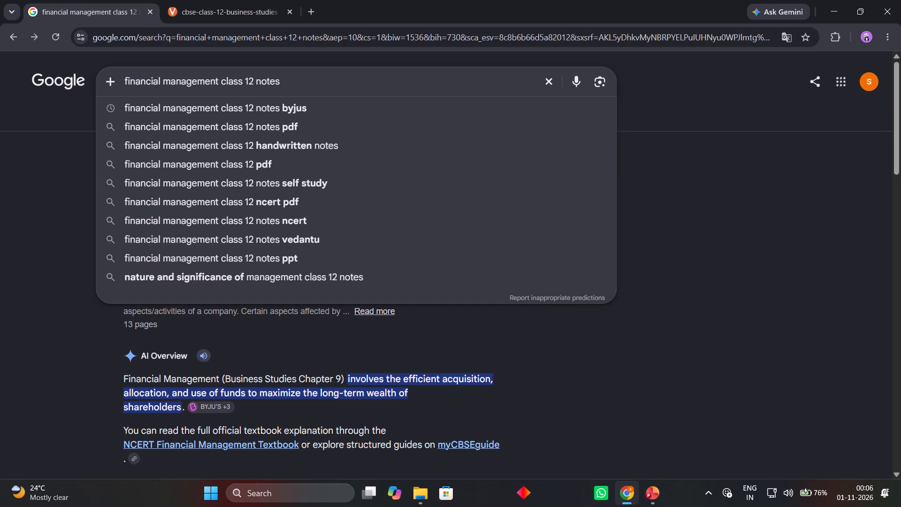
pyautogui.click(221, 84)
pyautogui.write('chapter')
pyautogui.press('space')
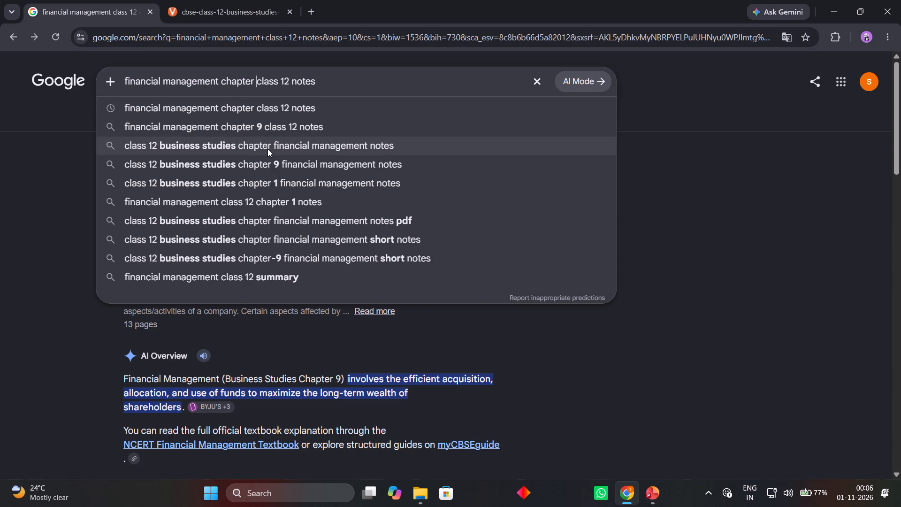
pyautogui.click(268, 146)
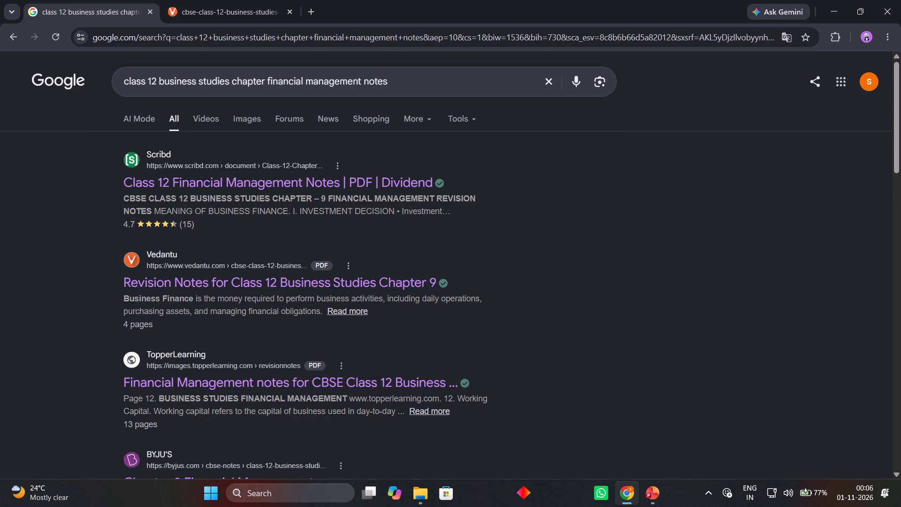
pyautogui.click(237, 385)
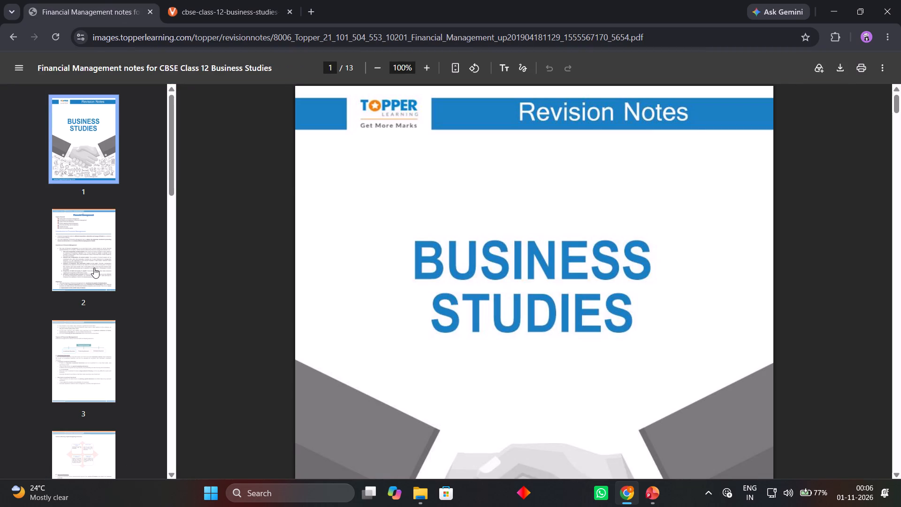
# Skim pages 2 to 5 of the TopperLearning notes for the financial decisions content, ending at Types of Financial Management on page 3.
pyautogui.press('Down')
pyautogui.press('Down')
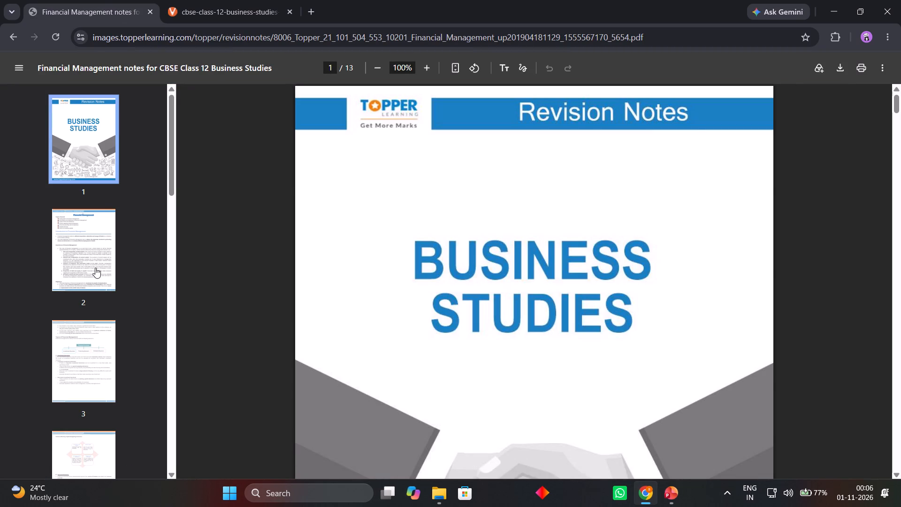
pyautogui.click(95, 268)
pyautogui.press('Down')
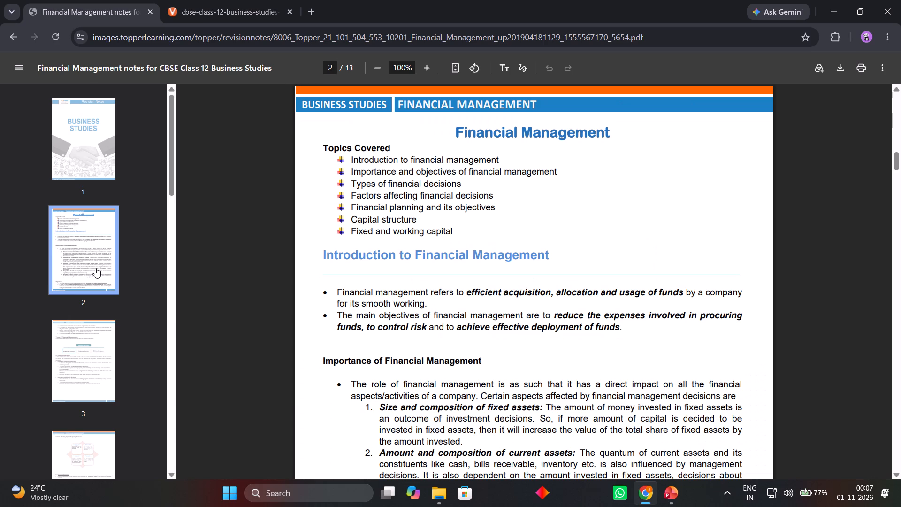
pyautogui.press('Down')
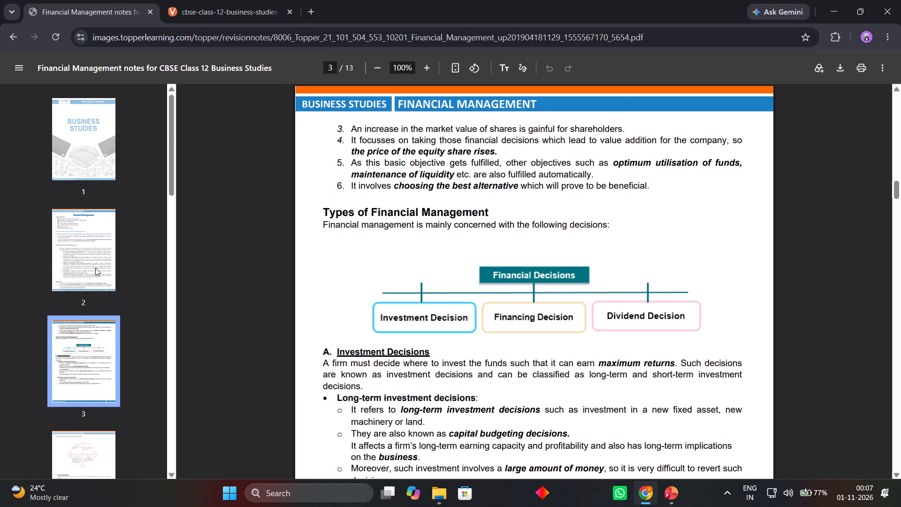
pyautogui.press('Down')
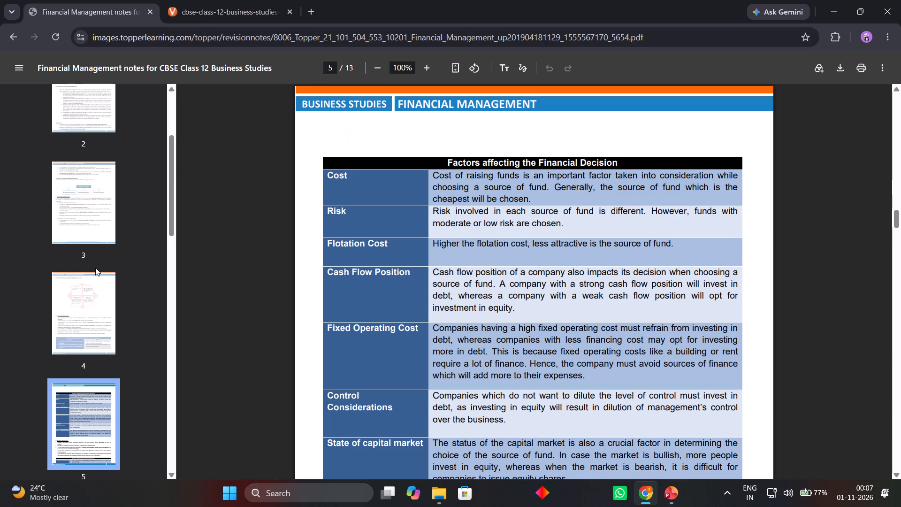
pyautogui.press('Up')
pyautogui.press('Up')
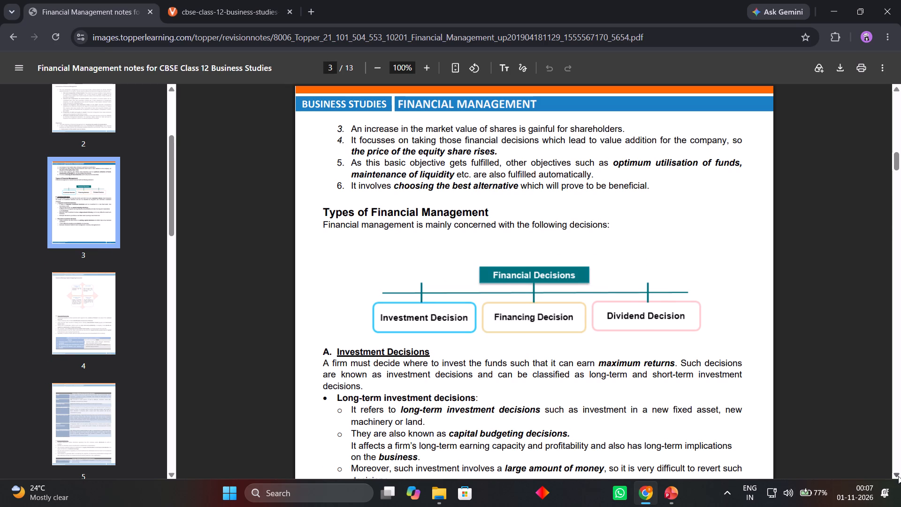
# Read the Investment Decisions section and the Factors Affecting Capital Budgeting Decisions diagram on pages 3 and 4, ending back at Investment Decisions.
pyautogui.tripleClick(898, 476)
pyautogui.tripleClick(898, 476)
pyautogui.tripleClick(898, 476)
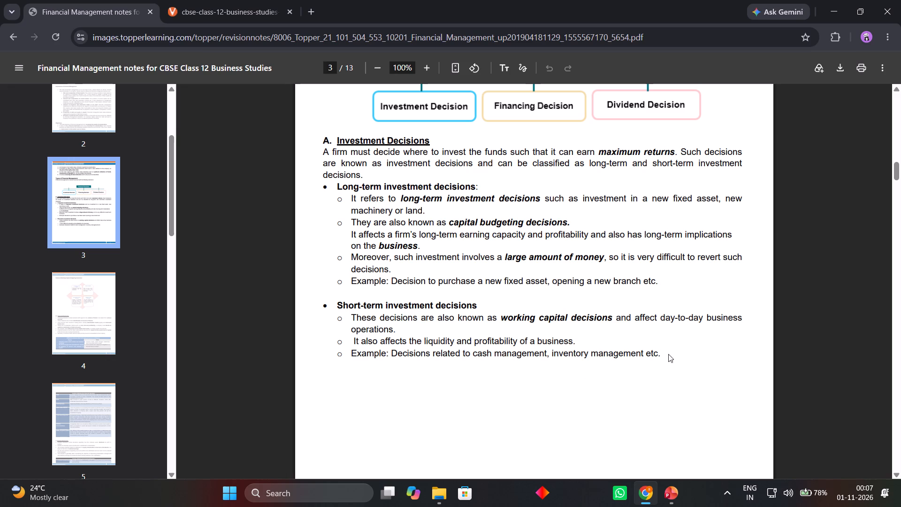
pyautogui.tripleClick(897, 475)
pyautogui.tripleClick(897, 475)
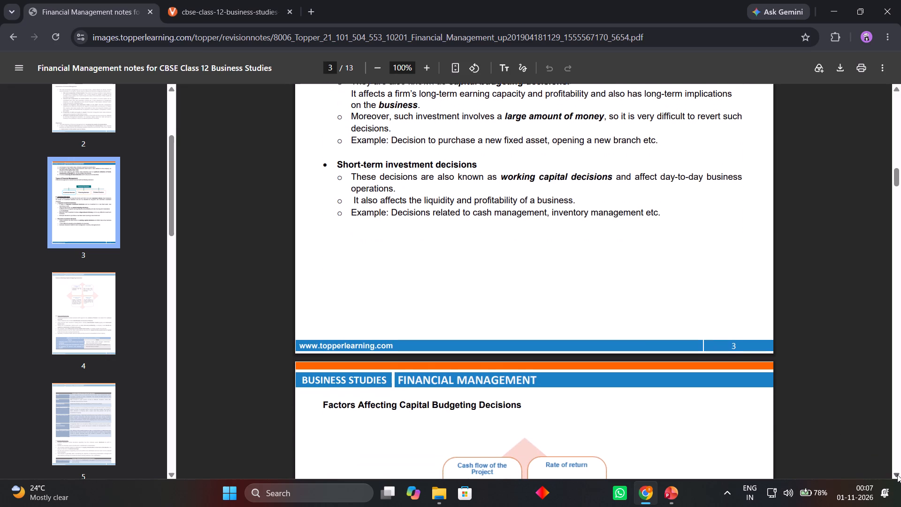
pyautogui.click(897, 475)
pyautogui.tripleClick(897, 475)
pyautogui.doubleClick(897, 475)
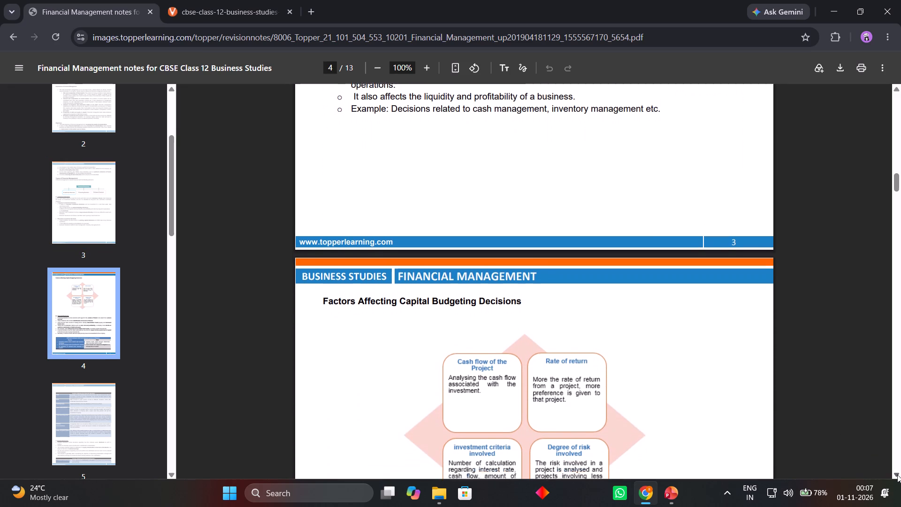
pyautogui.doubleClick(897, 475)
pyautogui.tripleClick(897, 475)
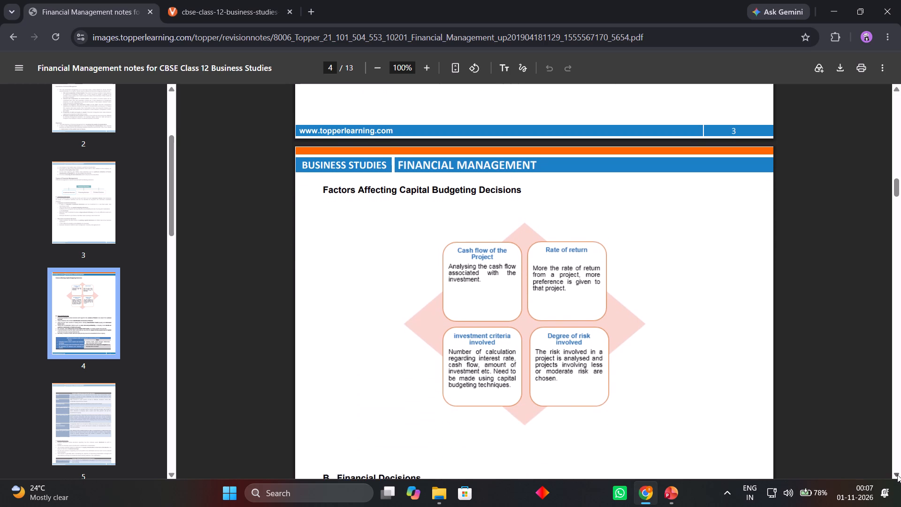
pyautogui.tripleClick(897, 475)
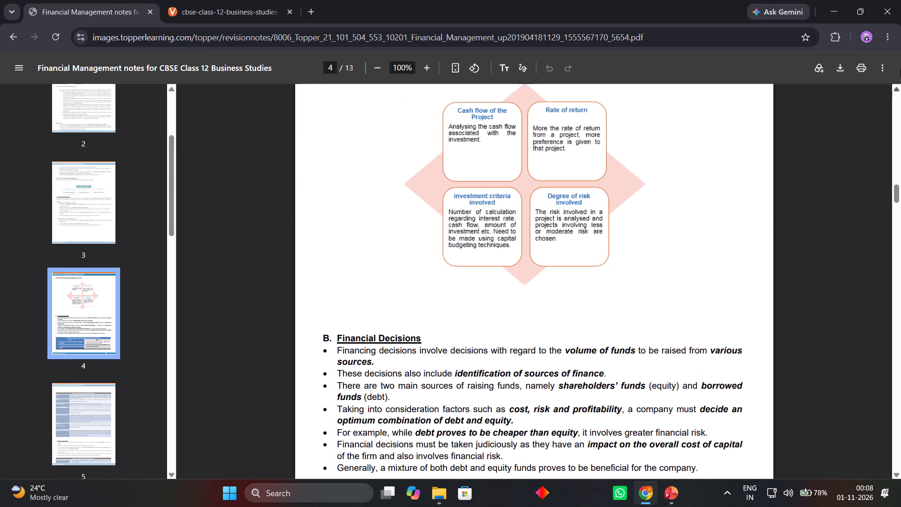
pyautogui.click(896, 87)
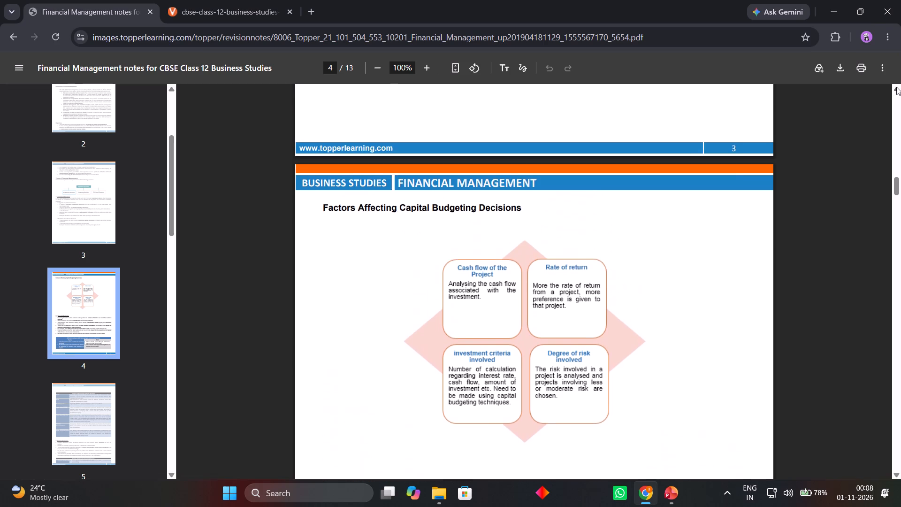
pyautogui.doubleClick(896, 87)
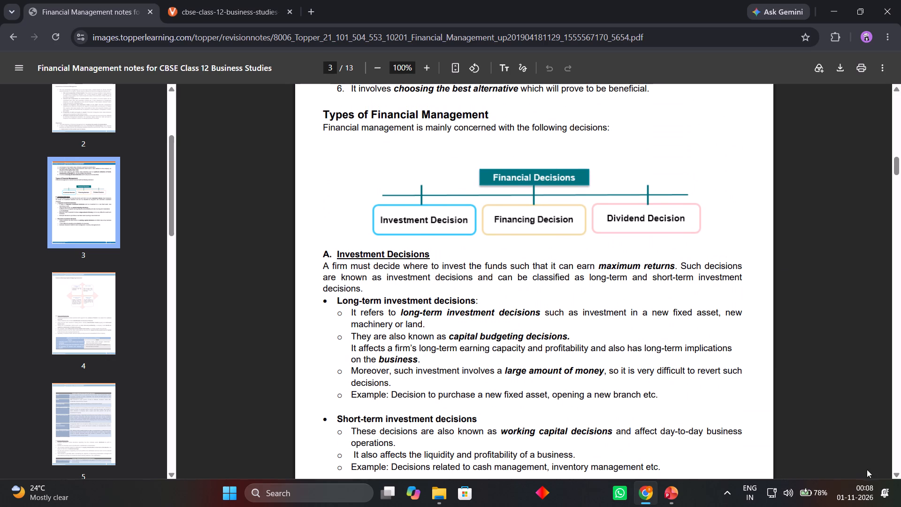
# Copy the long-term and short-term investment decisions text from page 3 and switch to PowerPoint's Factors affecting the Investment Decision slide.
pyautogui.click(898, 473)
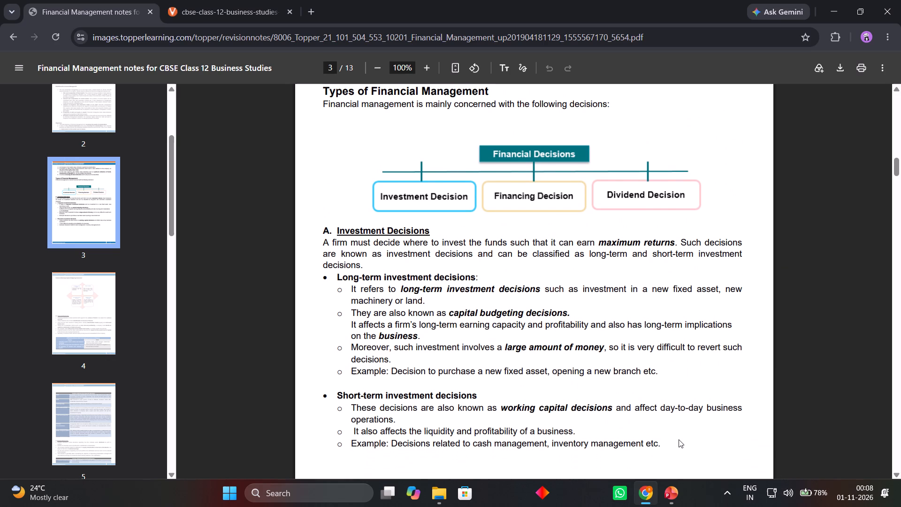
pyautogui.moveTo(679, 439); pyautogui.dragTo(606, 444)
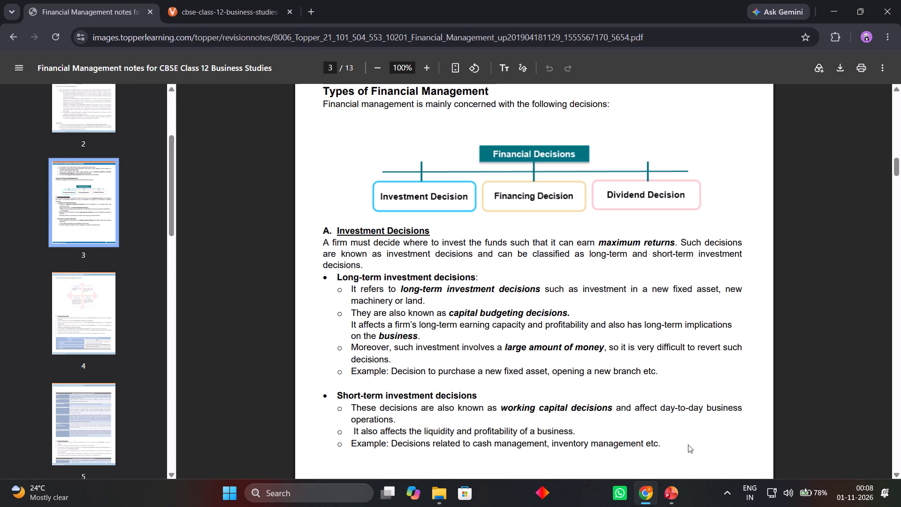
pyautogui.moveTo(664, 443); pyautogui.dragTo(317, 277)
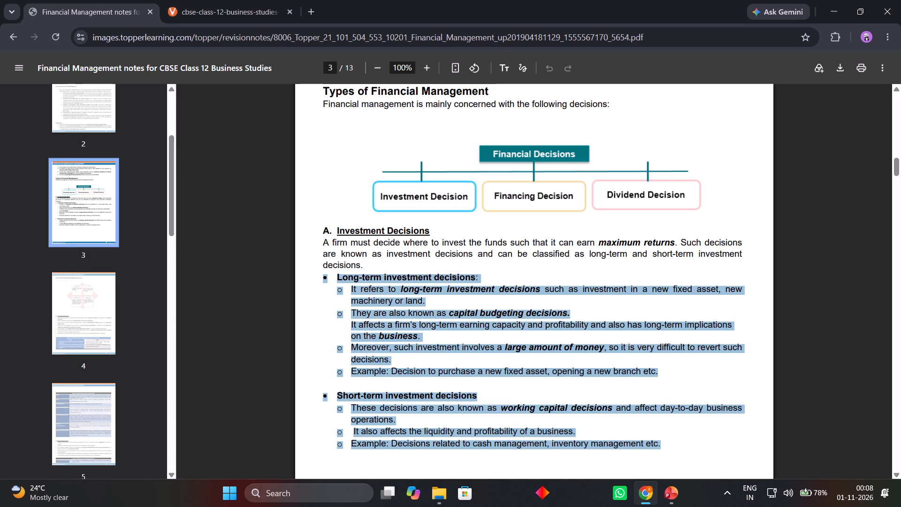
pyautogui.moveTo(317, 277); pyautogui.dragTo(315, 240)
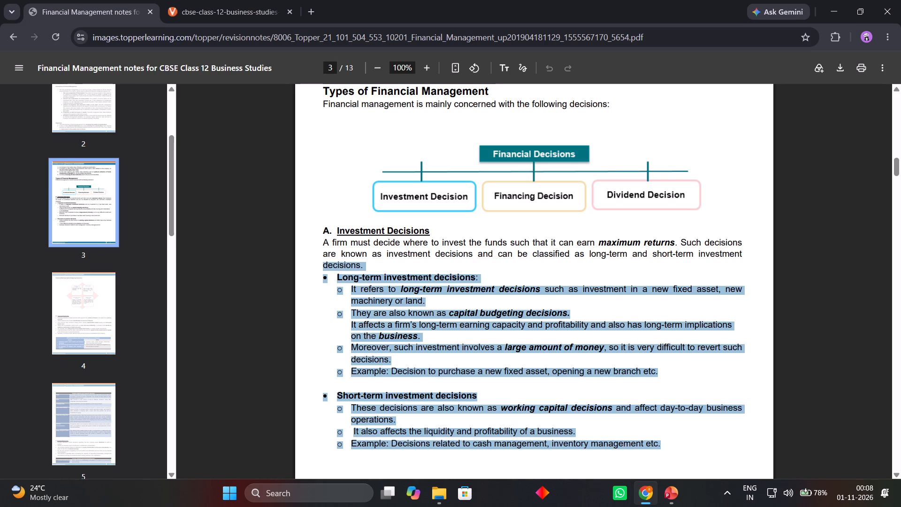
pyautogui.moveTo(315, 240); pyautogui.dragTo(314, 244)
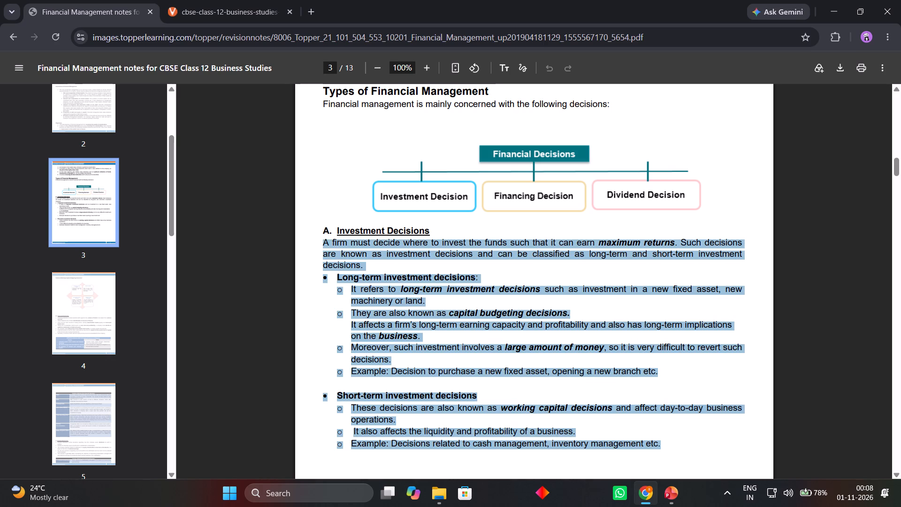
pyautogui.moveTo(314, 244); pyautogui.dragTo(317, 249)
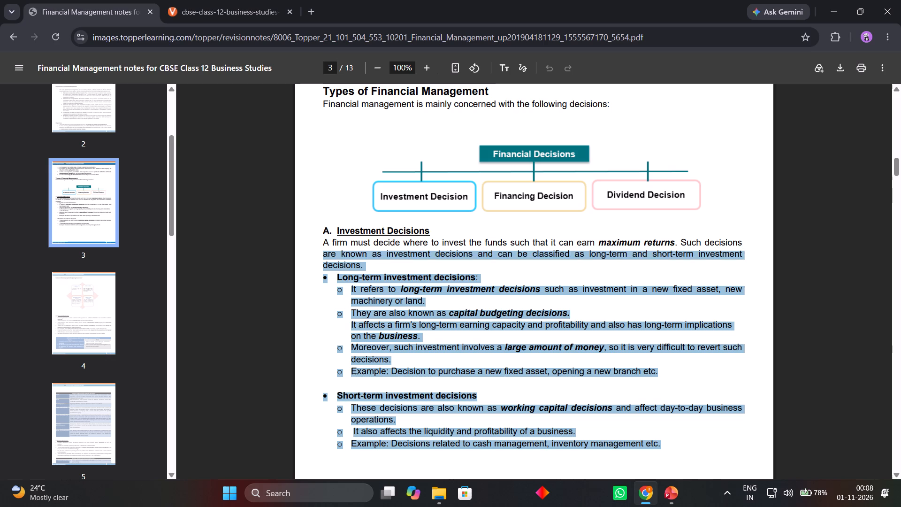
pyautogui.moveTo(317, 249); pyautogui.dragTo(348, 271)
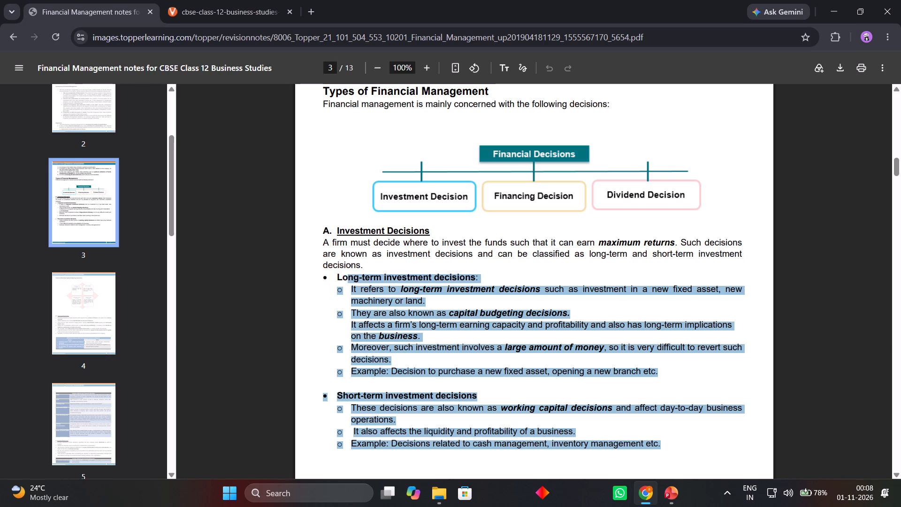
pyautogui.moveTo(348, 271); pyautogui.dragTo(321, 280)
pyautogui.hotkey('ctrl', 'c')
pyautogui.click(677, 492)
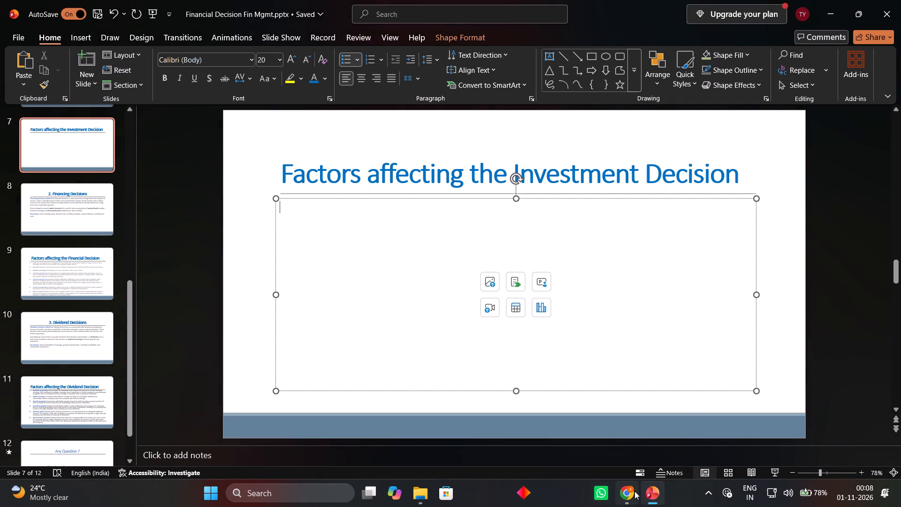
# Switch to Chrome, return to the Google results, and search for "factors affecting investment decisions class 12".
pyautogui.click(619, 501)
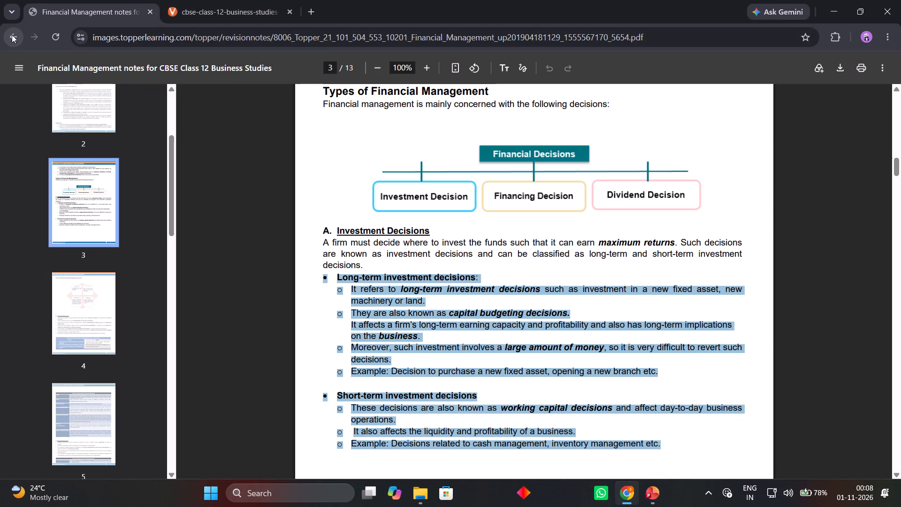
pyautogui.click(12, 35)
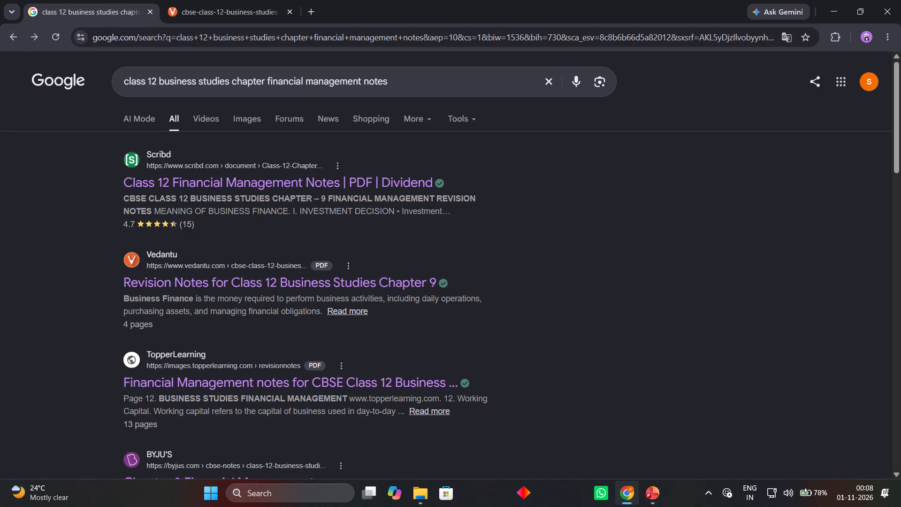
pyautogui.click(390, 87)
pyautogui.press('BackSpace')
pyautogui.press('BackSpace')
pyautogui.press('BackSpace')
pyautogui.press('BackSpace')
pyautogui.press('BackSpace')
pyautogui.press('BackSpace')
pyautogui.press('BackSpace')
pyautogui.press('BackSpace')
pyautogui.press('BackSpace')
pyautogui.press('BackSpace')
pyautogui.press('BackSpace')
pyautogui.press('BackSpace')
pyautogui.press('BackSpace')
pyautogui.press('BackSpace')
pyautogui.press('BackSpace')
pyautogui.press('BackSpace')
pyautogui.press('BackSpace')
pyautogui.press('BackSpace')
pyautogui.press('BackSpace')
pyautogui.press('BackSpace')
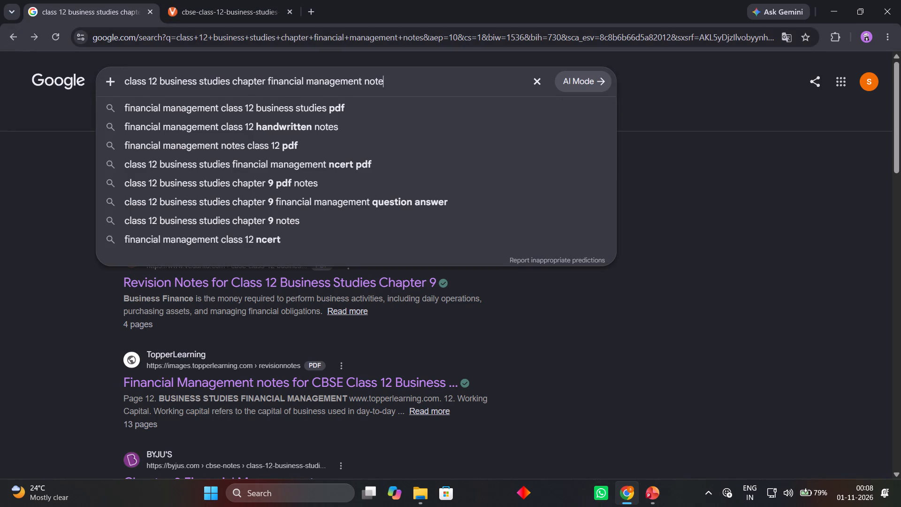
pyautogui.press('BackSpace')
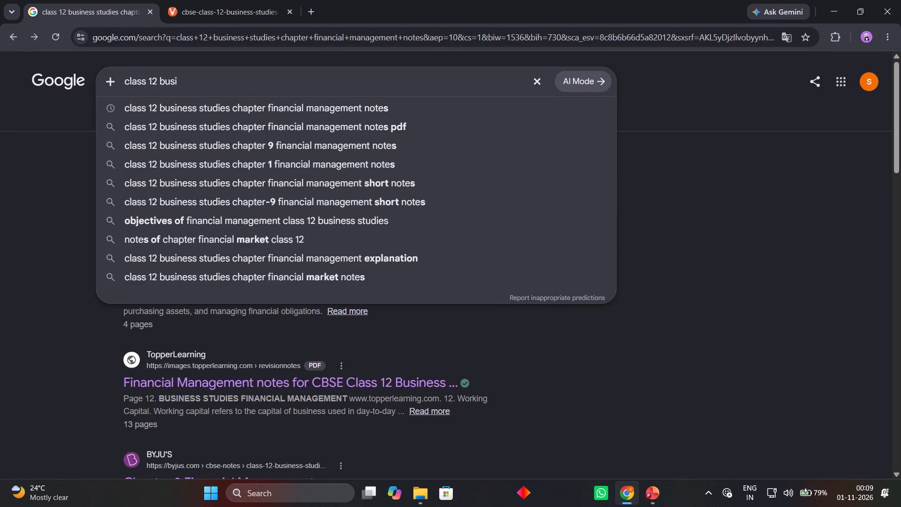
pyautogui.press('BackSpace')
pyautogui.press('BackSpace')
pyautogui.press('BackSpace')
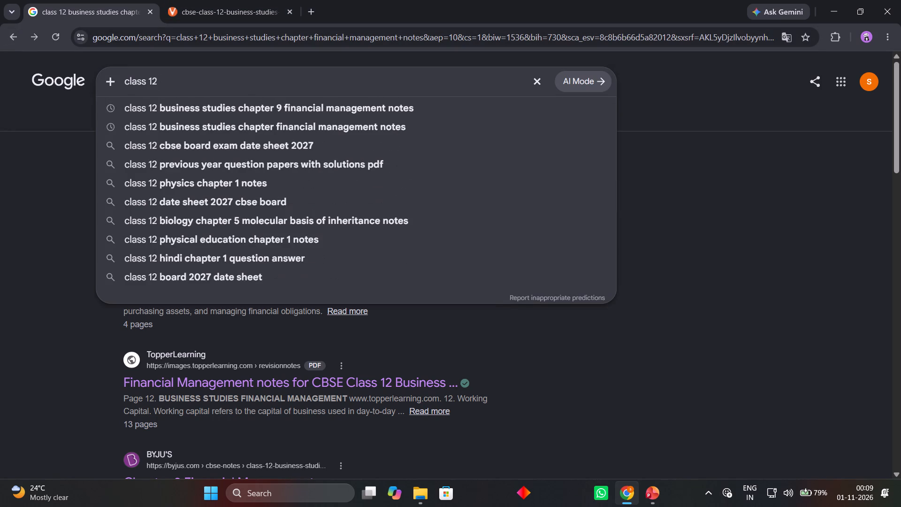
pyautogui.press('super+h')
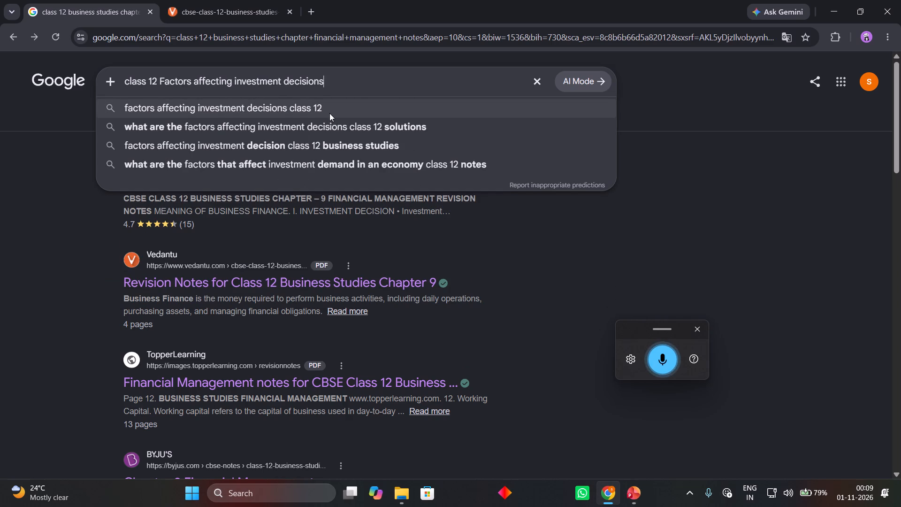
pyautogui.click(322, 108)
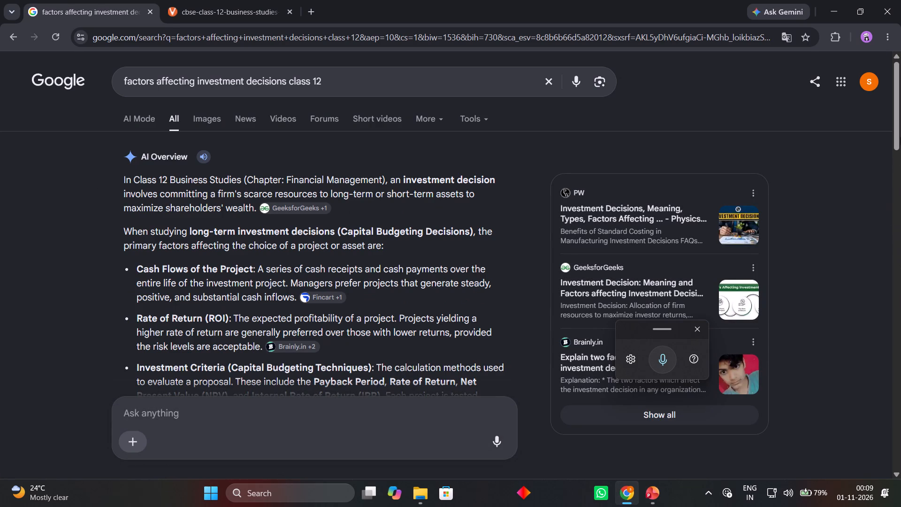
# Read the AI Overview on investment decision factors and open the GeeksforGeeks article "Investment Decision: Meaning and Factors affecting Investment Decision".
pyautogui.moveTo(895, 122); pyautogui.dragTo(900, 142)
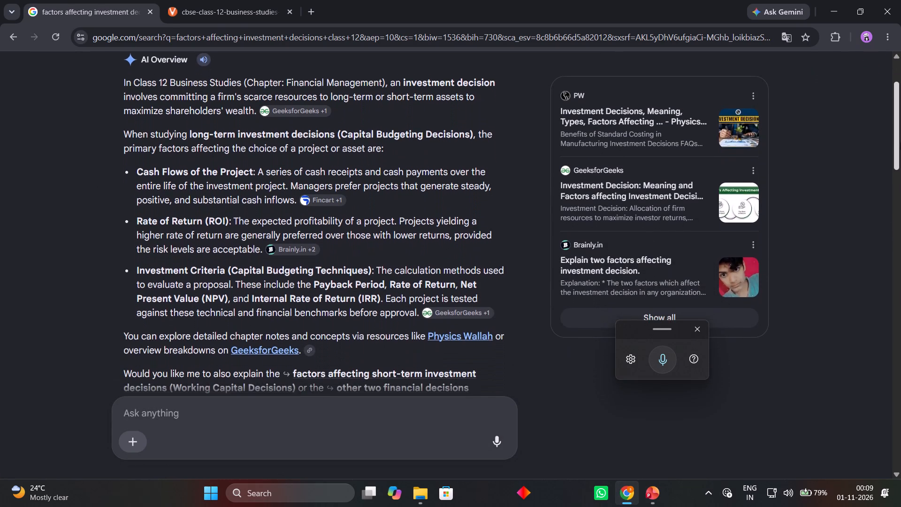
pyautogui.moveTo(900, 142); pyautogui.dragTo(900, 175)
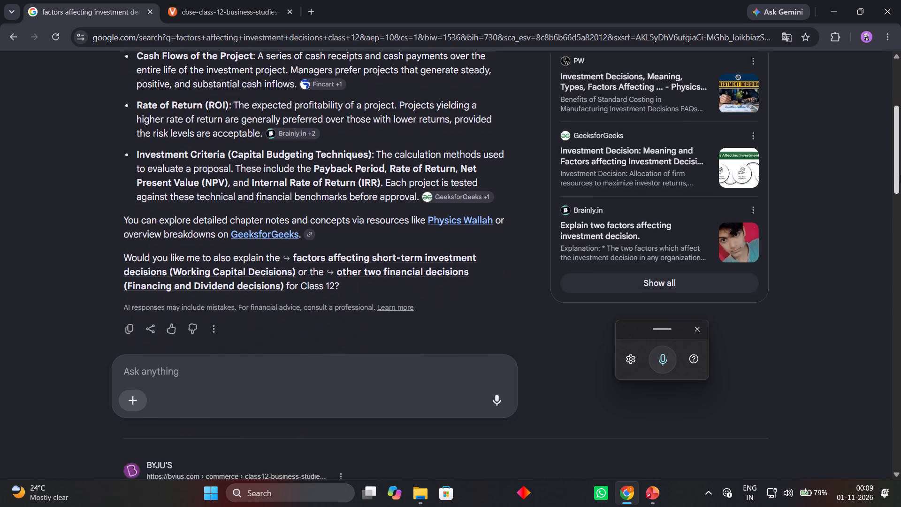
pyautogui.moveTo(900, 175); pyautogui.dragTo(900, 213)
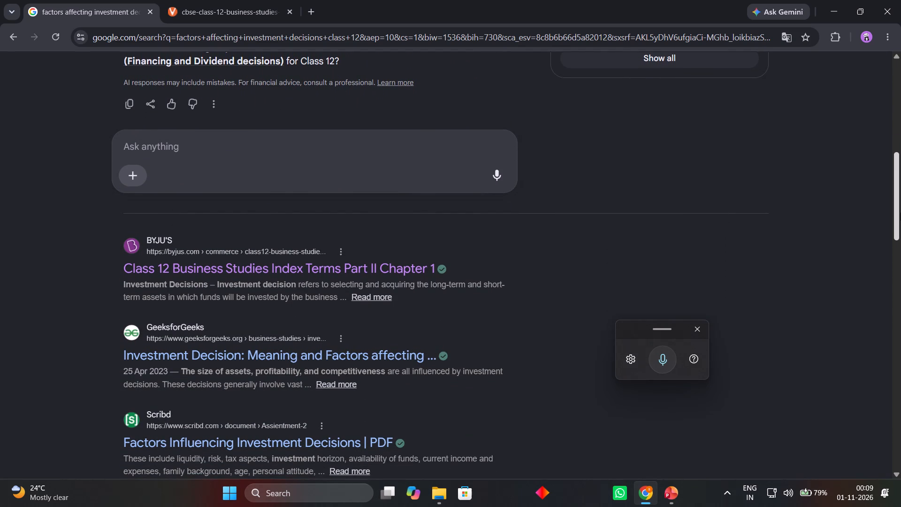
pyautogui.moveTo(900, 213); pyautogui.dragTo(899, 213)
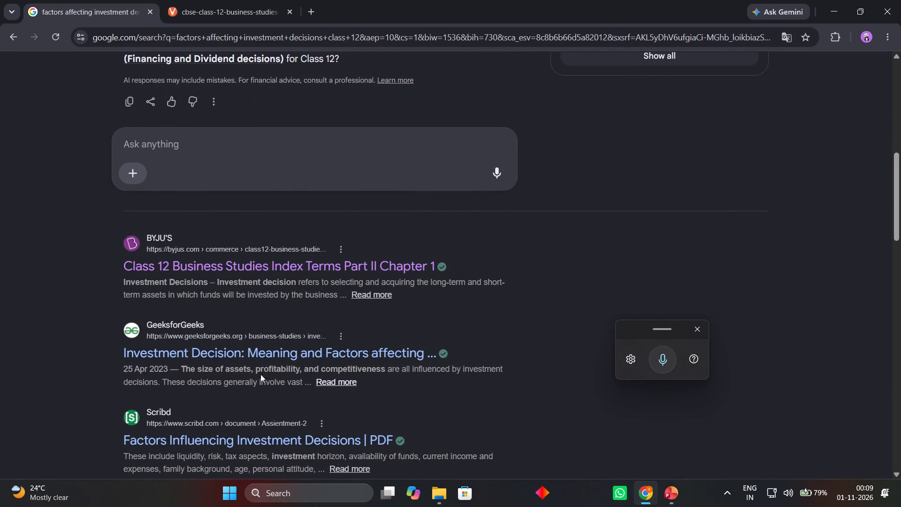
pyautogui.click(267, 351)
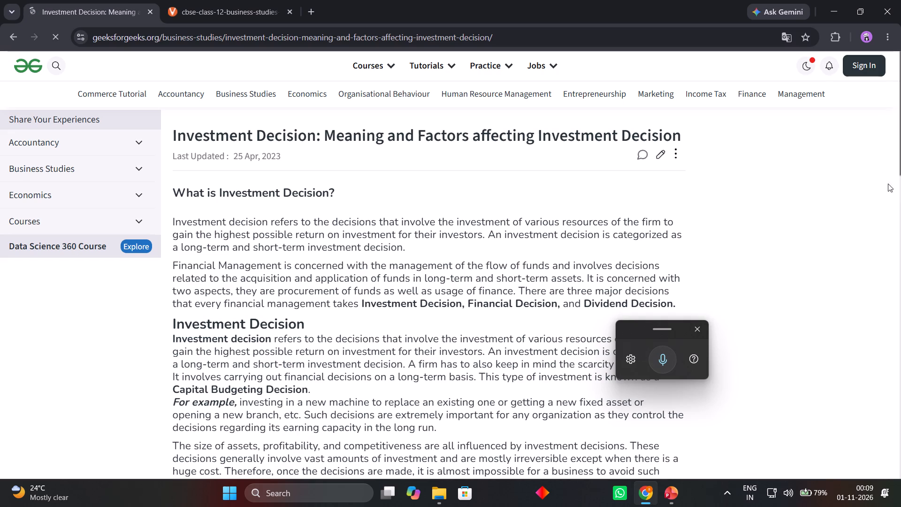
# Skim the GeeksforGeeks article through its section on factors affecting capital budgeting decisions, and return to the search results.
pyautogui.moveTo(900, 175); pyautogui.dragTo(899, 201)
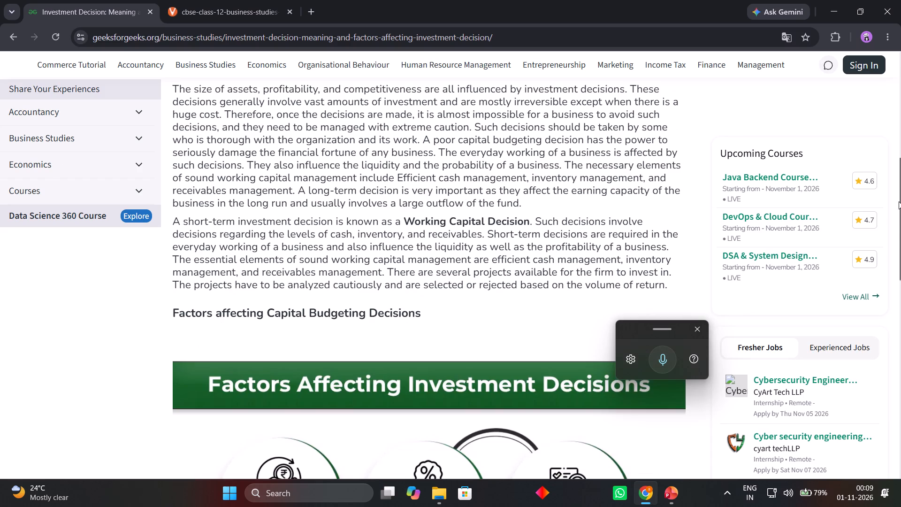
pyautogui.moveTo(899, 201); pyautogui.dragTo(900, 235)
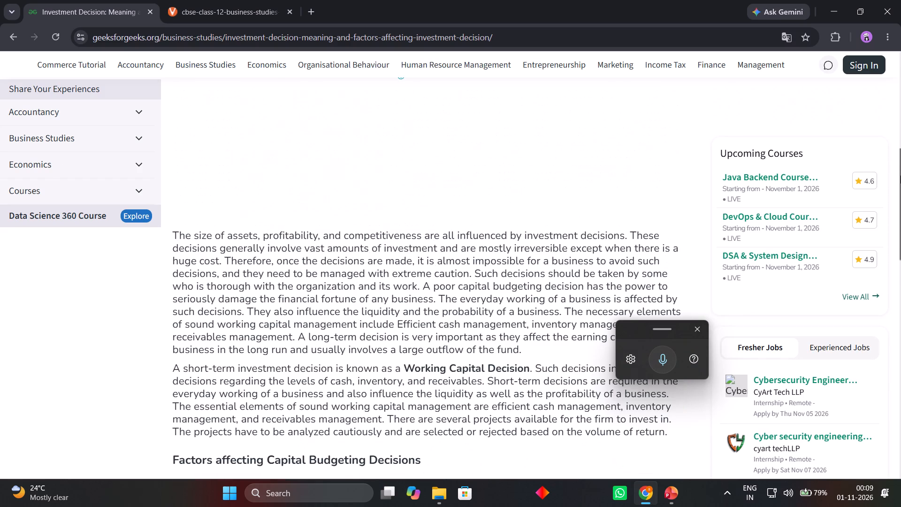
pyautogui.moveTo(900, 176); pyautogui.dragTo(900, 320)
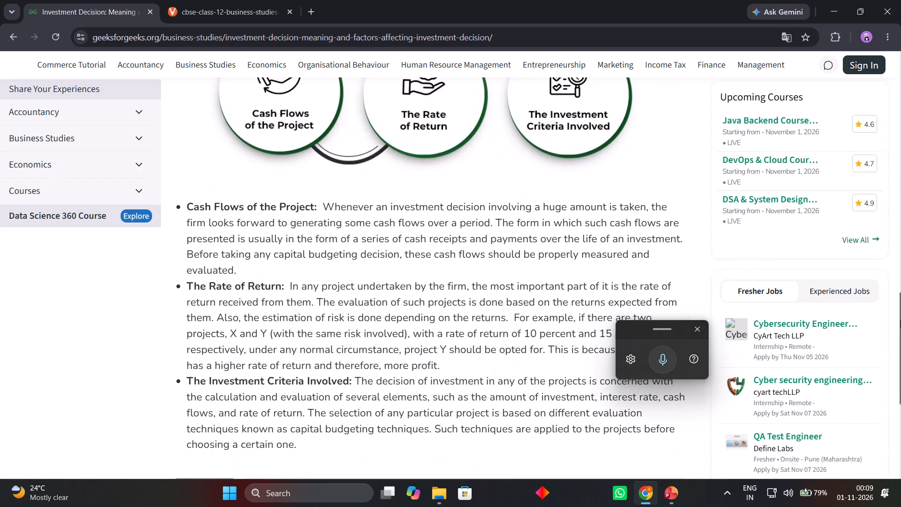
pyautogui.moveTo(900, 320); pyautogui.dragTo(895, 113)
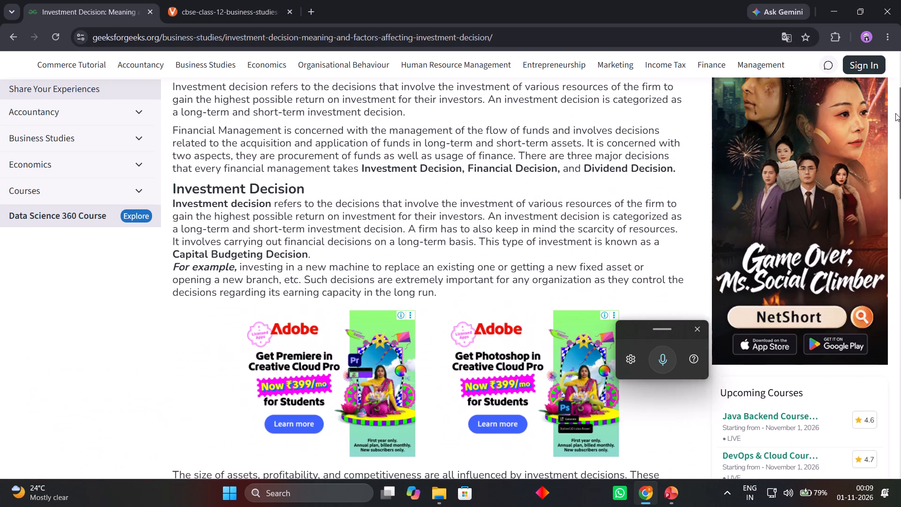
pyautogui.moveTo(895, 113); pyautogui.dragTo(894, 113)
pyautogui.click(13, 42)
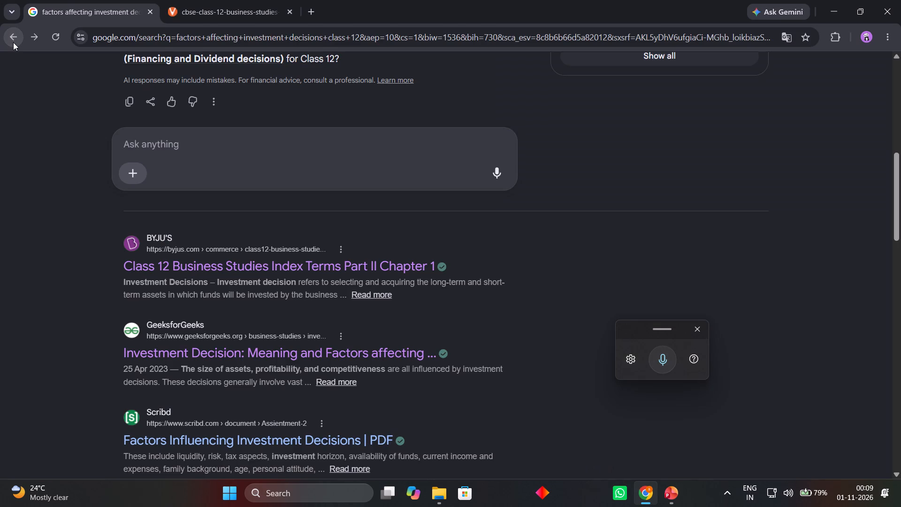
# Open Scribd's "Factors Influencing Investment Decisions" PDF, skim its first three pages for relevant factors, and return to the search results.
pyautogui.click(244, 428)
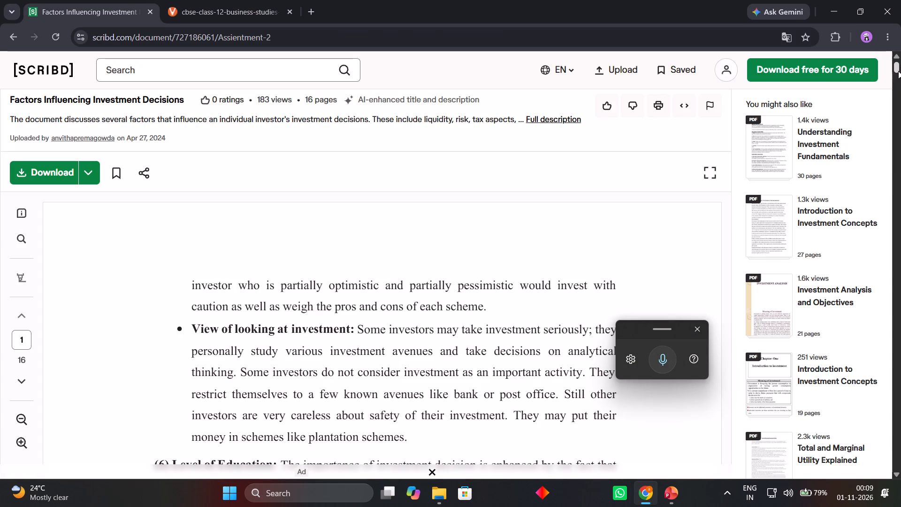
pyautogui.moveTo(898, 69); pyautogui.dragTo(900, 87)
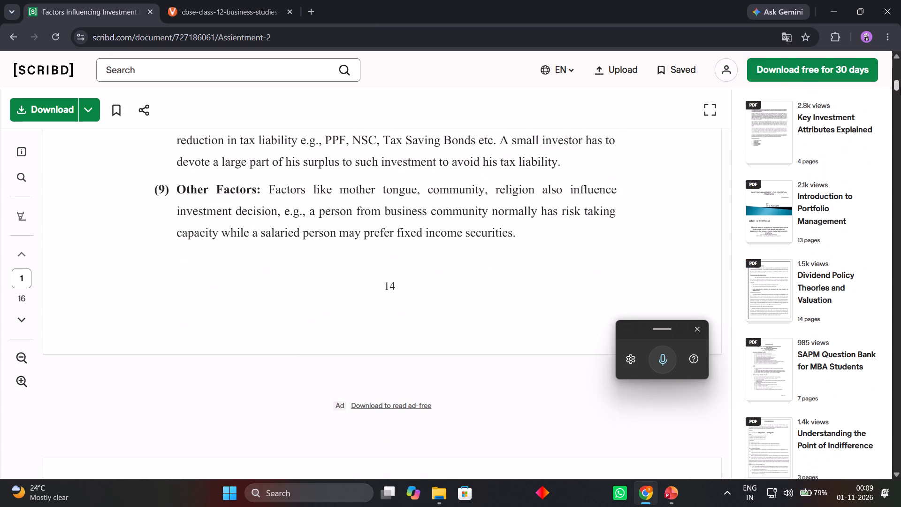
pyautogui.moveTo(900, 87); pyautogui.dragTo(893, 78)
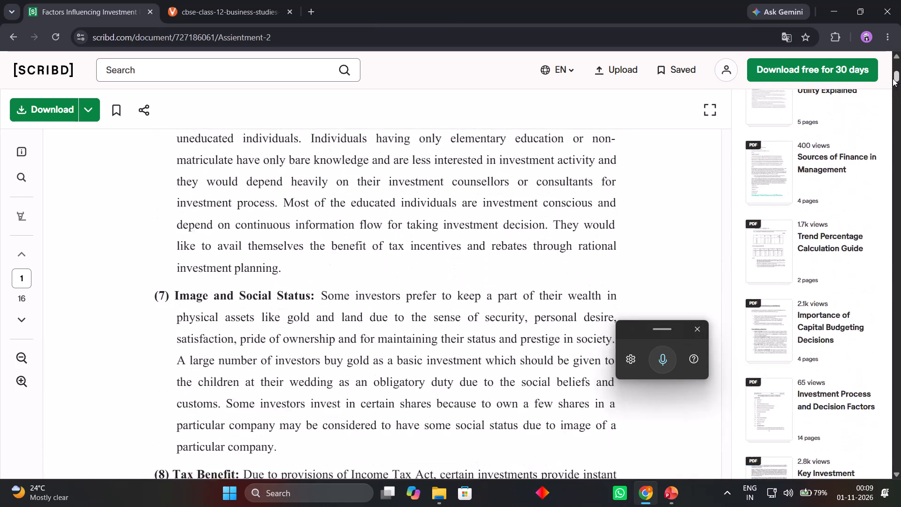
pyautogui.moveTo(893, 78); pyautogui.dragTo(880, 28)
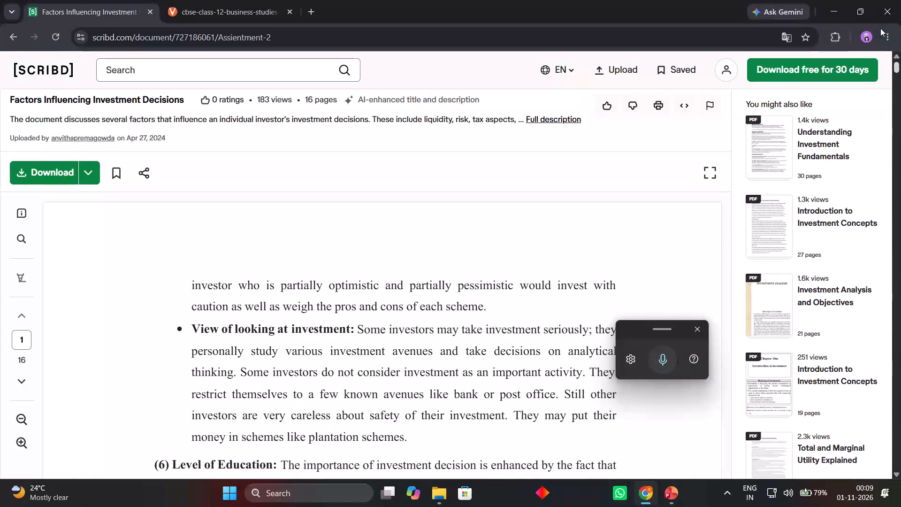
pyautogui.moveTo(880, 28); pyautogui.dragTo(893, 108)
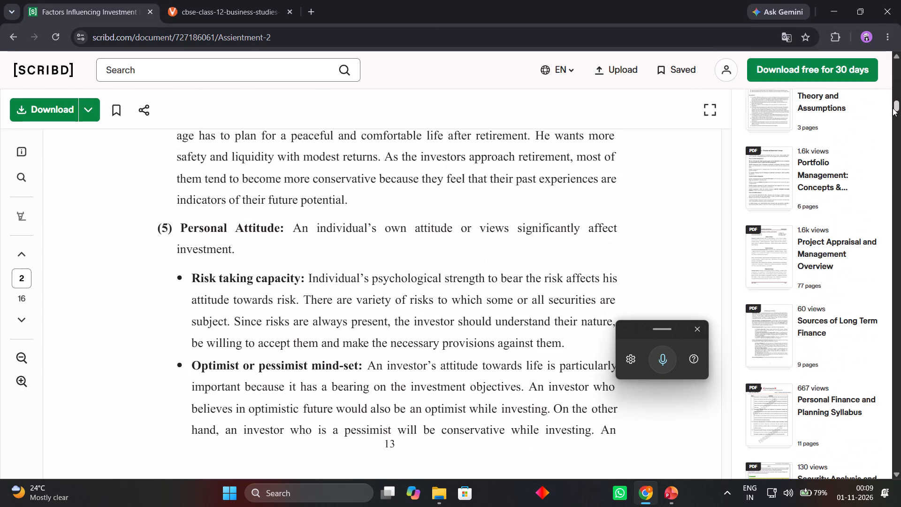
pyautogui.moveTo(893, 108); pyautogui.dragTo(893, 130)
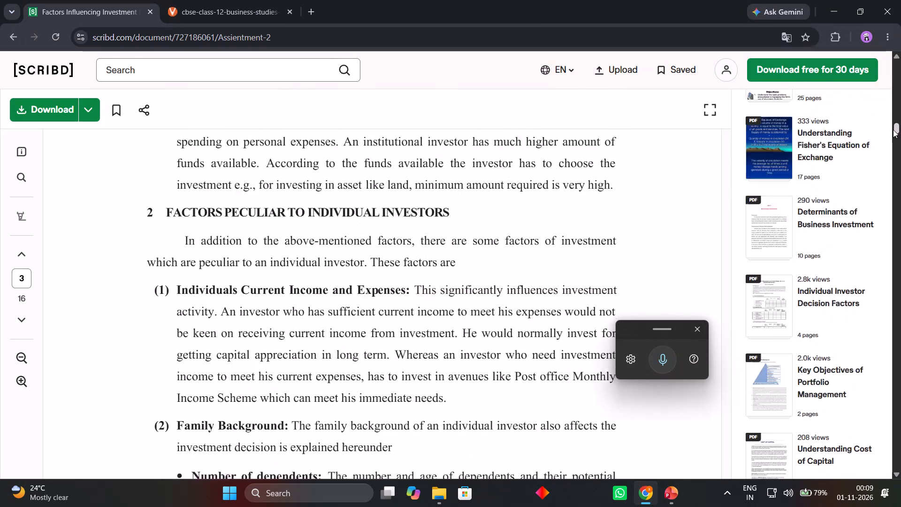
pyautogui.moveTo(893, 130); pyautogui.dragTo(891, 127)
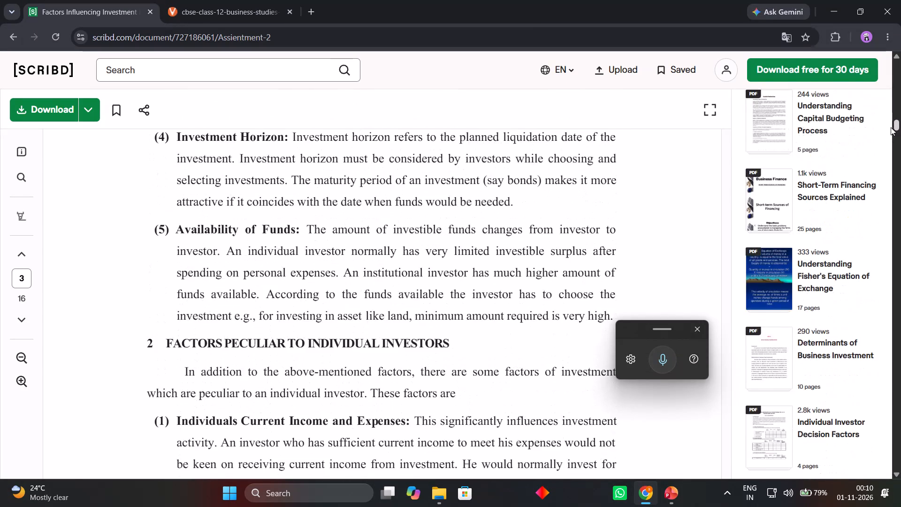
pyautogui.moveTo(891, 127); pyautogui.dragTo(891, 126)
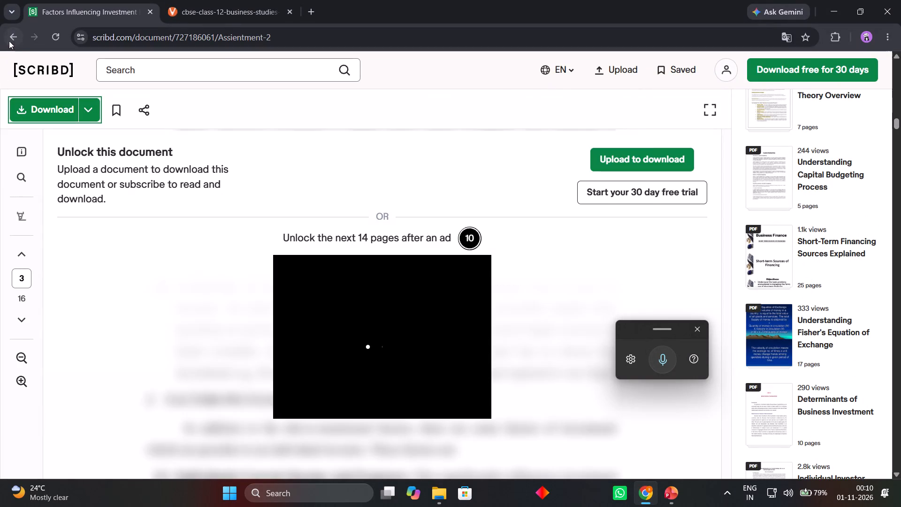
pyautogui.click(10, 42)
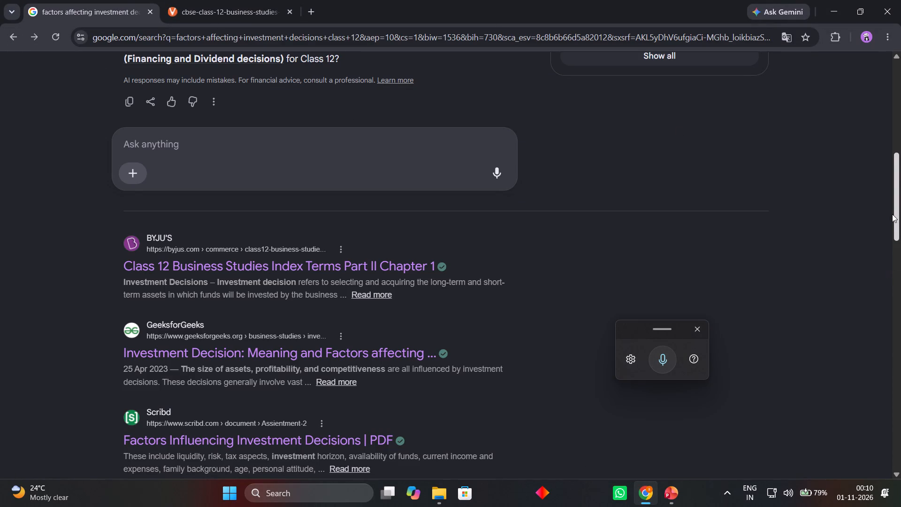
# Look through the remaining Google results for another source on factors affecting investment decisions.
pyautogui.moveTo(892, 214); pyautogui.dragTo(896, 99)
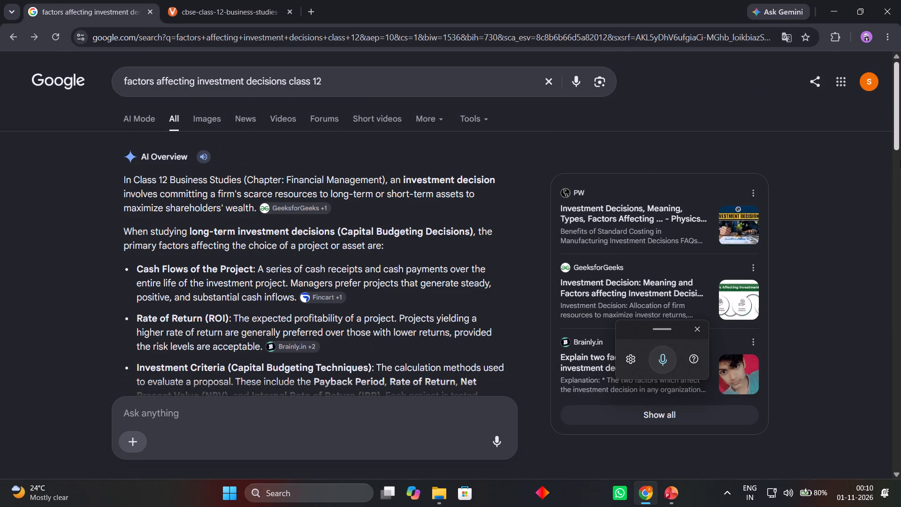
pyautogui.tripleClick(898, 476)
pyautogui.click(898, 476)
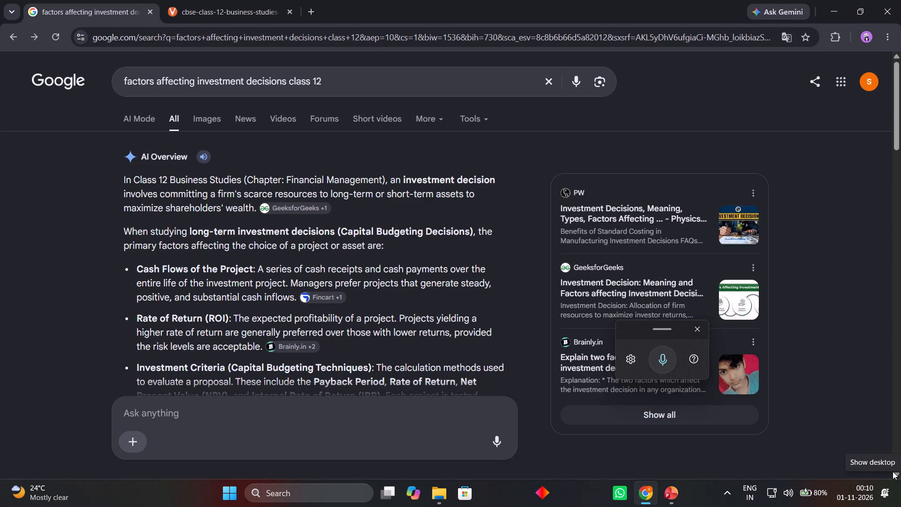
pyautogui.tripleClick(896, 472)
pyautogui.moveTo(893, 137); pyautogui.dragTo(900, 195)
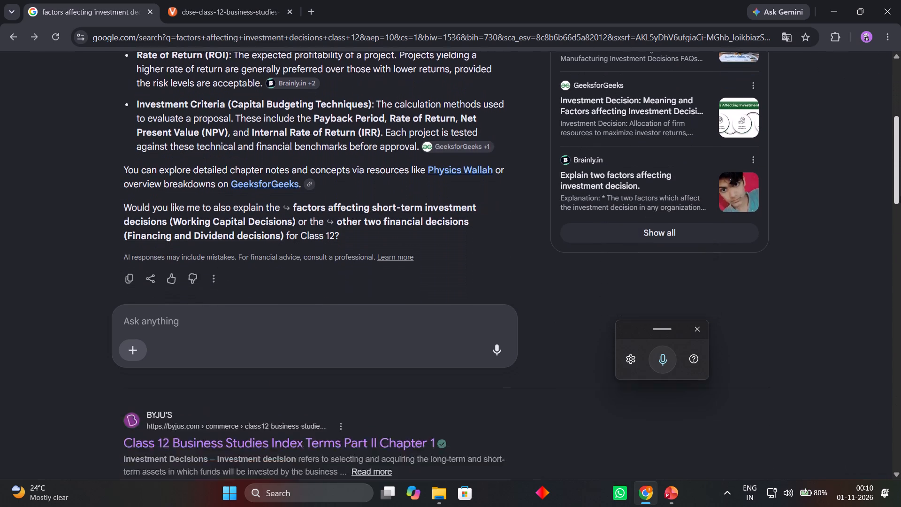
pyautogui.moveTo(900, 195); pyautogui.dragTo(900, 253)
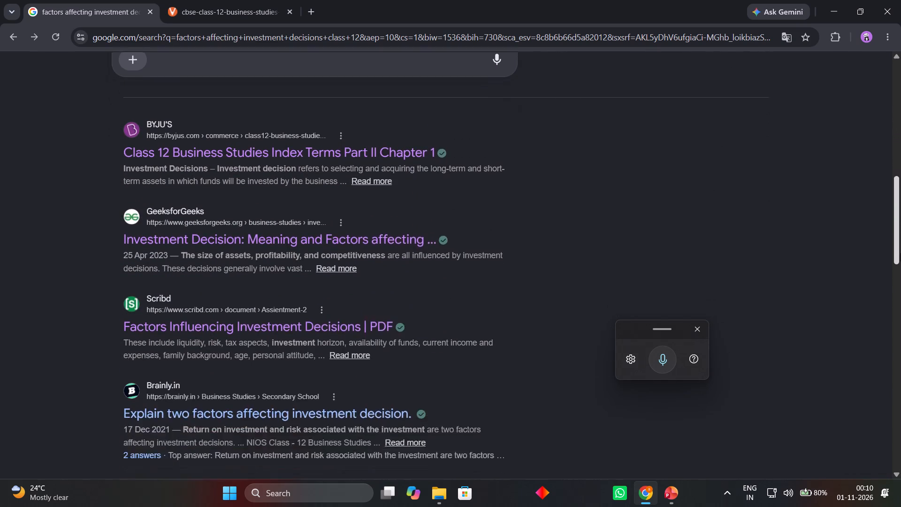
pyautogui.moveTo(900, 253); pyautogui.dragTo(900, 273)
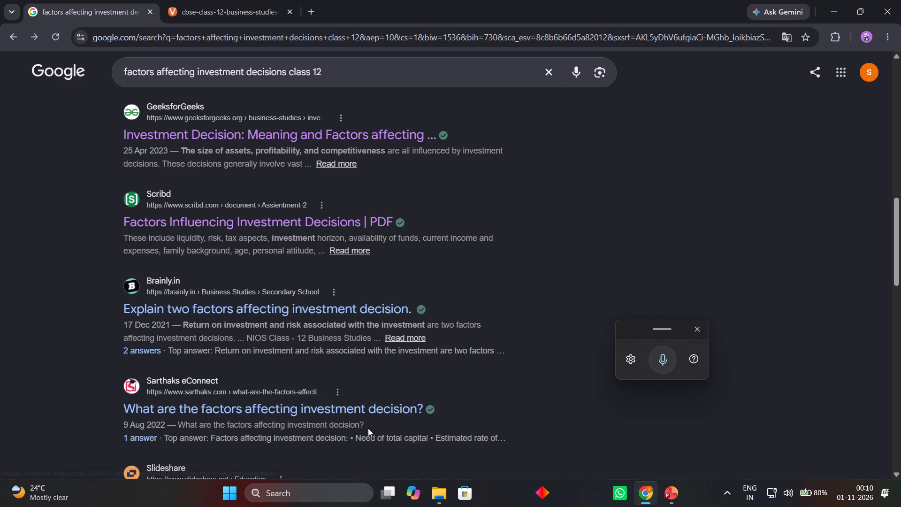
pyautogui.doubleClick(896, 476)
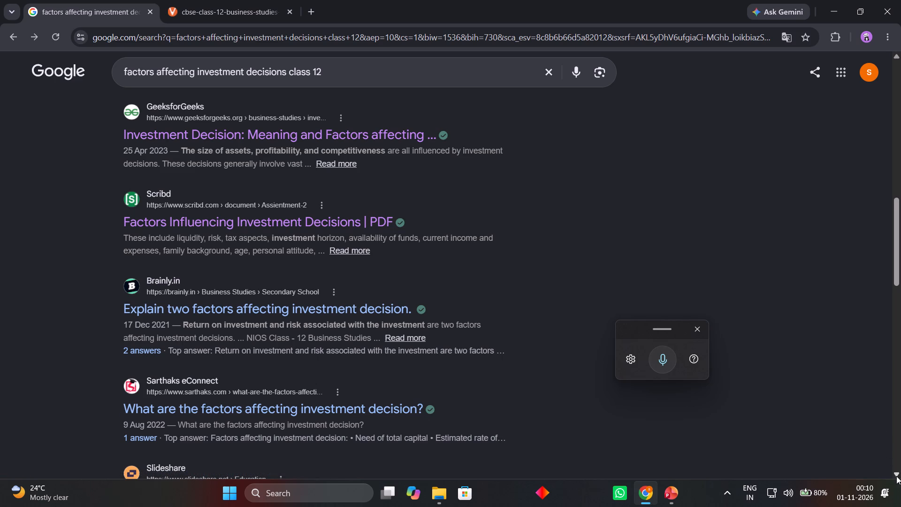
pyautogui.doubleClick(896, 476)
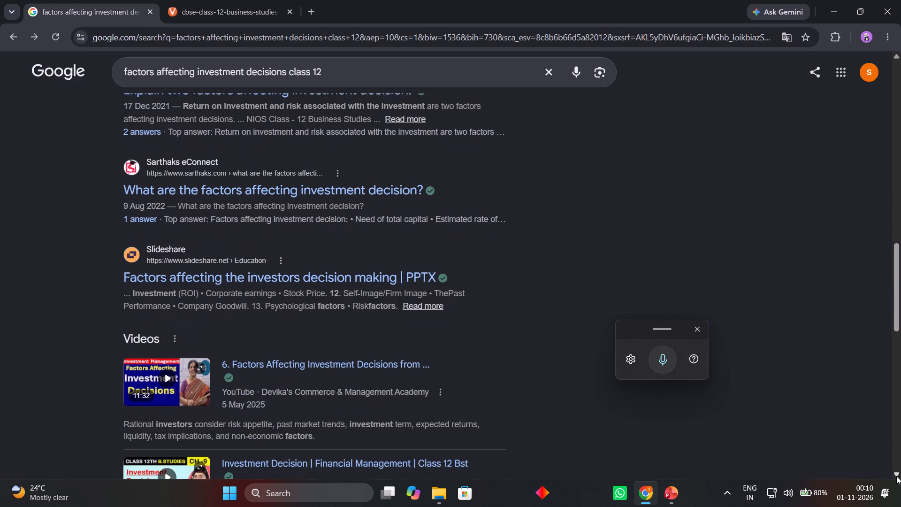
pyautogui.tripleClick(896, 476)
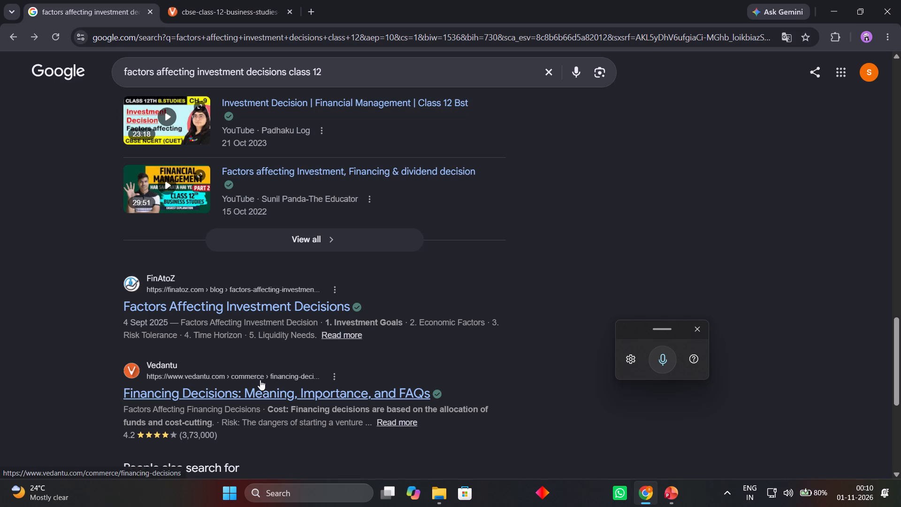
# Open Vedantu's "Financing Decisions: Meaning, Importance, and FAQs", skim it while dismissing the sign-in, voice typing and location pop-ups, and return to the results.
pyautogui.click(260, 380)
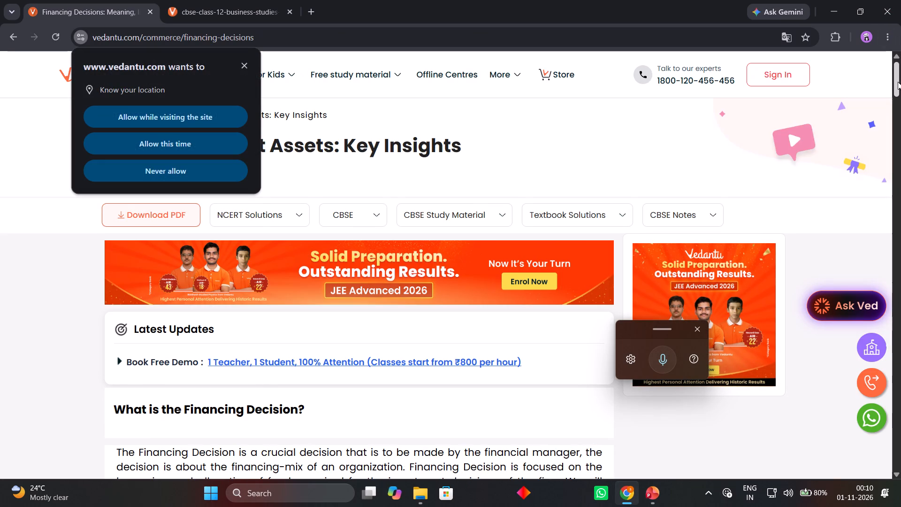
pyautogui.moveTo(898, 82); pyautogui.dragTo(900, 150)
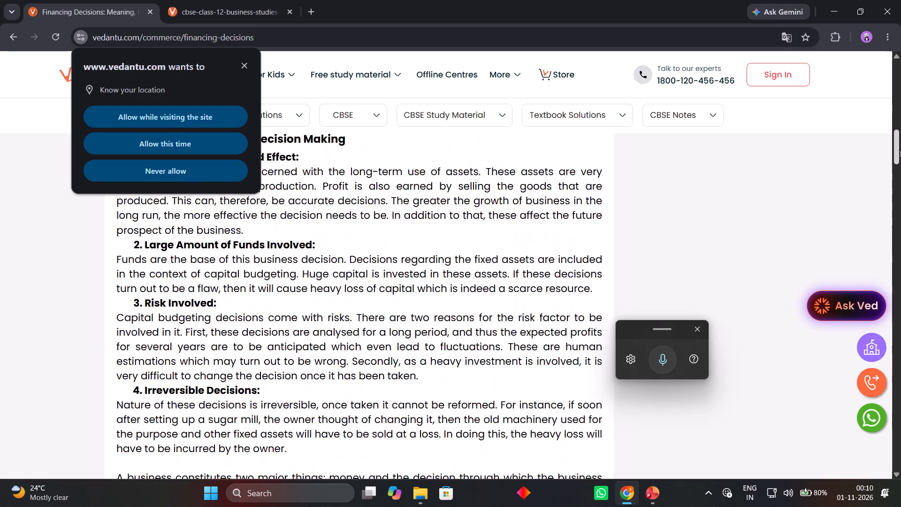
pyautogui.moveTo(900, 150); pyautogui.dragTo(900, 231)
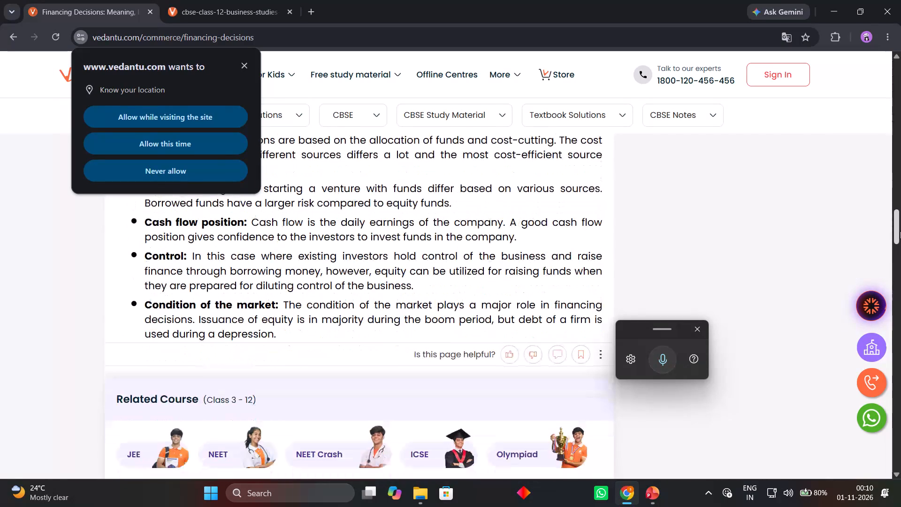
pyautogui.moveTo(900, 231); pyautogui.dragTo(900, 274)
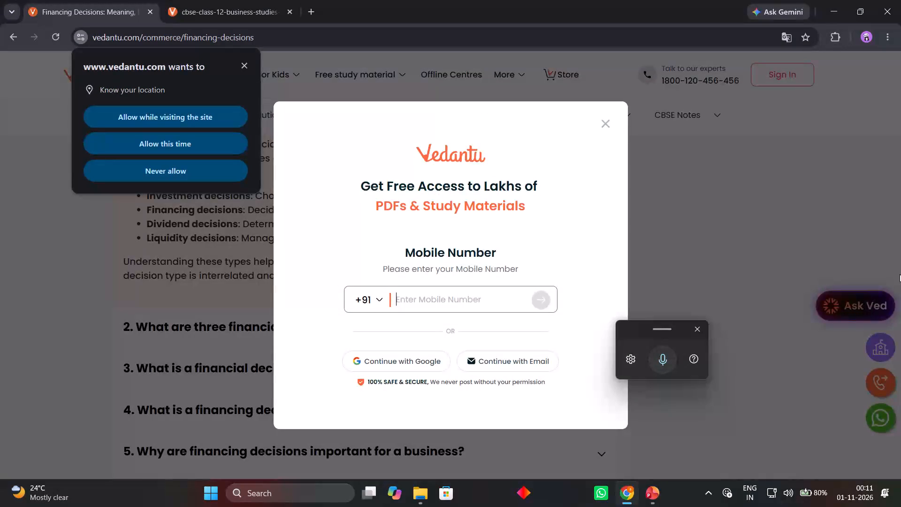
pyautogui.click(603, 123)
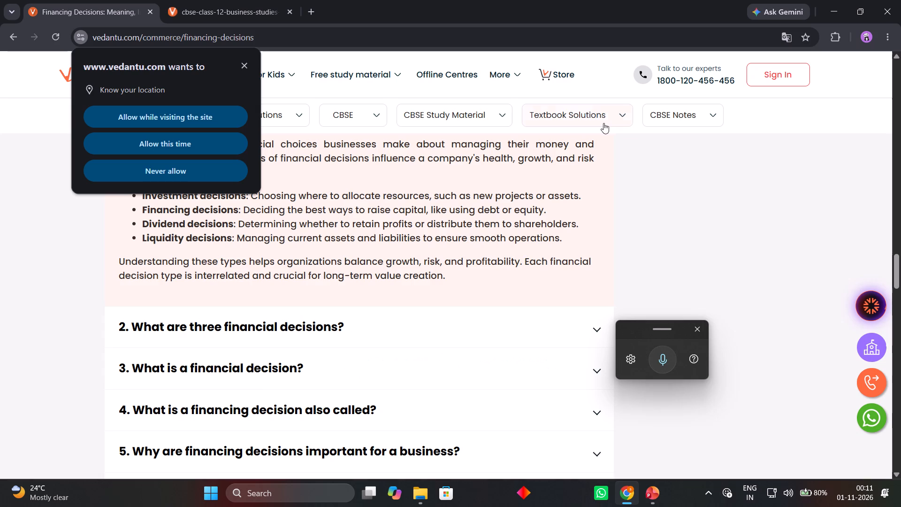
pyautogui.click(699, 327)
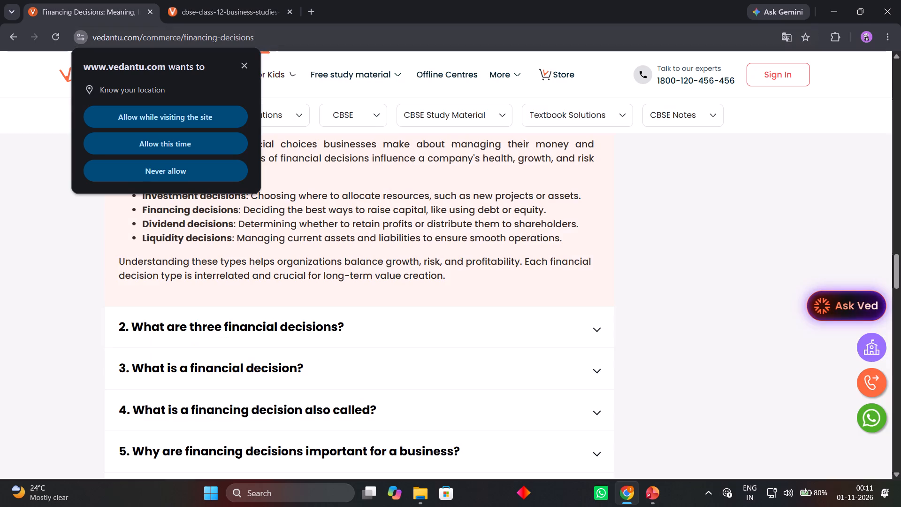
pyautogui.click(245, 59)
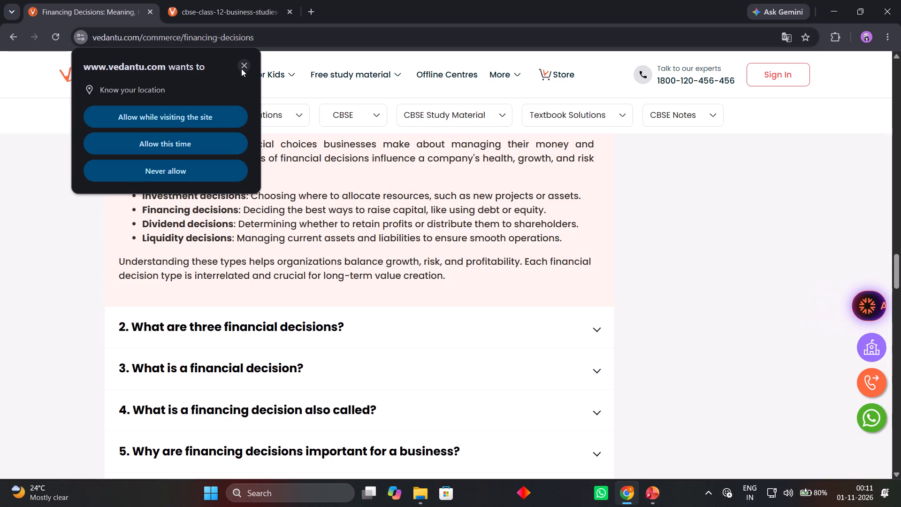
pyautogui.click(241, 69)
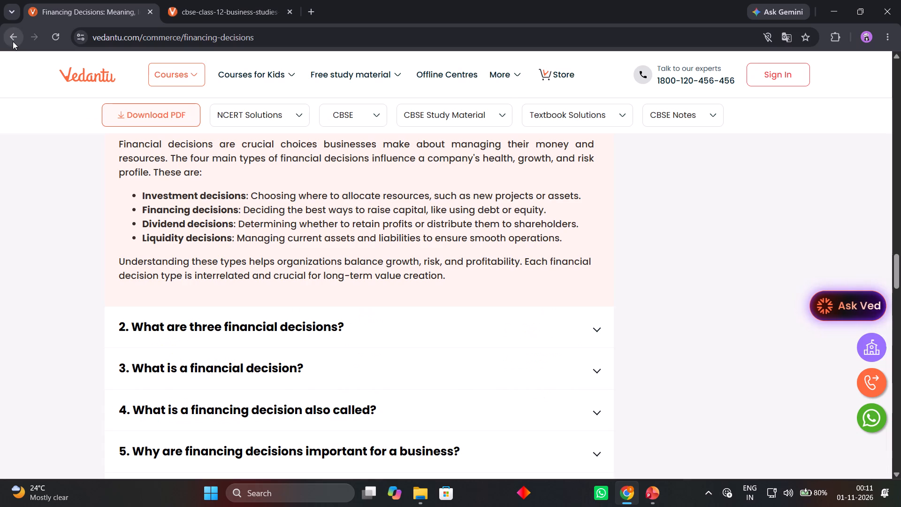
pyautogui.click(13, 41)
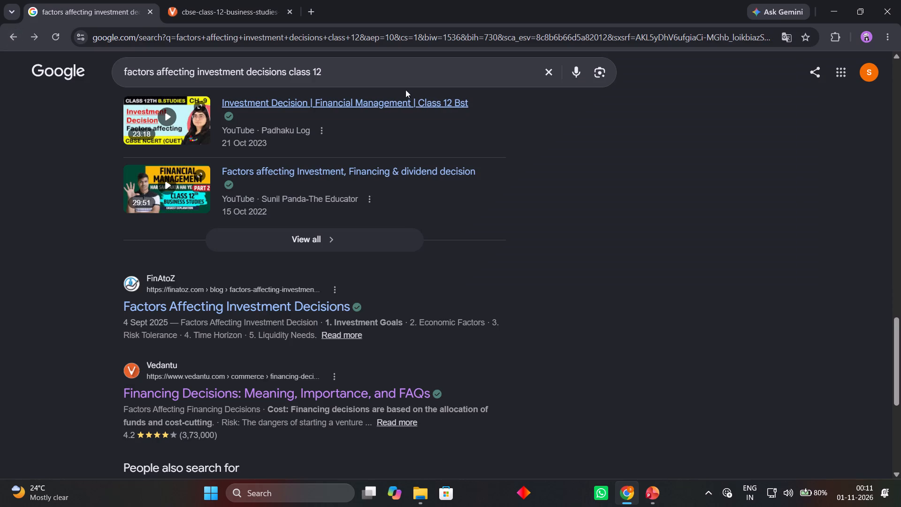
# Search Google for "investment decision in financial management class 12".
pyautogui.click(286, 70)
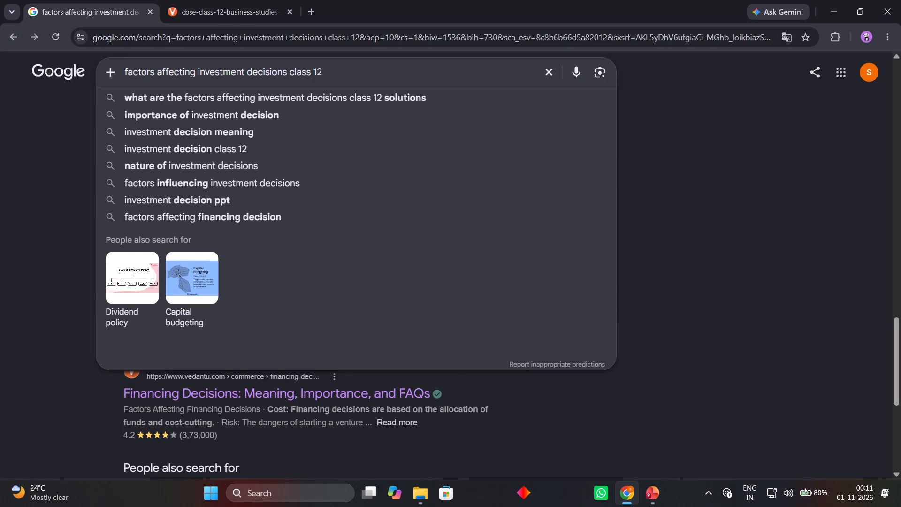
pyautogui.press('BackSpace')
pyautogui.press('BackSpace')
pyautogui.press('BackSpace')
pyautogui.press('BackSpace')
pyautogui.press('BackSpace')
pyautogui.press('BackSpace')
pyautogui.press('BackSpace')
pyautogui.press('BackSpace')
pyautogui.press('BackSpace')
pyautogui.press('BackSpace')
pyautogui.press('BackSpace')
pyautogui.press('BackSpace')
pyautogui.press('BackSpace')
pyautogui.press('BackSpace')
pyautogui.press('BackSpace')
pyautogui.press('BackSpace')
pyautogui.press('BackSpace')
pyautogui.press('BackSpace')
pyautogui.press('BackSpace')
pyautogui.press('BackSpace')
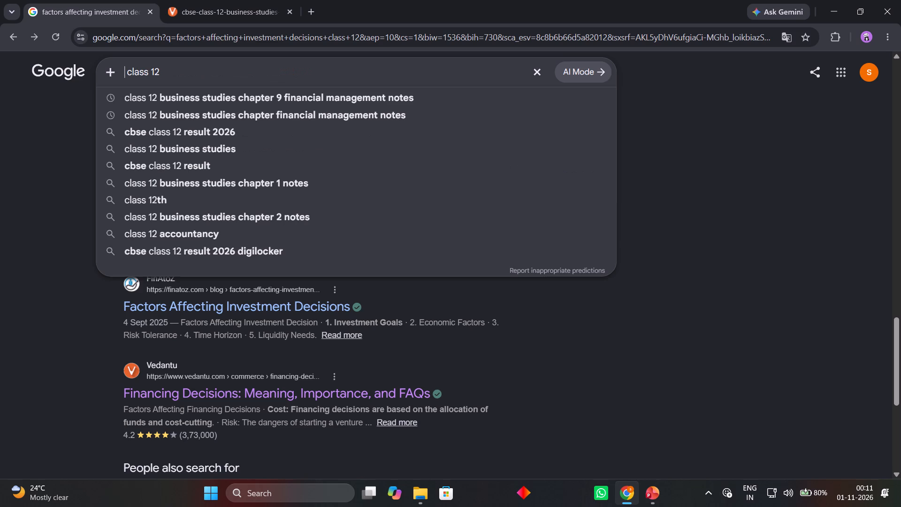
pyautogui.write('investment')
pyautogui.press('space')
pyautogui.write('dec')
pyautogui.write('ision')
pyautogui.press('space')
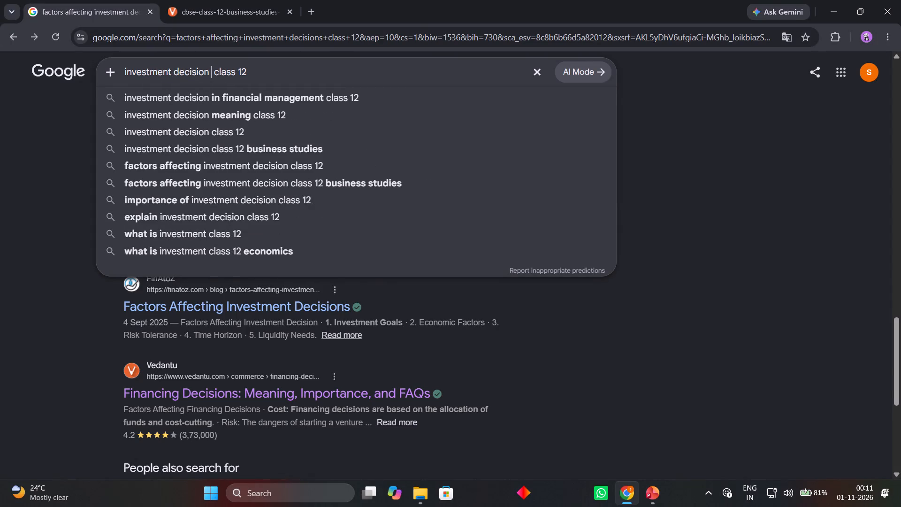
pyautogui.click(344, 97)
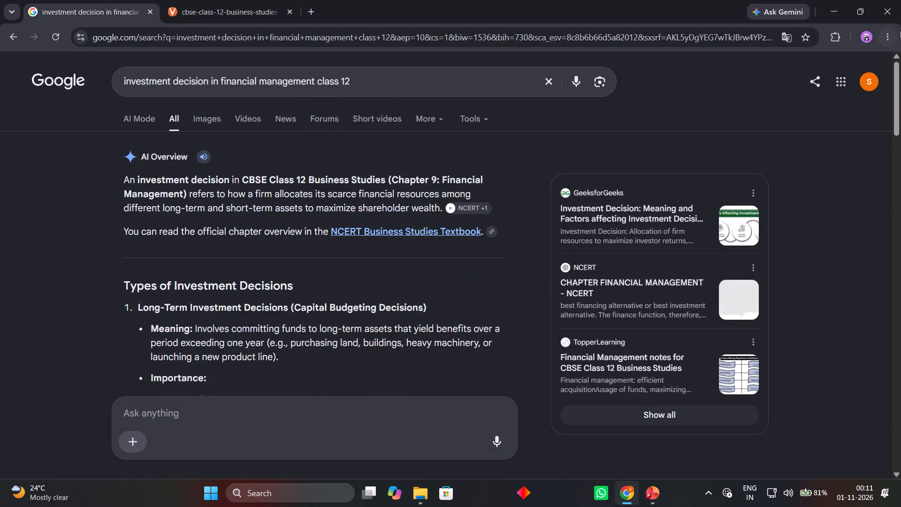
# Read the AI Overview on investment decision types and the factors affecting capital budgeting decisions.
pyautogui.moveTo(896, 80); pyautogui.dragTo(899, 91)
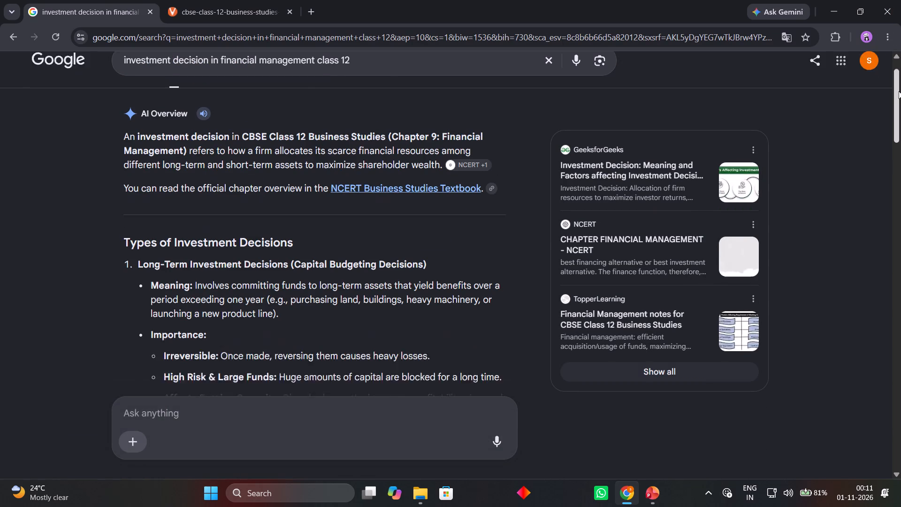
pyautogui.moveTo(899, 91); pyautogui.dragTo(900, 144)
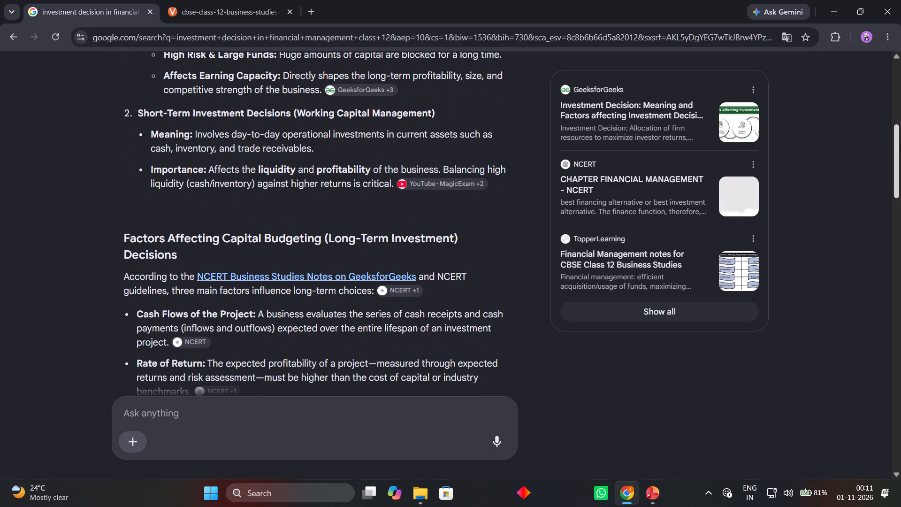
pyautogui.moveTo(900, 144); pyautogui.dragTo(900, 163)
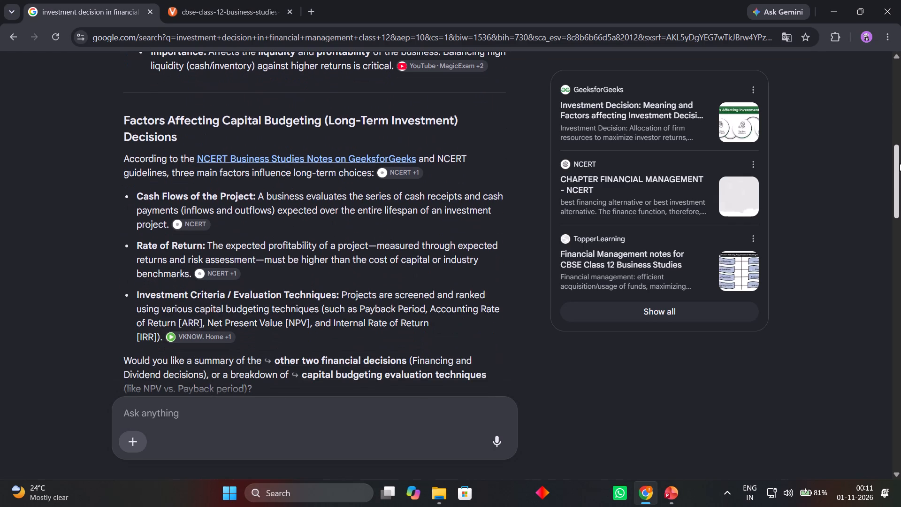
pyautogui.moveTo(900, 163); pyautogui.dragTo(897, 164)
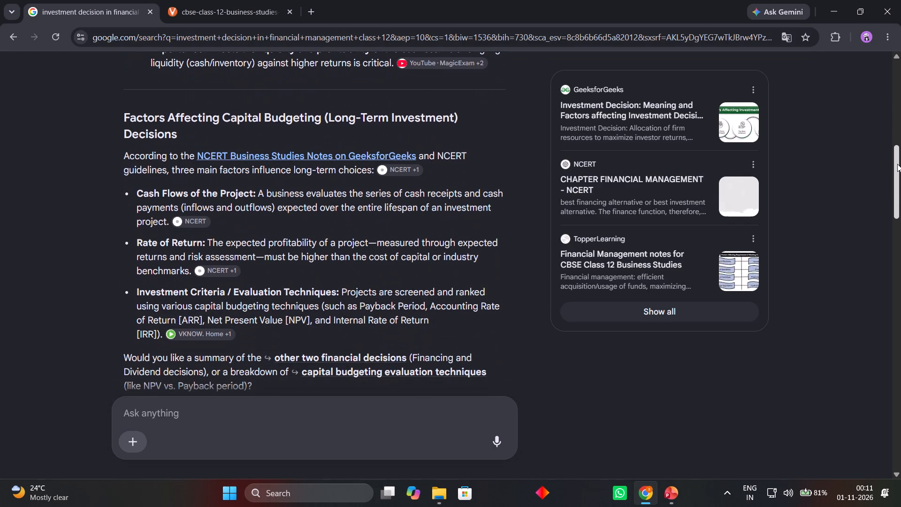
pyautogui.moveTo(897, 164); pyautogui.dragTo(898, 167)
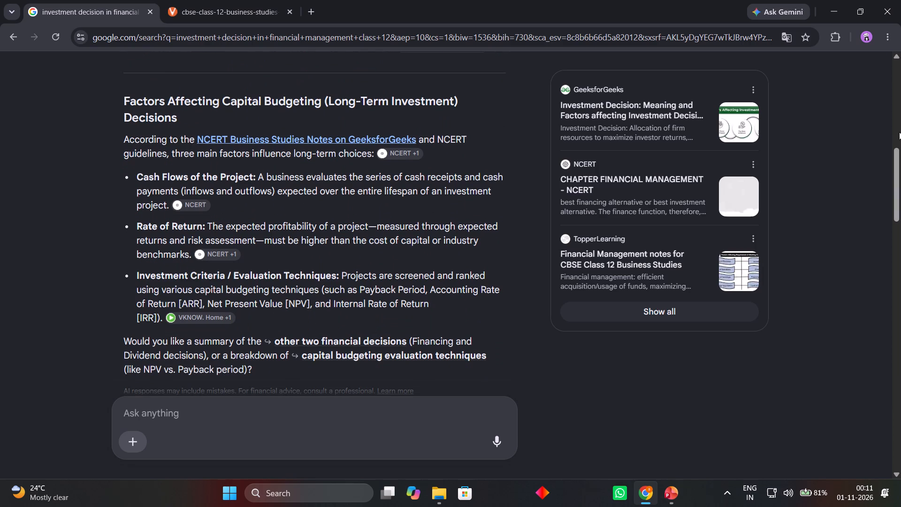
pyautogui.moveTo(897, 182); pyautogui.dragTo(899, 184)
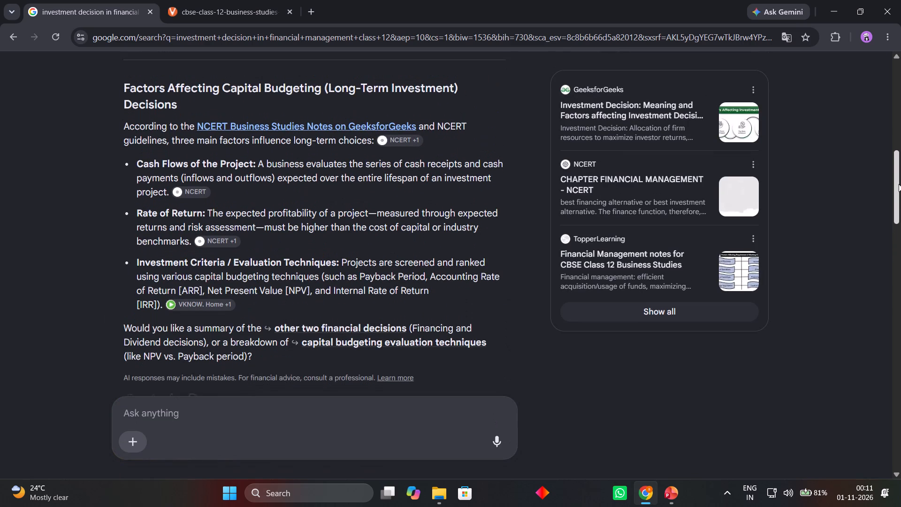
pyautogui.moveTo(899, 184); pyautogui.dragTo(899, 188)
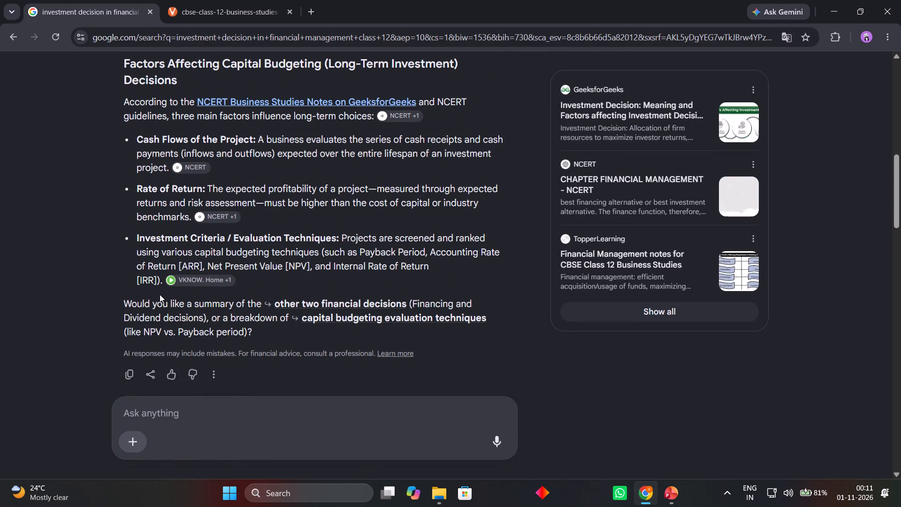
pyautogui.moveTo(897, 200); pyautogui.dragTo(899, 218)
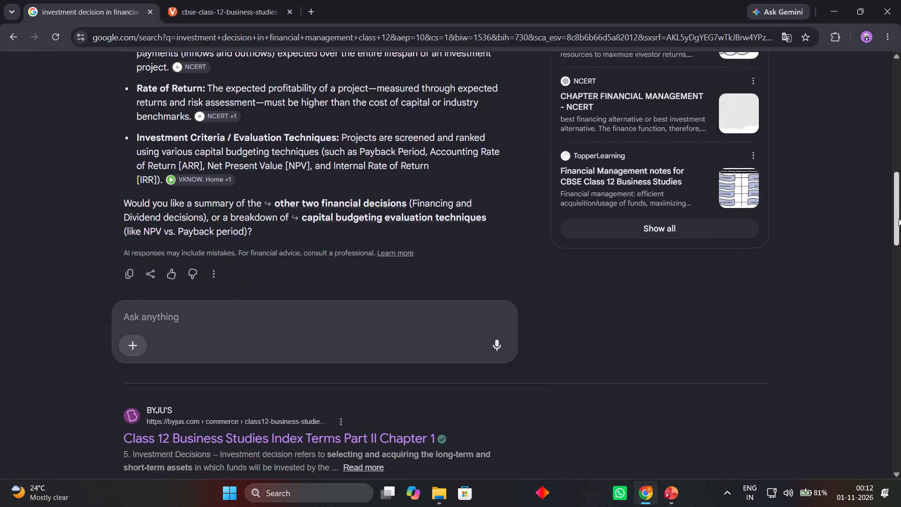
pyautogui.moveTo(899, 218); pyautogui.dragTo(900, 193)
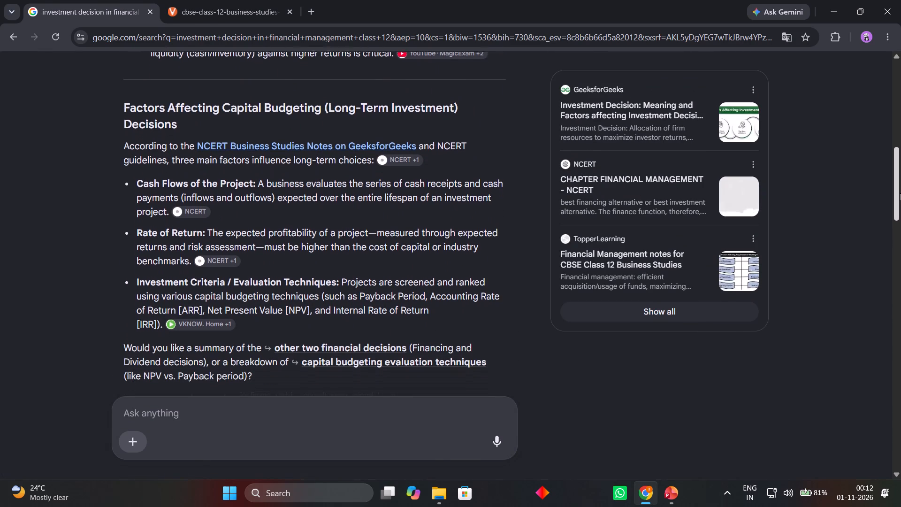
pyautogui.moveTo(900, 193); pyautogui.dragTo(900, 195)
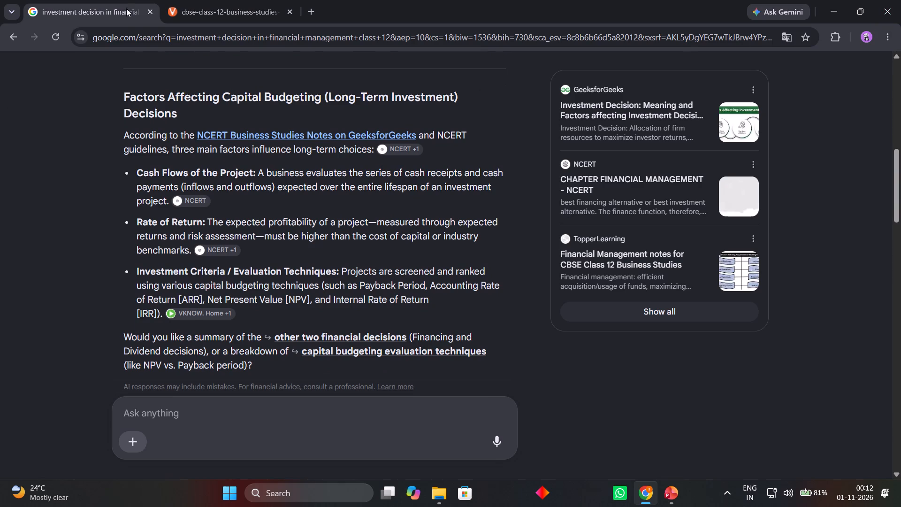
# Close the Google results and the Vedantu chapter 9 notes PDF, returning to slide 7 in PowerPoint.
pyautogui.click(151, 11)
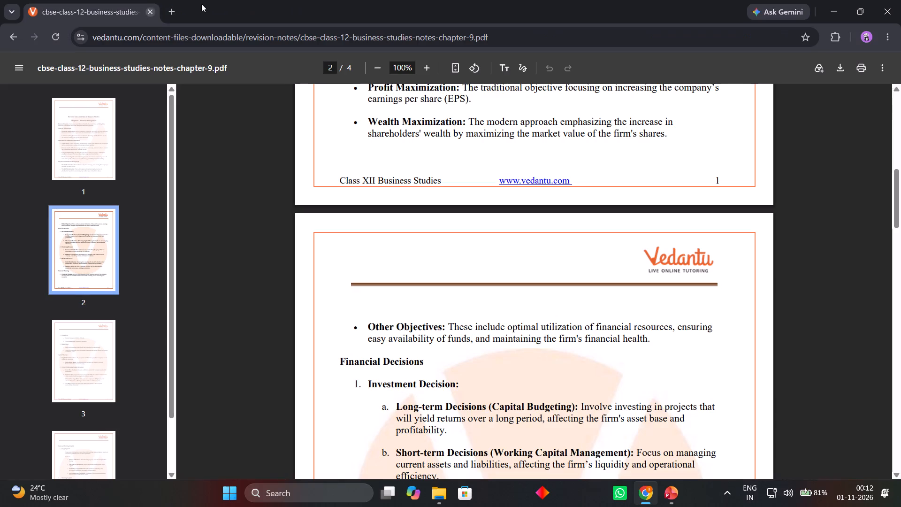
pyautogui.click(145, 13)
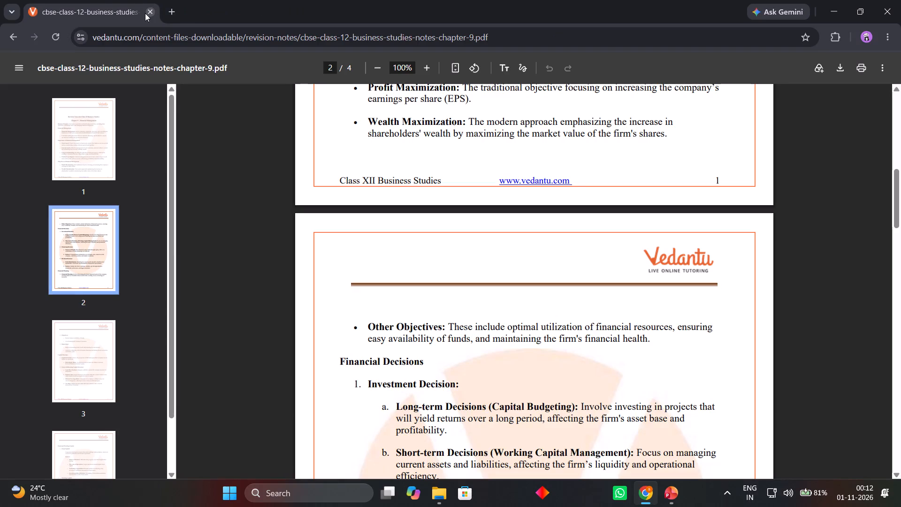
pyautogui.click(146, 13)
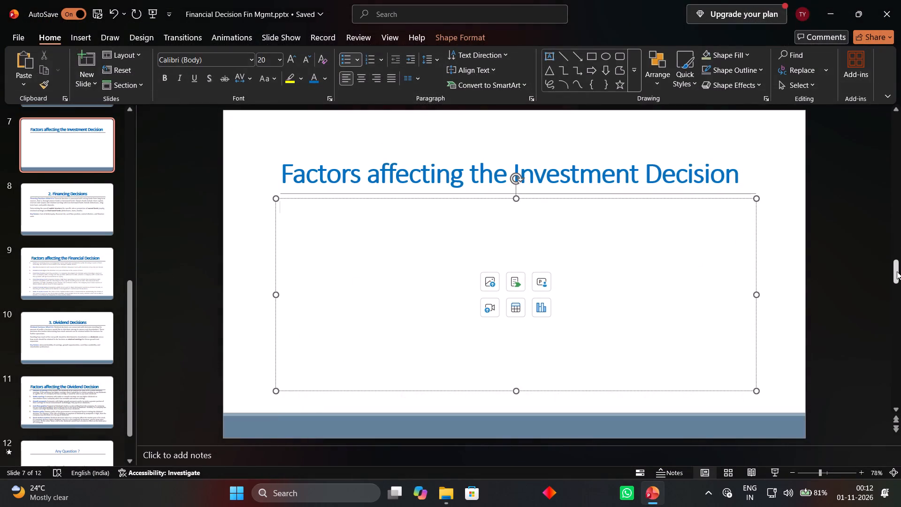
# Review the whole Financial Decision Fin Mgmt presentation slide by slide, from the title slide to the closing slide, with the transition settings showing.
pyautogui.moveTo(897, 271); pyautogui.dragTo(897, 47)
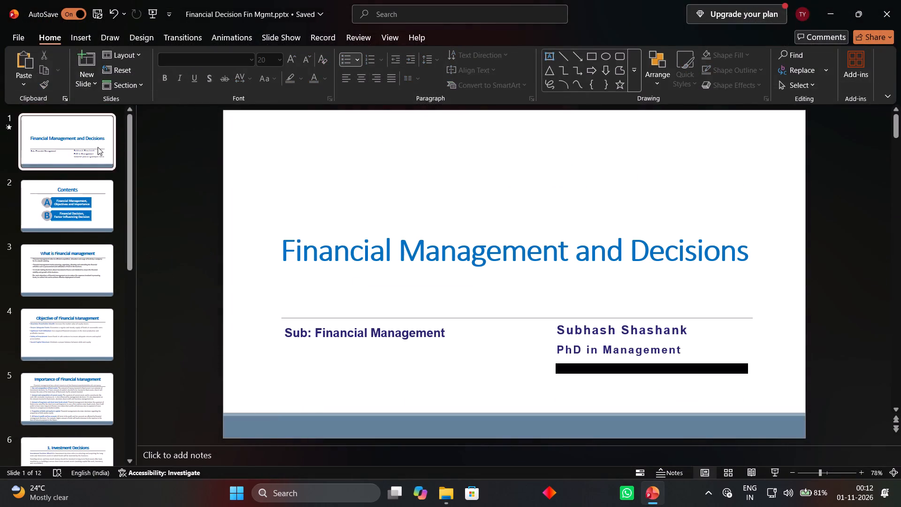
pyautogui.click(98, 147)
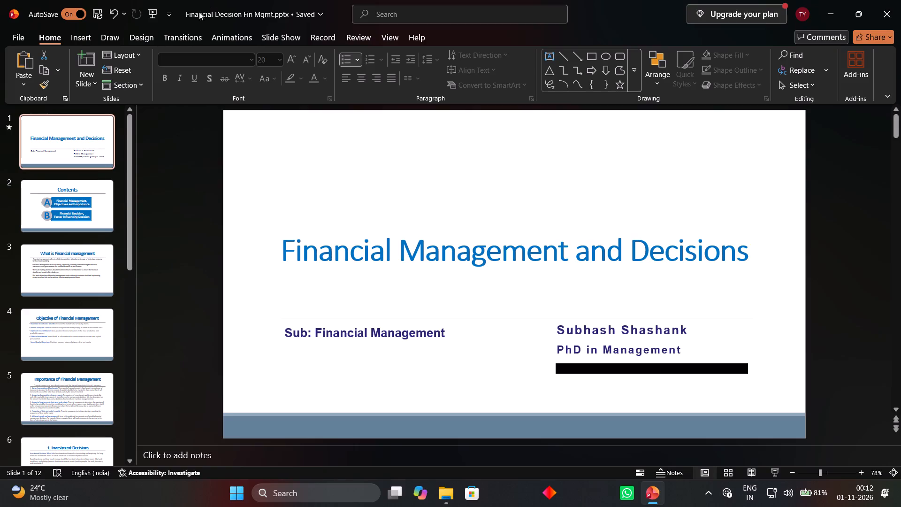
pyautogui.press('Down')
pyautogui.press('Up')
pyautogui.click(205, 35)
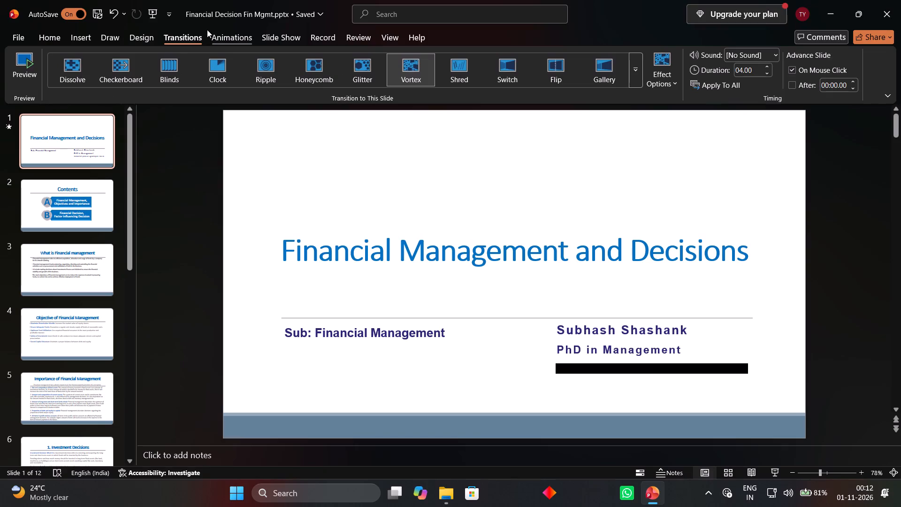
pyautogui.press('Down')
pyautogui.press('Down')
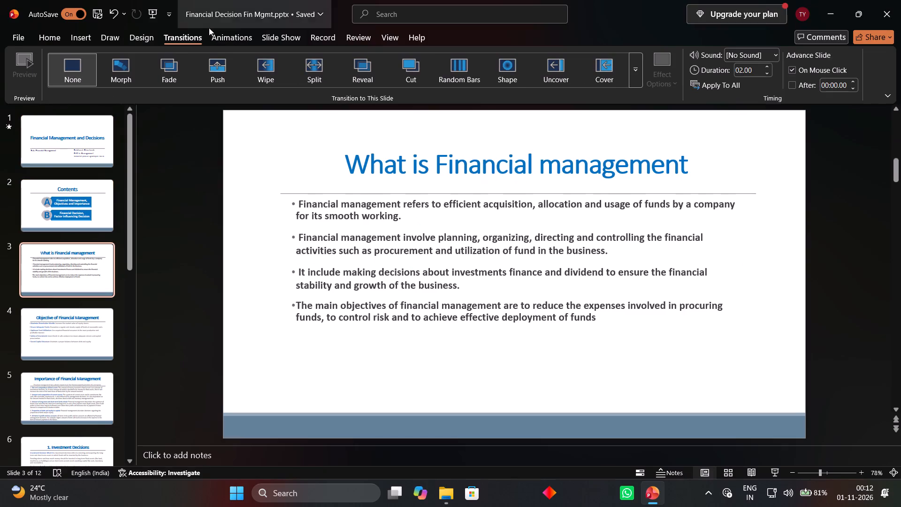
pyautogui.press('Down')
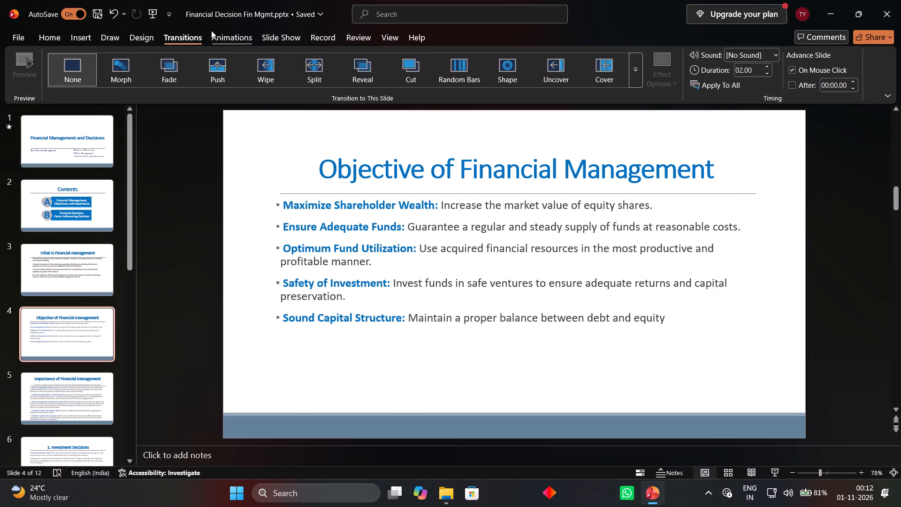
pyautogui.press('Down')
pyautogui.press('Down')
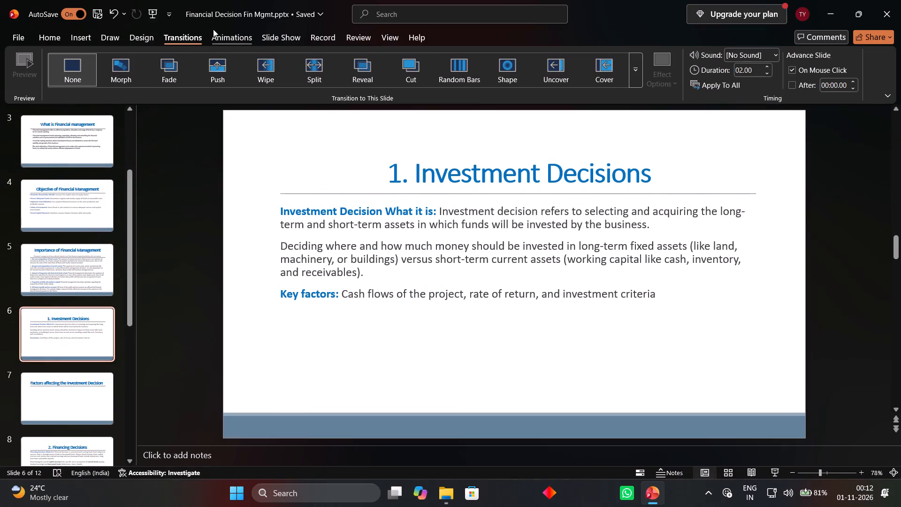
pyautogui.press('Down')
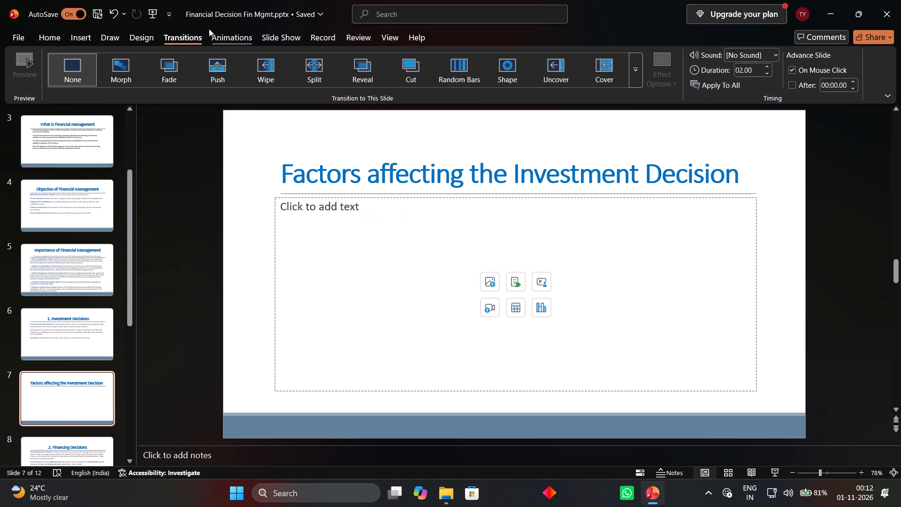
pyautogui.press('Down')
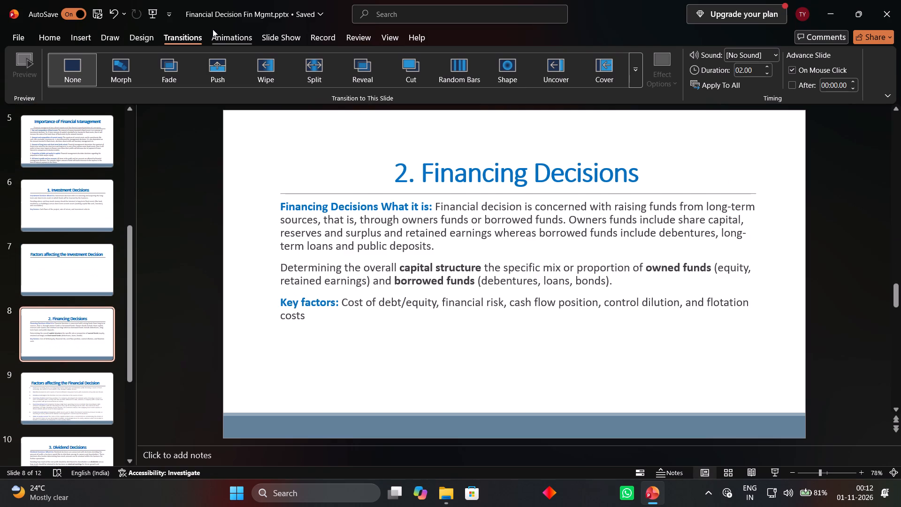
pyautogui.press('Down')
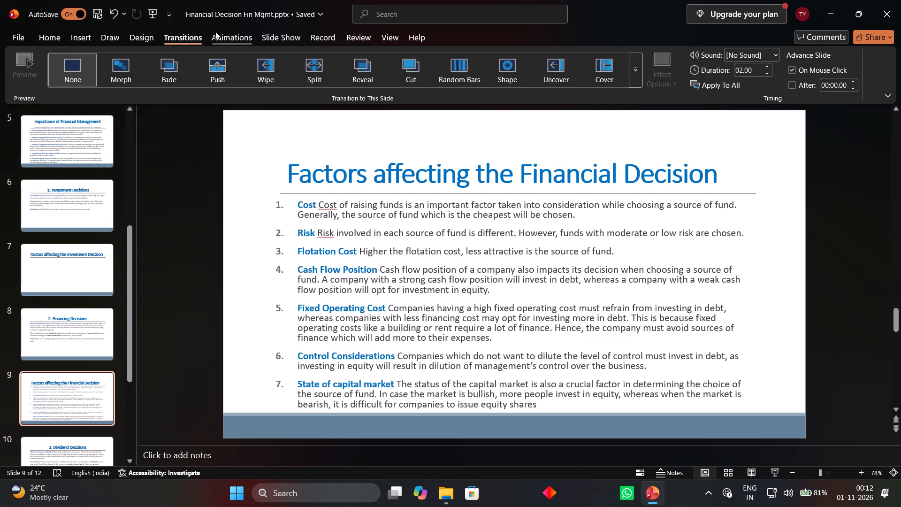
pyautogui.press('Down')
pyautogui.press('Down')
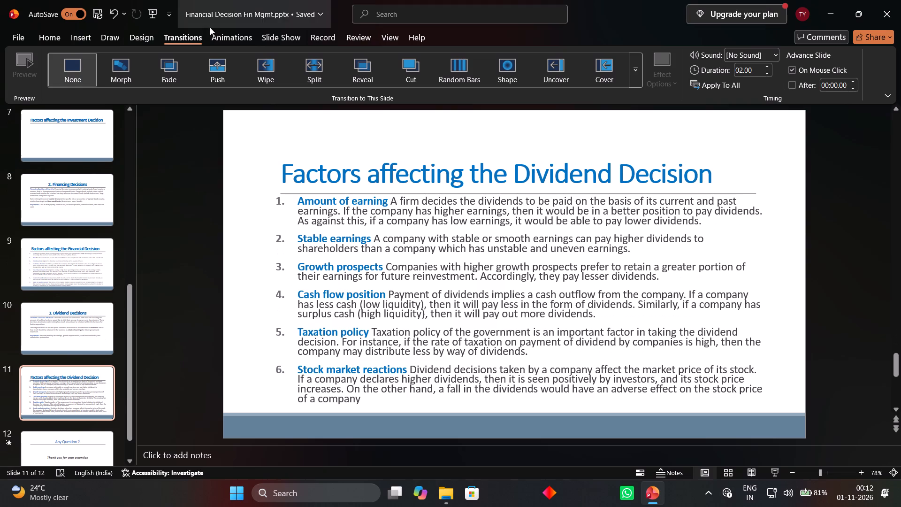
pyautogui.press('Down')
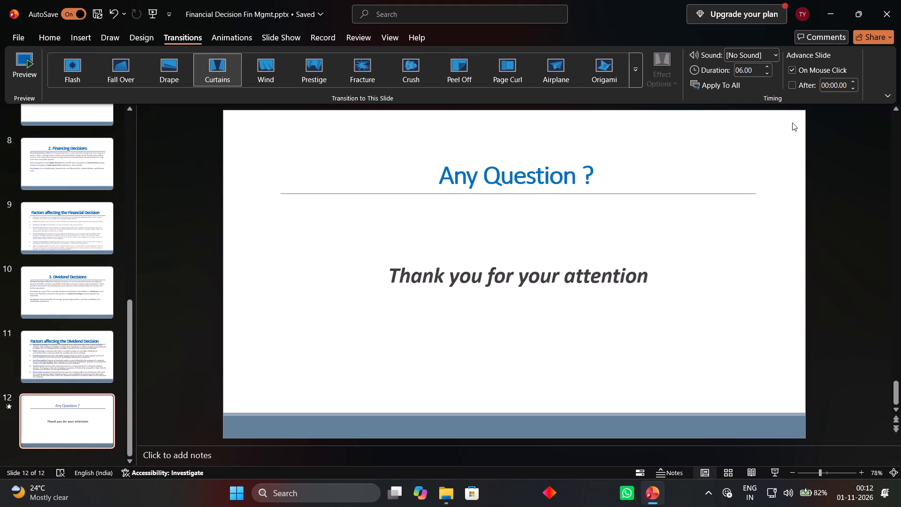
# Save the Financial Decision Fin Mgmt presentation and close it, returning to the Demo Class PPT folder.
pyautogui.click(95, 19)
pyautogui.click(95, 19)
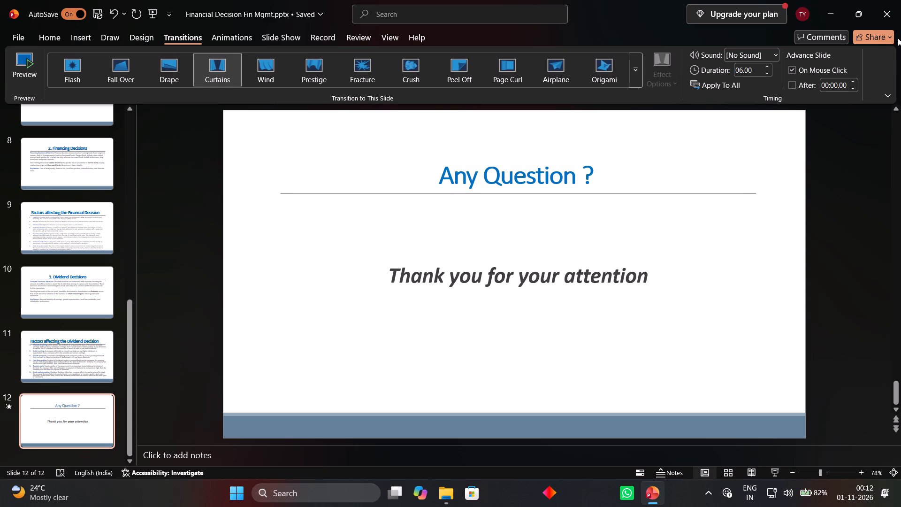
pyautogui.click(893, 19)
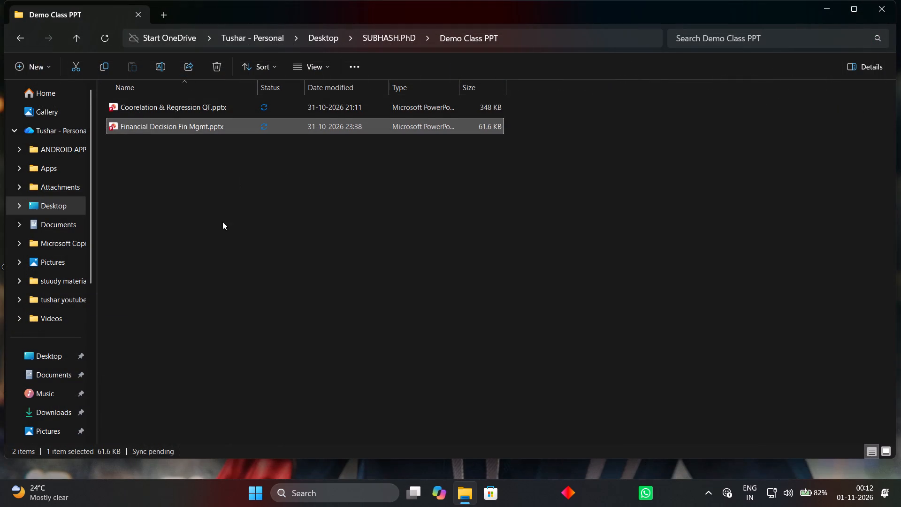
# Rename the file Financial Decision Fin Mgmt.pptx as "Financial Management and Decision.pptx" in the Demo Class PPT folder.
pyautogui.click(227, 230)
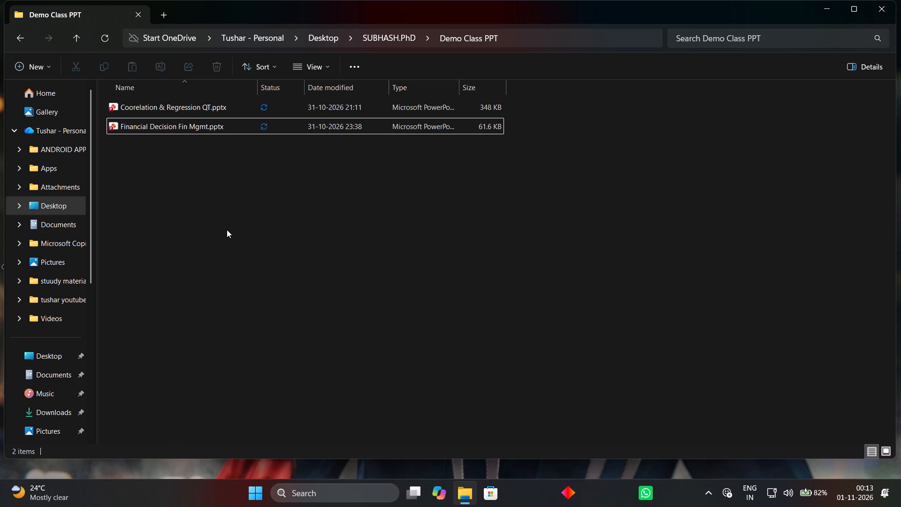
pyautogui.click(205, 127)
pyautogui.click(205, 127)
pyautogui.click(205, 127)
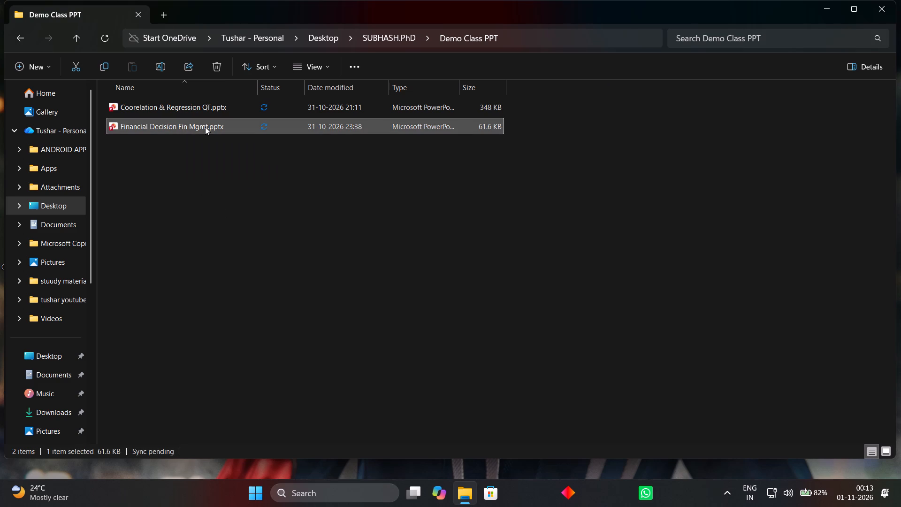
pyautogui.click(213, 124)
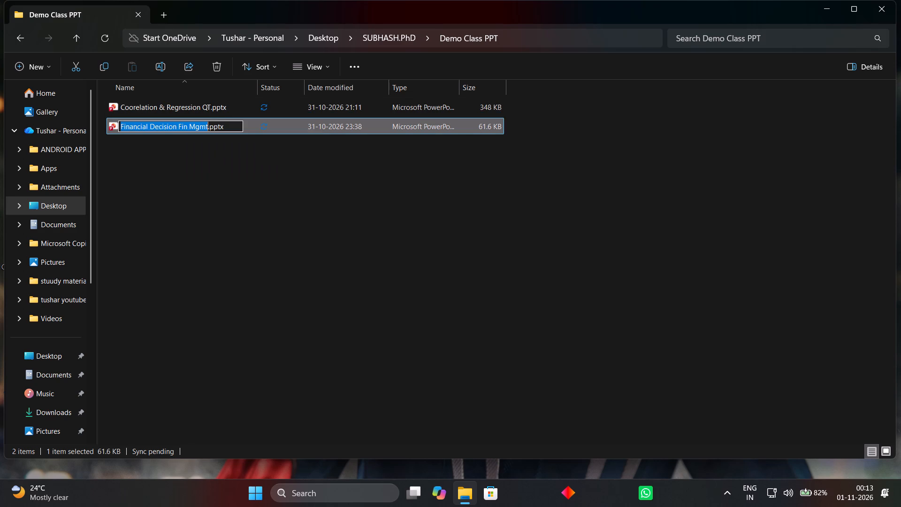
pyautogui.click(206, 129)
pyautogui.press('Right')
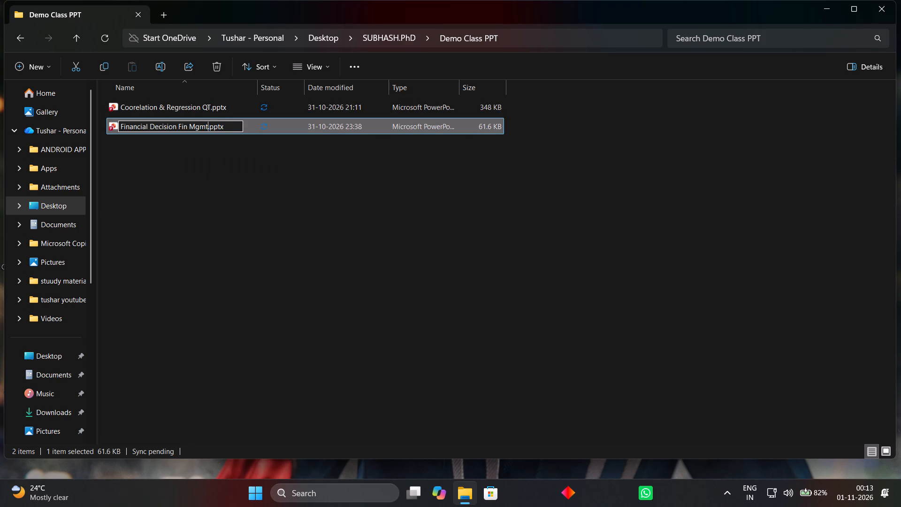
pyautogui.press('BackSpace')
pyautogui.press('BackSpace')
pyautogui.press('BackSpace')
pyautogui.press('BackSpace')
pyautogui.press('BackSpace')
pyautogui.press('BackSpace')
pyautogui.press('BackSpace')
pyautogui.press('BackSpace')
pyautogui.press('BackSpace')
pyautogui.press('BackSpace')
pyautogui.press('BackSpace')
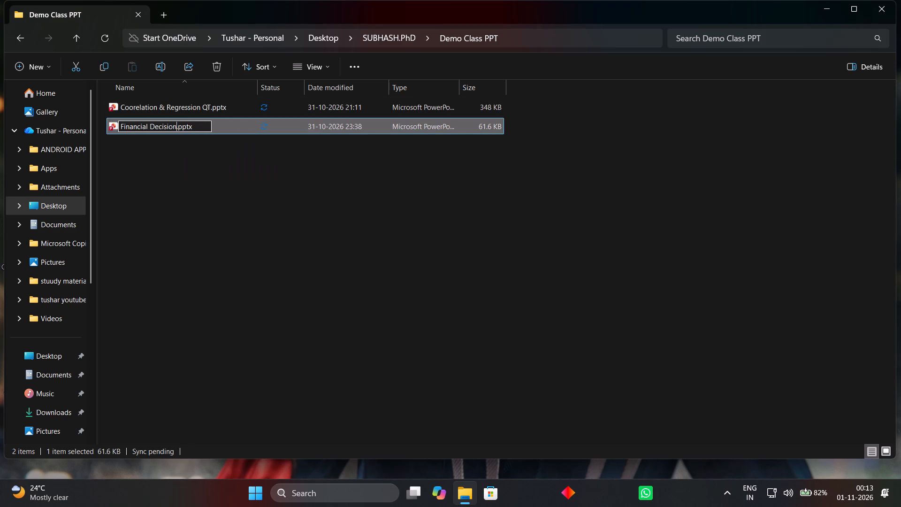
pyautogui.press('BackSpace')
pyautogui.press('BackSpace')
pyautogui.press('BackSpace')
pyautogui.press('BackSpace')
pyautogui.press('BackSpace')
pyautogui.press('BackSpace')
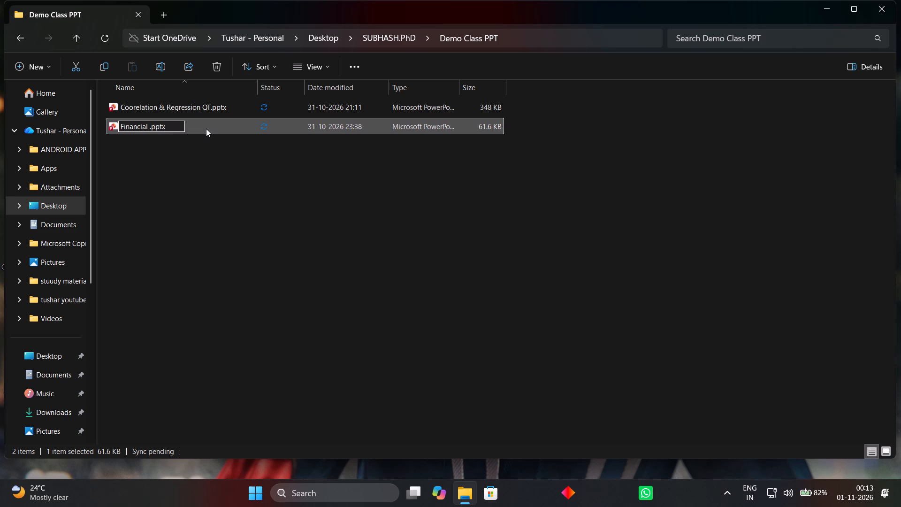
pyautogui.press('m')
pyautogui.press('BackSpace')
pyautogui.write('Manage')
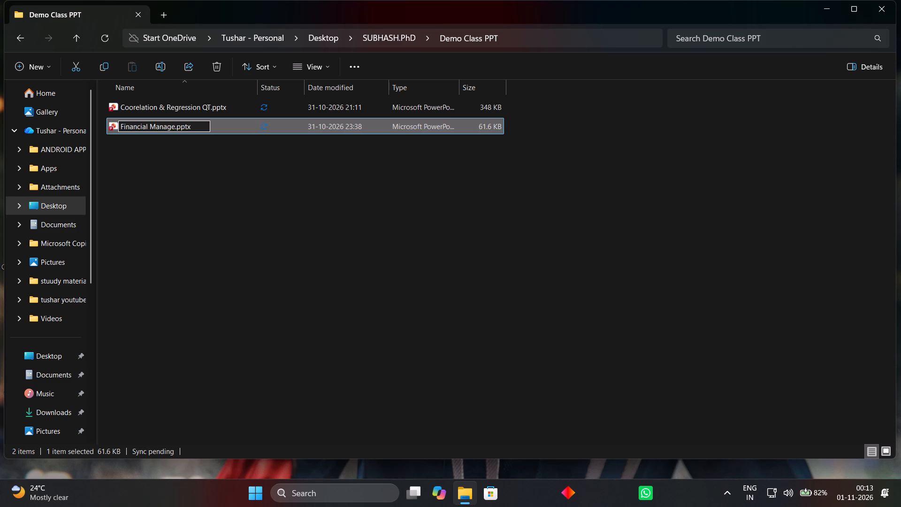
pyautogui.write('ment and')
pyautogui.press('space')
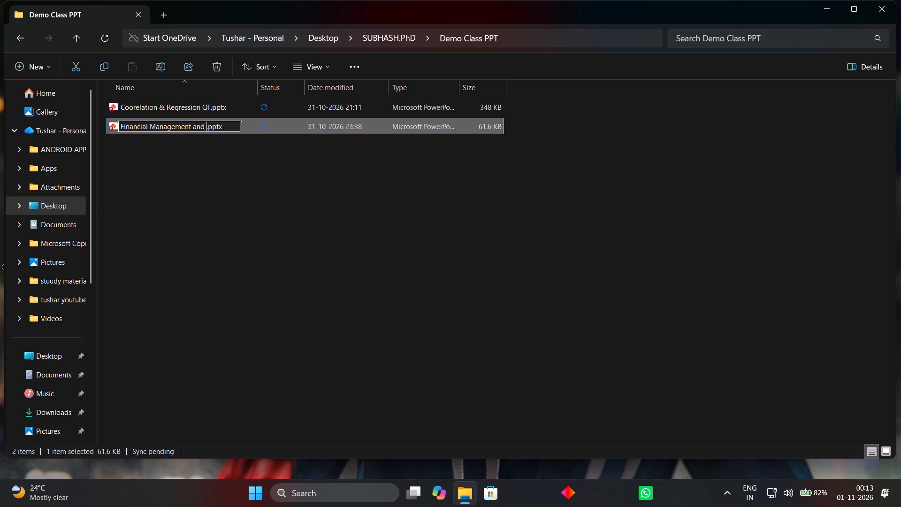
pyautogui.write('Decision')
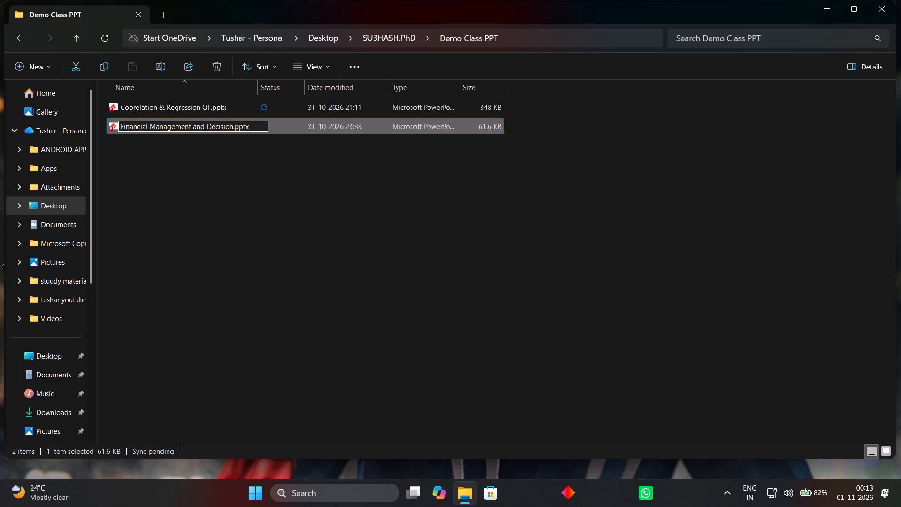
pyautogui.click(241, 193)
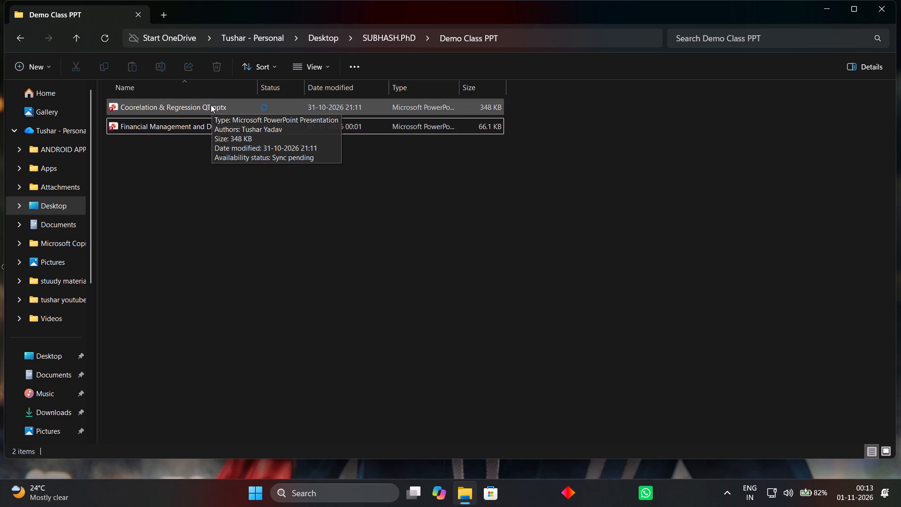
# Open Coorelation & Regression QT.pptx and expand "Sub:" to "Subject:" in the Quantitative Technique line of the title slide.
pyautogui.click(211, 105)
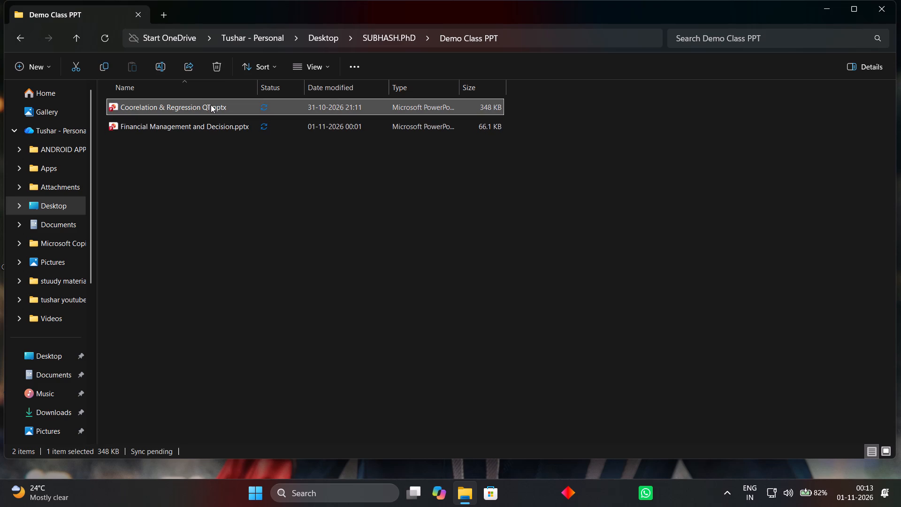
pyautogui.click(259, 222)
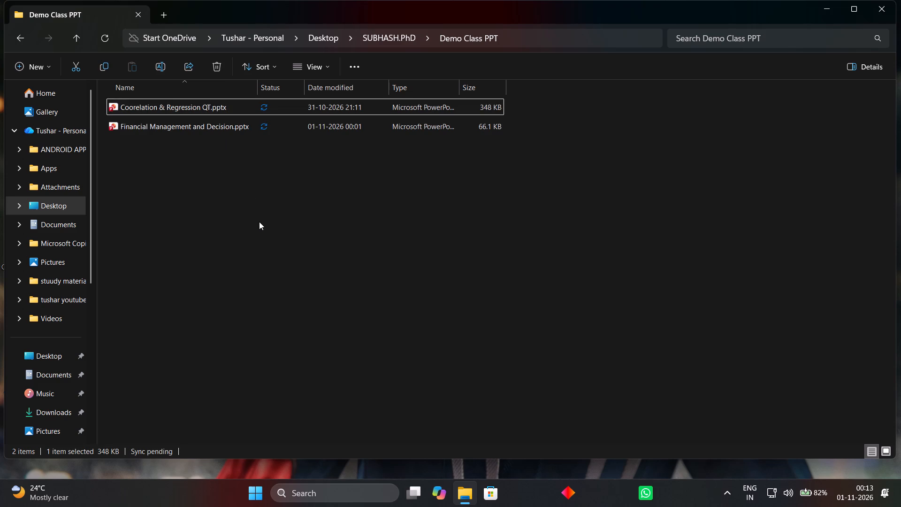
pyautogui.click(514, 213)
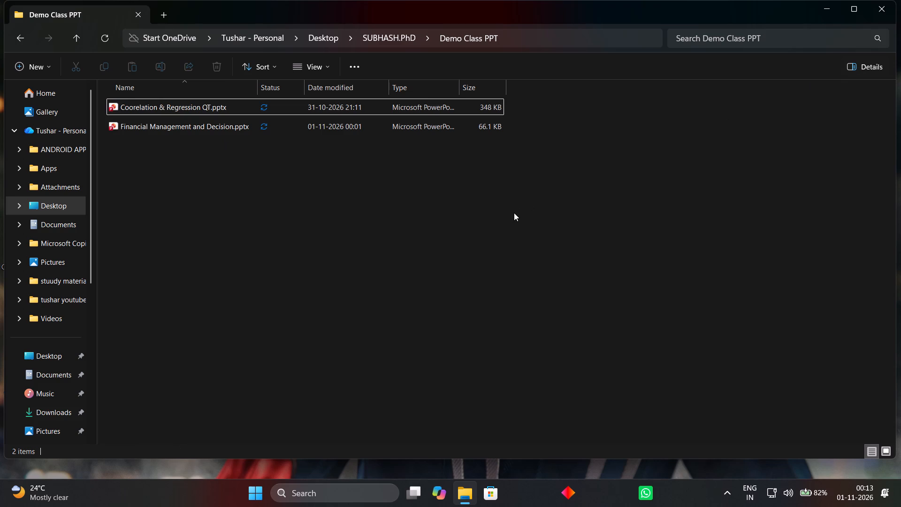
pyautogui.doubleClick(184, 110)
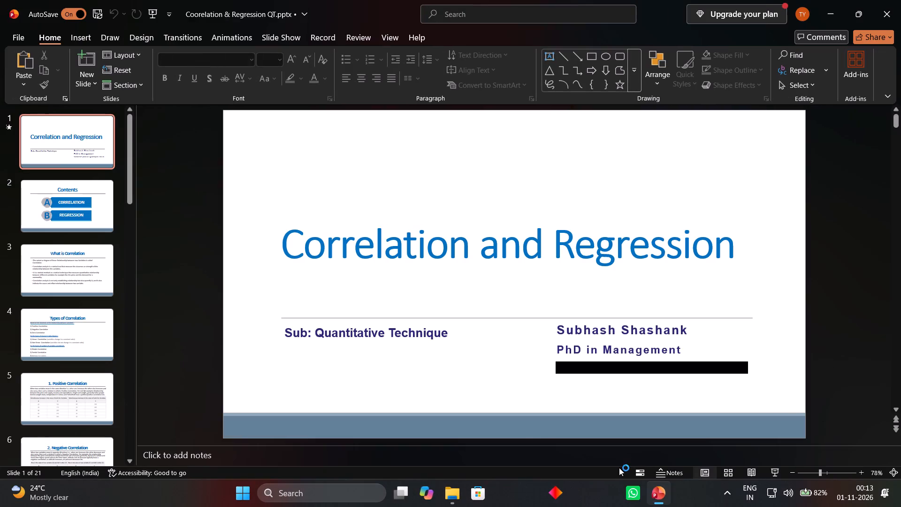
pyautogui.click(306, 335)
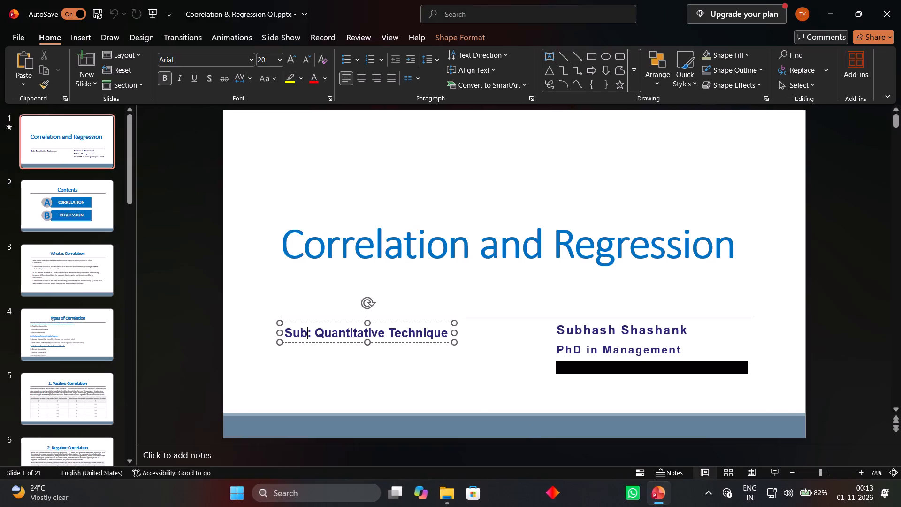
pyautogui.write('ject')
pyautogui.click(371, 368)
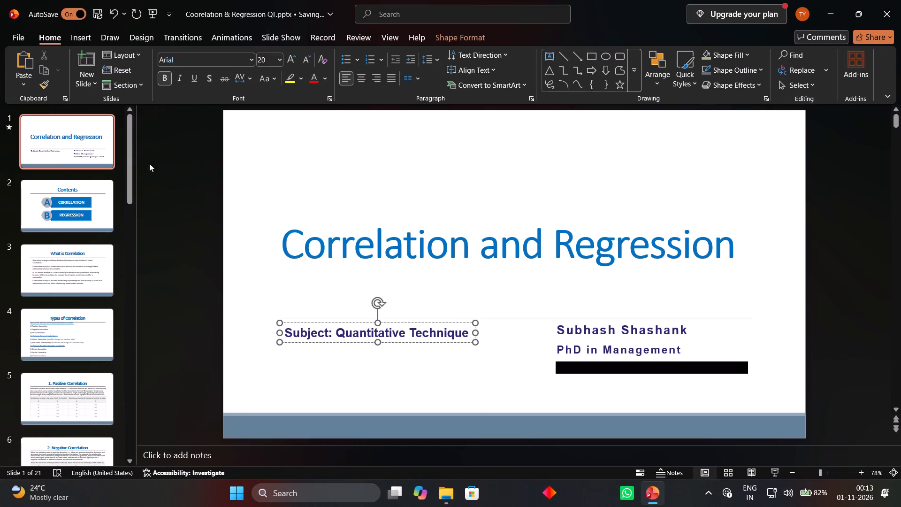
# Save the Coorelation & Regression QT presentation and close it, returning to the Demo Class PPT folder.
pyautogui.click(94, 14)
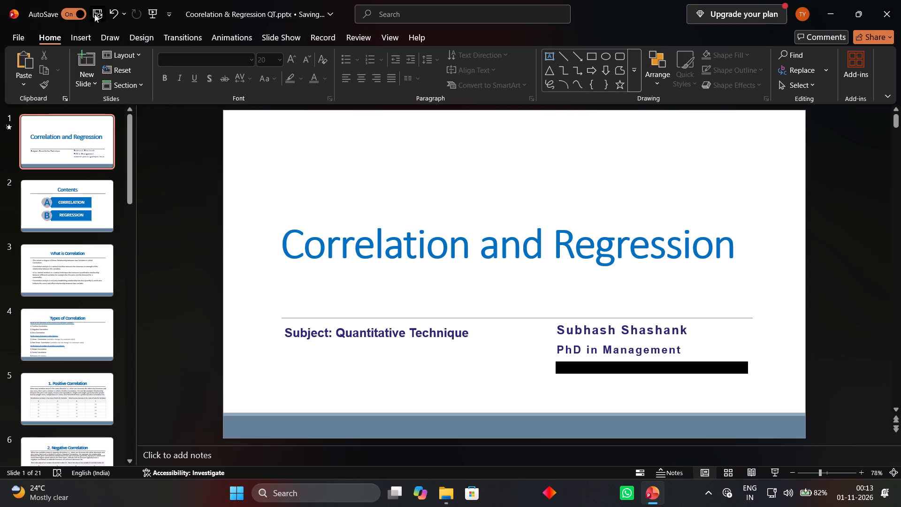
pyautogui.click(94, 14)
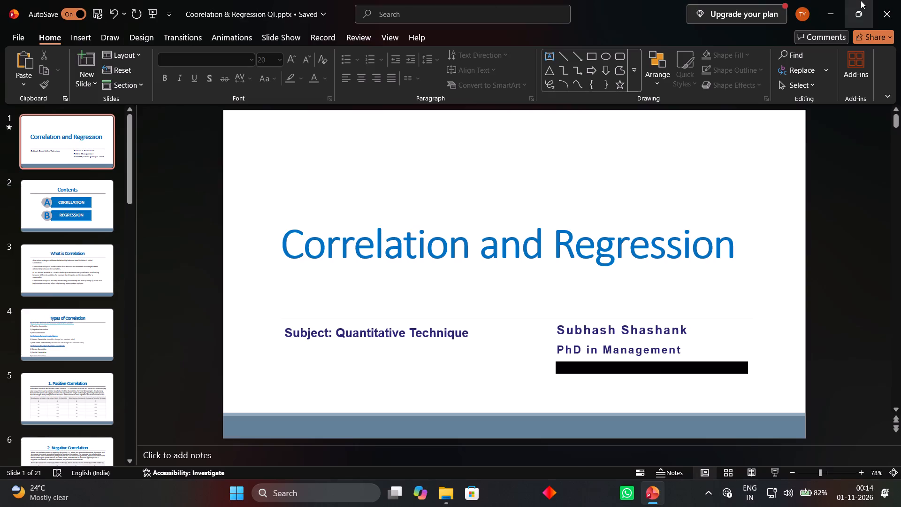
pyautogui.click(895, 13)
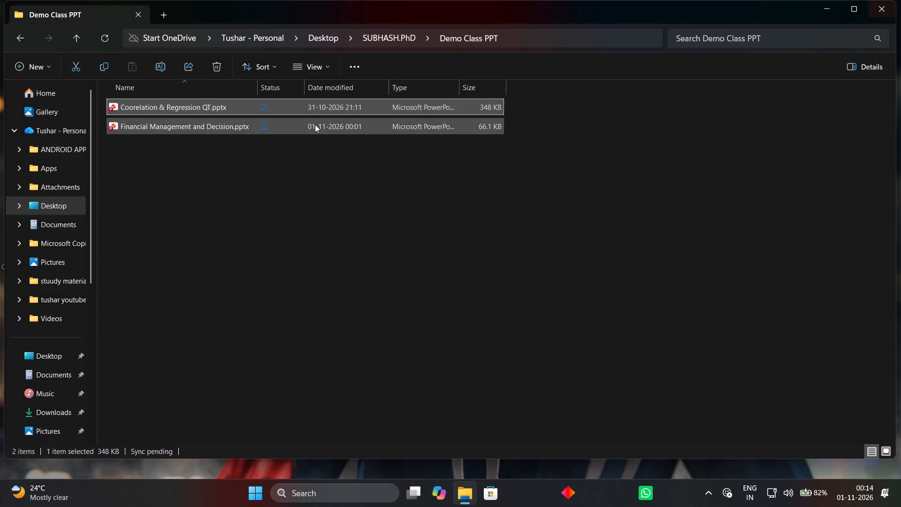
# Open Financial Management and Decision.pptx, expand "Sub:" to "Subject:" in the title slide's Financial Management line, and save the presentation.
pyautogui.click(223, 126)
pyautogui.doubleClick(223, 126)
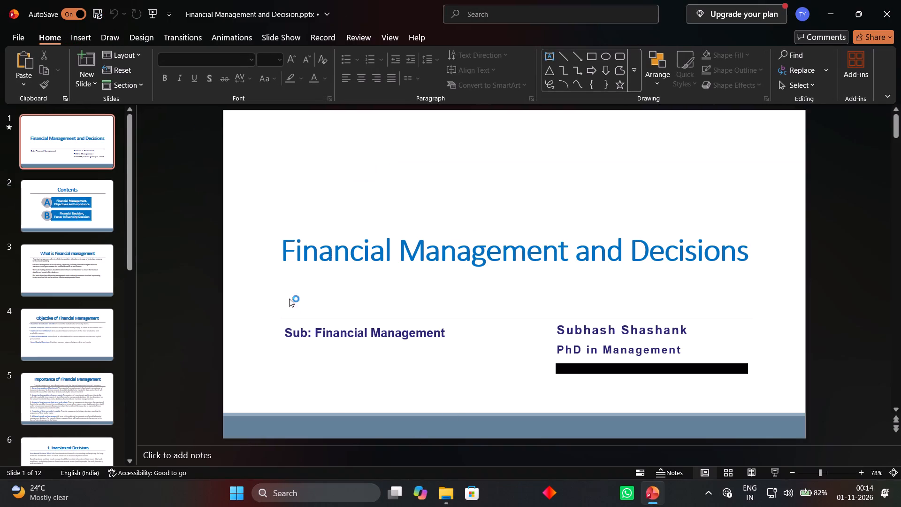
pyautogui.click(304, 330)
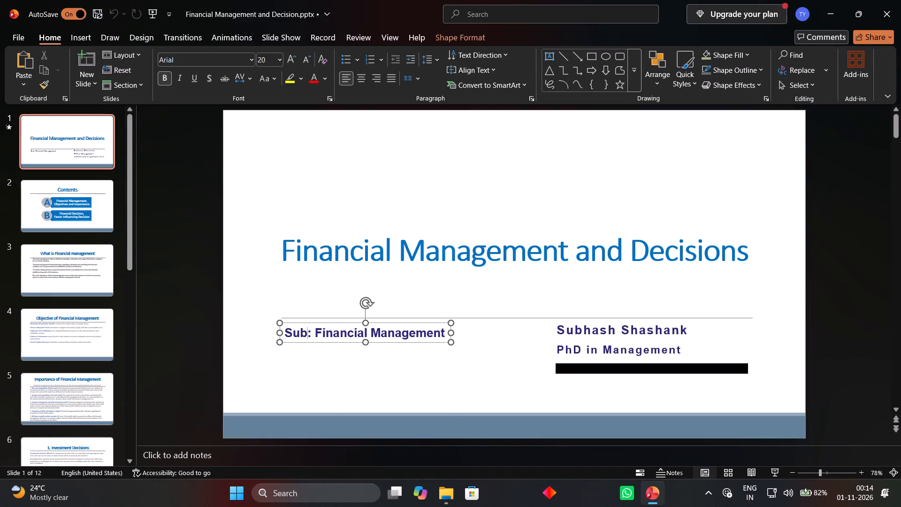
pyautogui.write('ject')
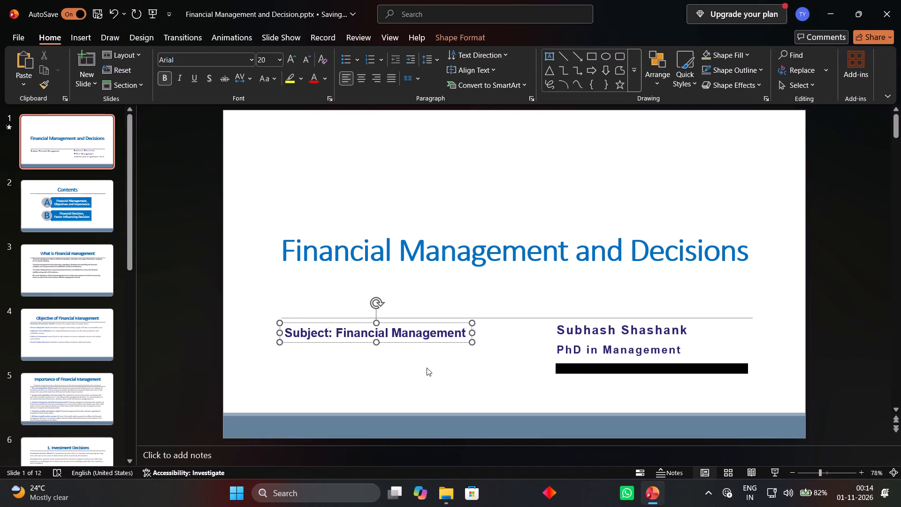
pyautogui.click(425, 369)
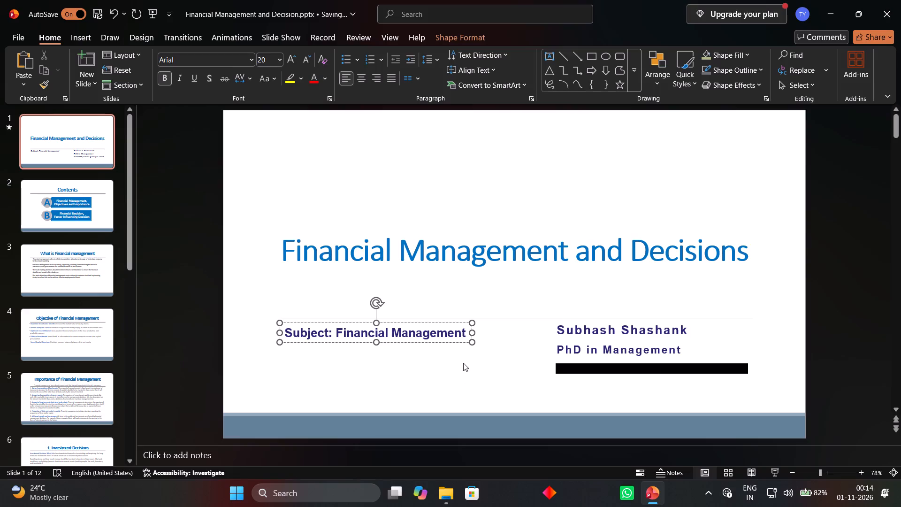
pyautogui.click(94, 15)
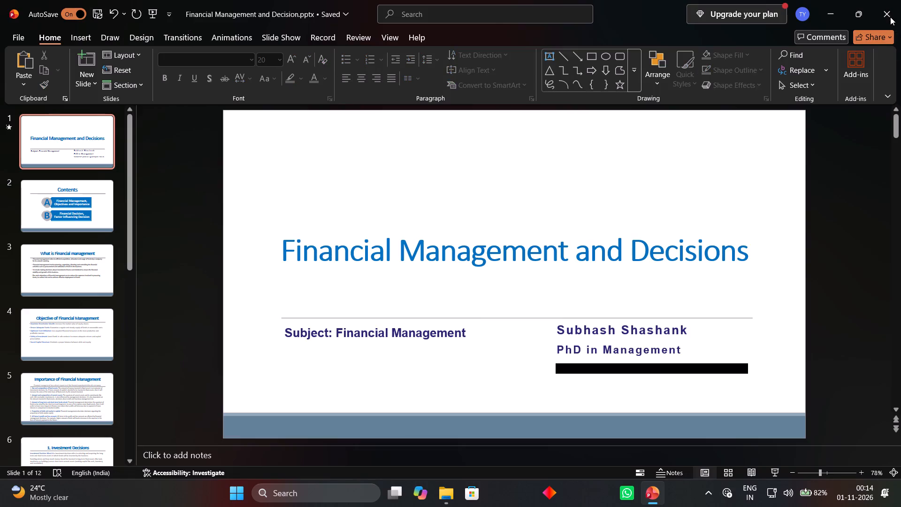
# Close the Financial Management and Decision presentation and the Demo Class PPT folder window, returning to the desktop.
pyautogui.click(889, 13)
pyautogui.click(889, 13)
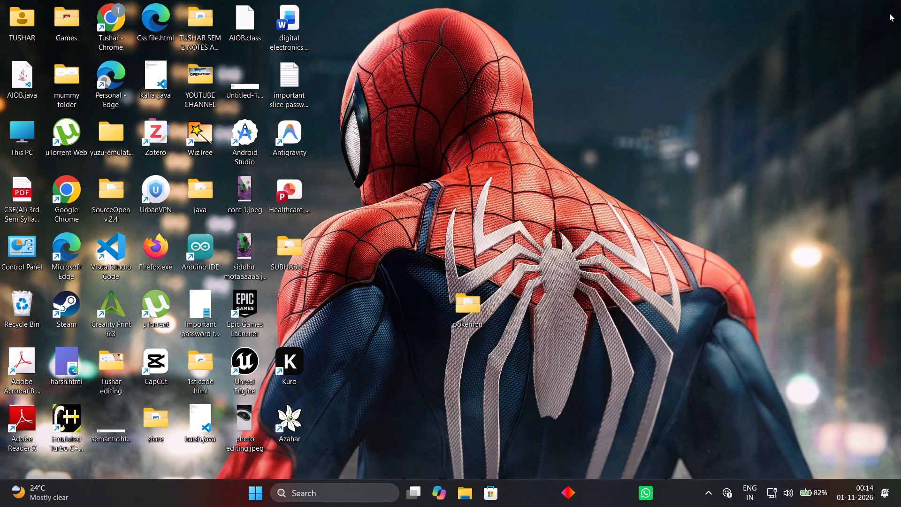
# Switch to WhatsApp.
pyautogui.click(649, 496)
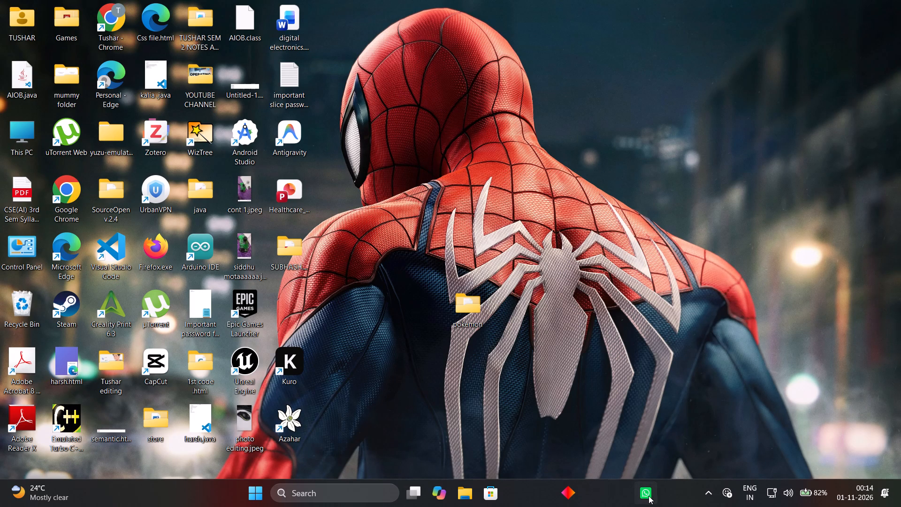
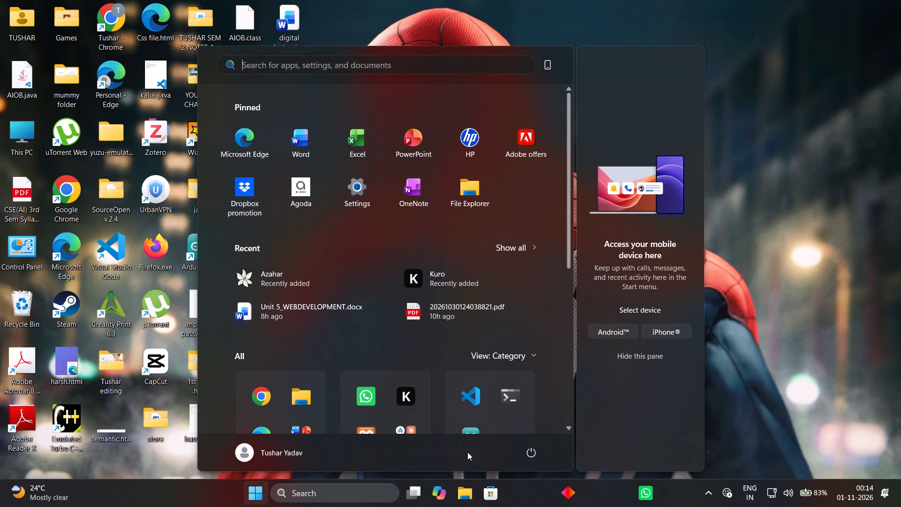
# Open the computer's power options showing the lock, sleep, shut down and restart choices.
pyautogui.click(533, 449)
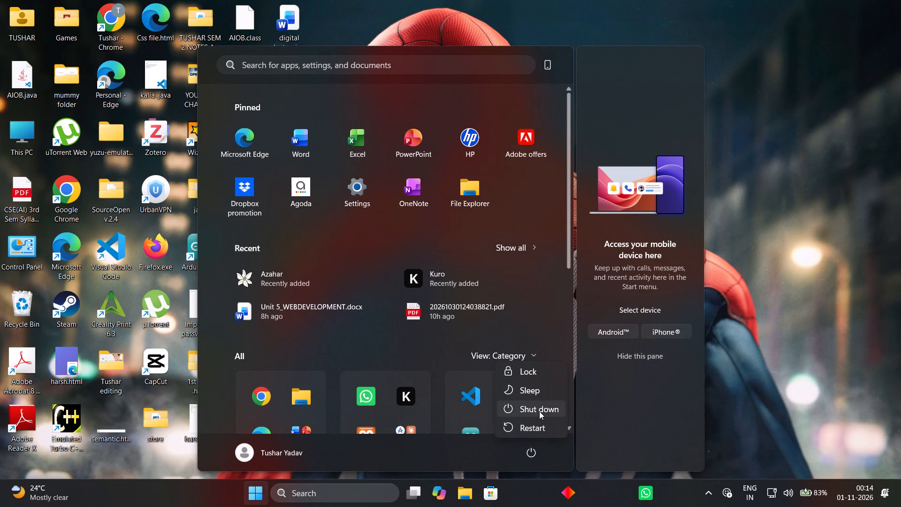